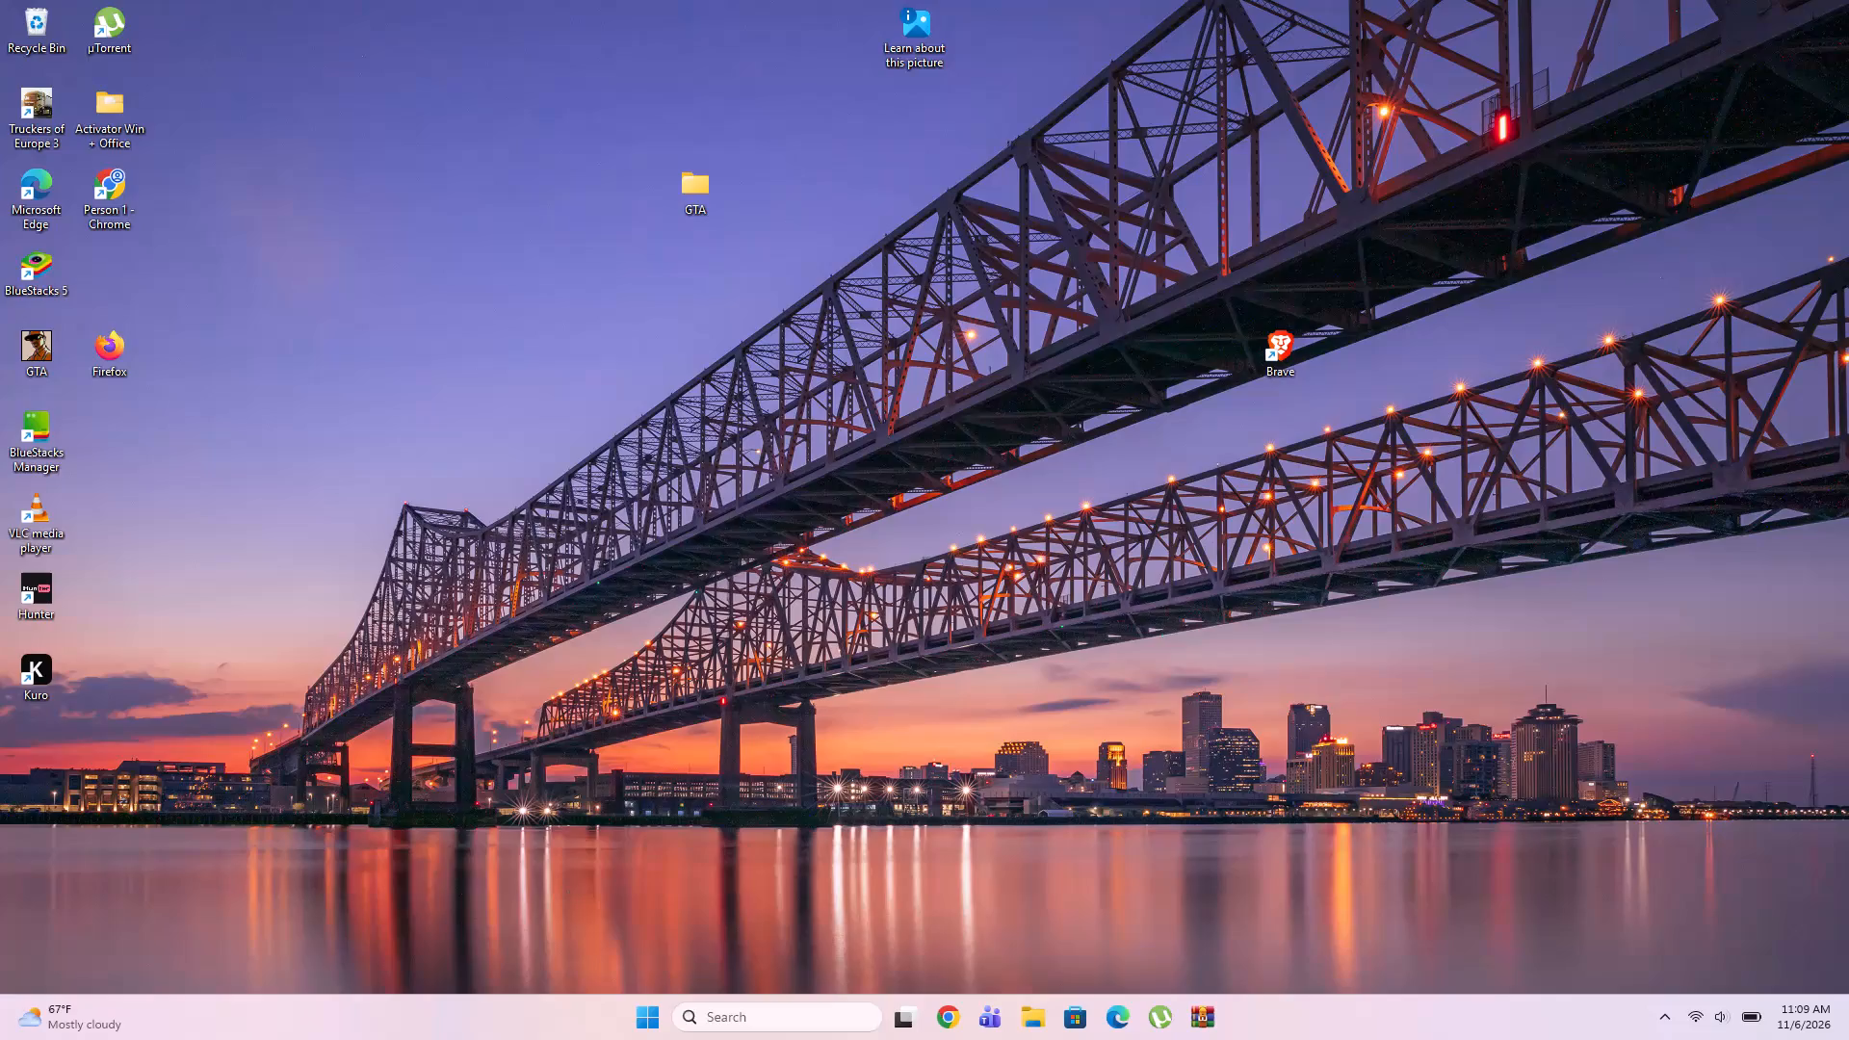
Launch PowerPoint and create a new blank presentation.
left_click(655, 1020)
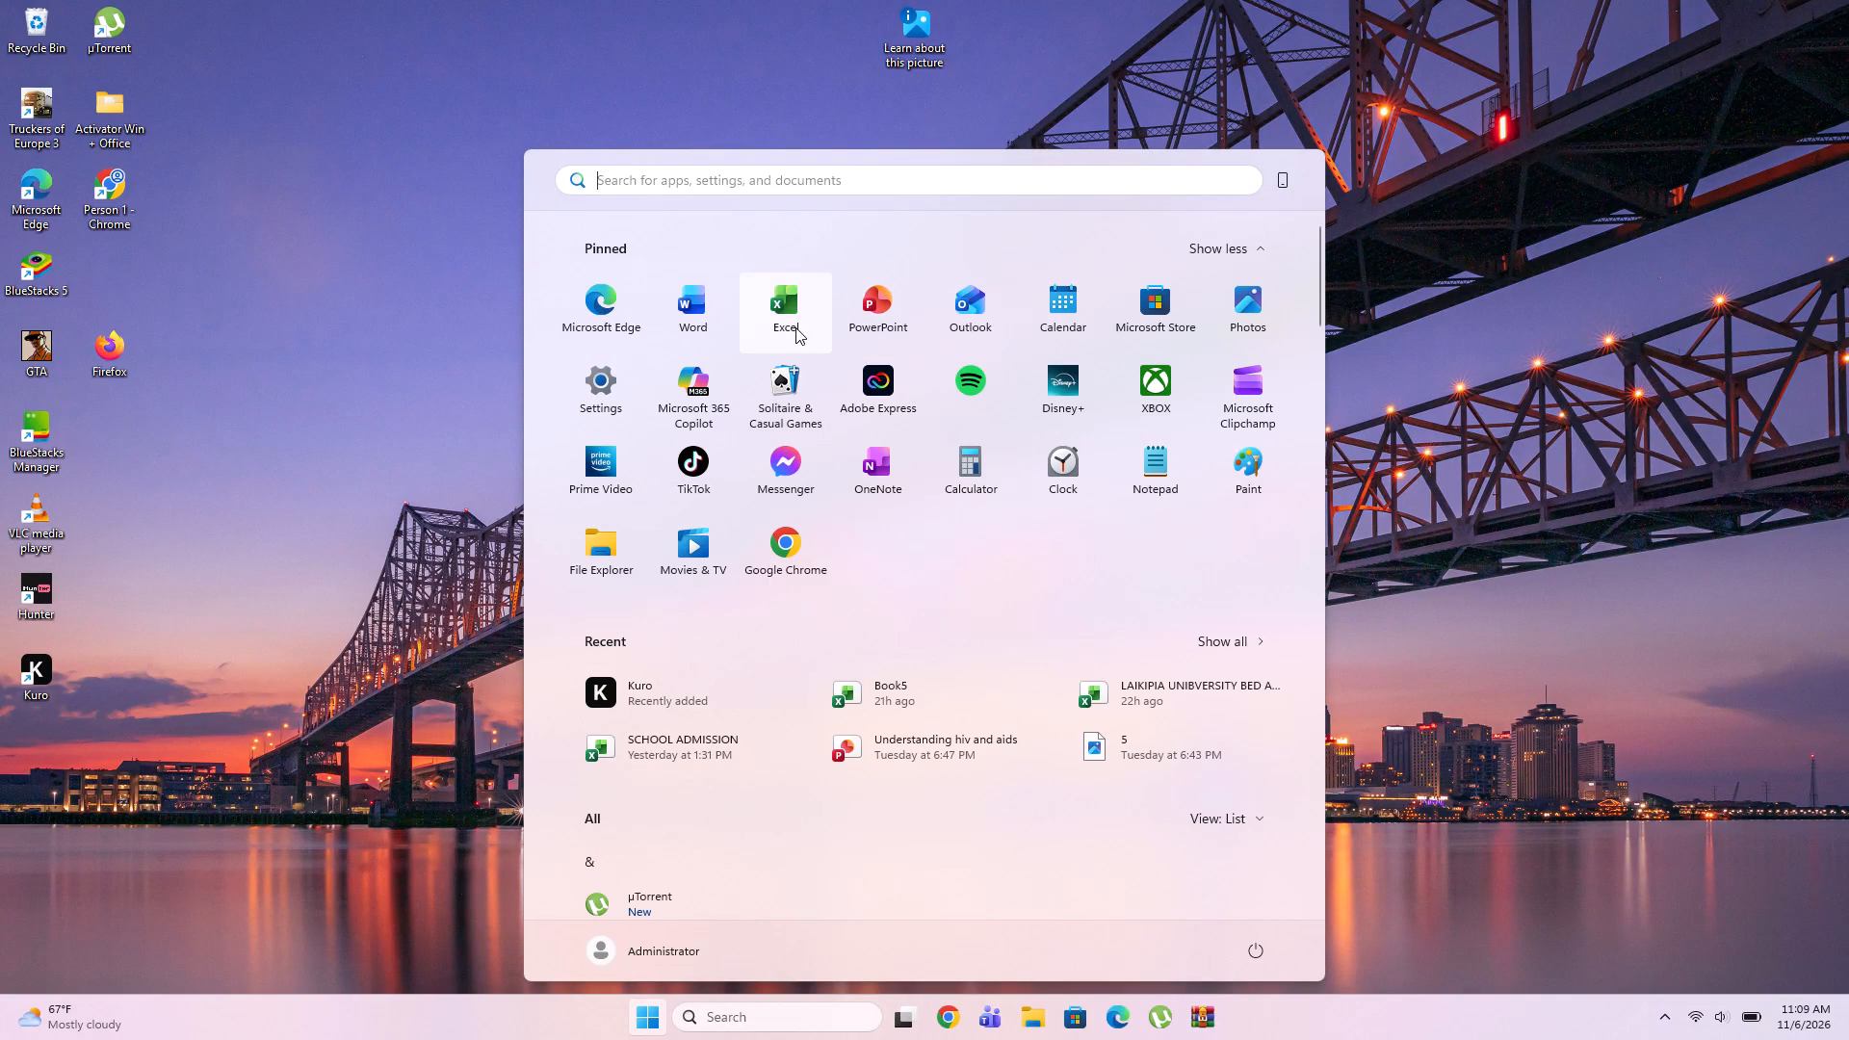
left_click(875, 331)
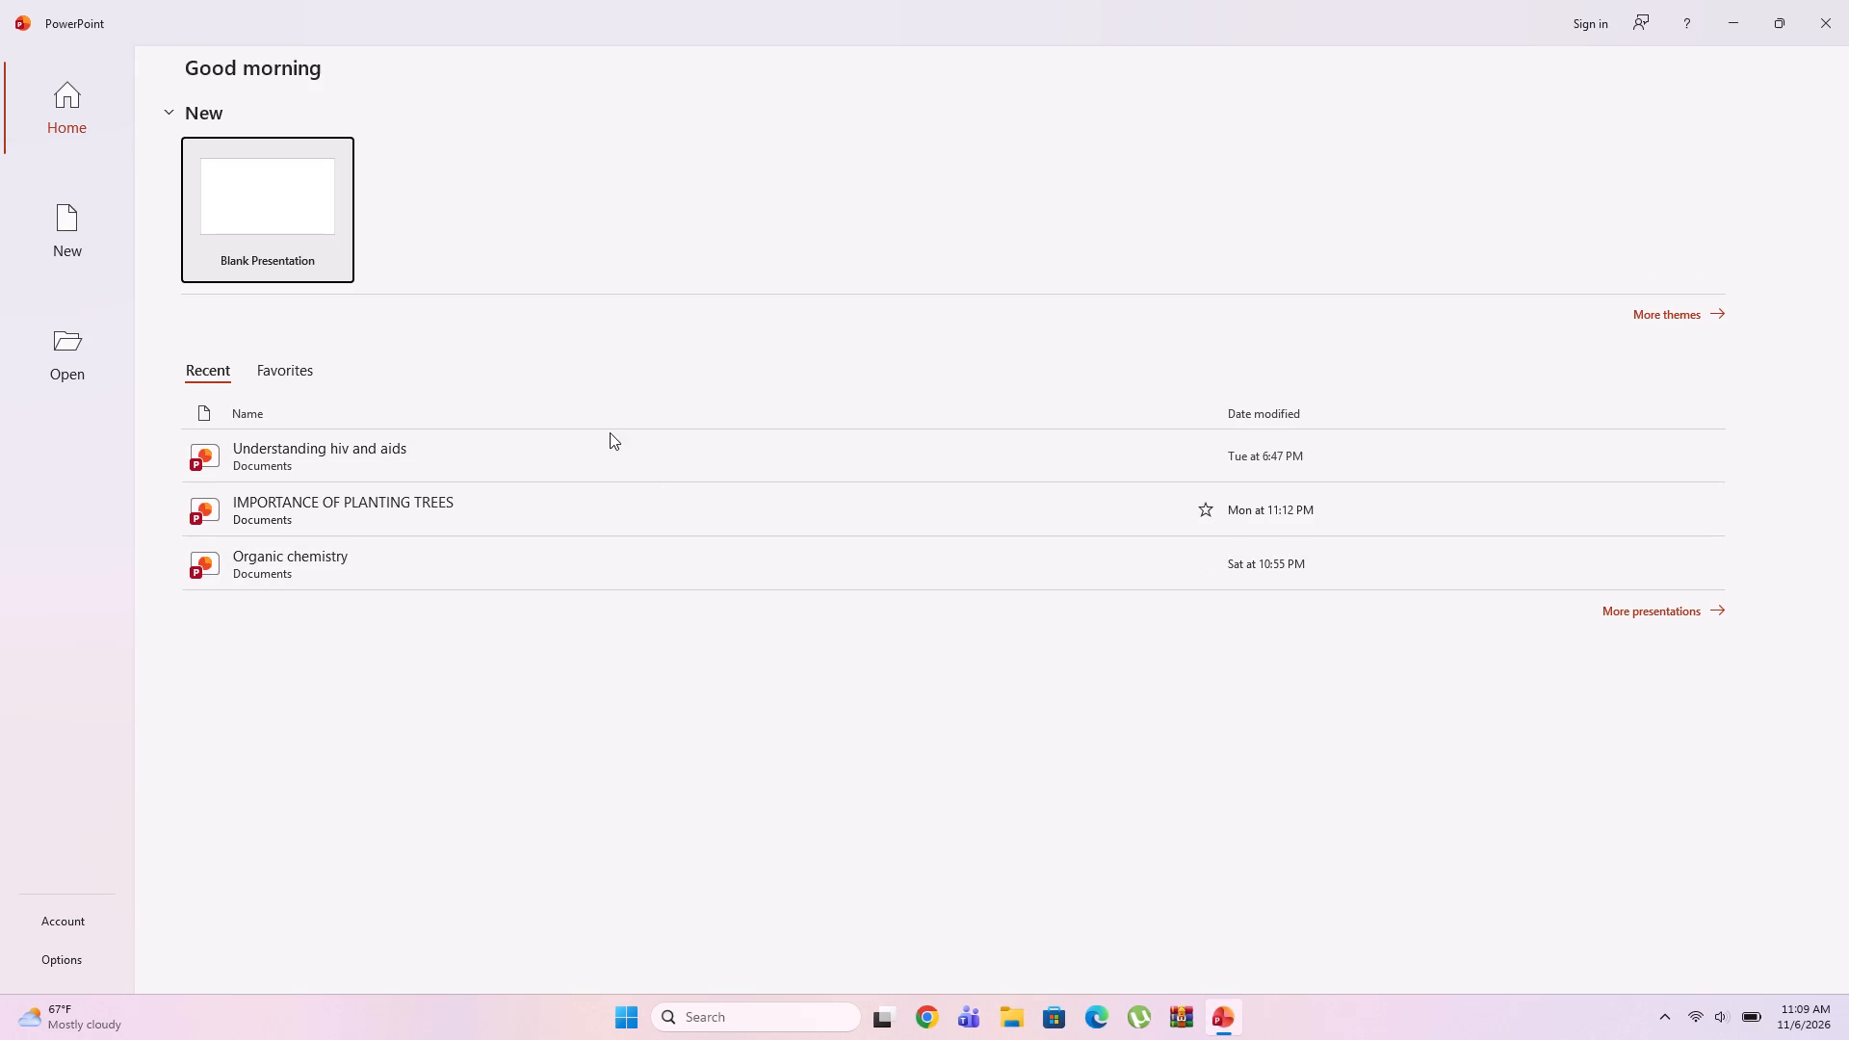
left_click(299, 247)
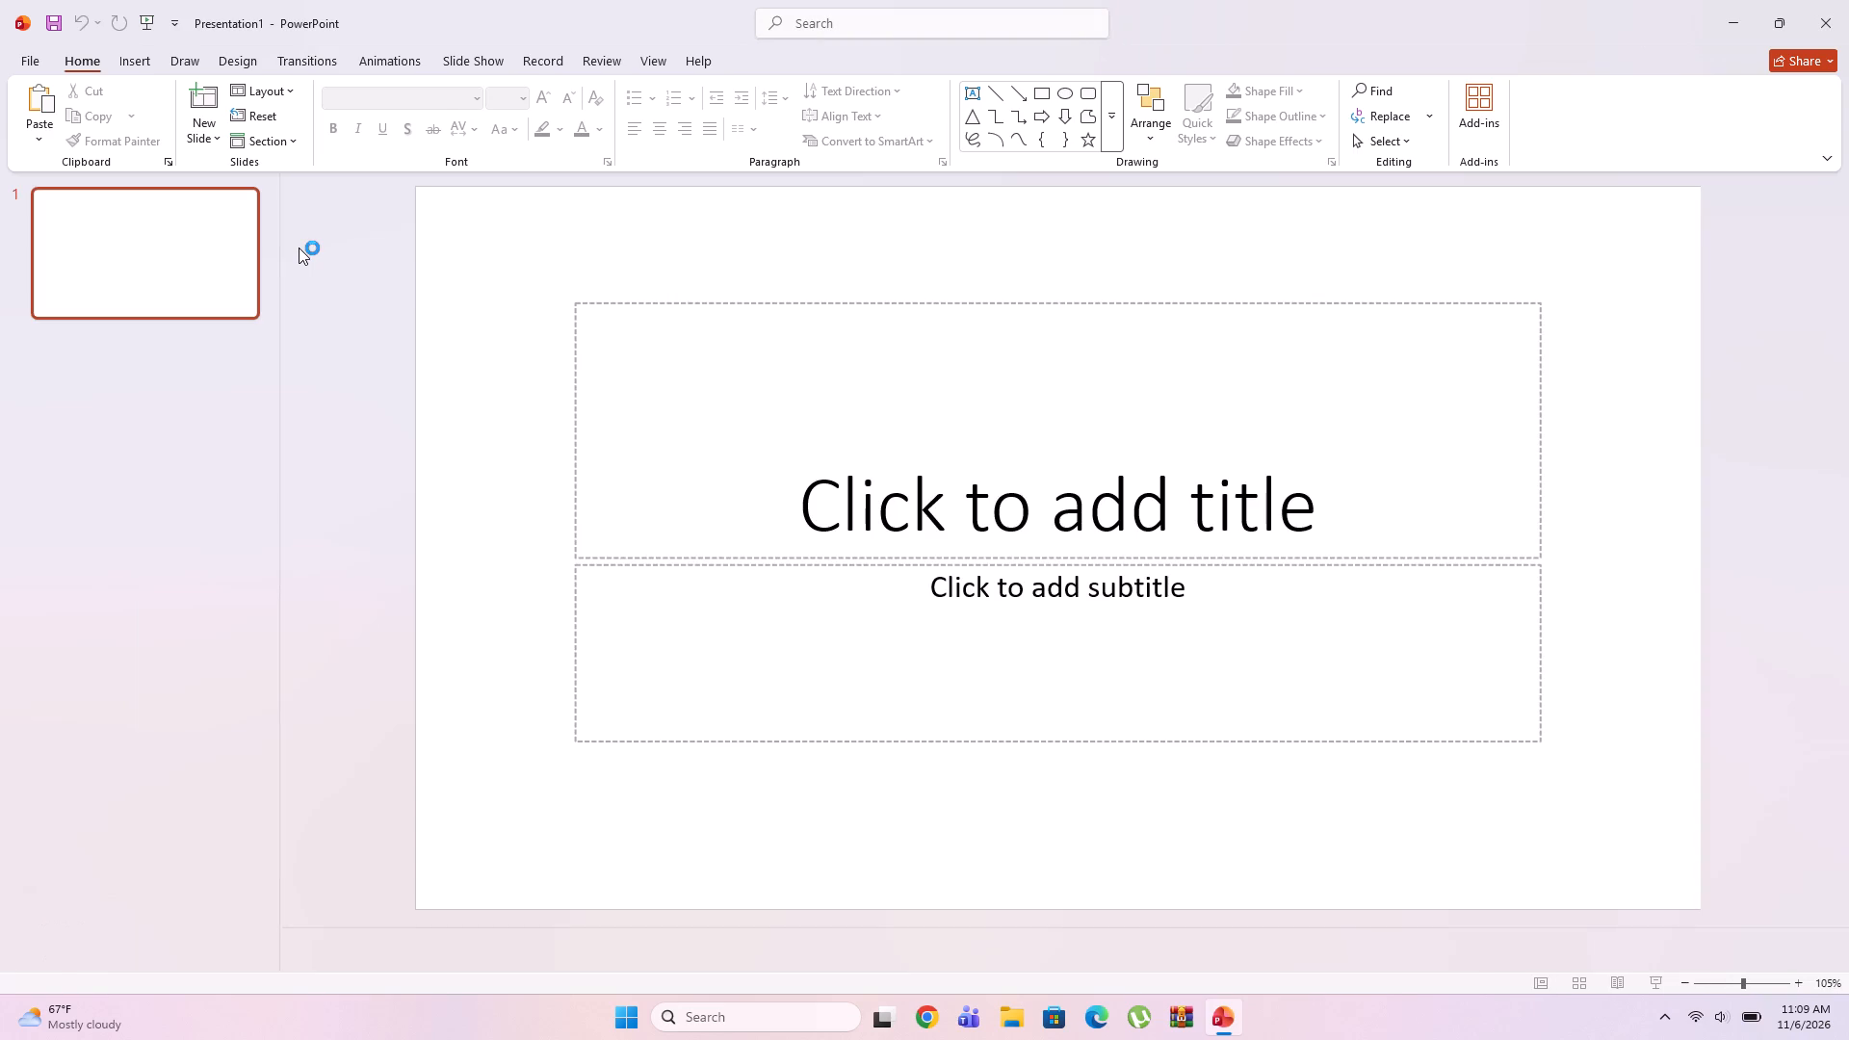
Close the Genuine Office licence notice to get back to the blank title slide.
left_click(193, 243)
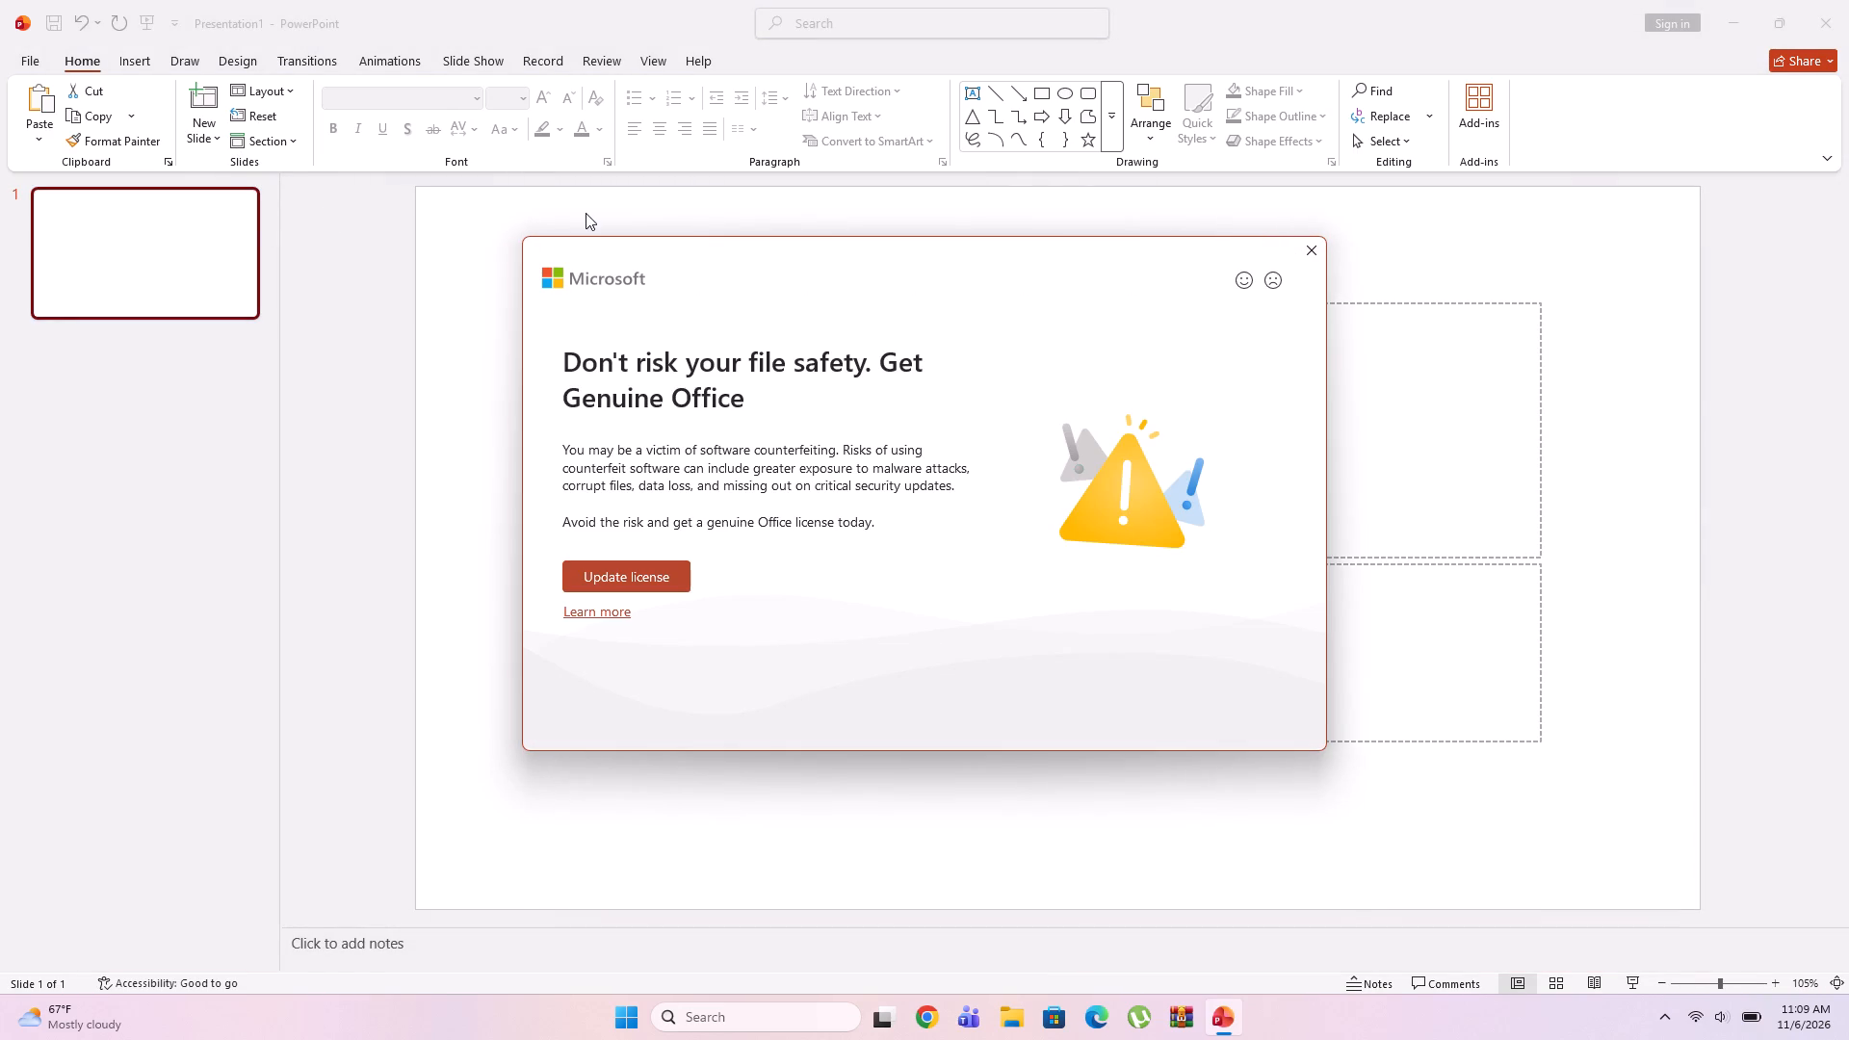
left_click(1325, 247)
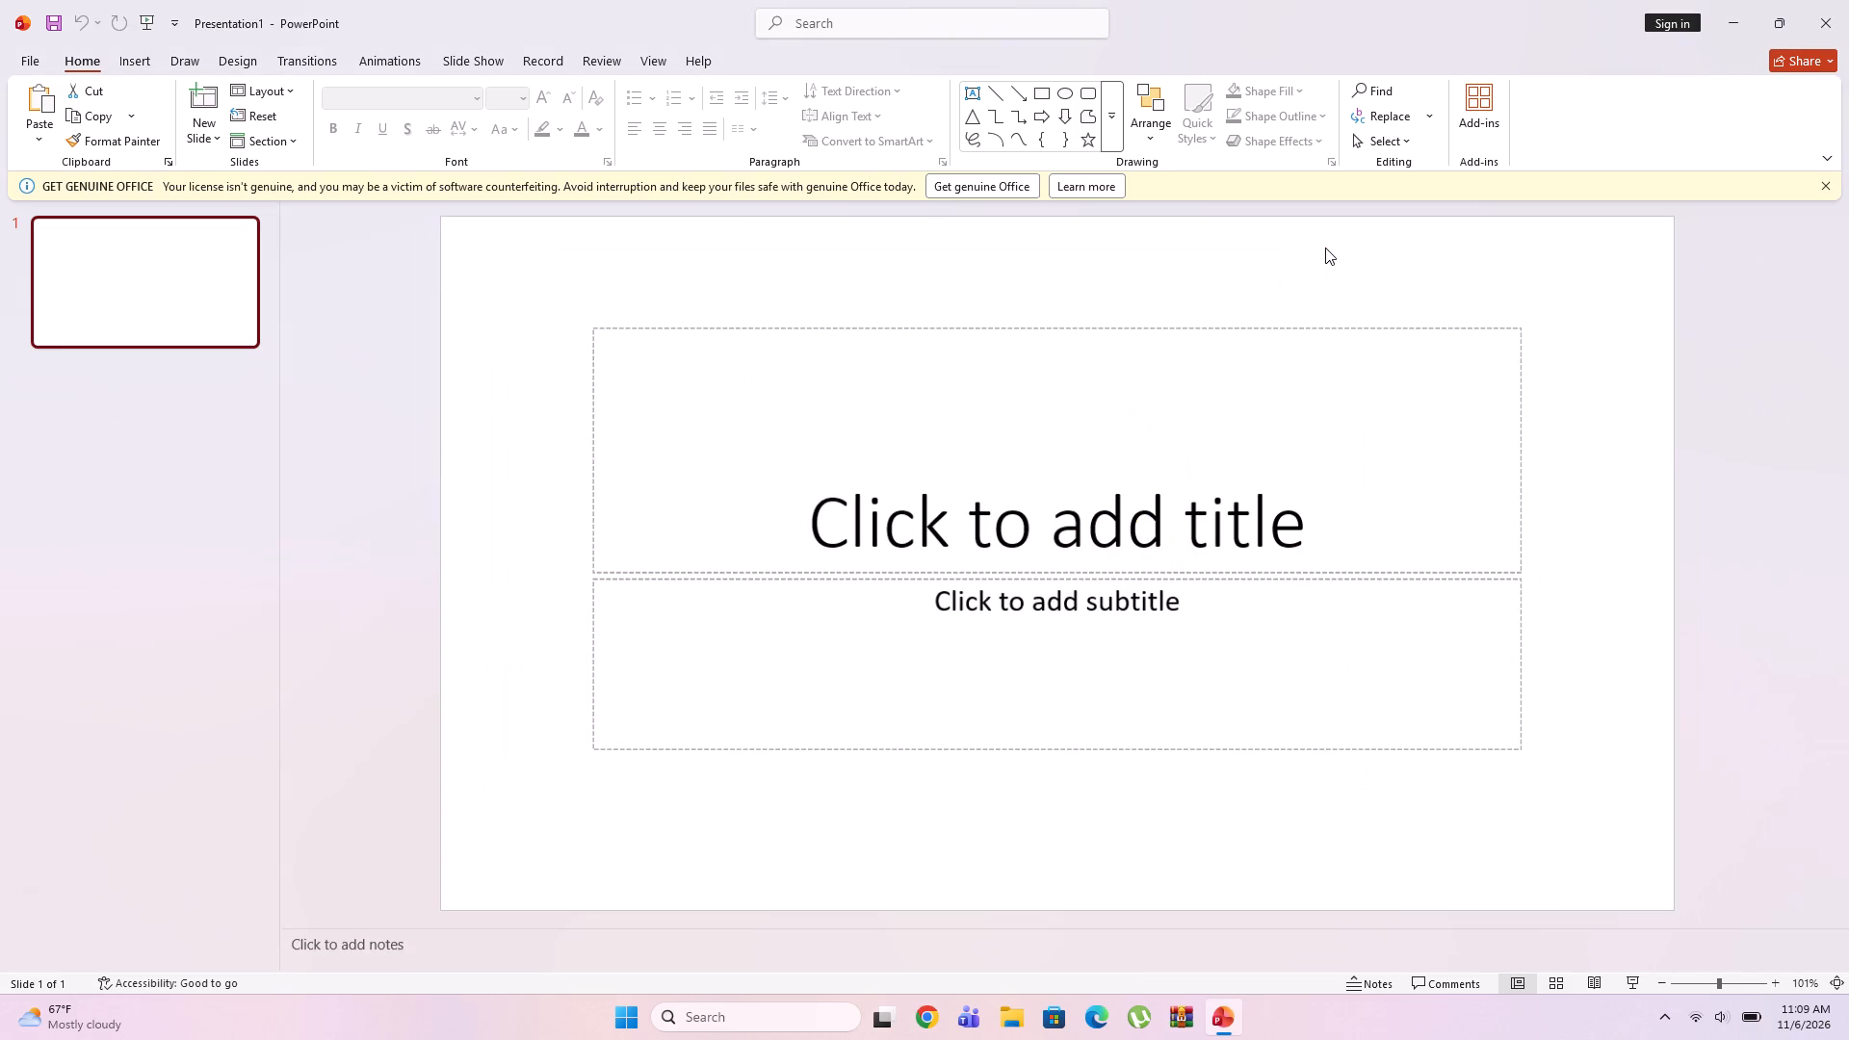
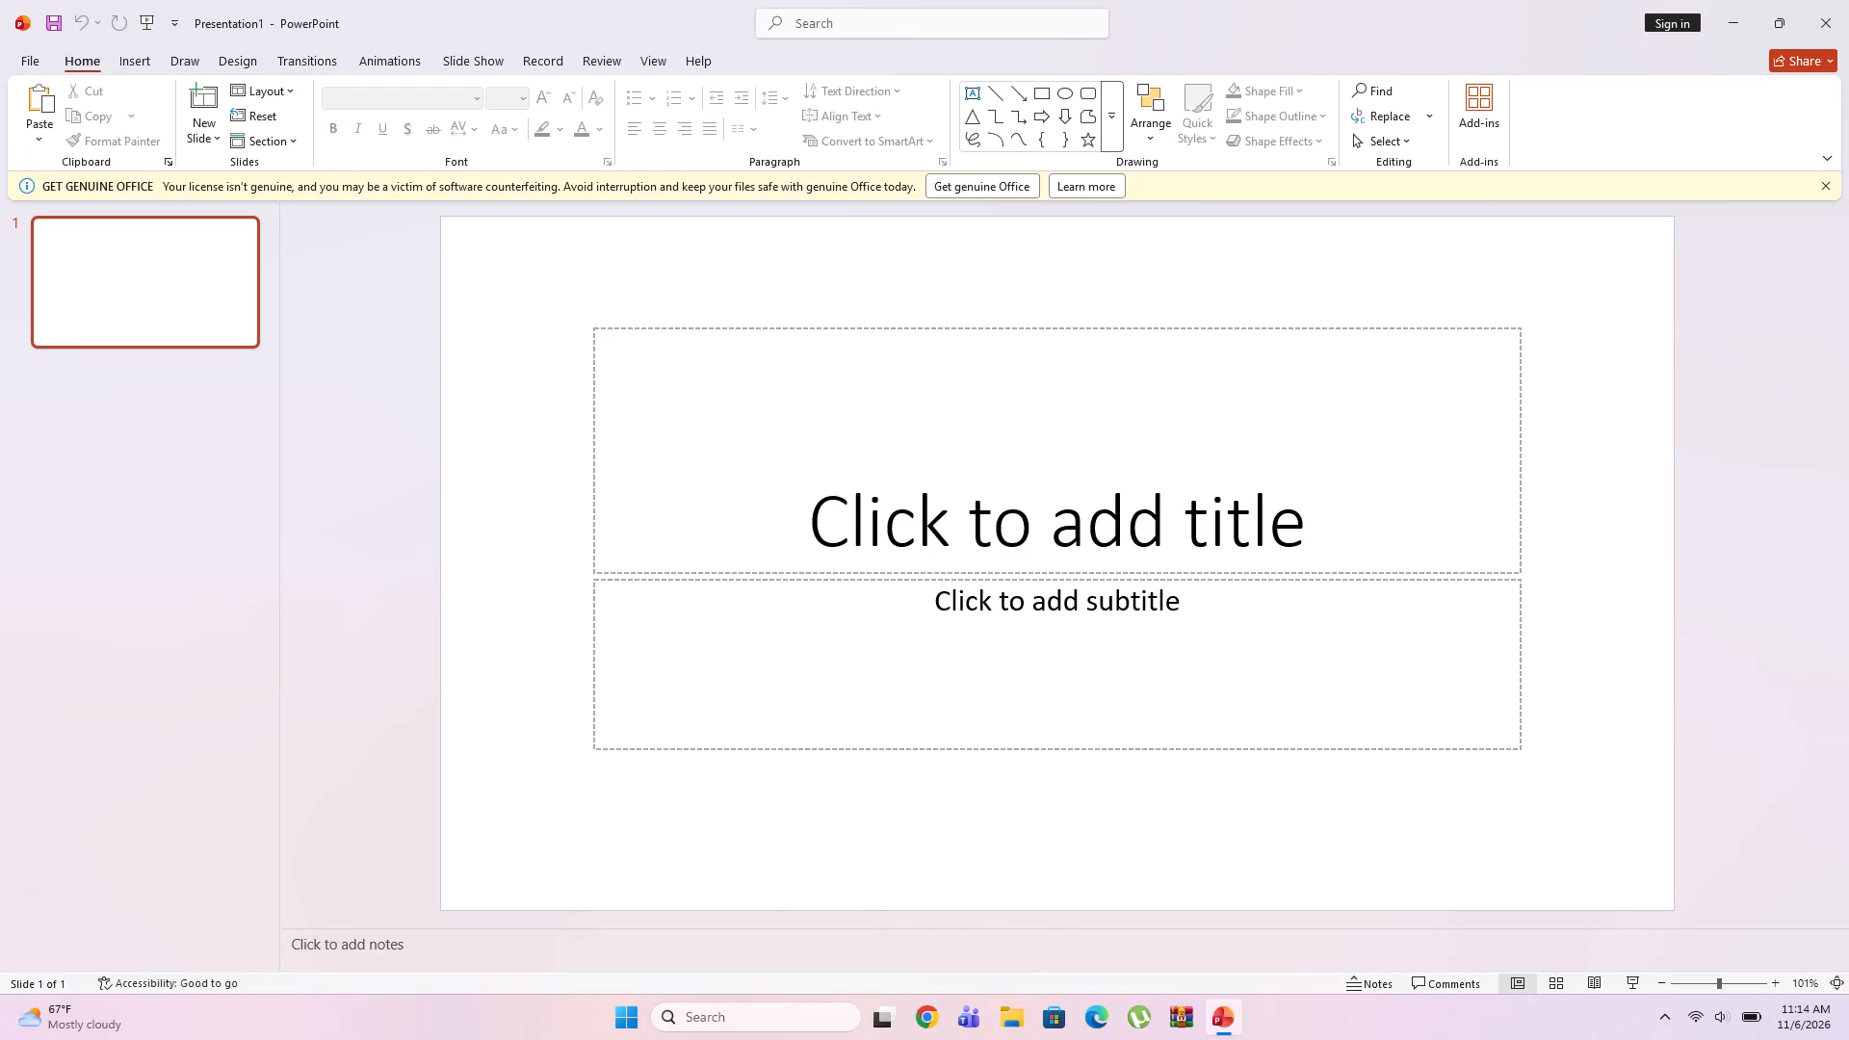
Enter "THE IMPORTANCE OF EDUCATION" in capitals as the title of the first slide.
left_click(1131, 527)
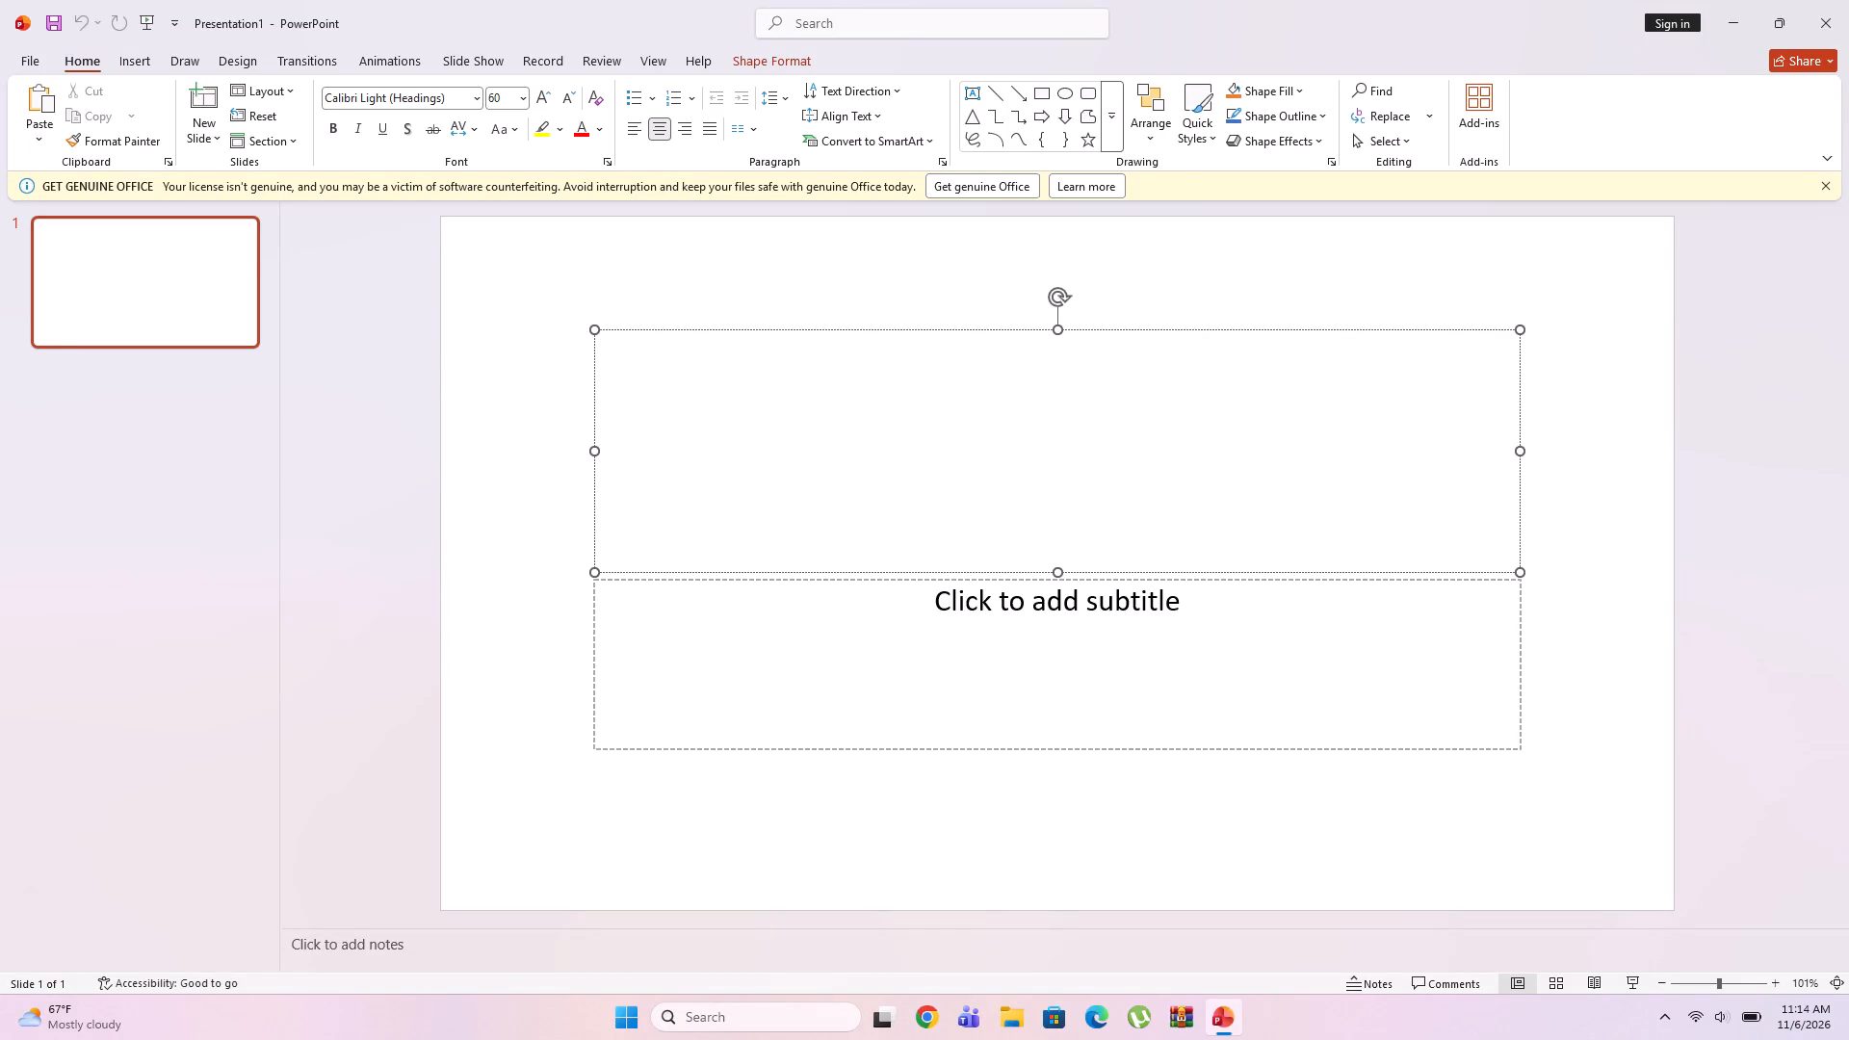
type("th4")
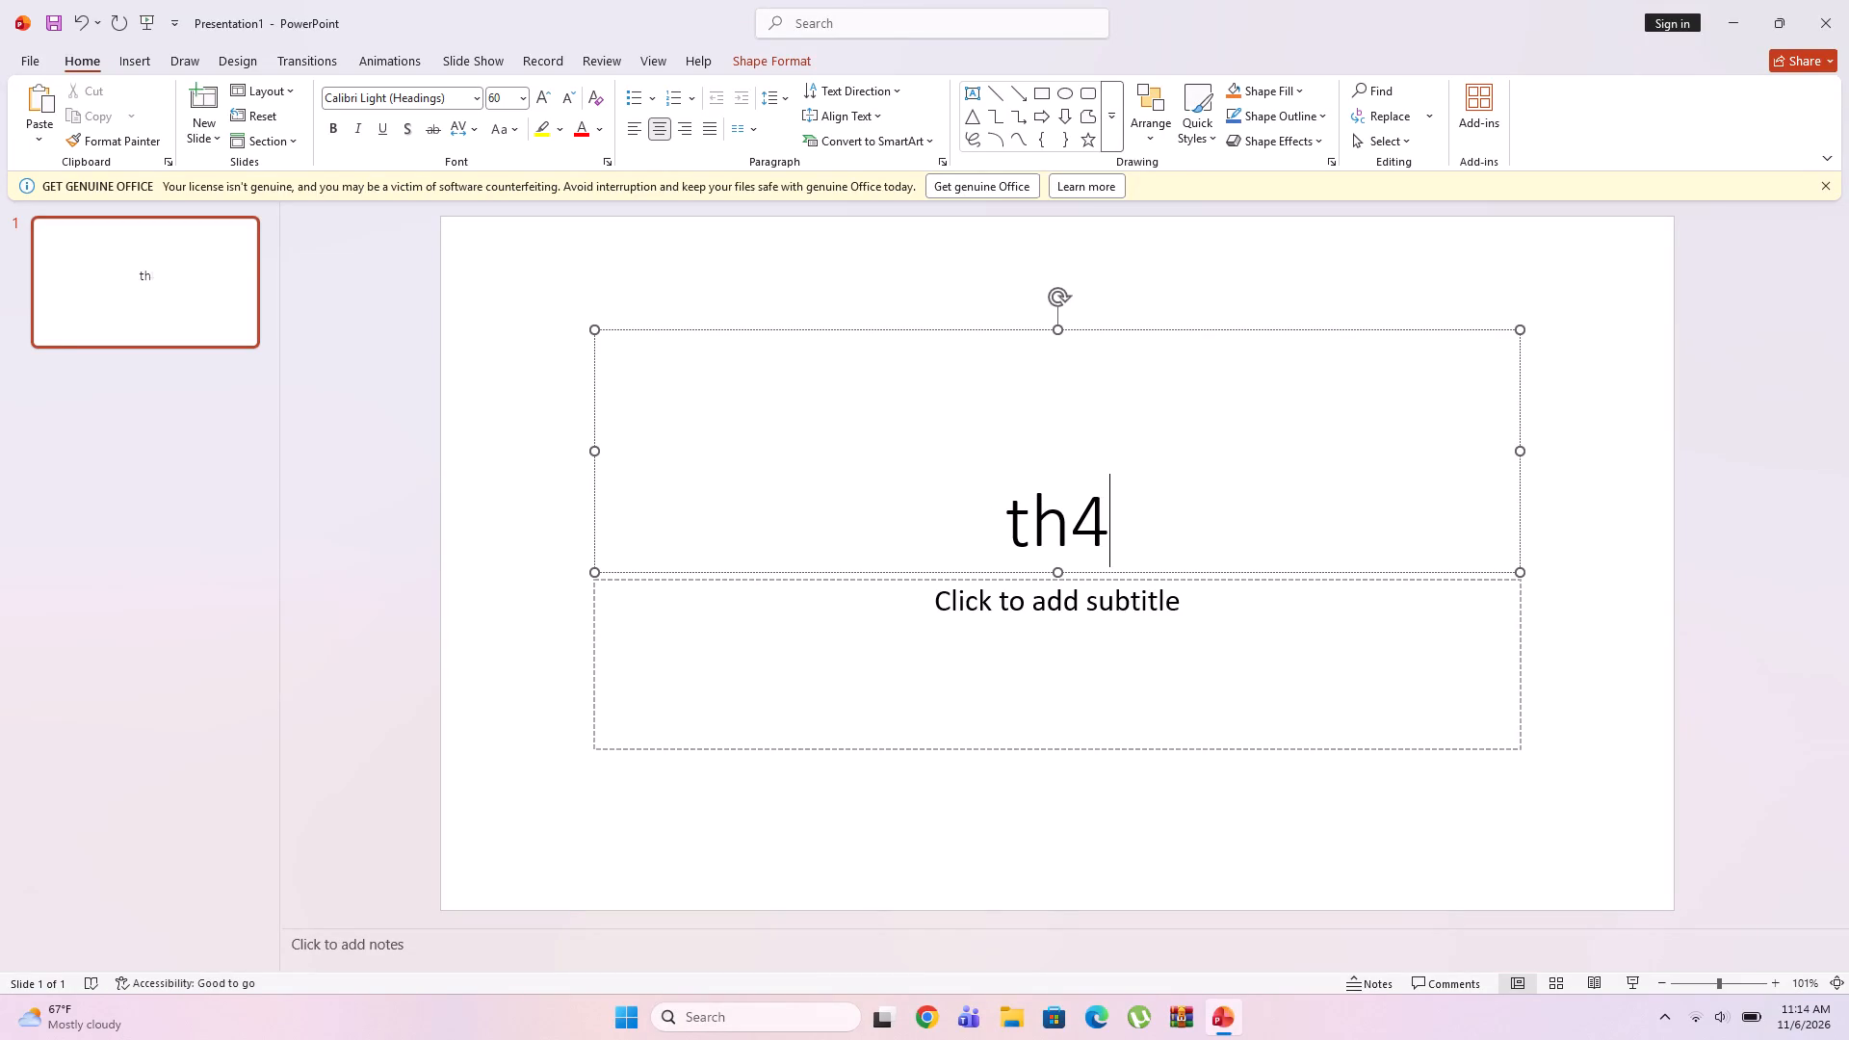
key("BackSpace")
key("BackSpace")
key("BackSpace")
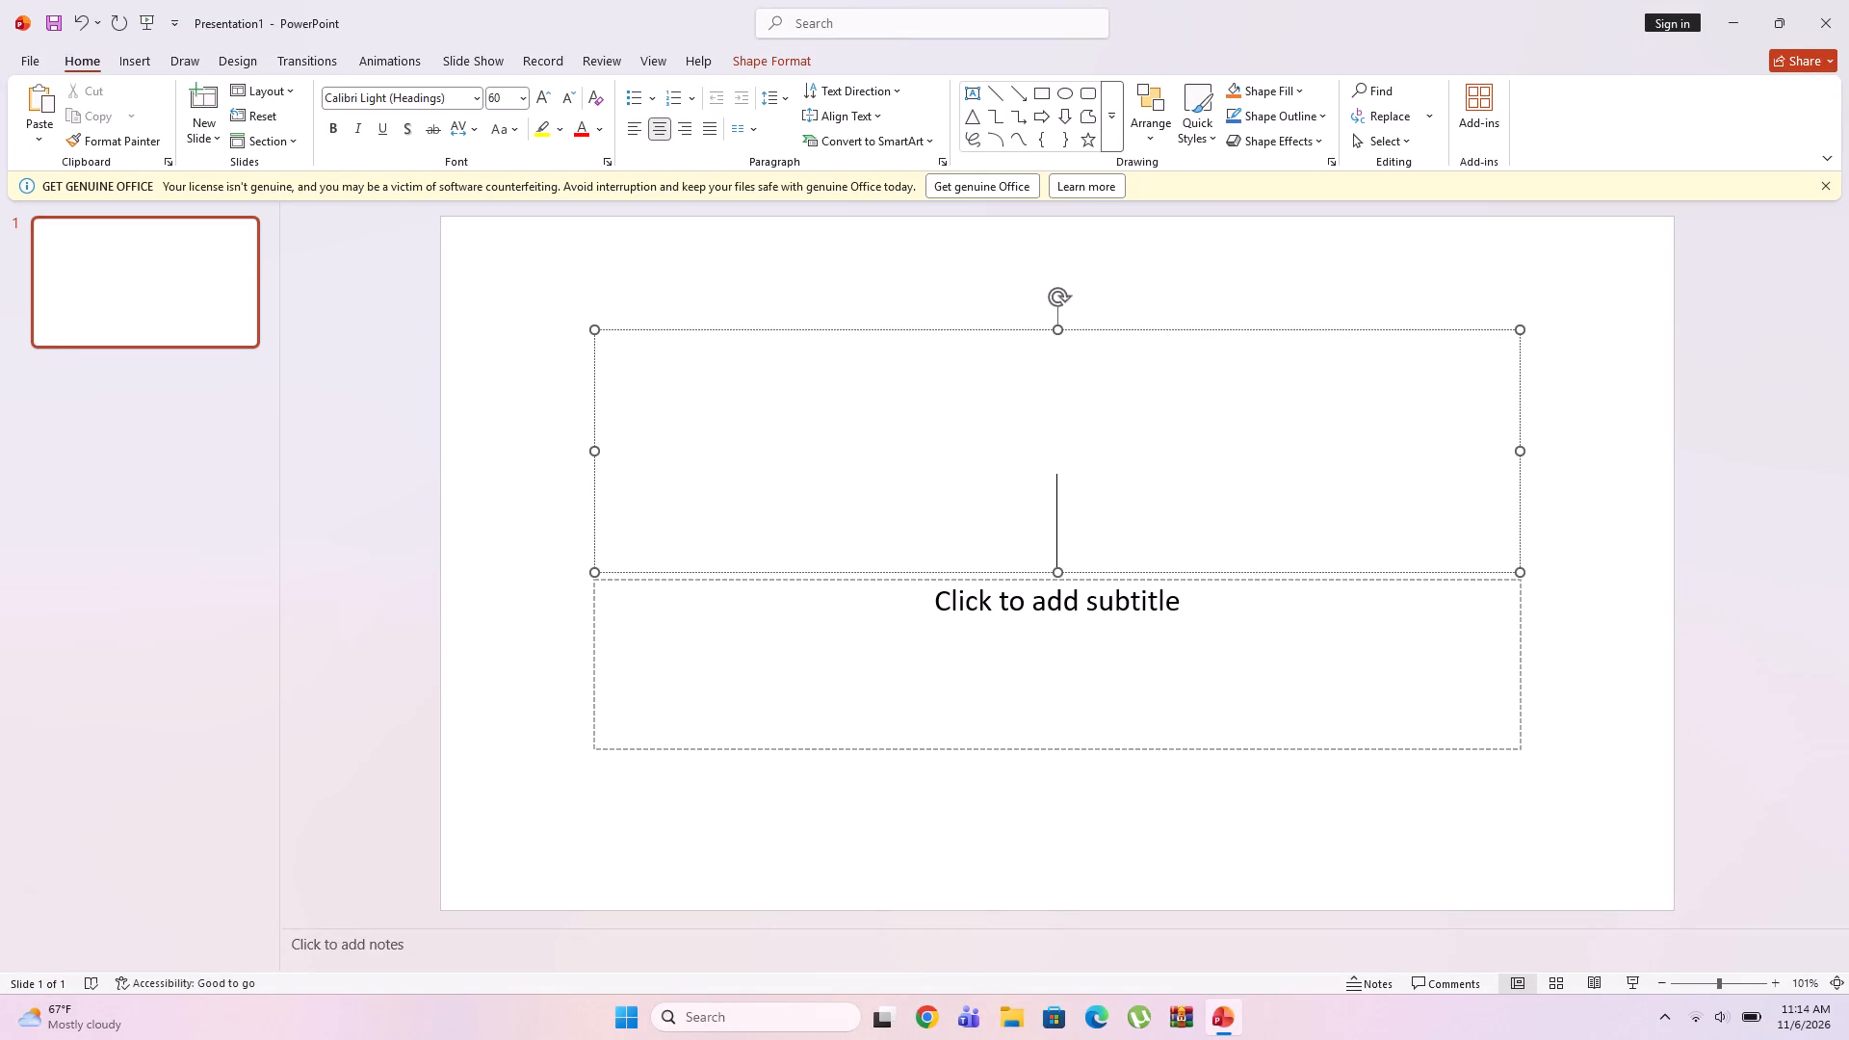
key("t")
type("HE IMPORTA")
type("NCE")
key("space")
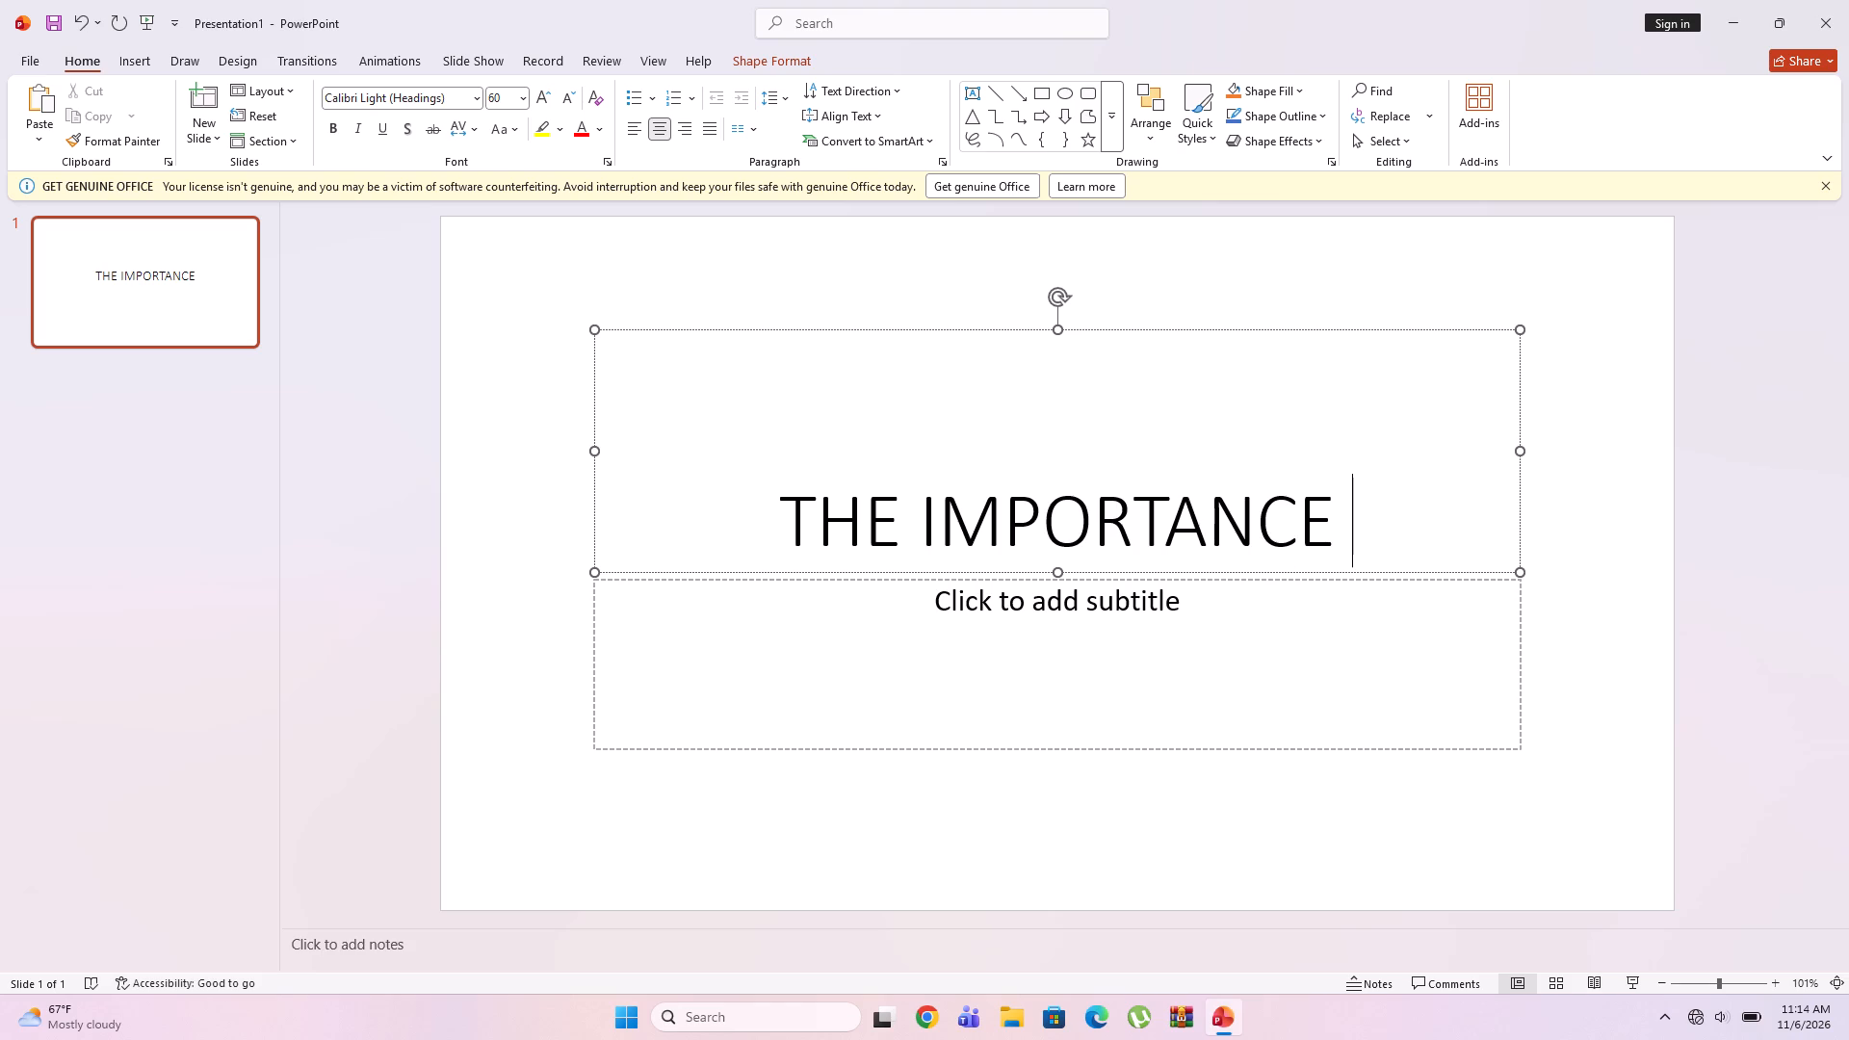
type("OF")
key("space")
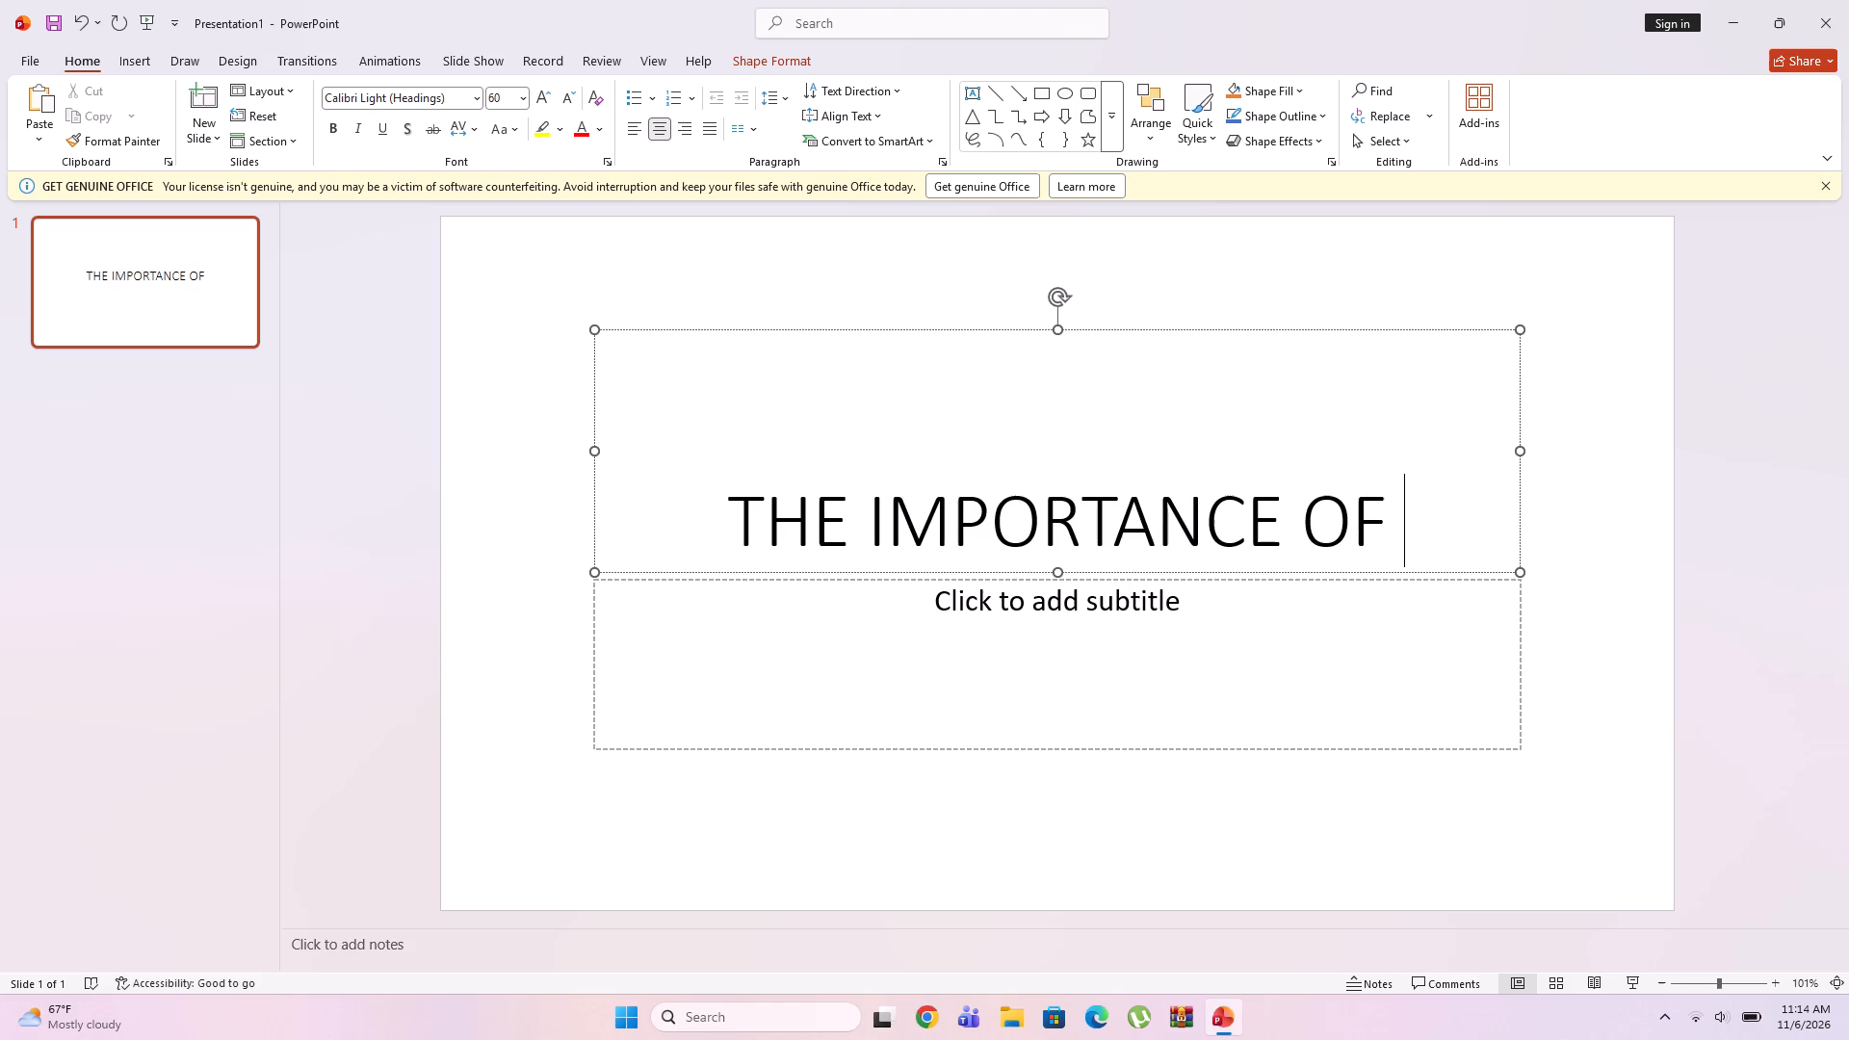
type("EDU")
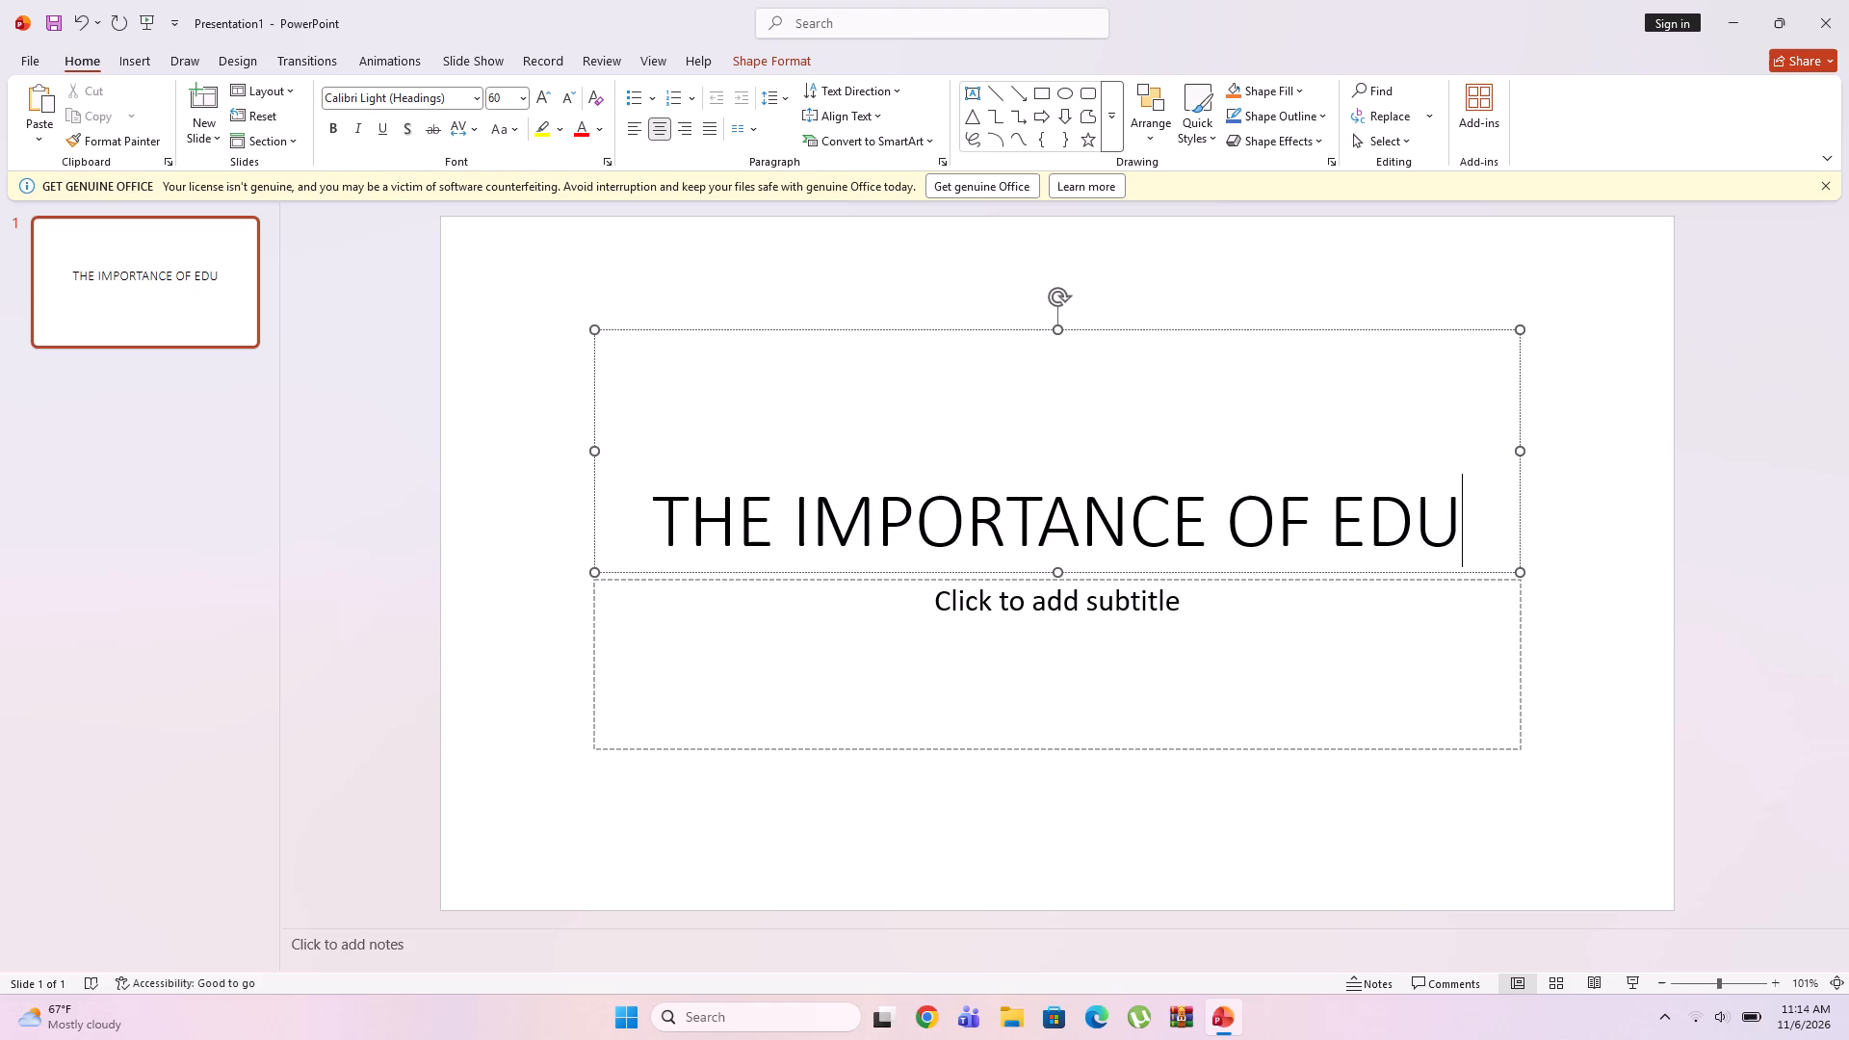
type("CS")
key("BackSpace")
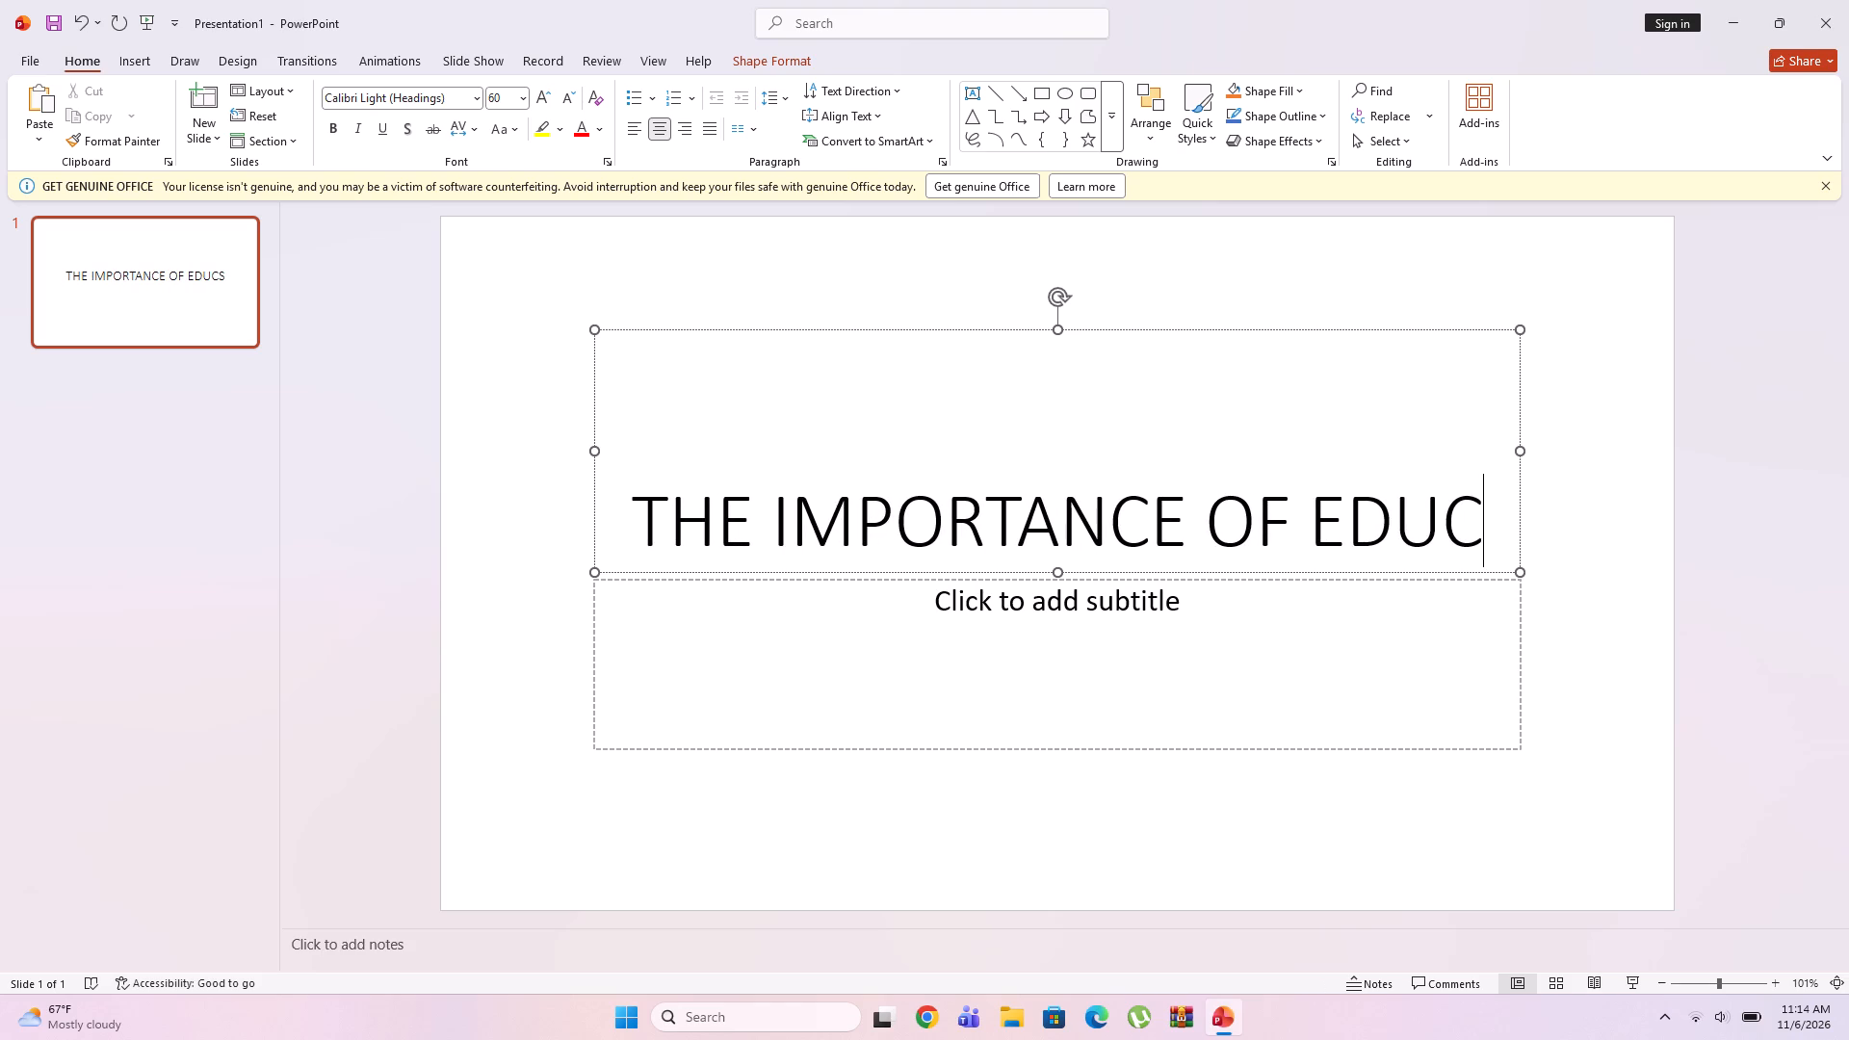
type("ATION")
Enter the presenter's full name in capitals in the subtitle placeholder below the title.
left_click(1095, 596)
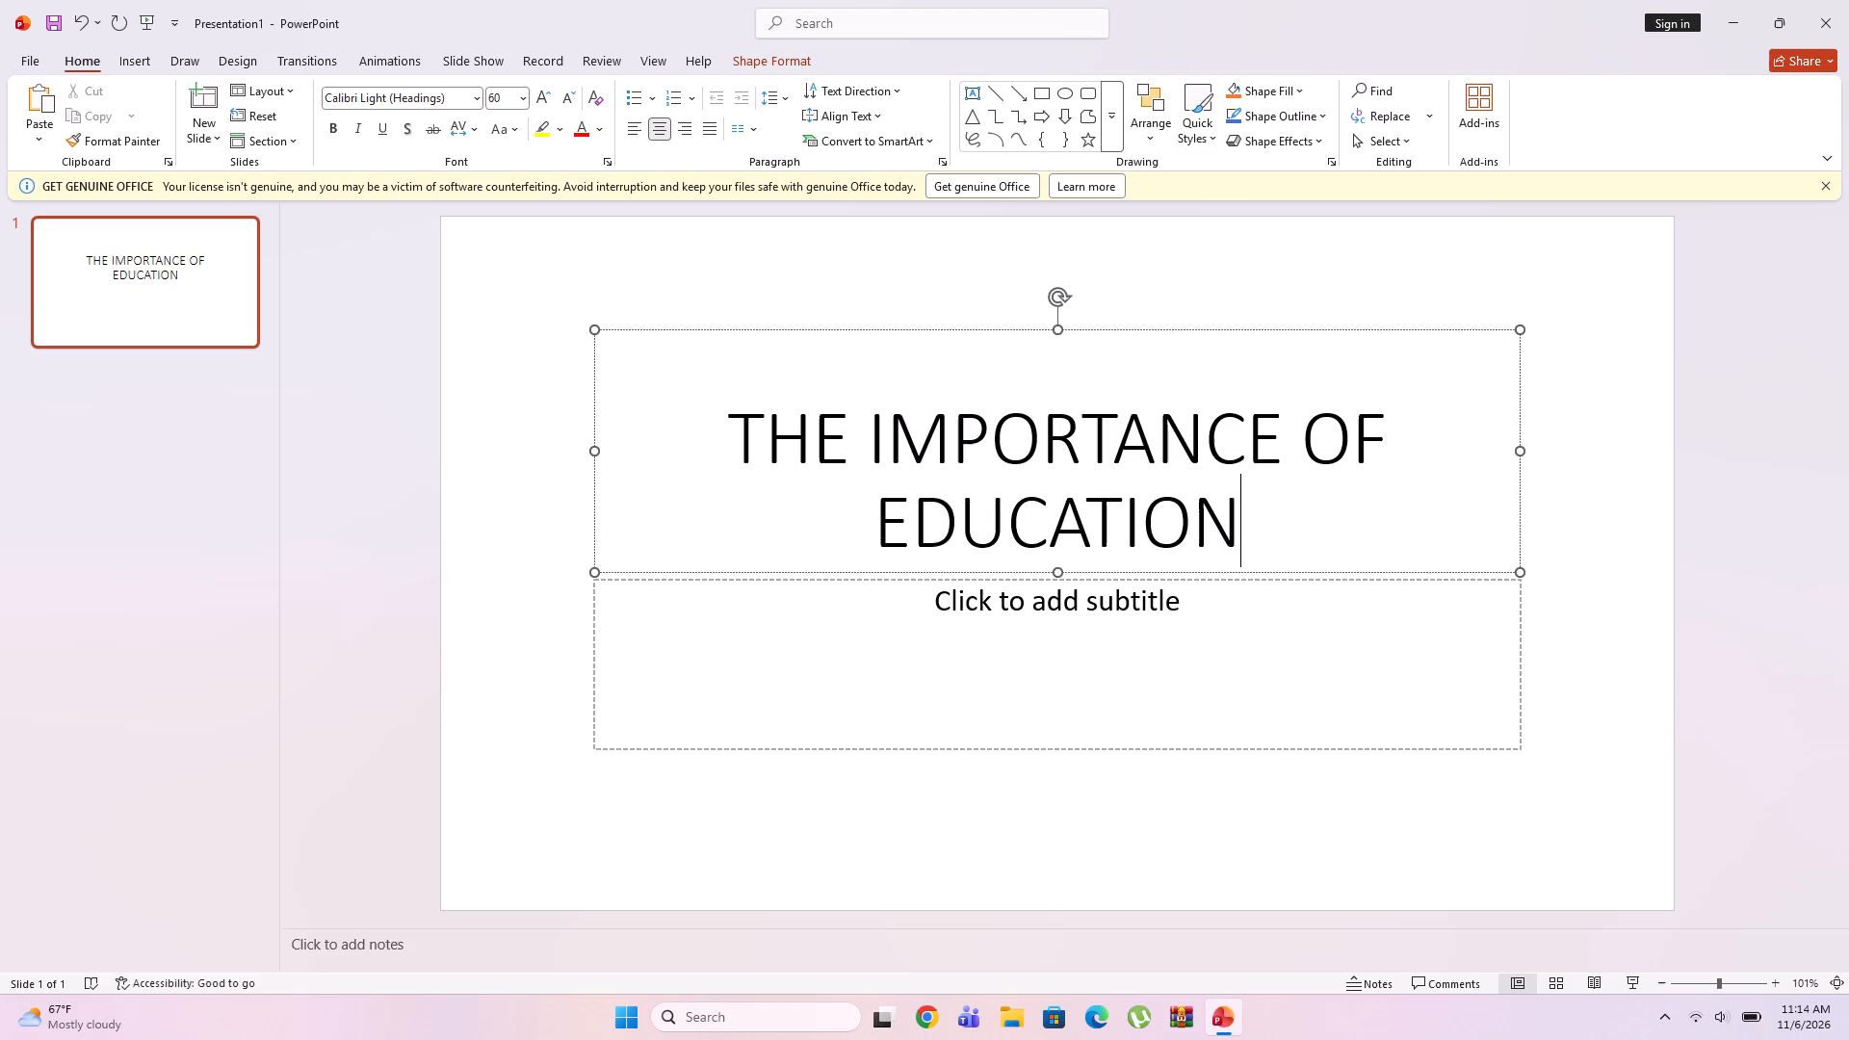
left_click(616, 617)
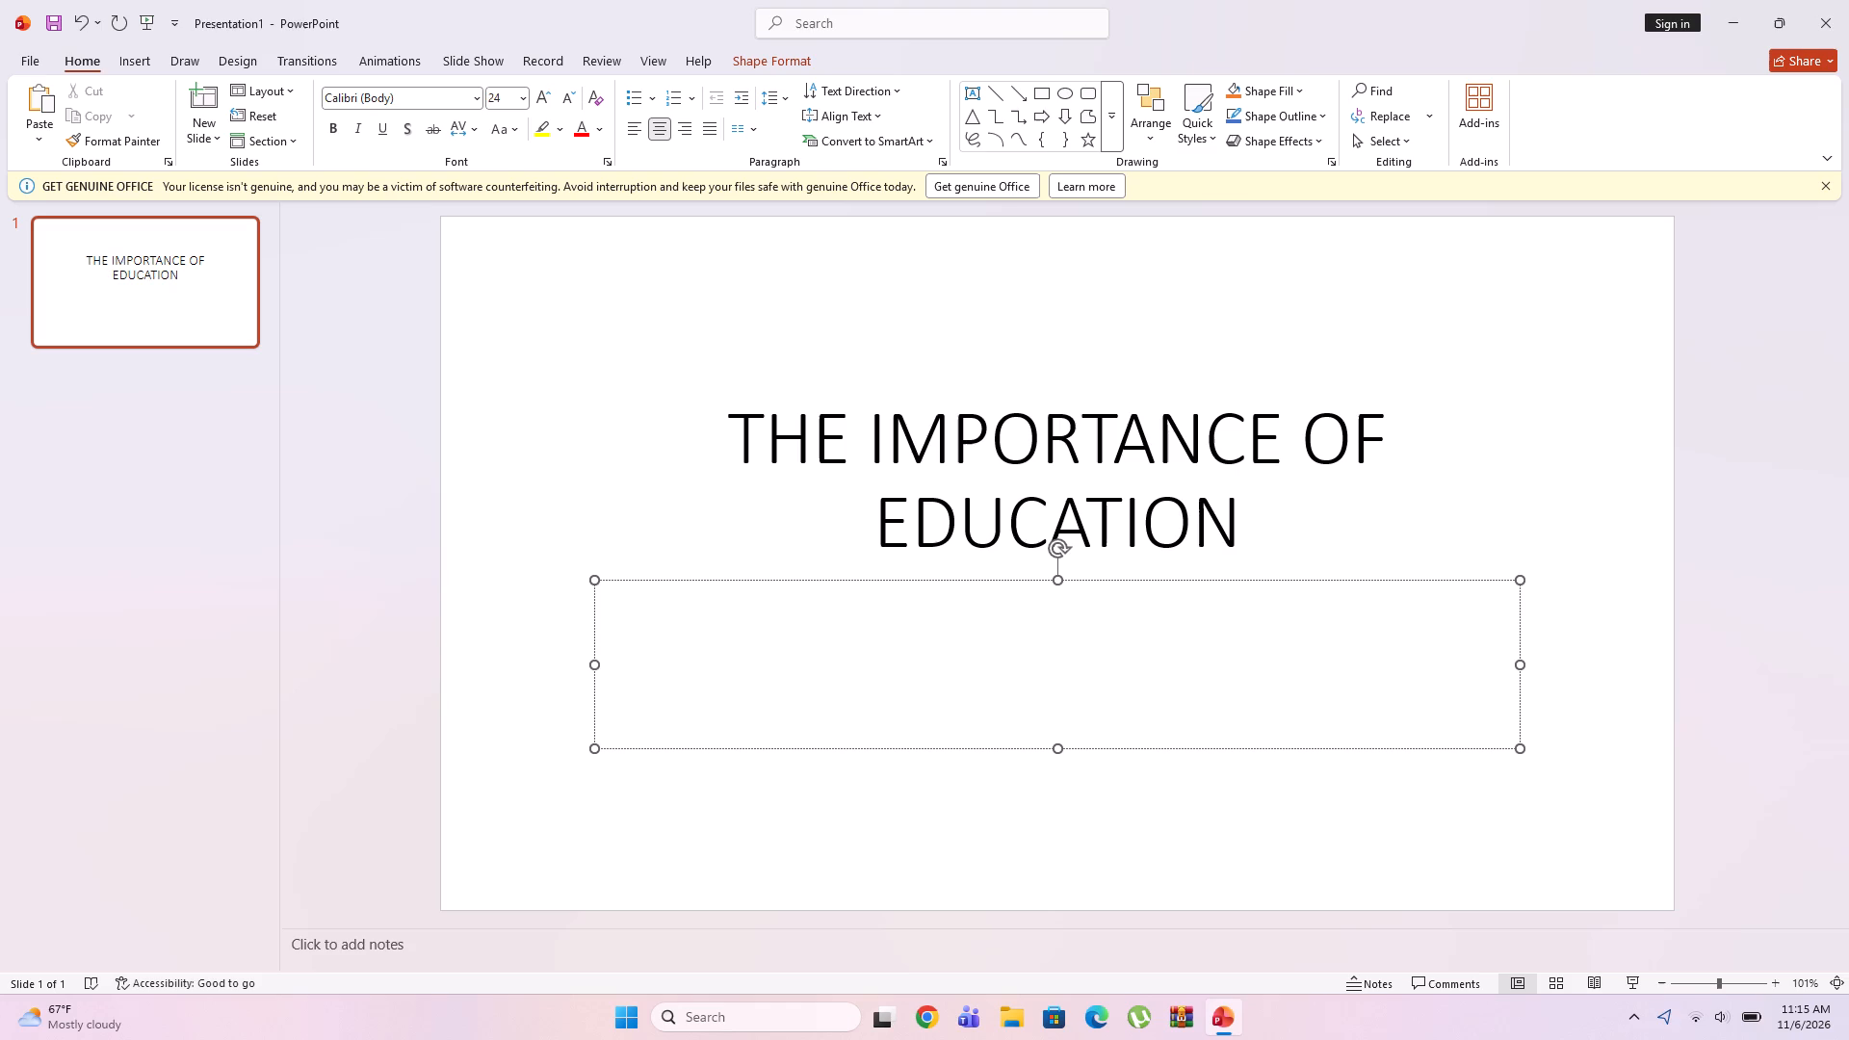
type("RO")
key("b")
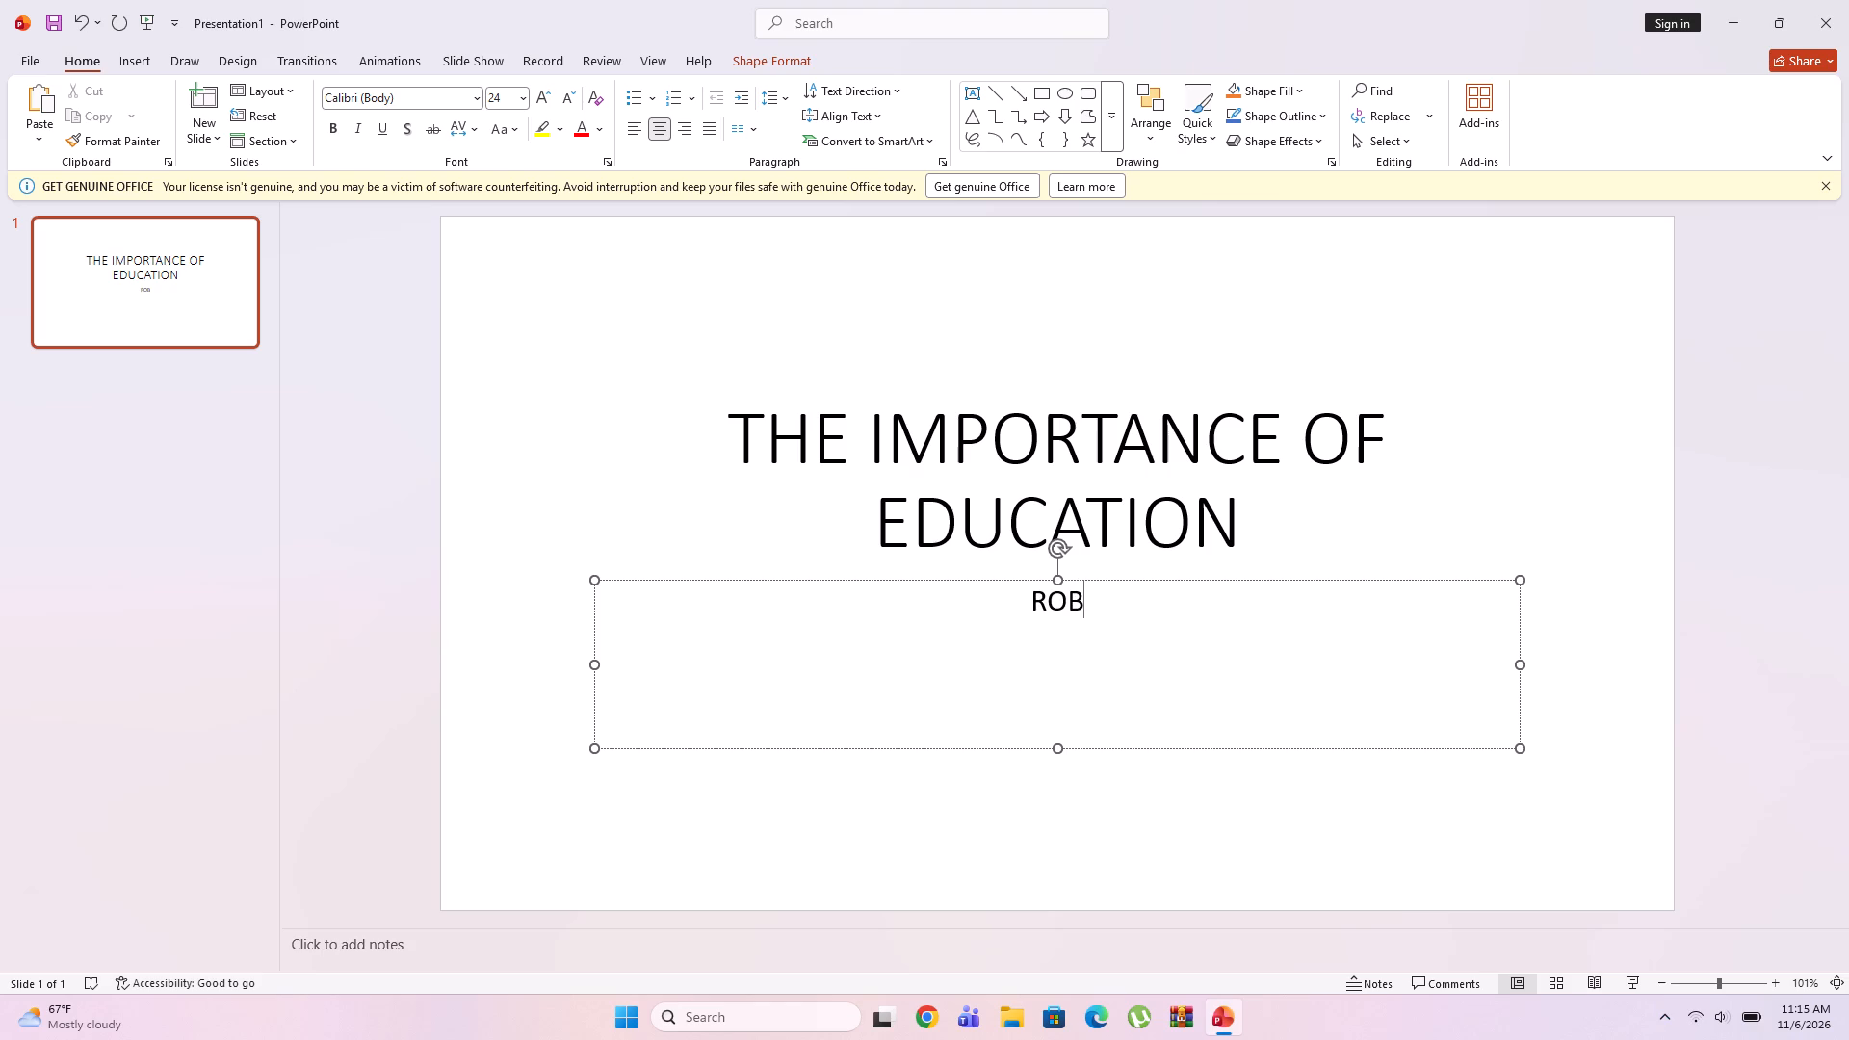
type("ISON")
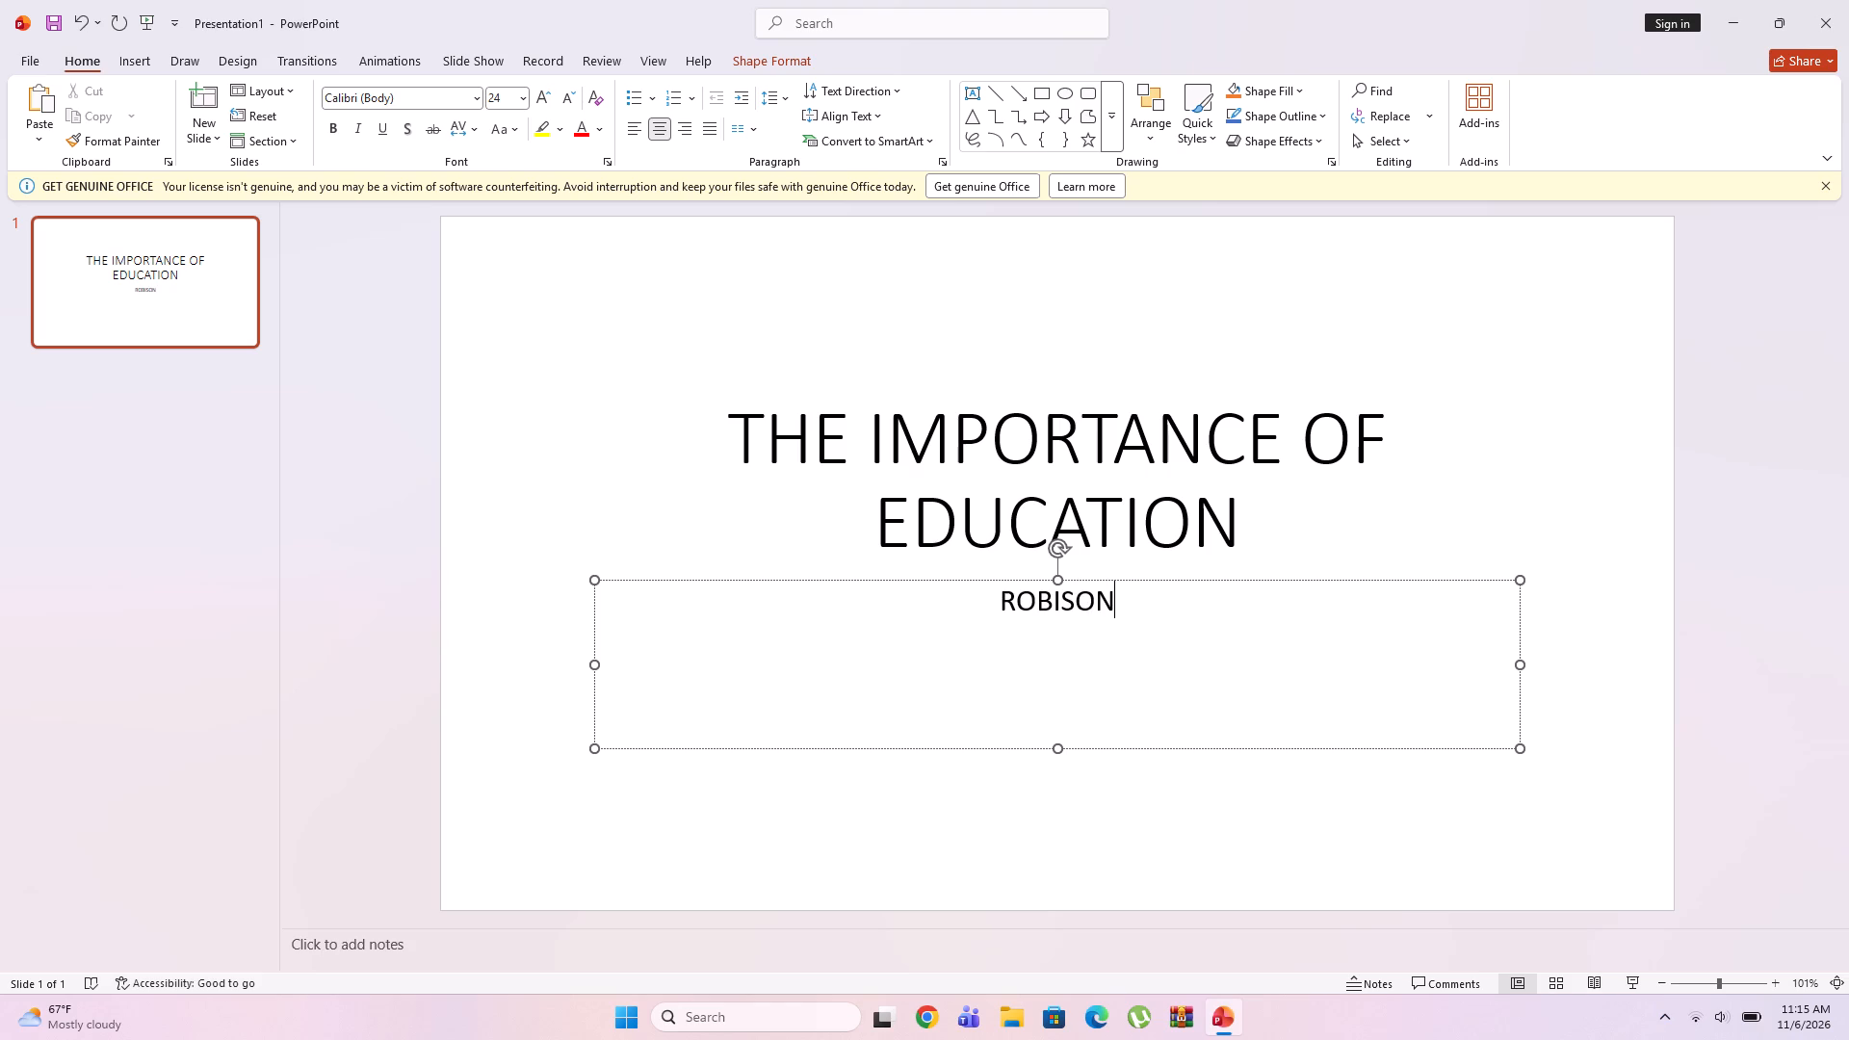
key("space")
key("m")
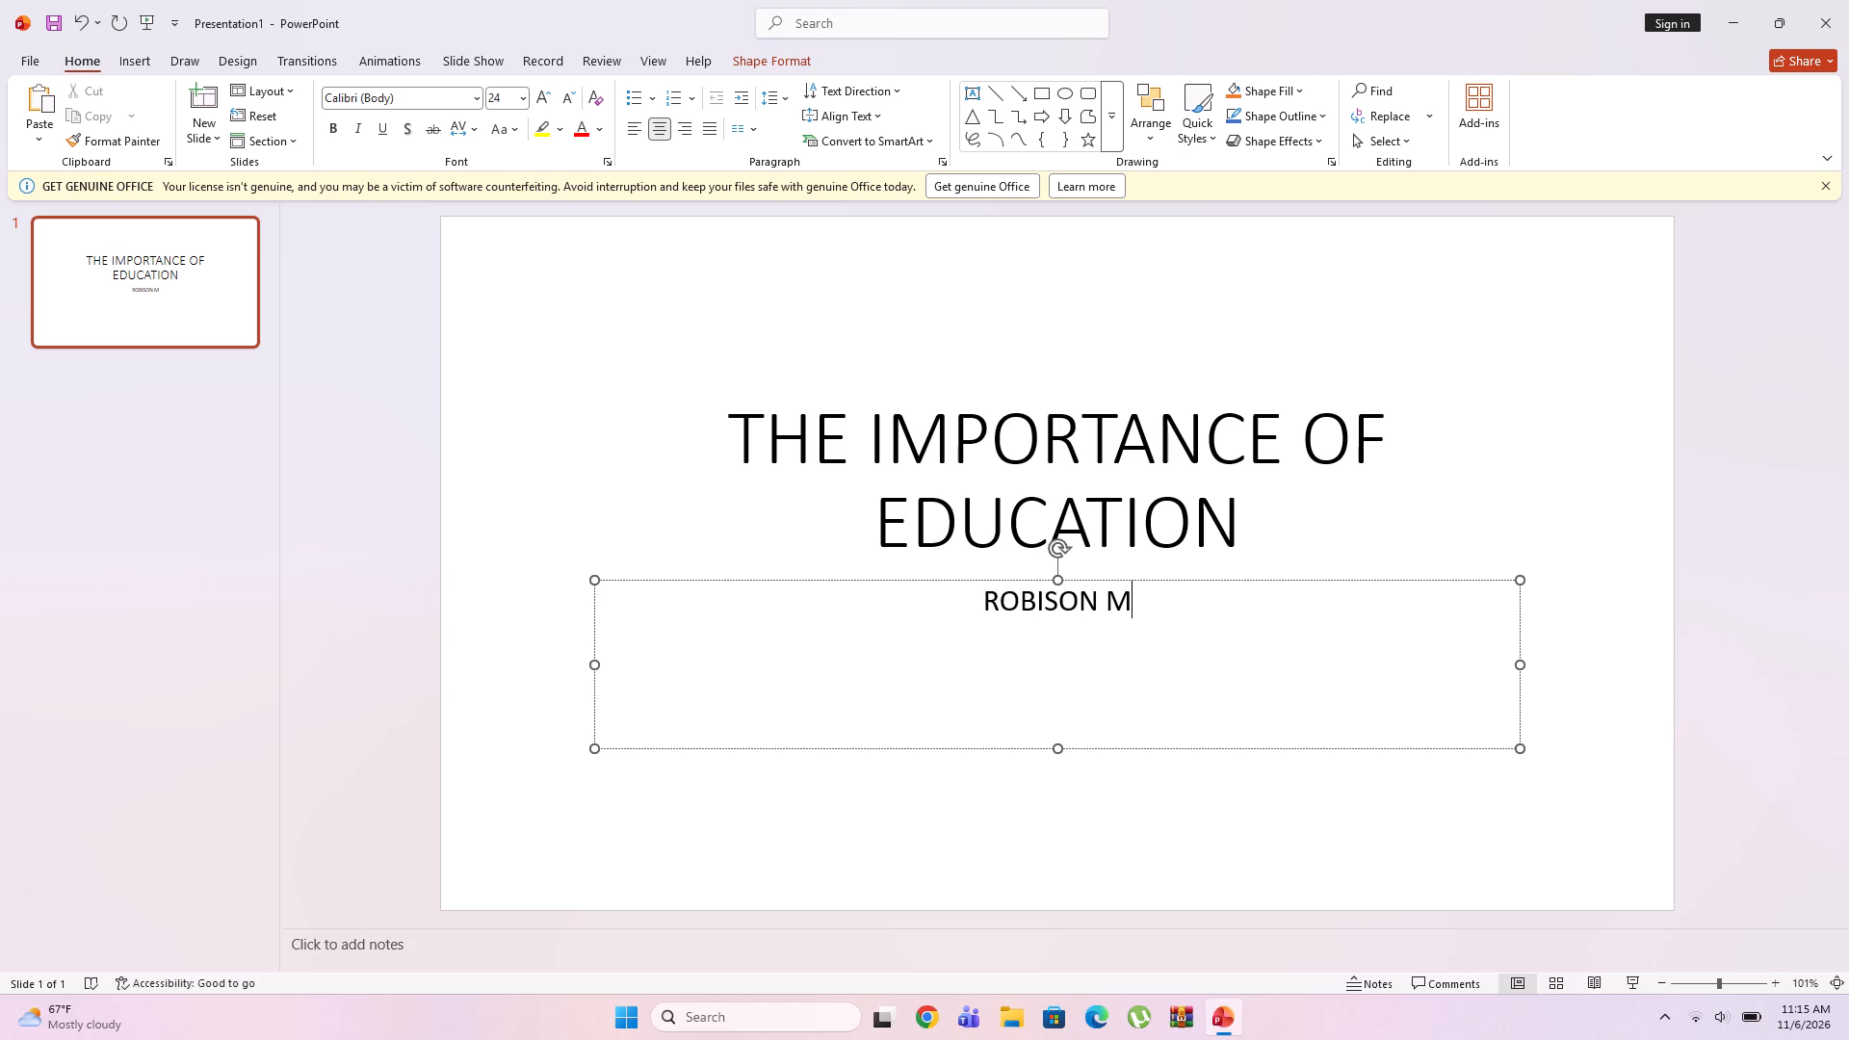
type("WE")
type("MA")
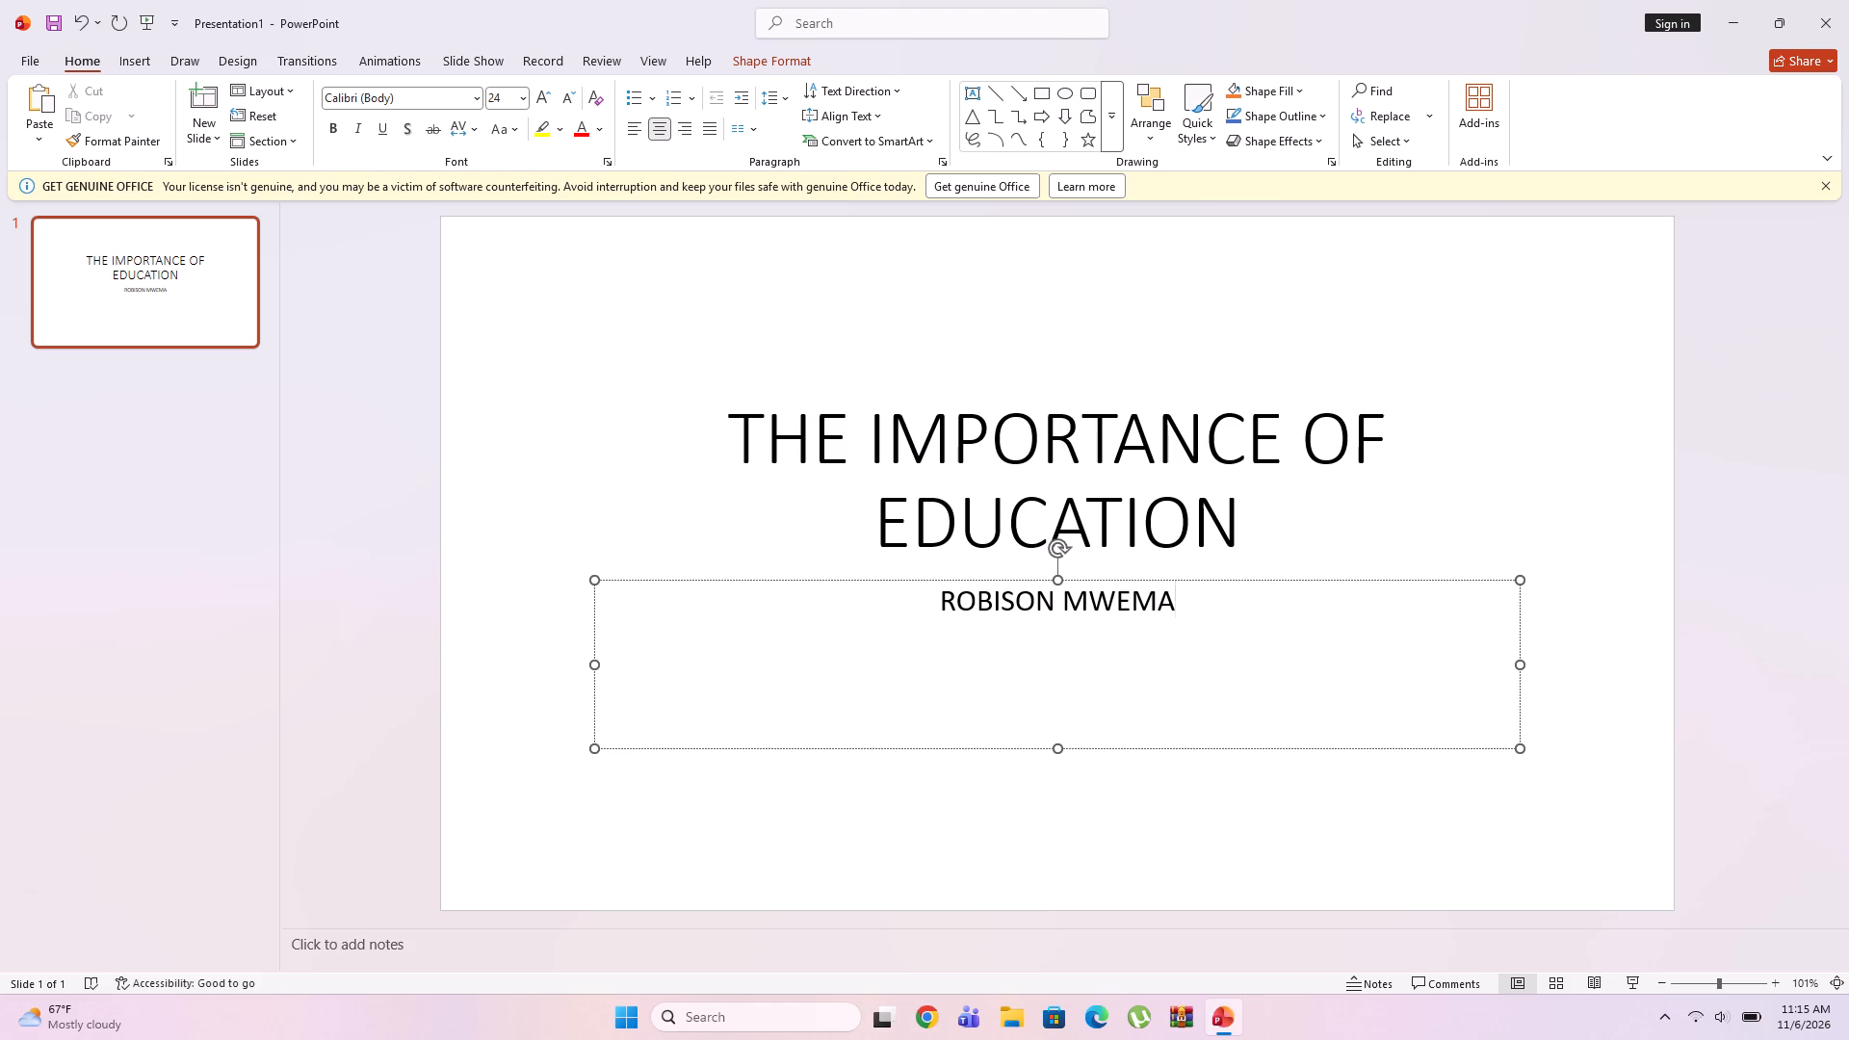
Insert the label "NAME:" directly in front of the presenter's name in the subtitle.
left_click(1179, 601)
left_click(768, 601)
left_click(915, 594)
key("n")
type("AME")
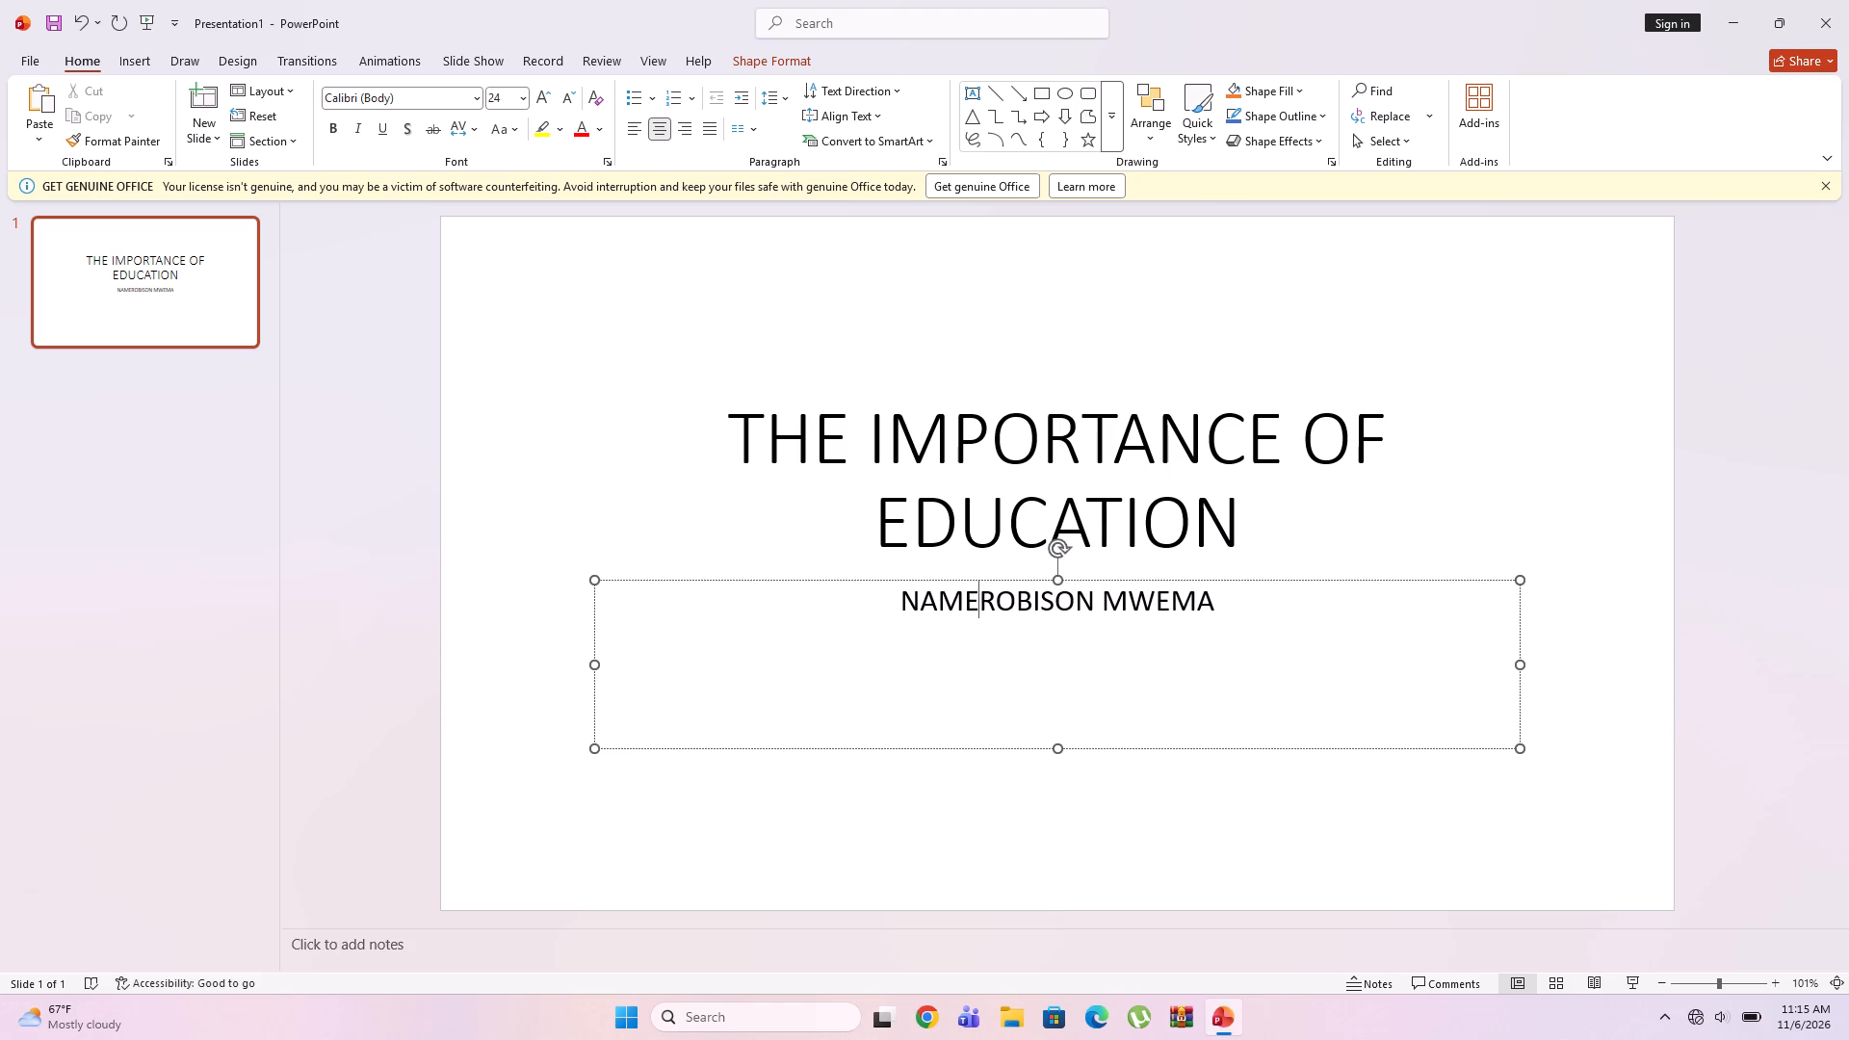
key("shift+colon")
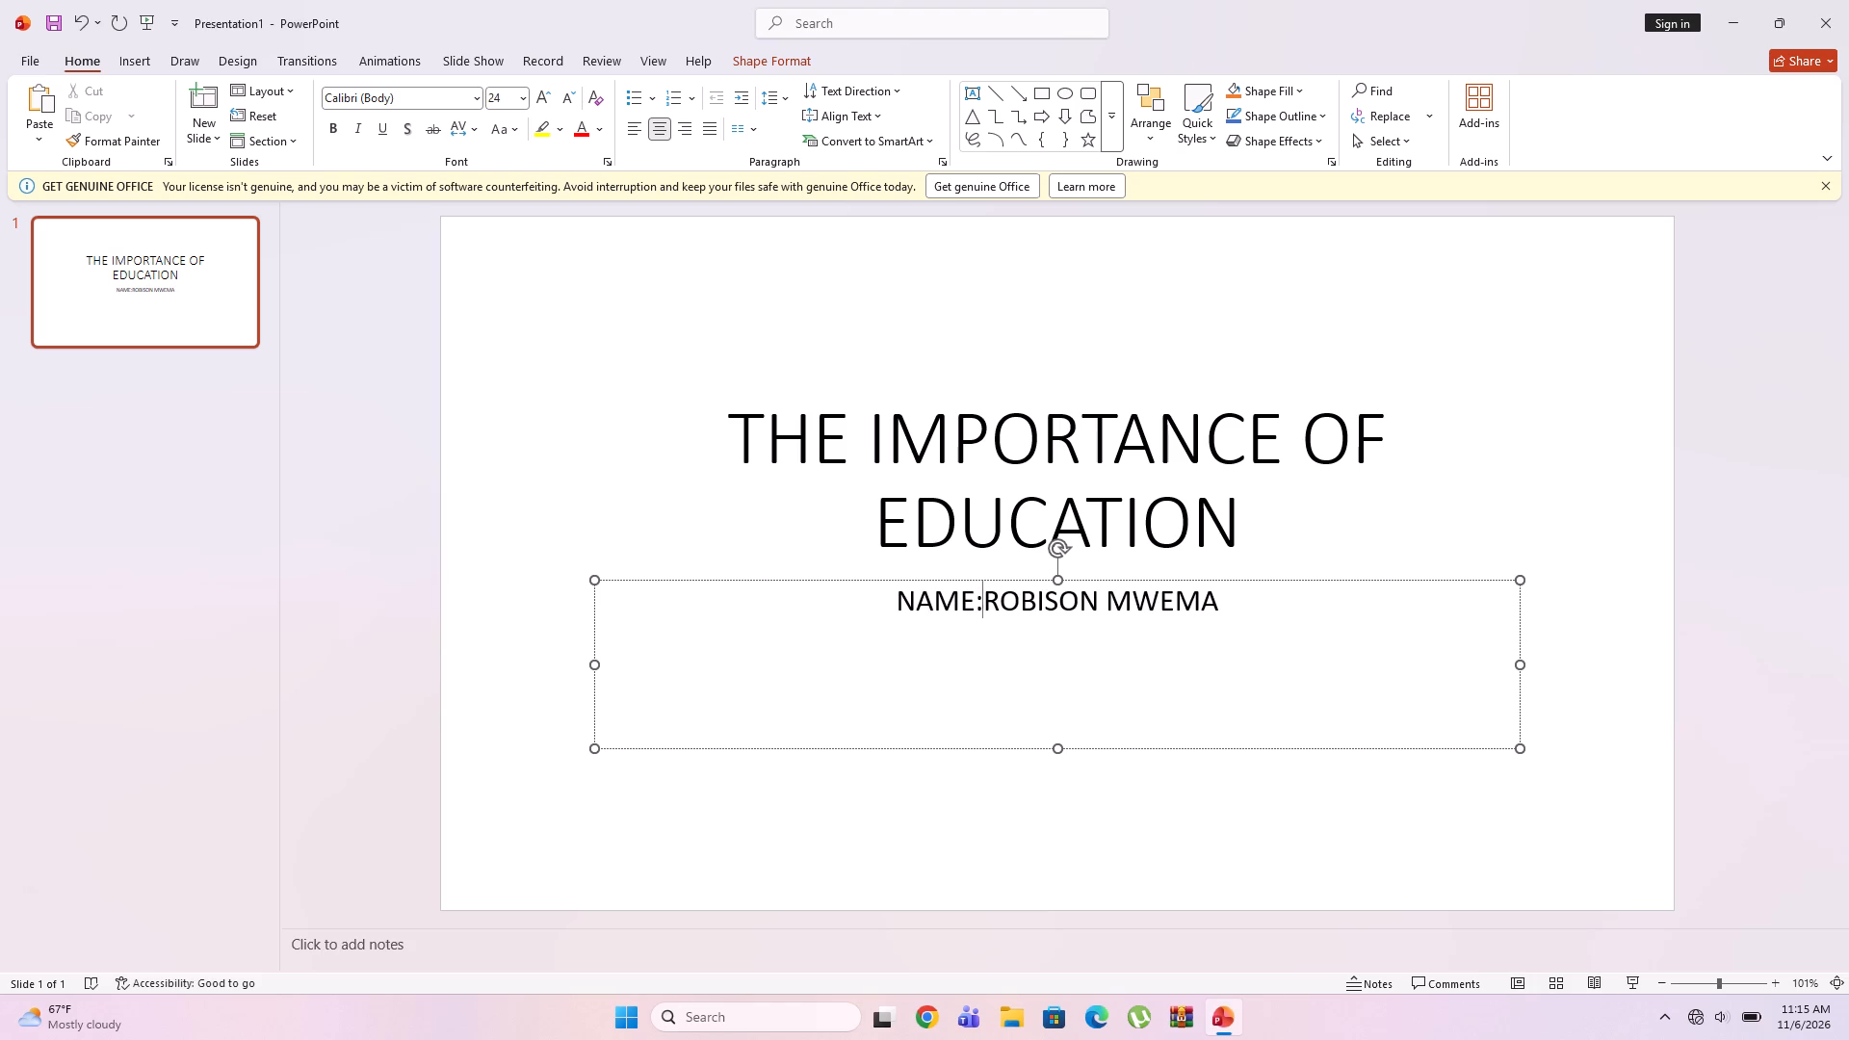
Add a second subtitle line below the presenter's name with the label "COURSE".
left_click(1217, 593)
key("Return")
key("c")
type("OURE")
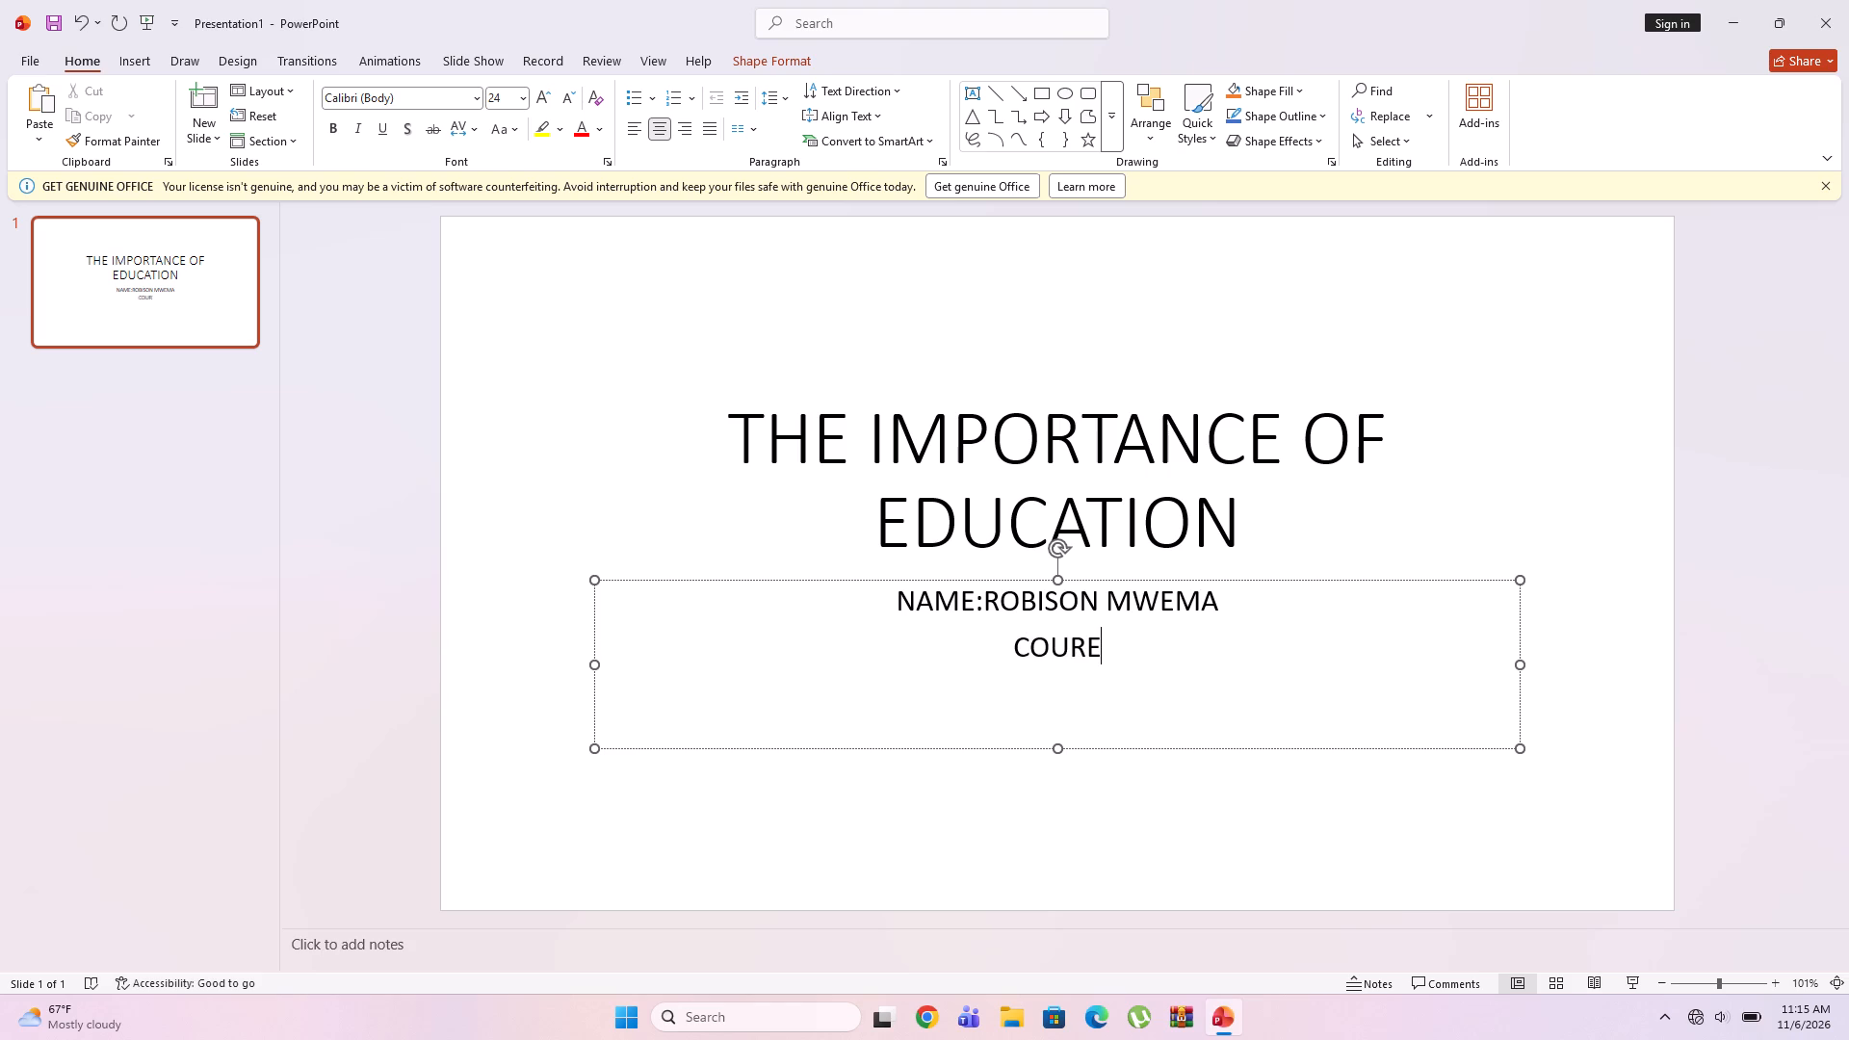
key("BackSpace")
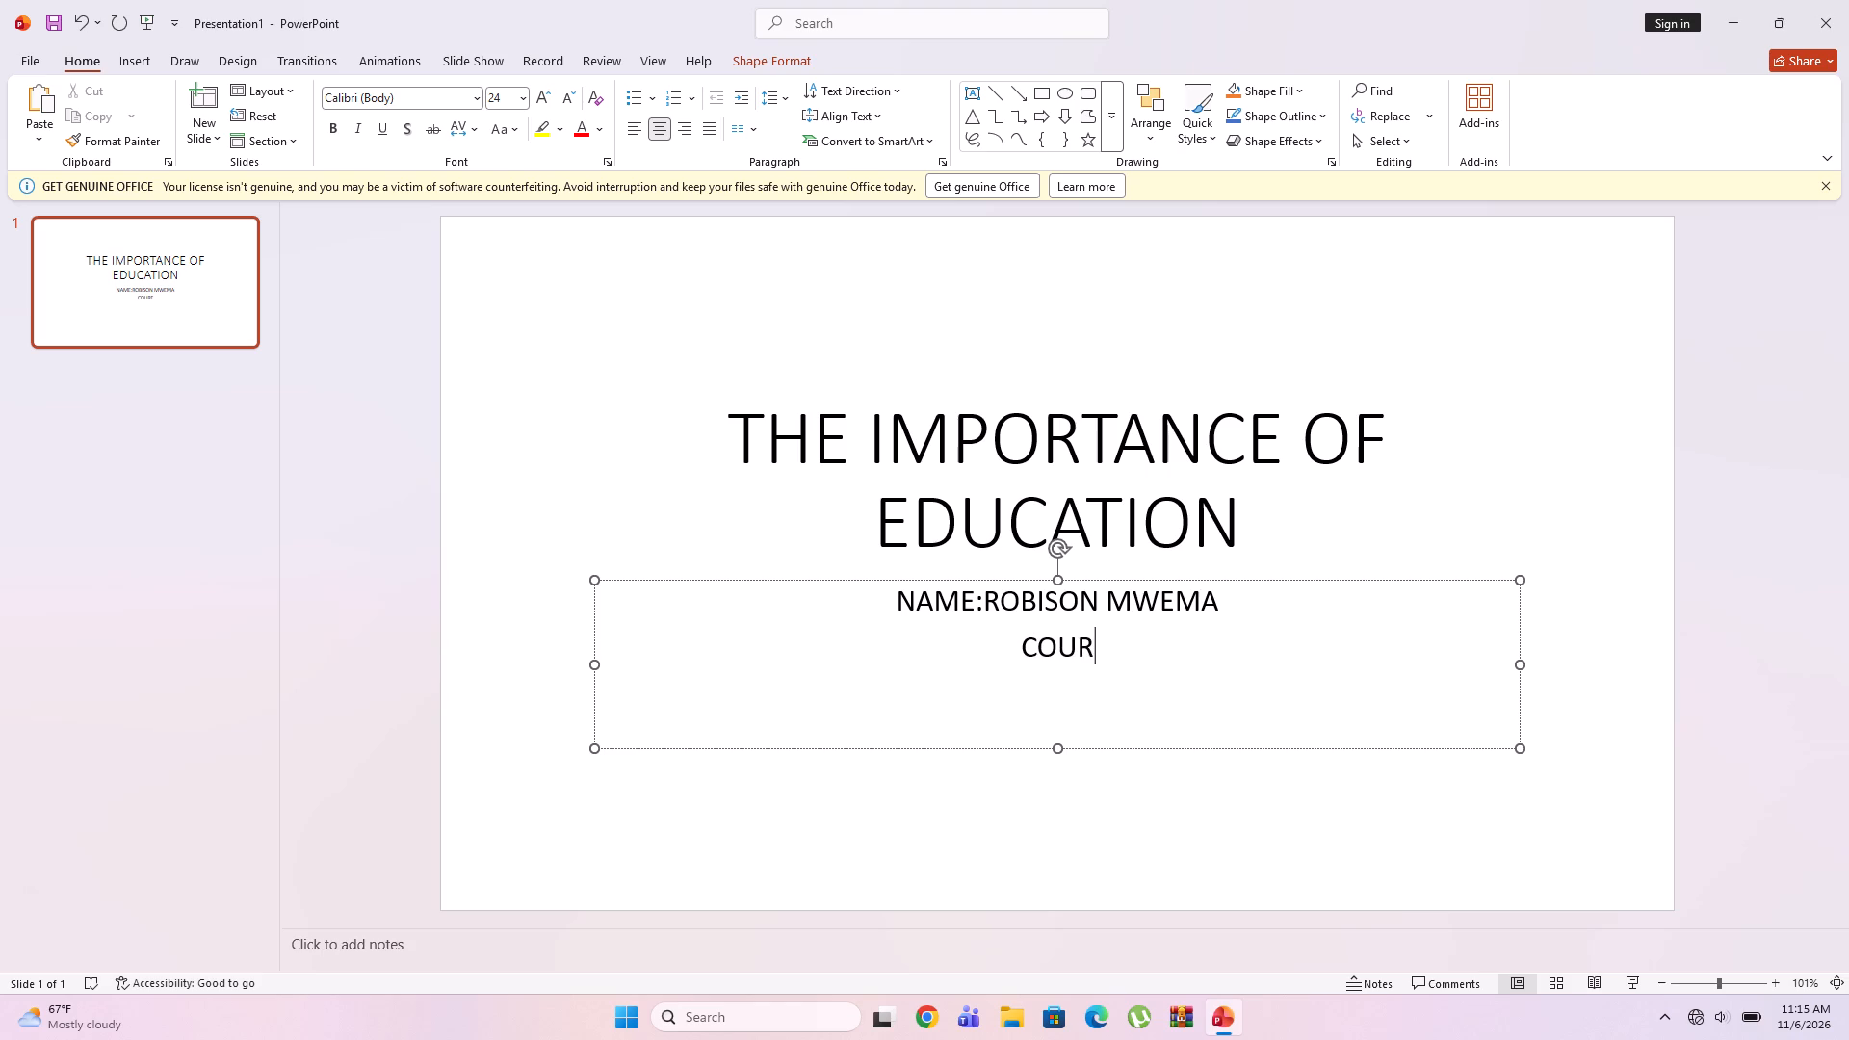
type("SE")
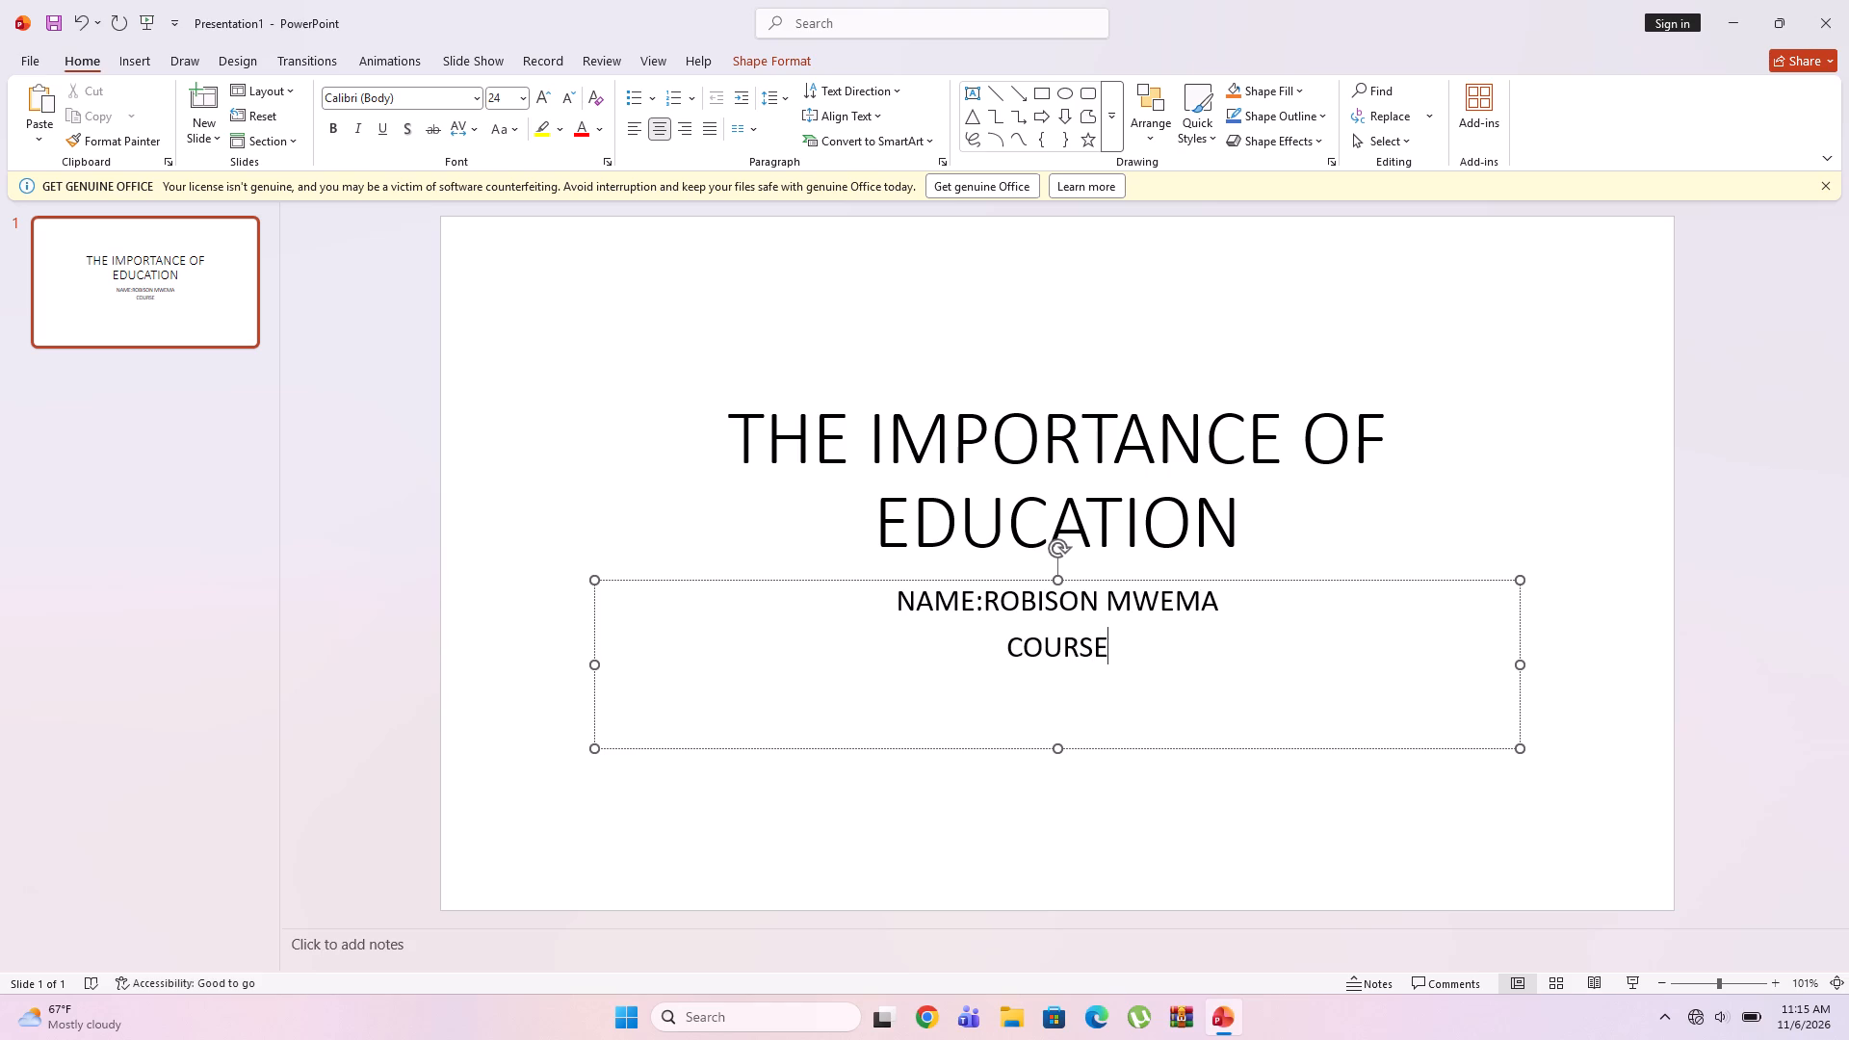
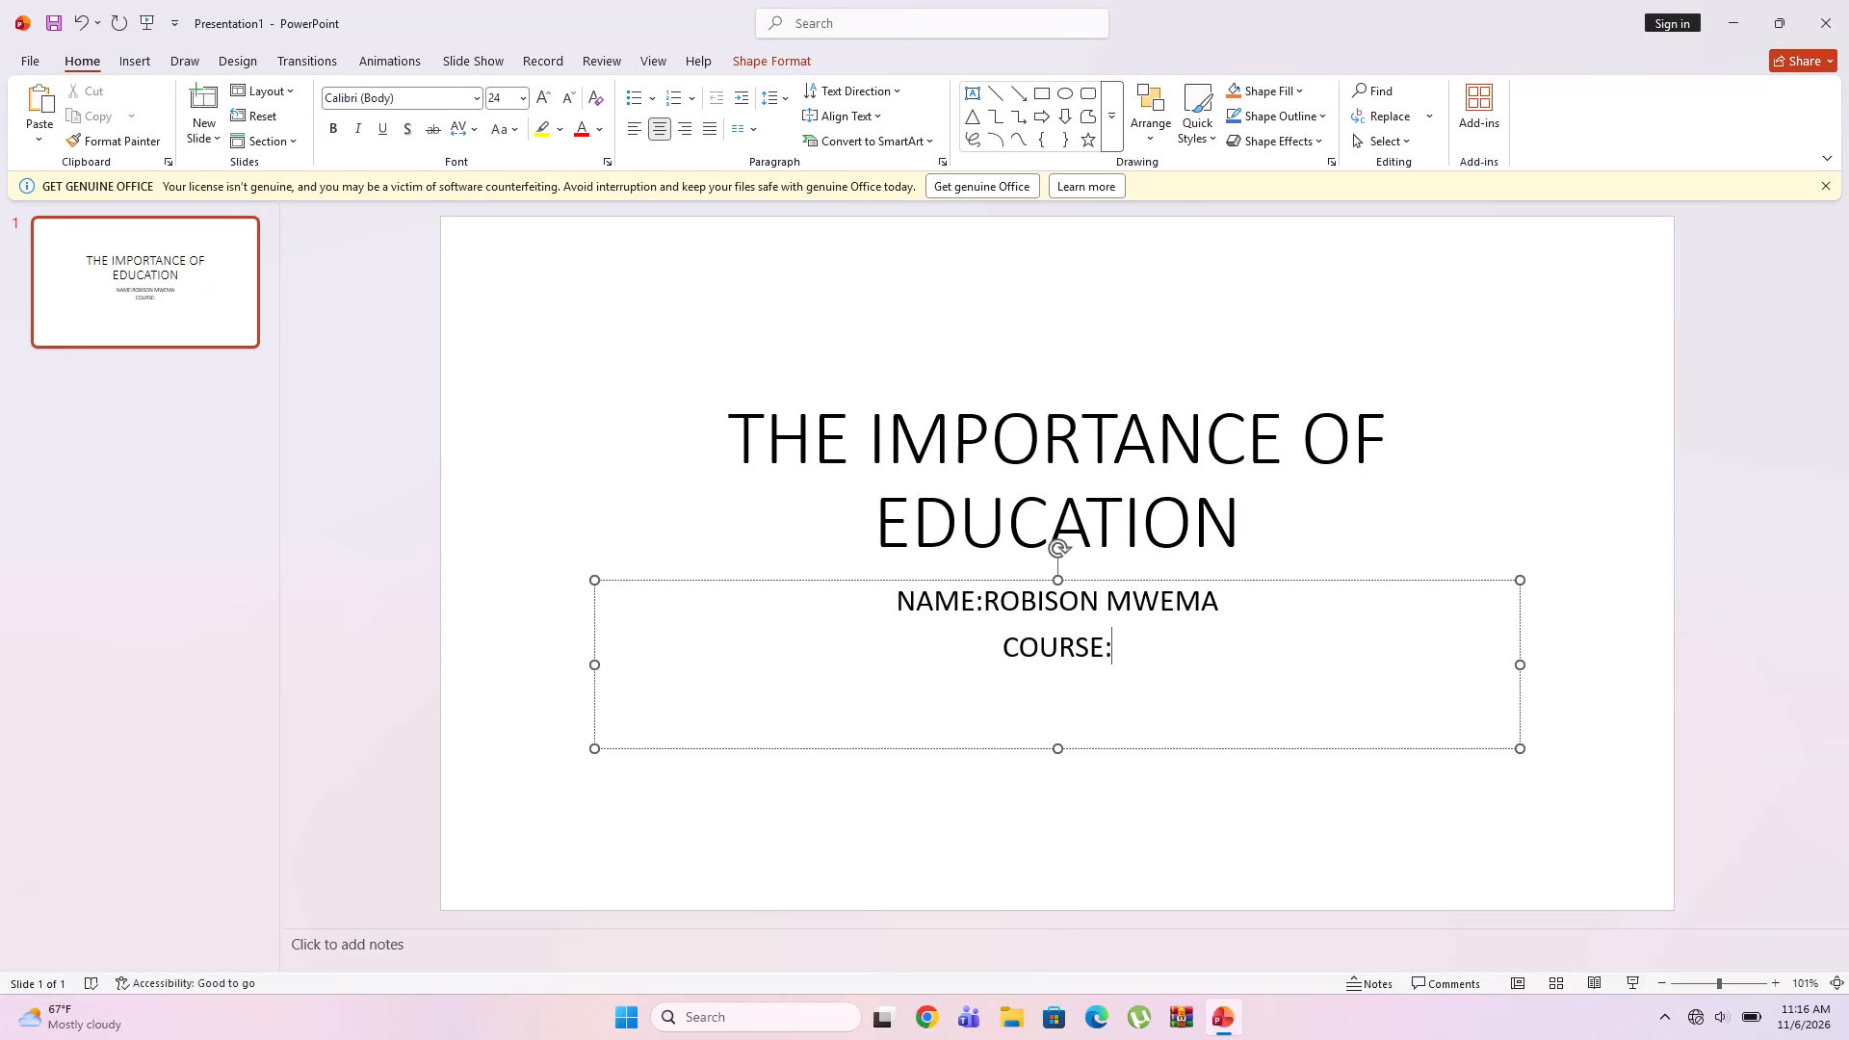
Complete the "COURSE:" line in the title slide's subtitle with "B.Ed LAIKIPIA UNIVERSITY".
key("b")
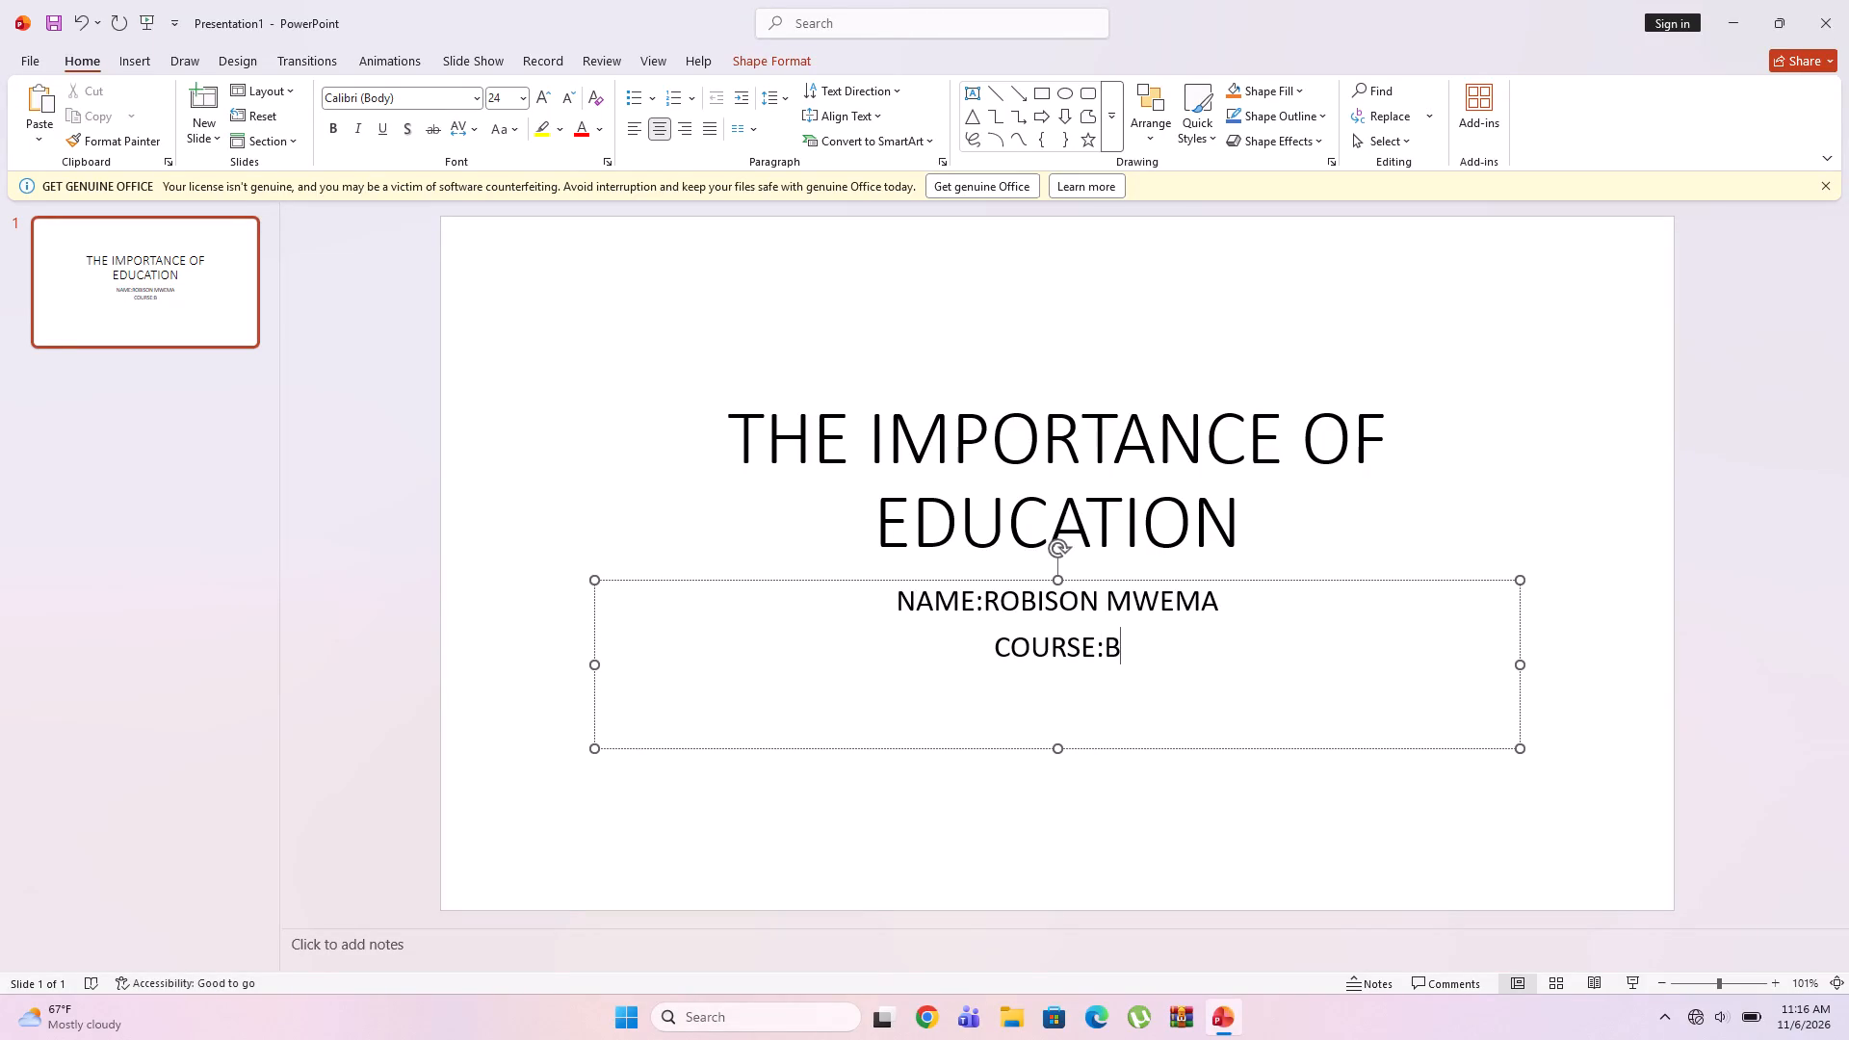
key("shift+greater")
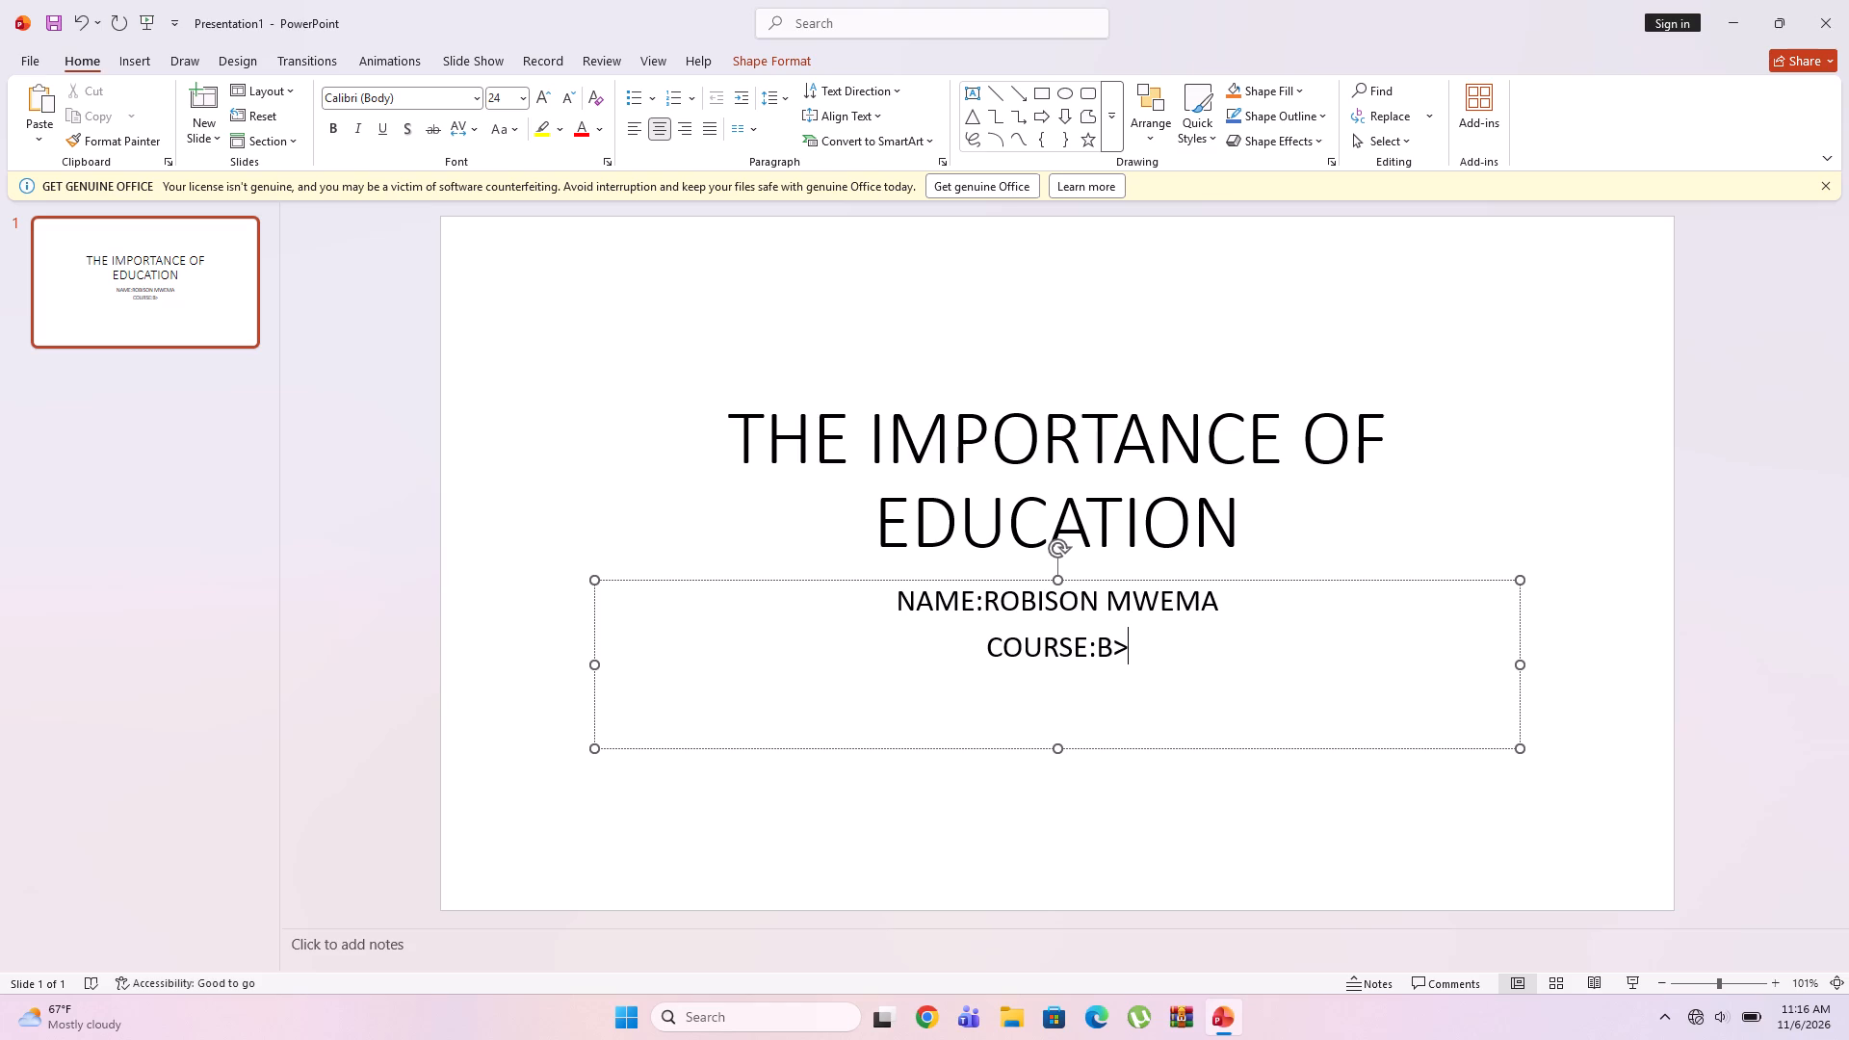
key("BackSpace")
key("period")
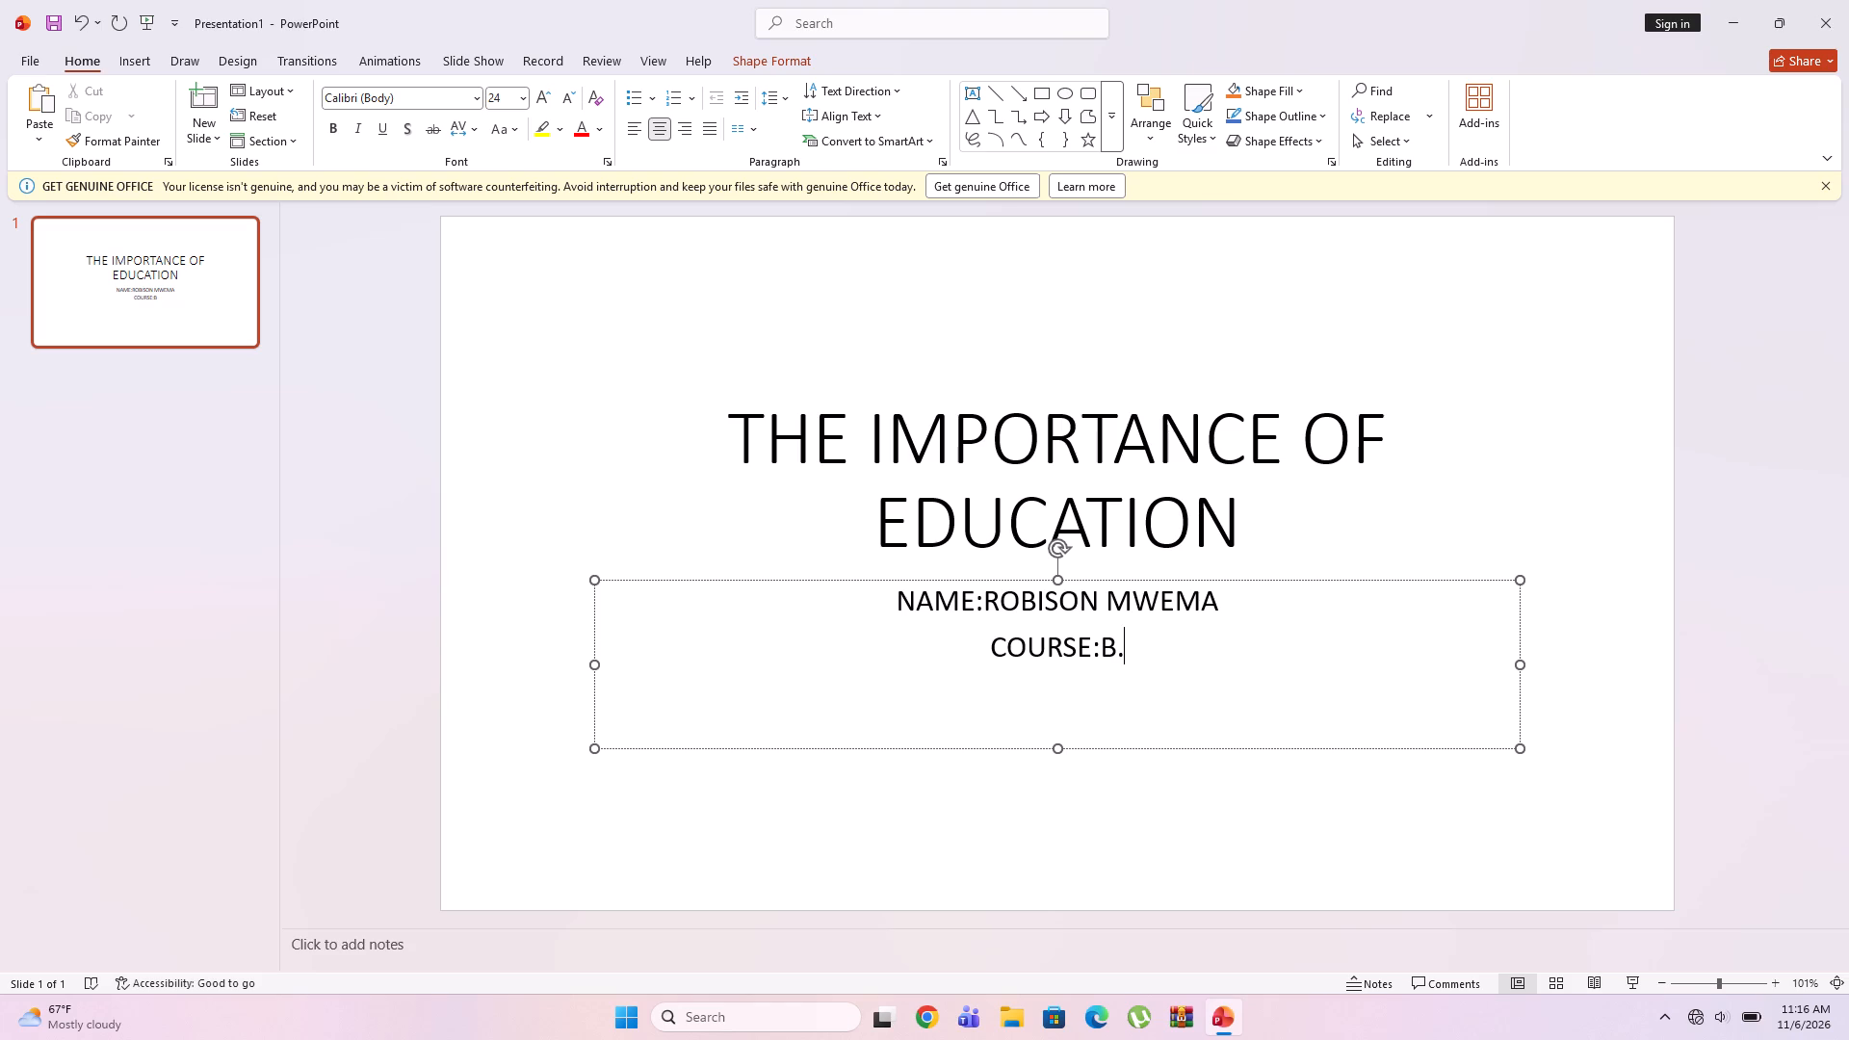
key("e")
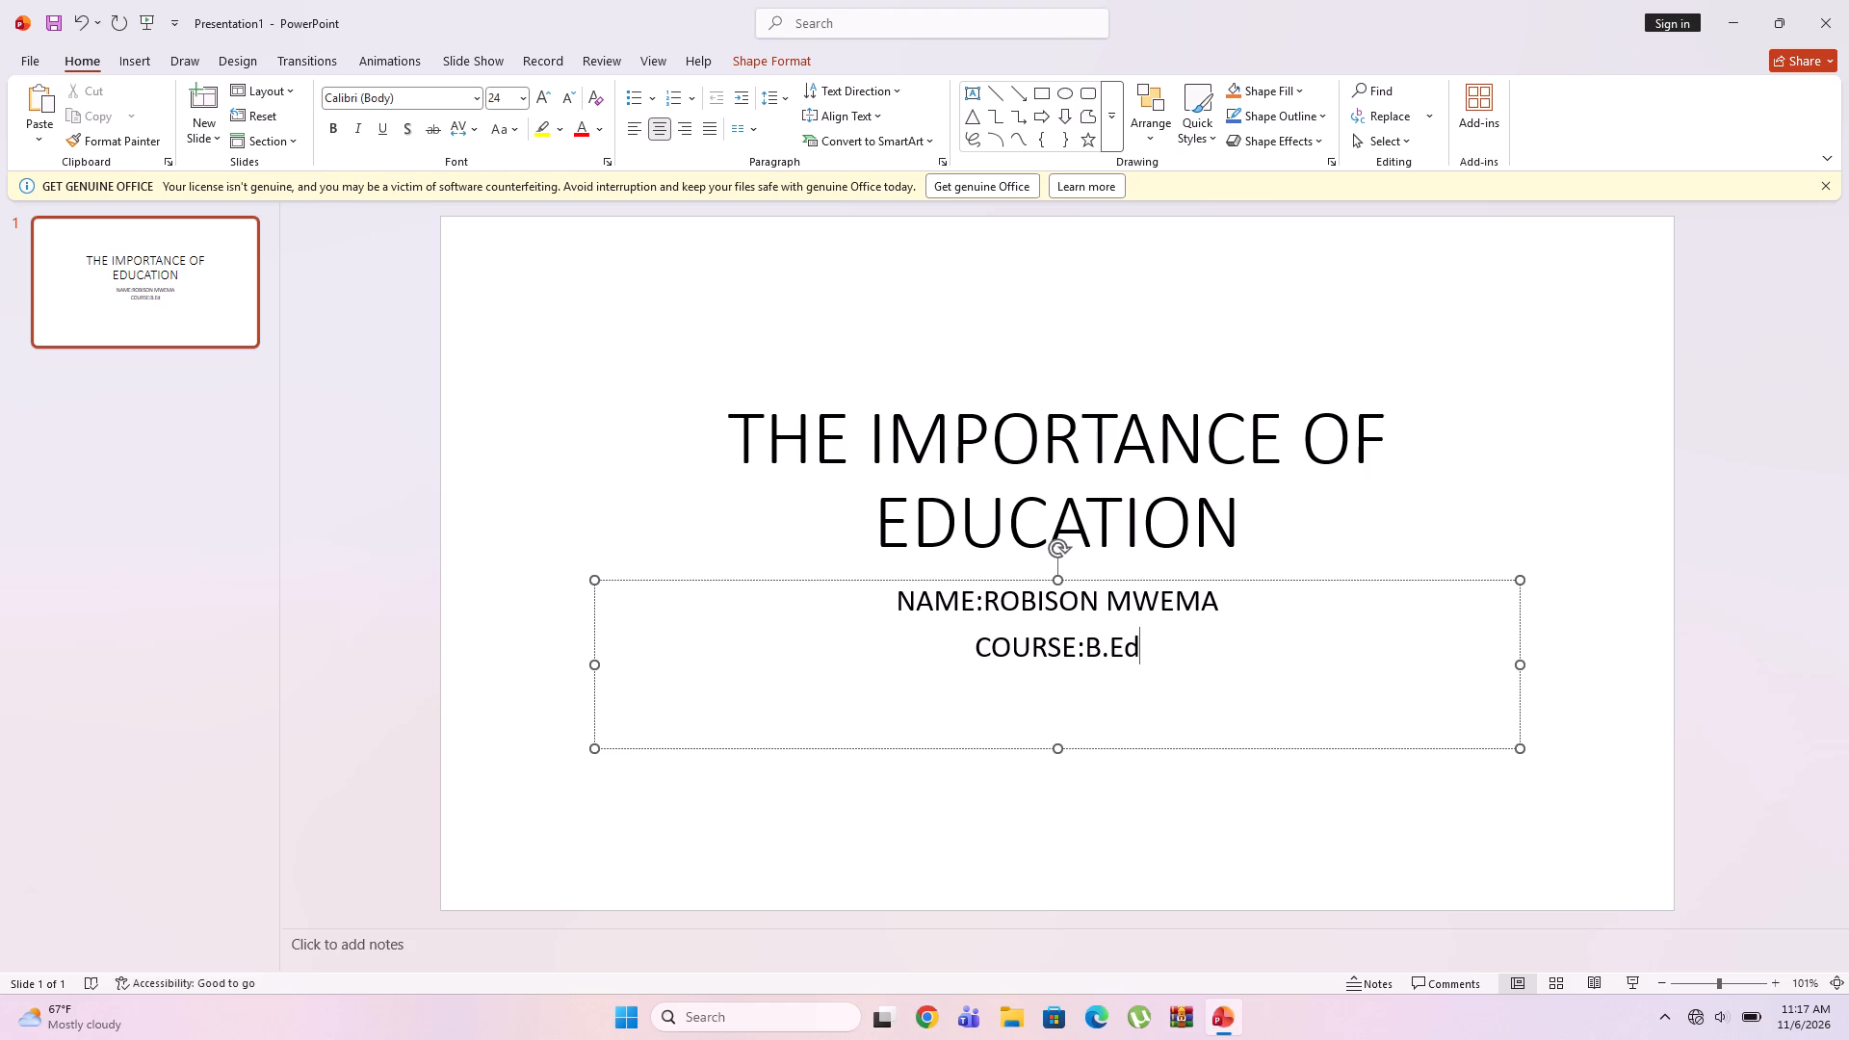
key("space")
key("l")
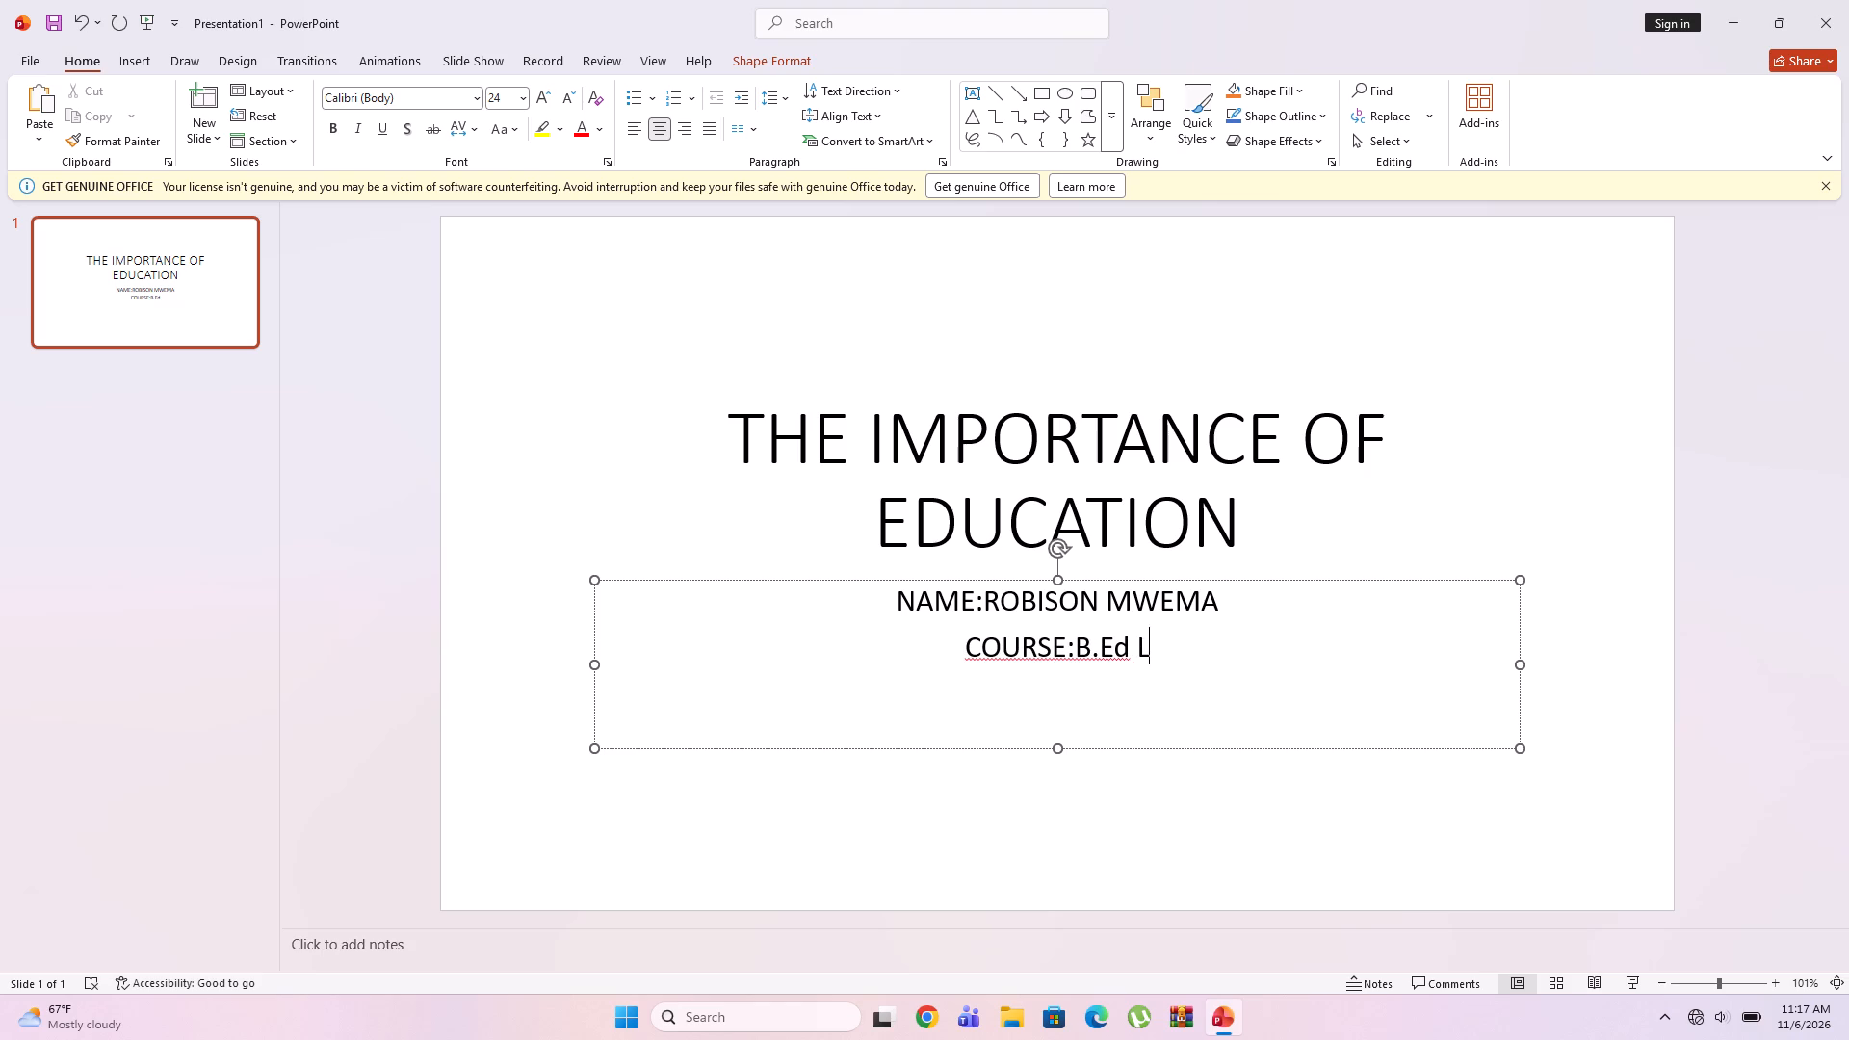
type("AIKI[")
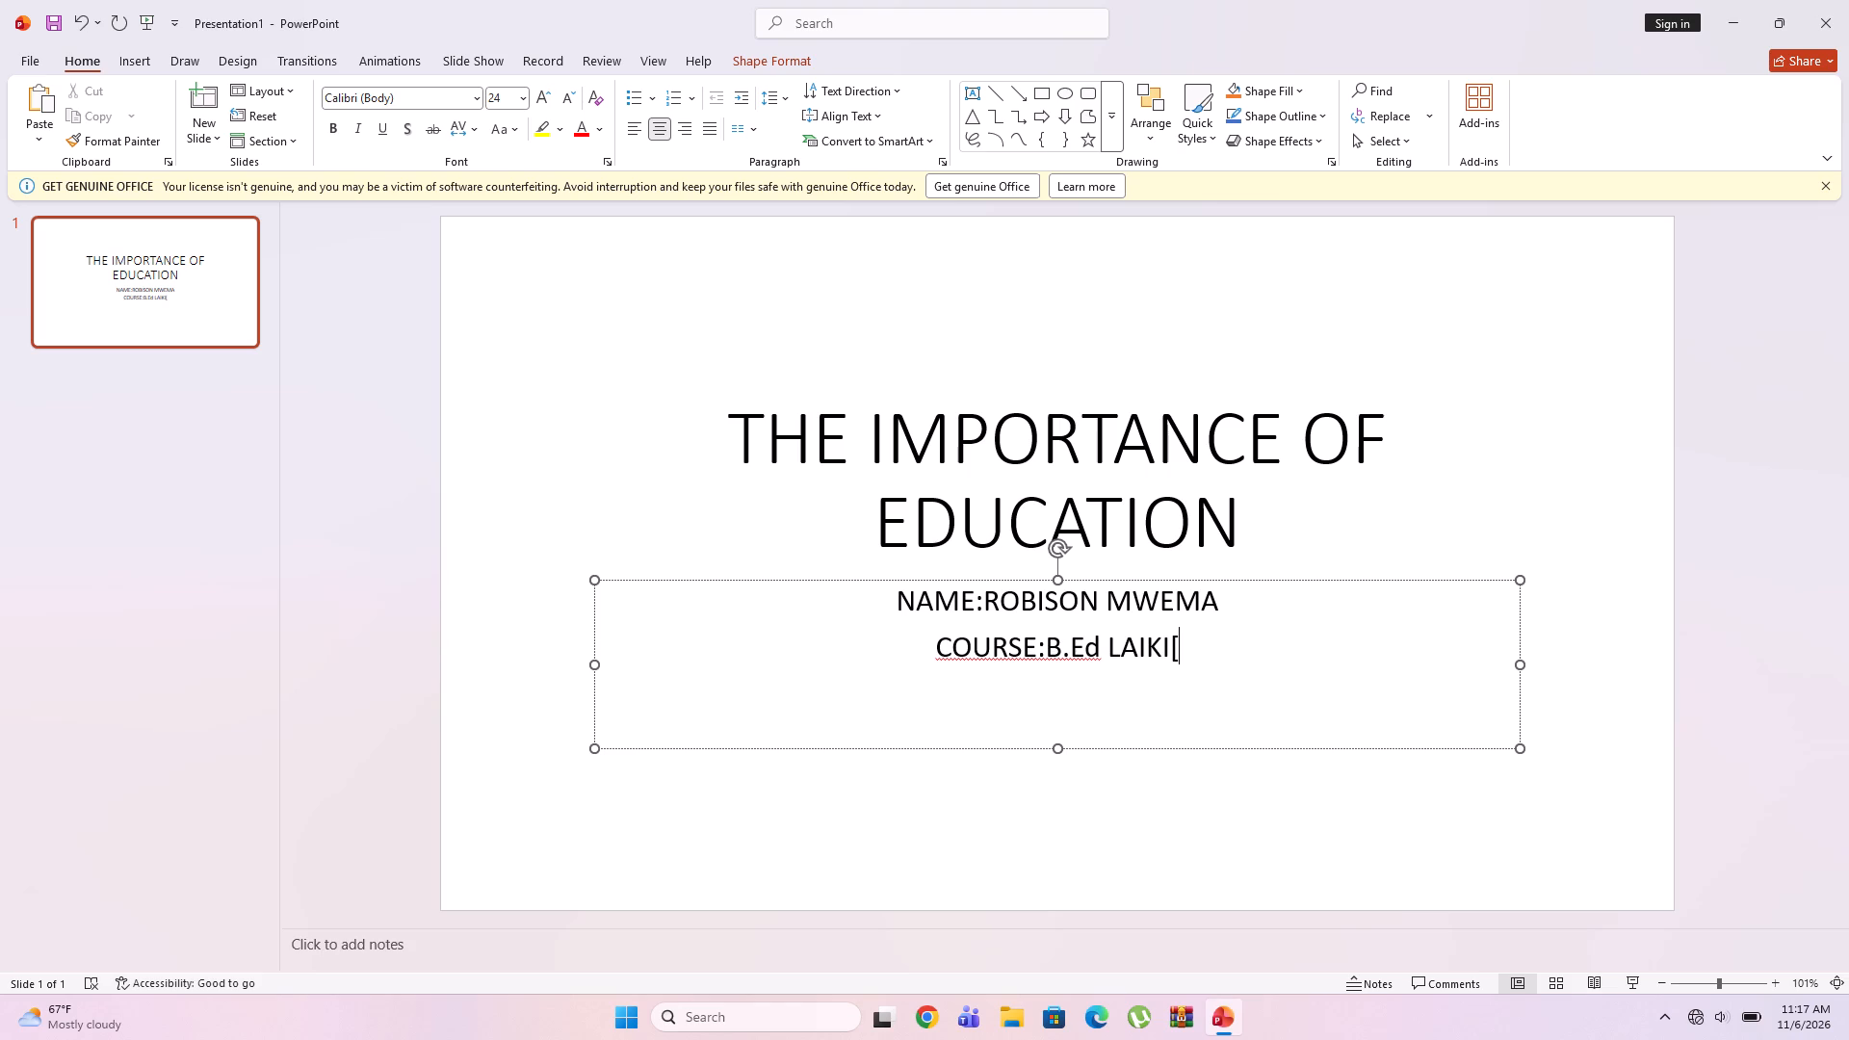
key("BackSpace")
type("PIA")
key("space")
type("UNIVERSITY")
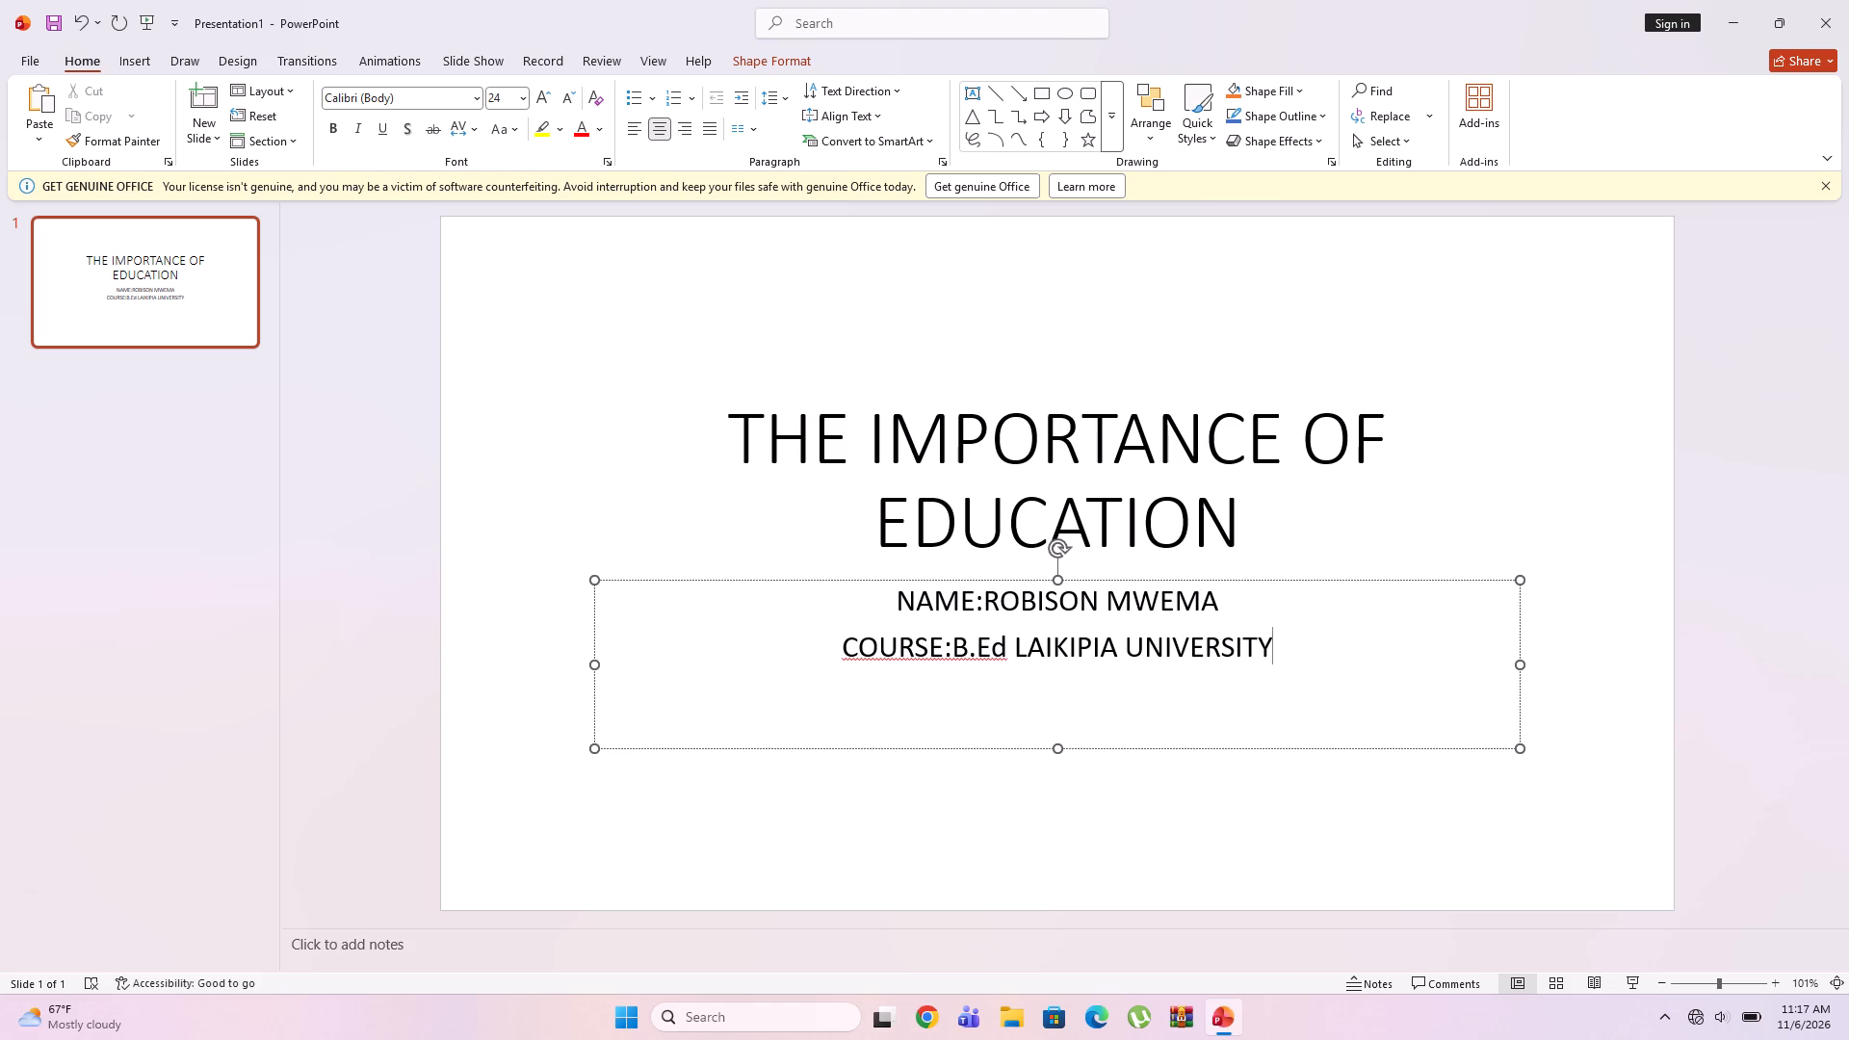
Add a second slide with the Title and Content layout after the title slide.
left_click(221, 136)
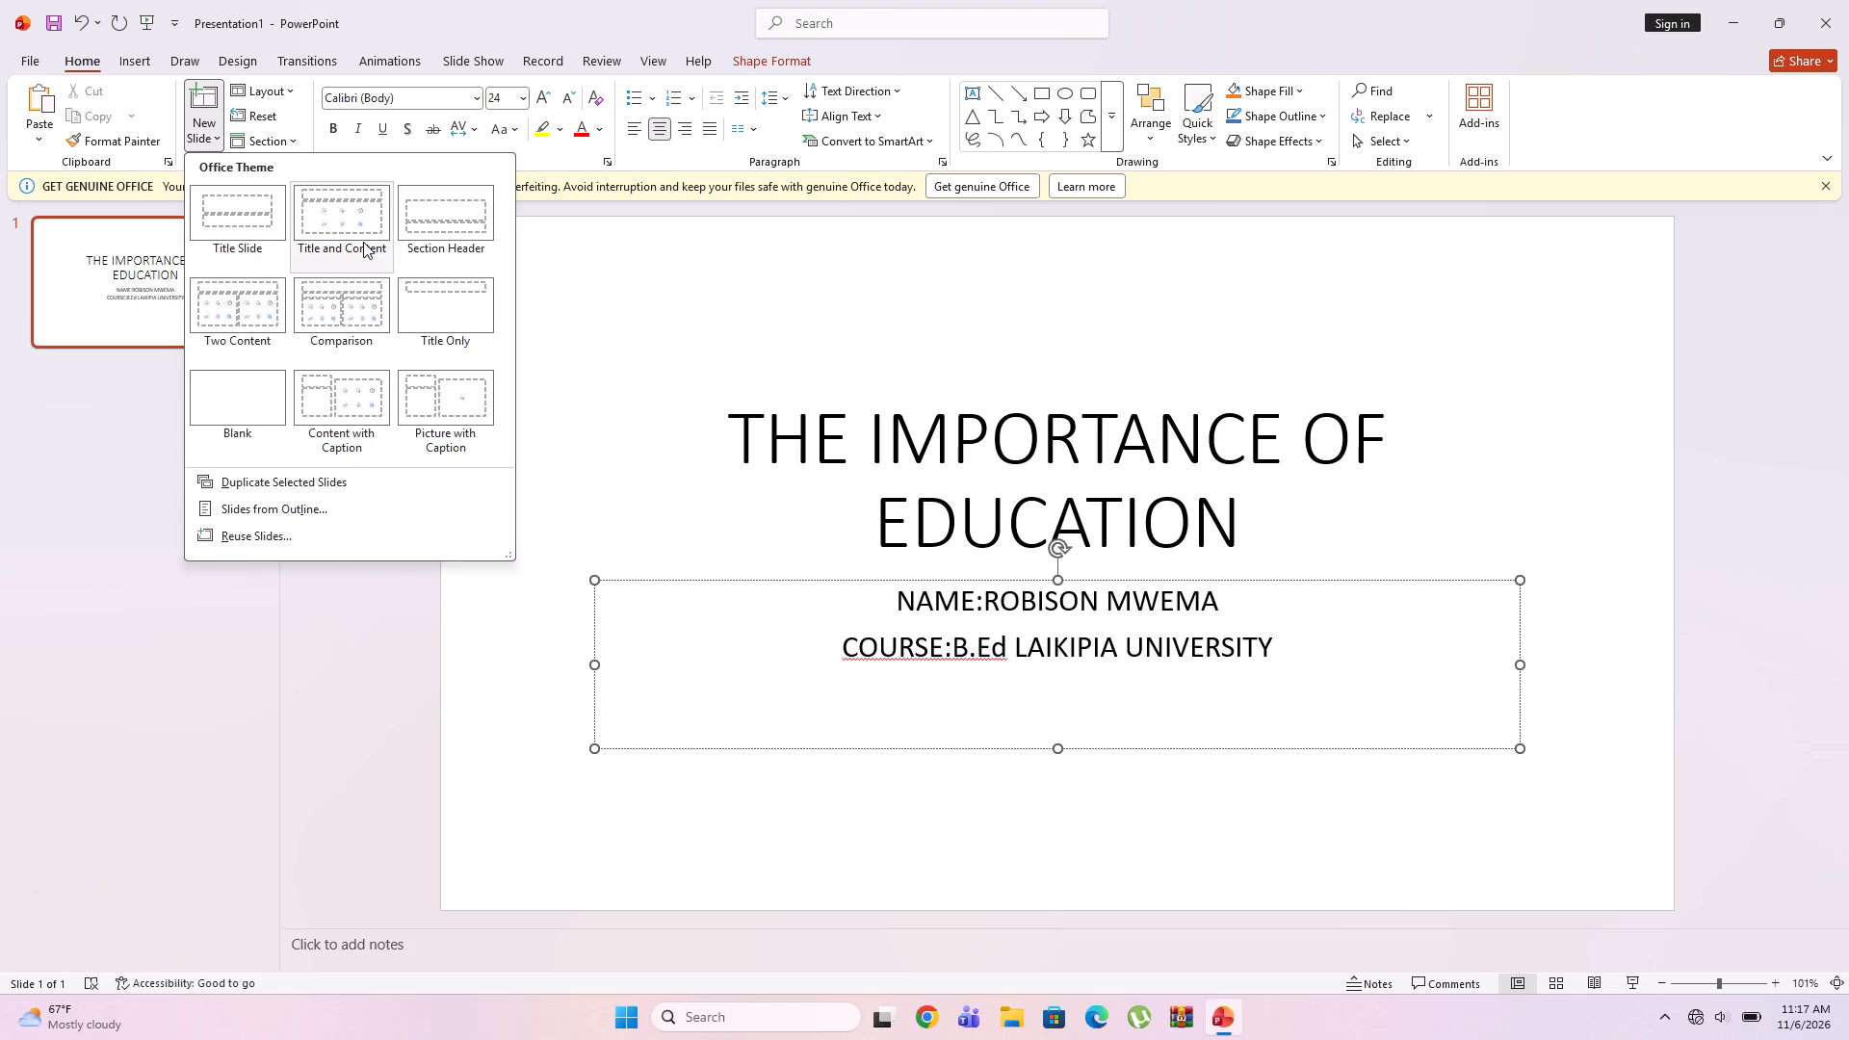
left_click(346, 222)
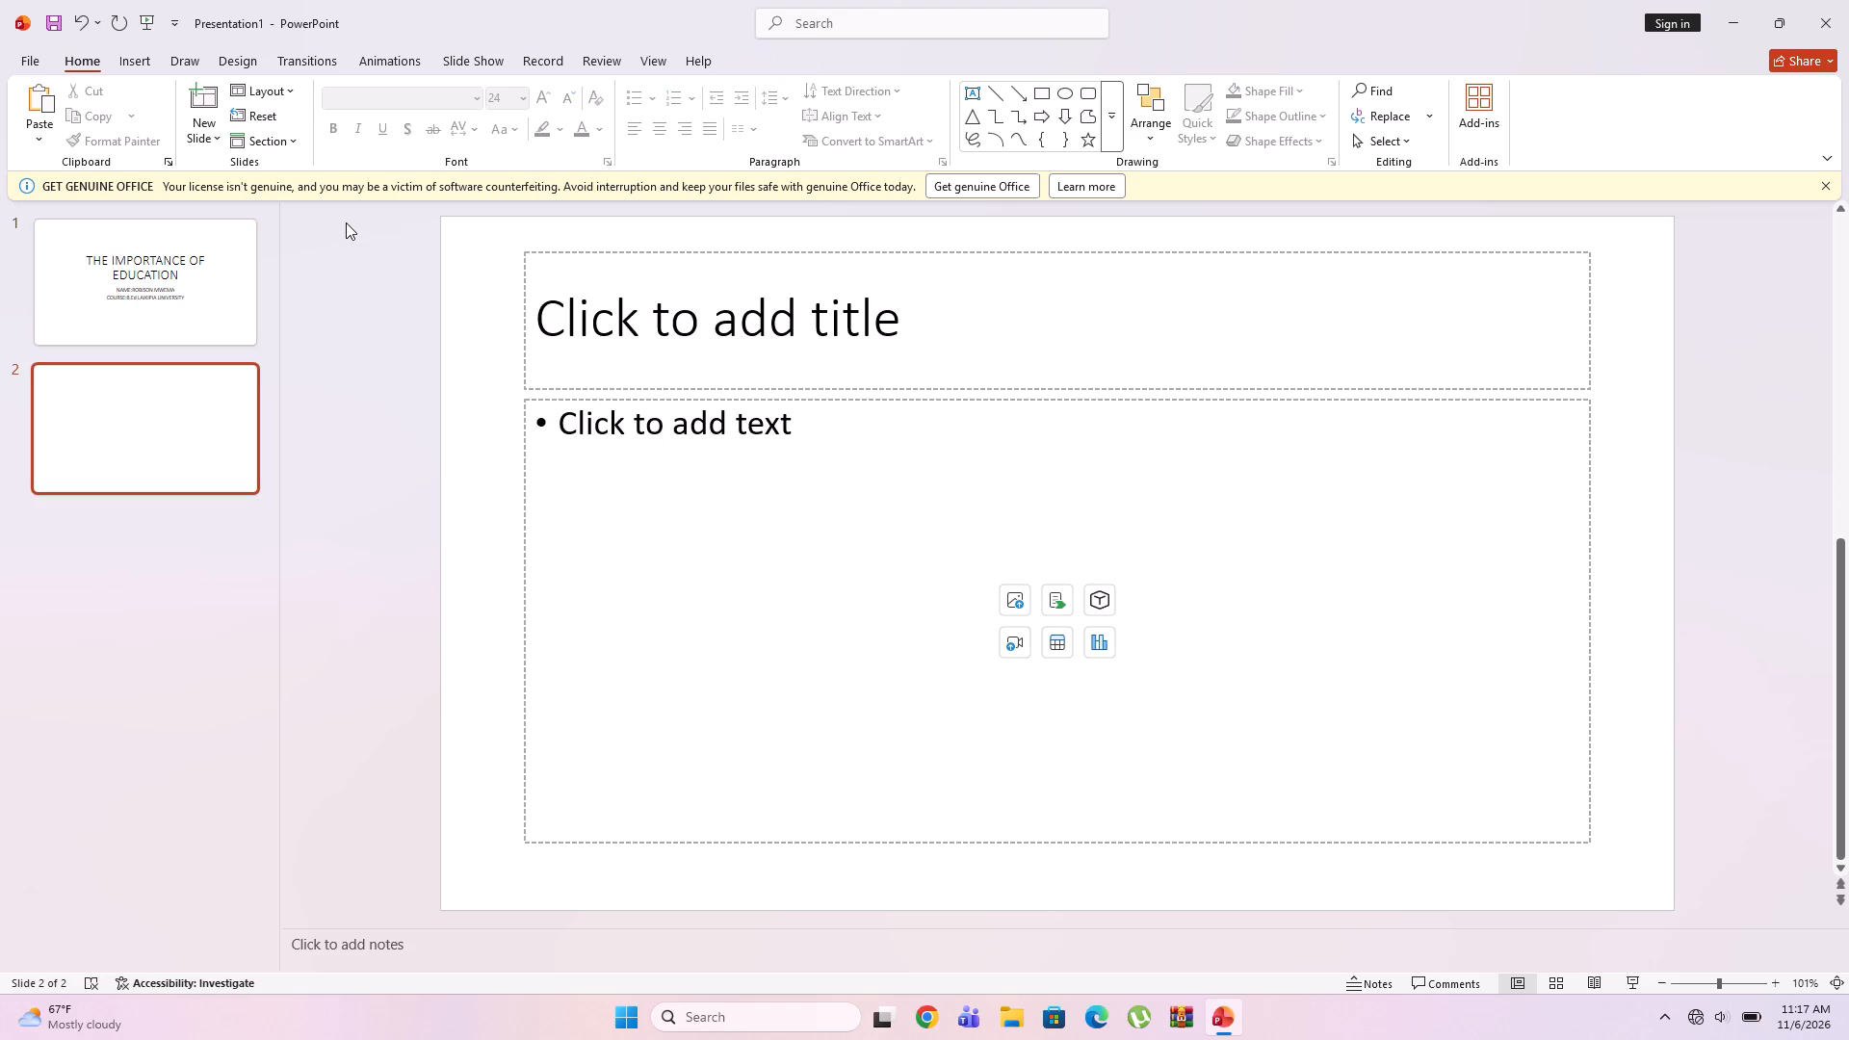
Enter "WHAT IS EDUCATION" in capitals as the title of the second slide.
left_click(631, 328)
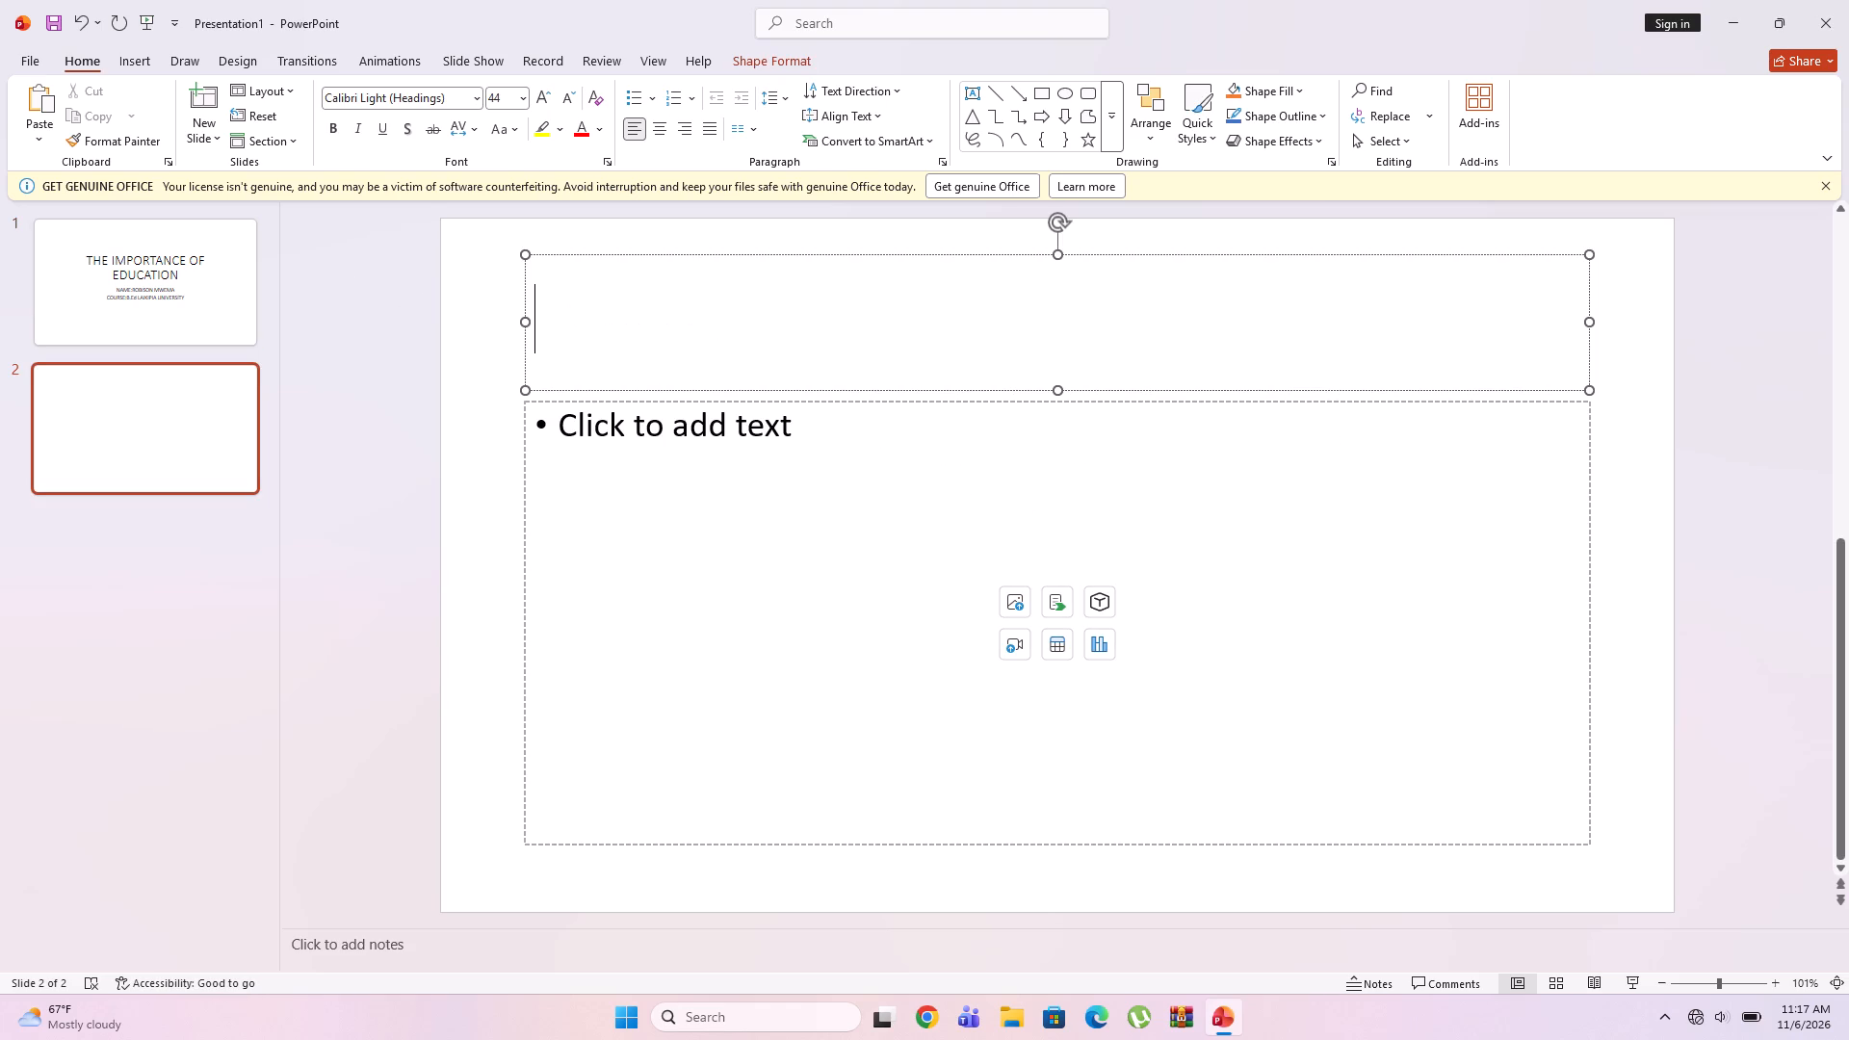
type("WHAT")
key("space")
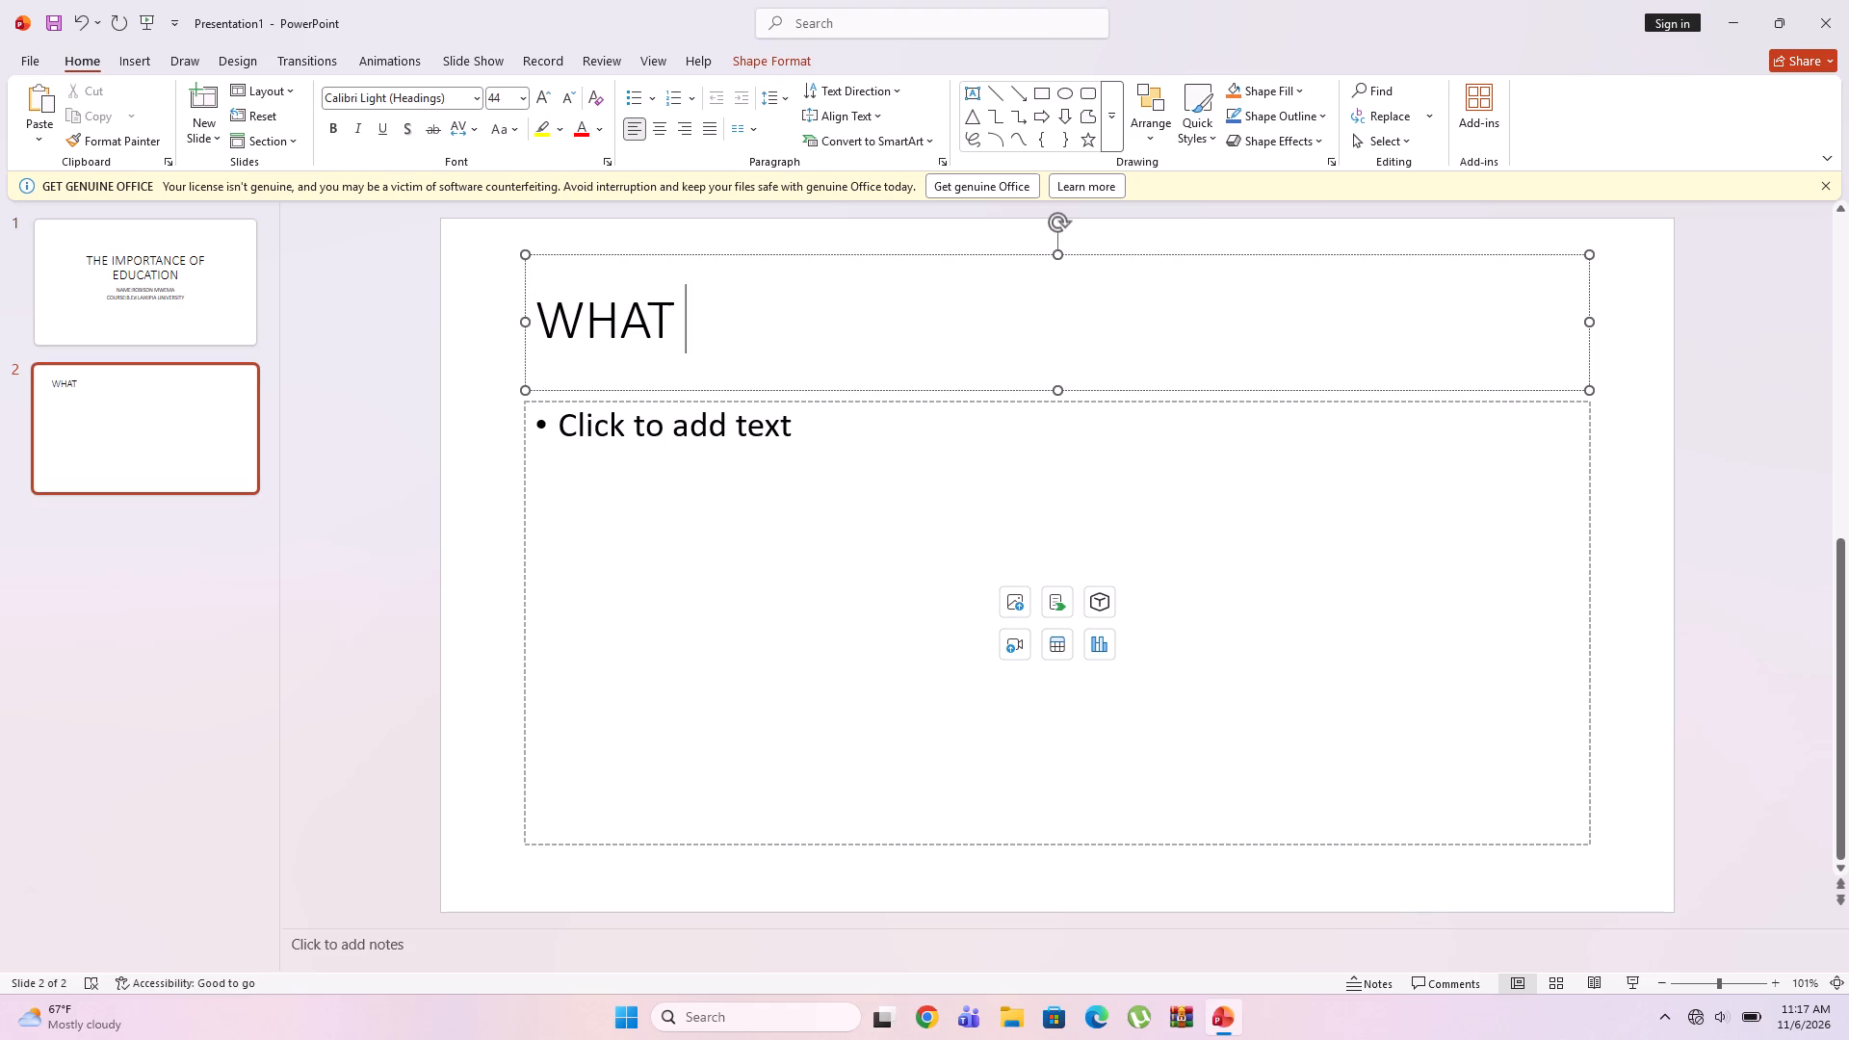
type("IS")
key("space")
key("e")
type("DU")
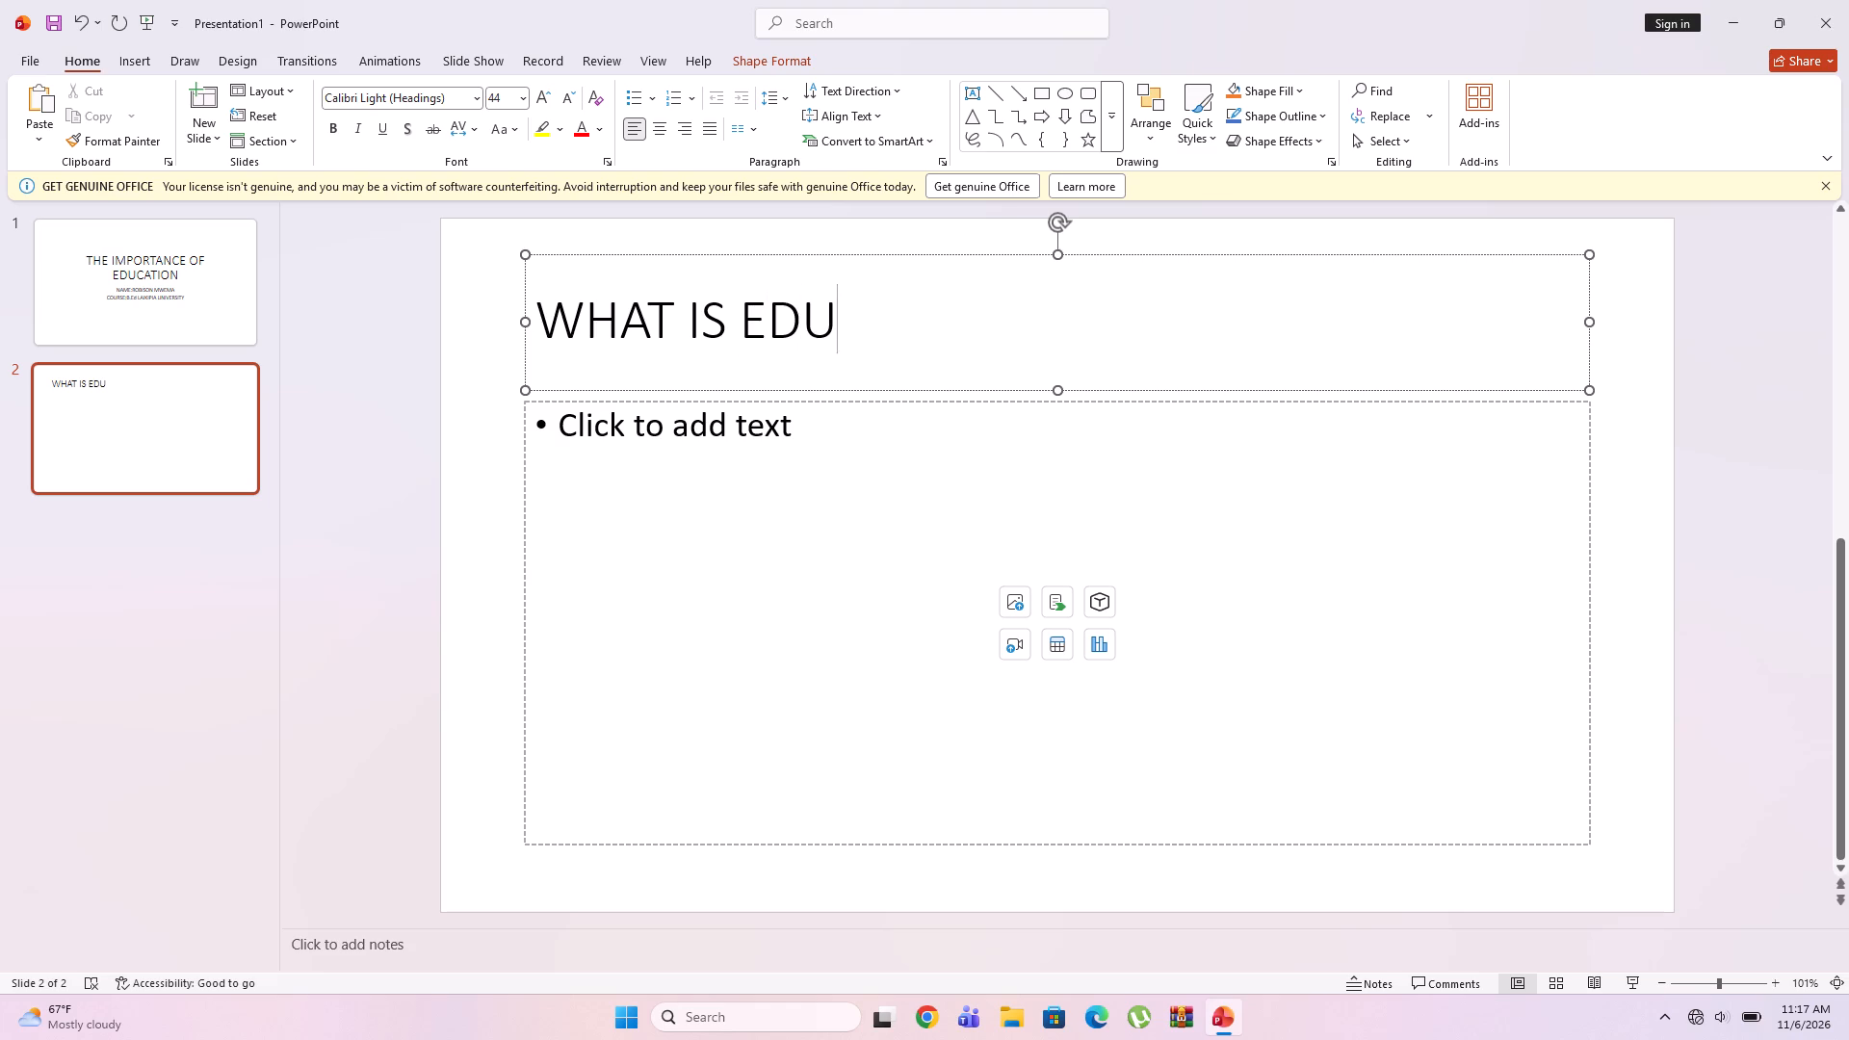
type("CATIO")
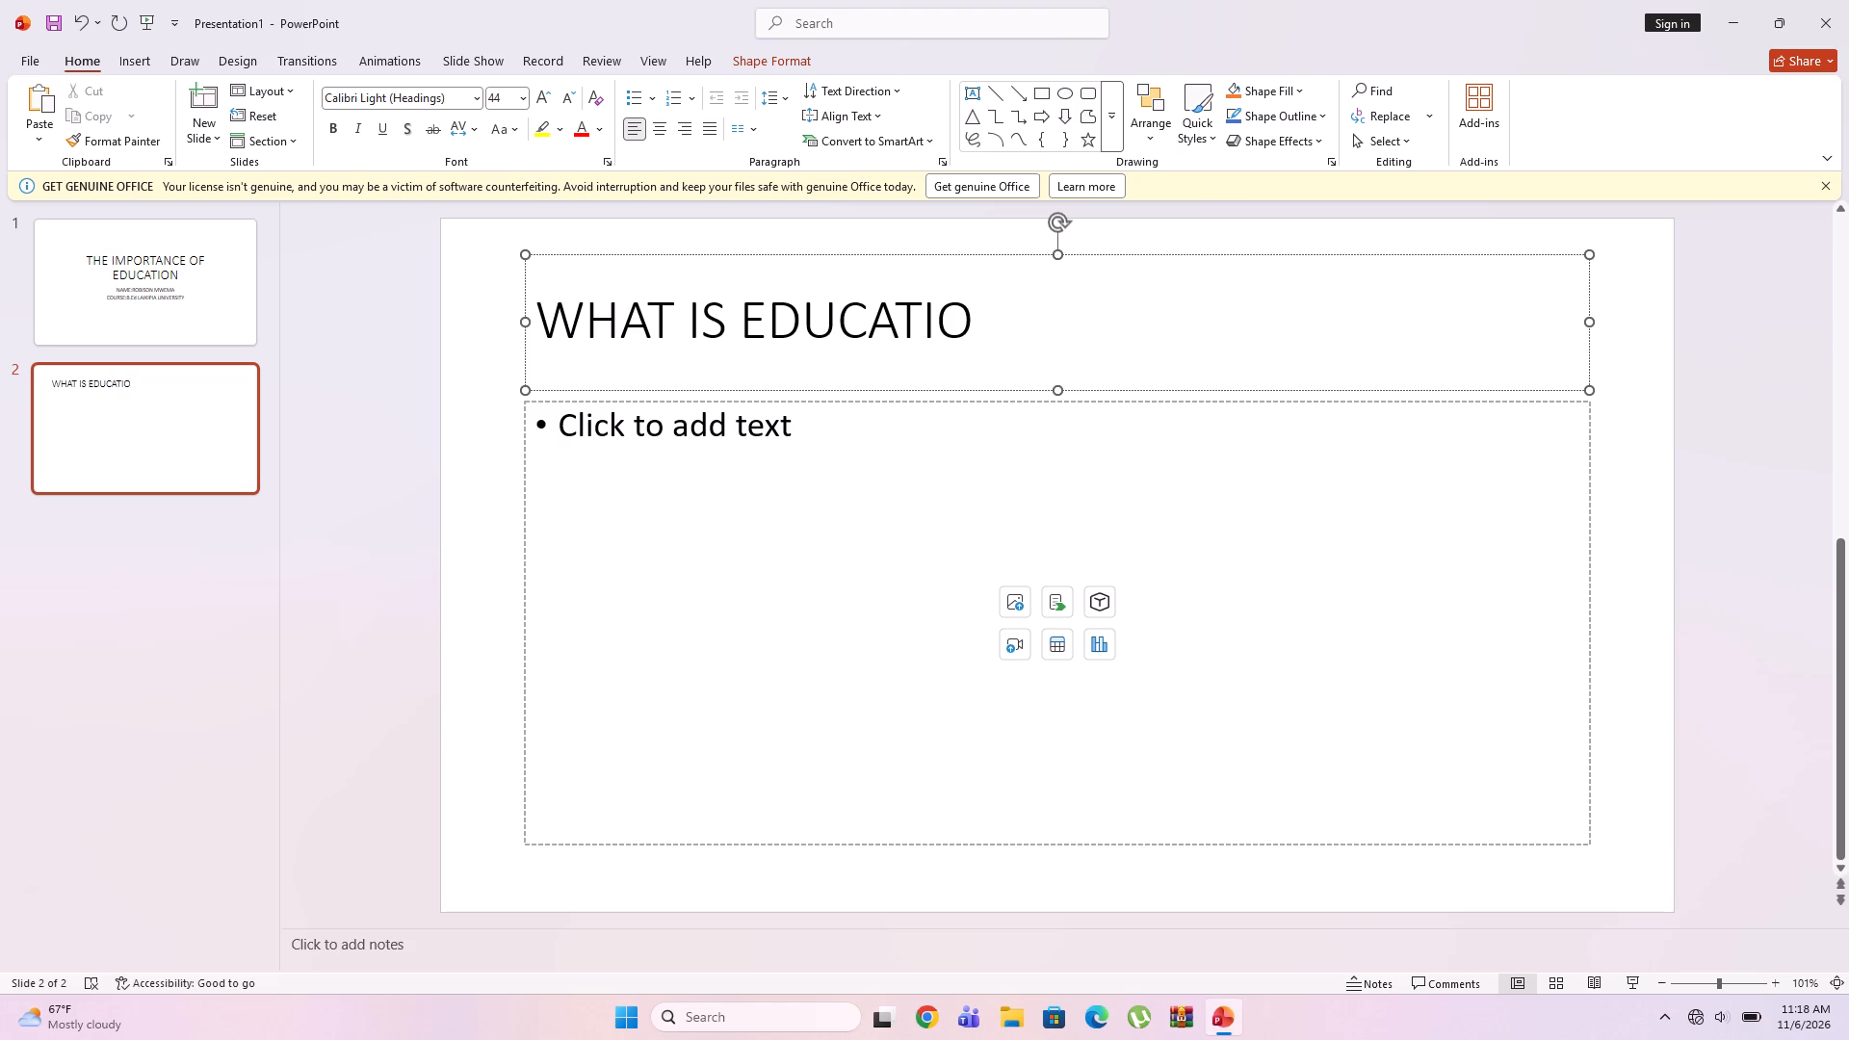
key("n")
Enter "EDUCATION IS NOT JUST GOING TO SCHOOL" as the first bullet in the second slide's content placeholder.
left_click(585, 429)
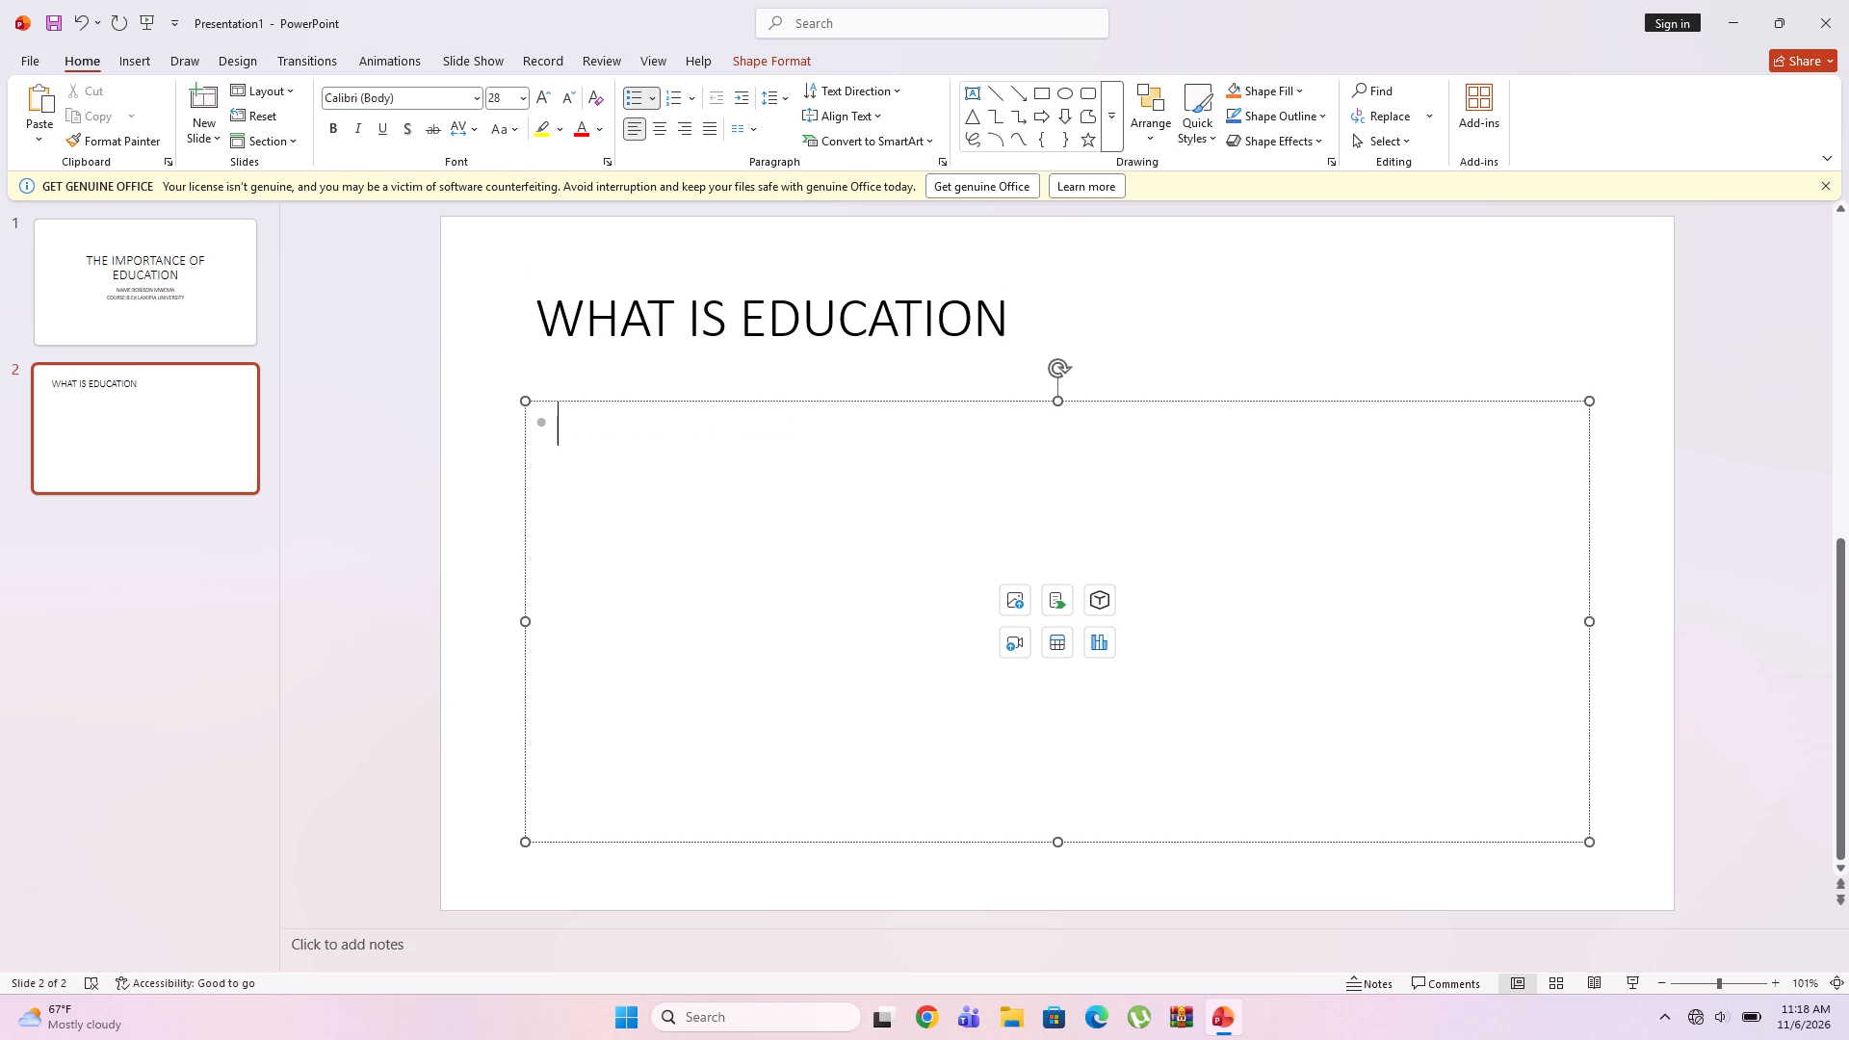
key("e")
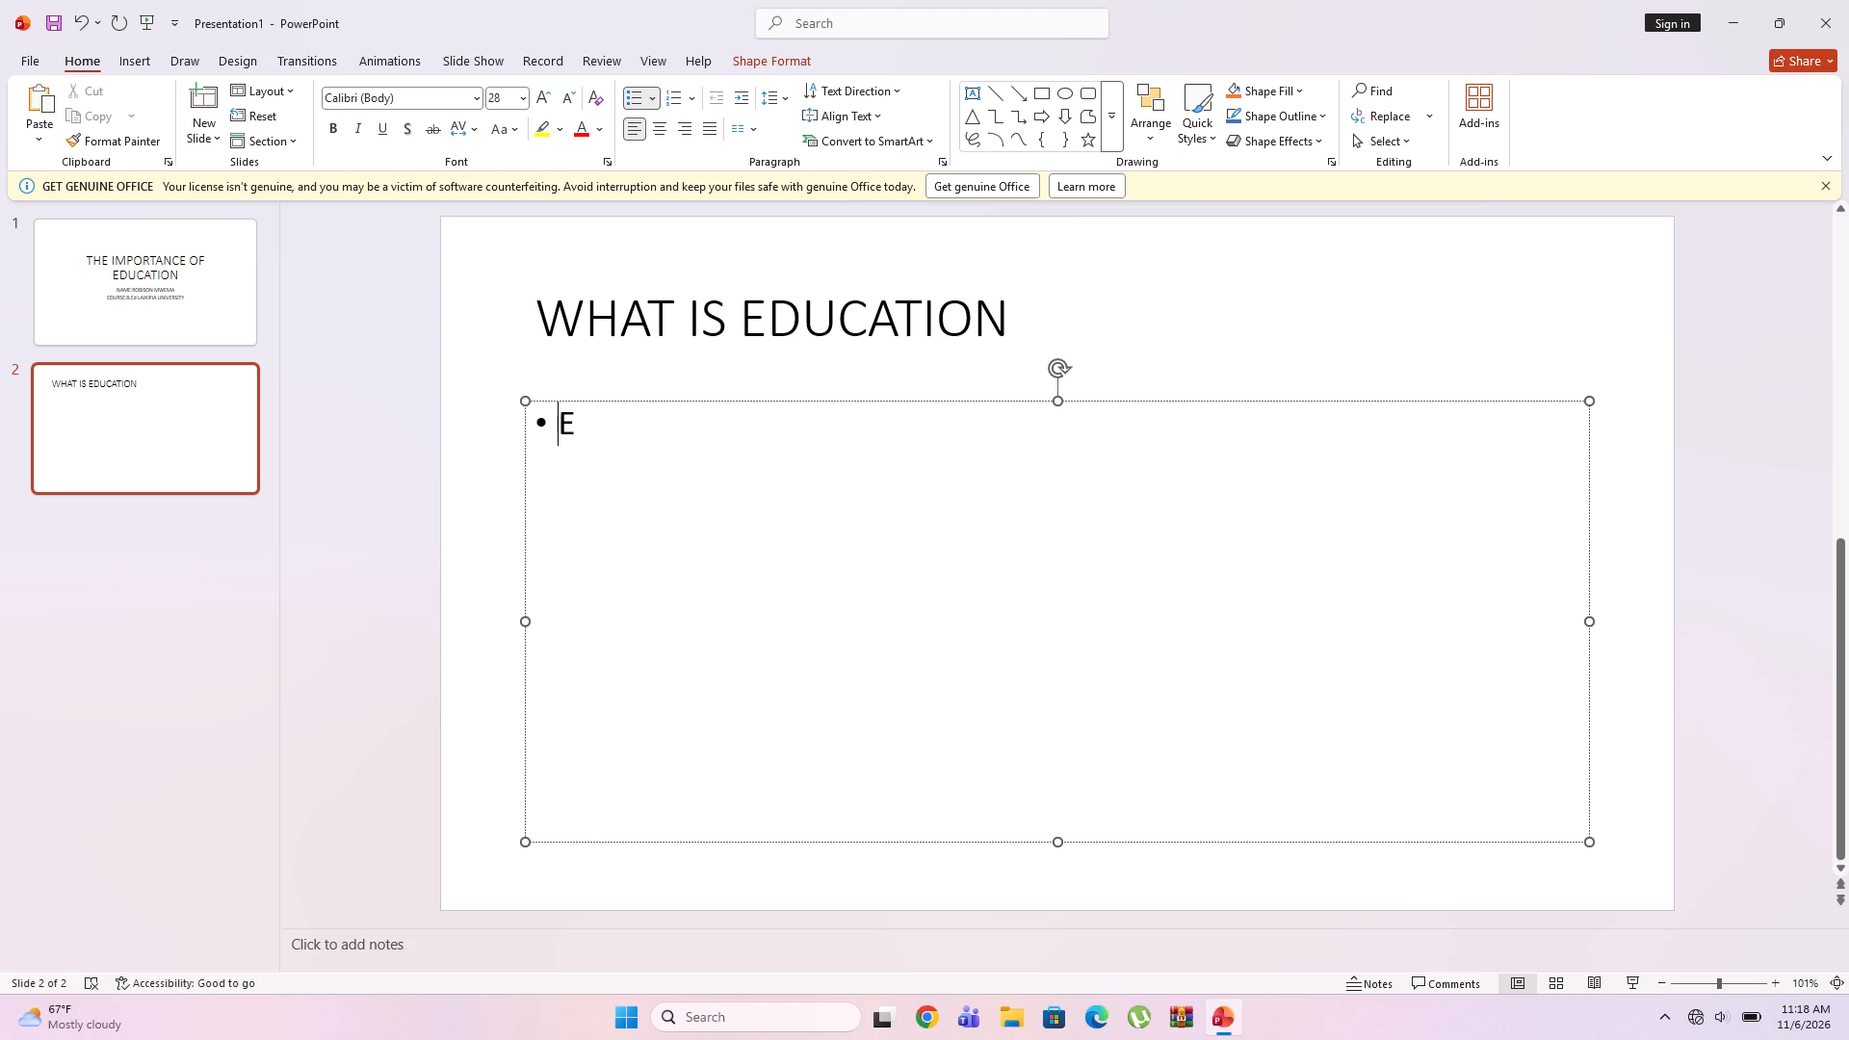
key("d")
key("u")
type("CATION IS NOT JUST GOIN")
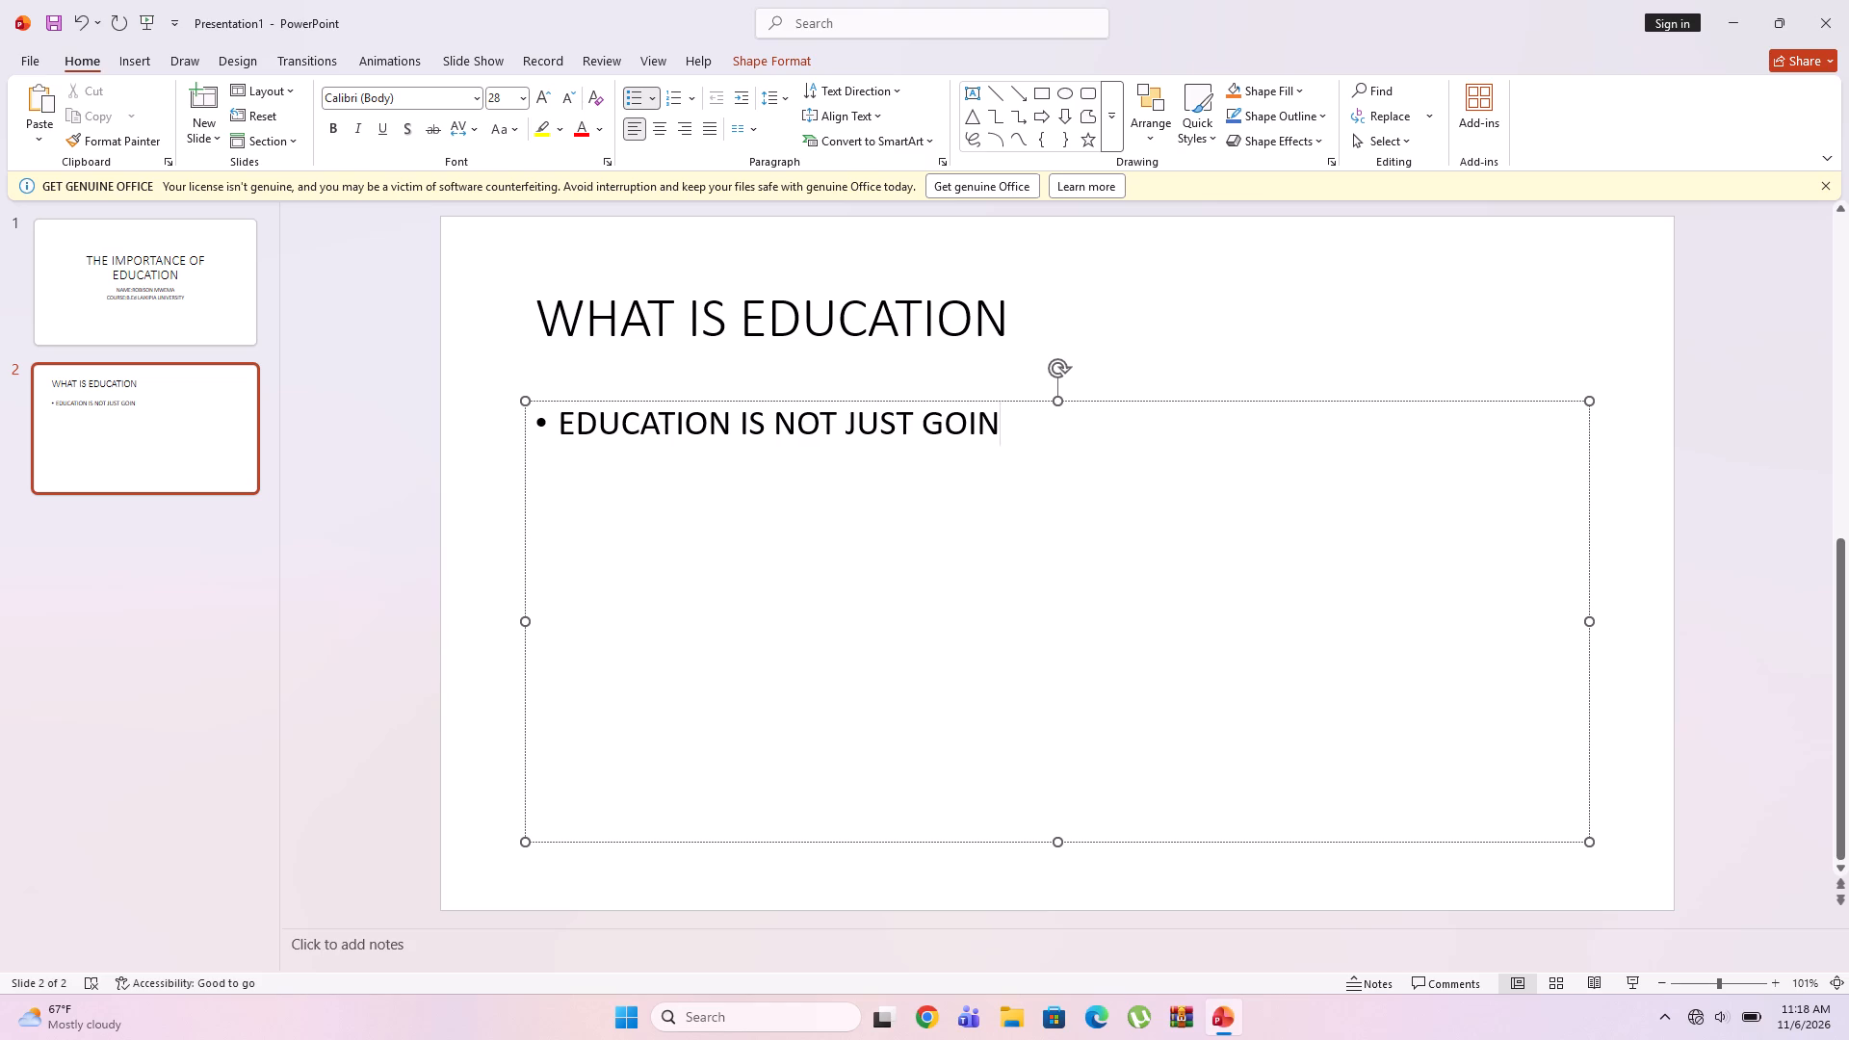
type("G")
key("space")
type("TO SCHOOL")
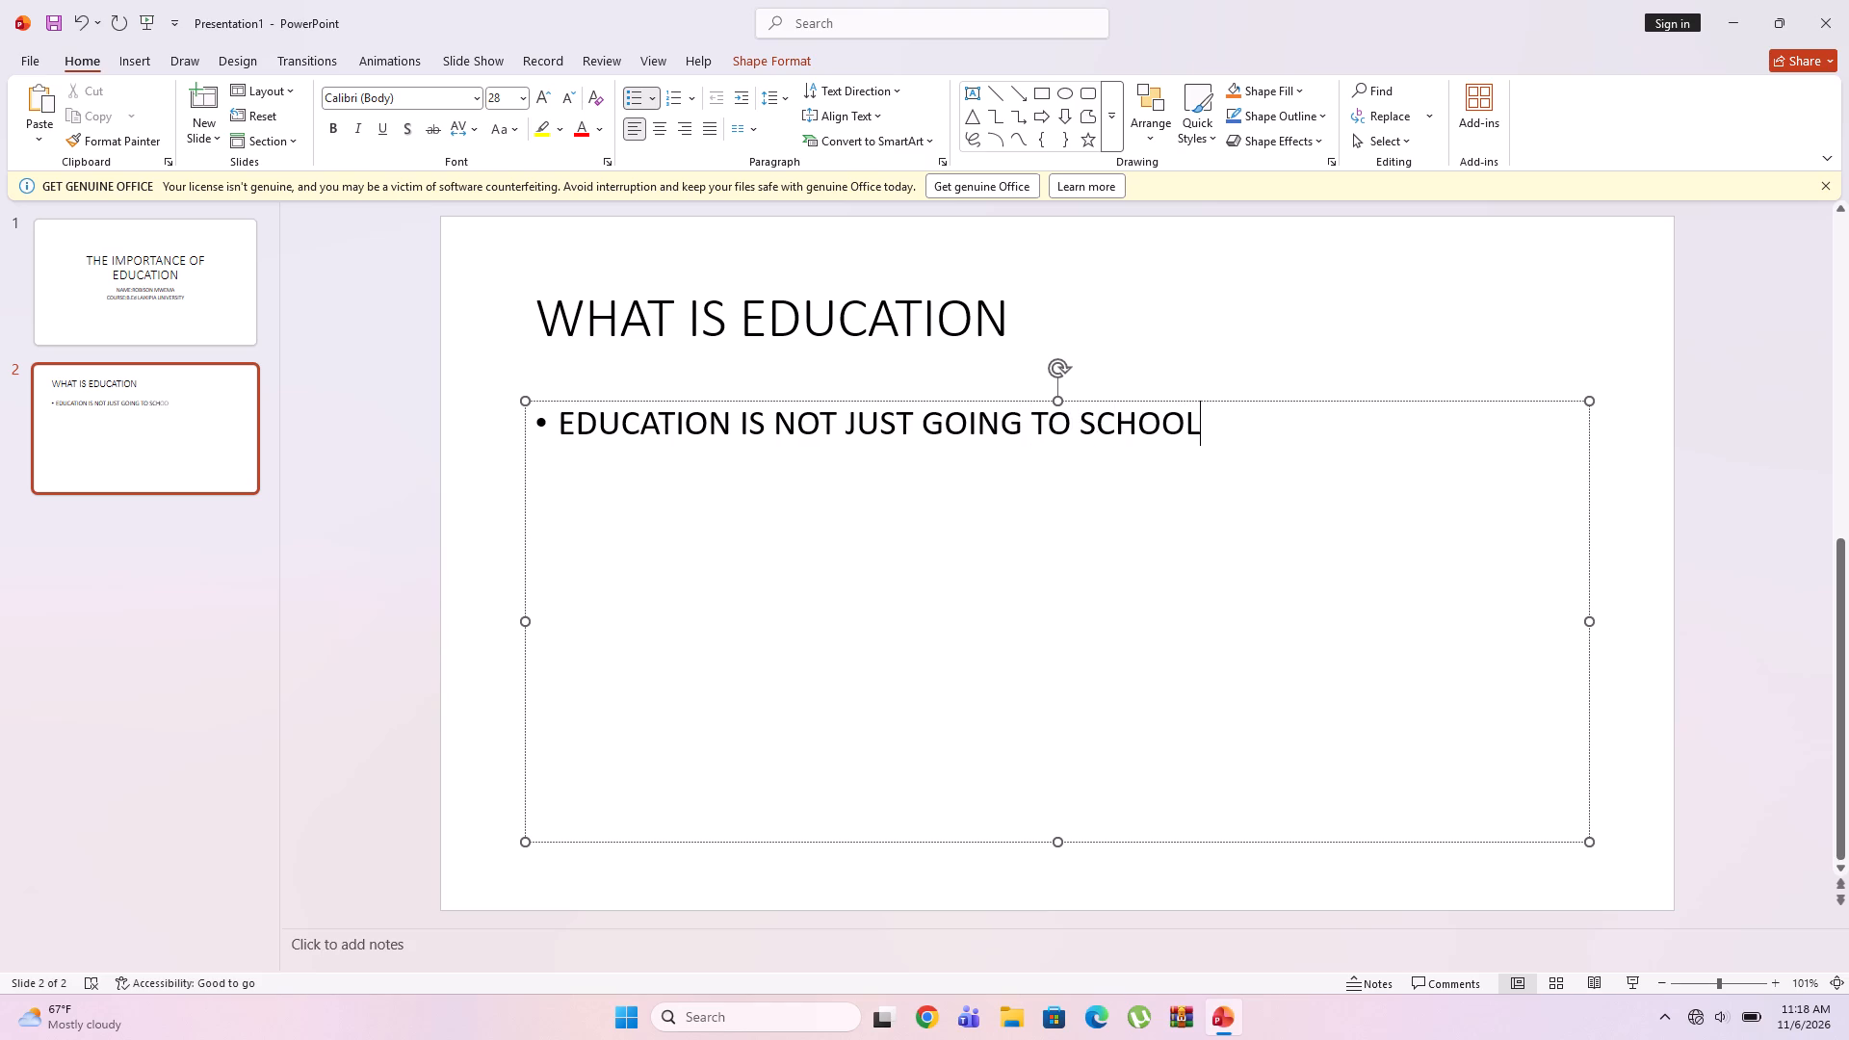
Add a second bullet reading "IT IS LEARNING KNOWLEDGE ,SKILLS VALUES AND ATTITUDE" below the first one.
key("Return")
type("IT IS LEARNING")
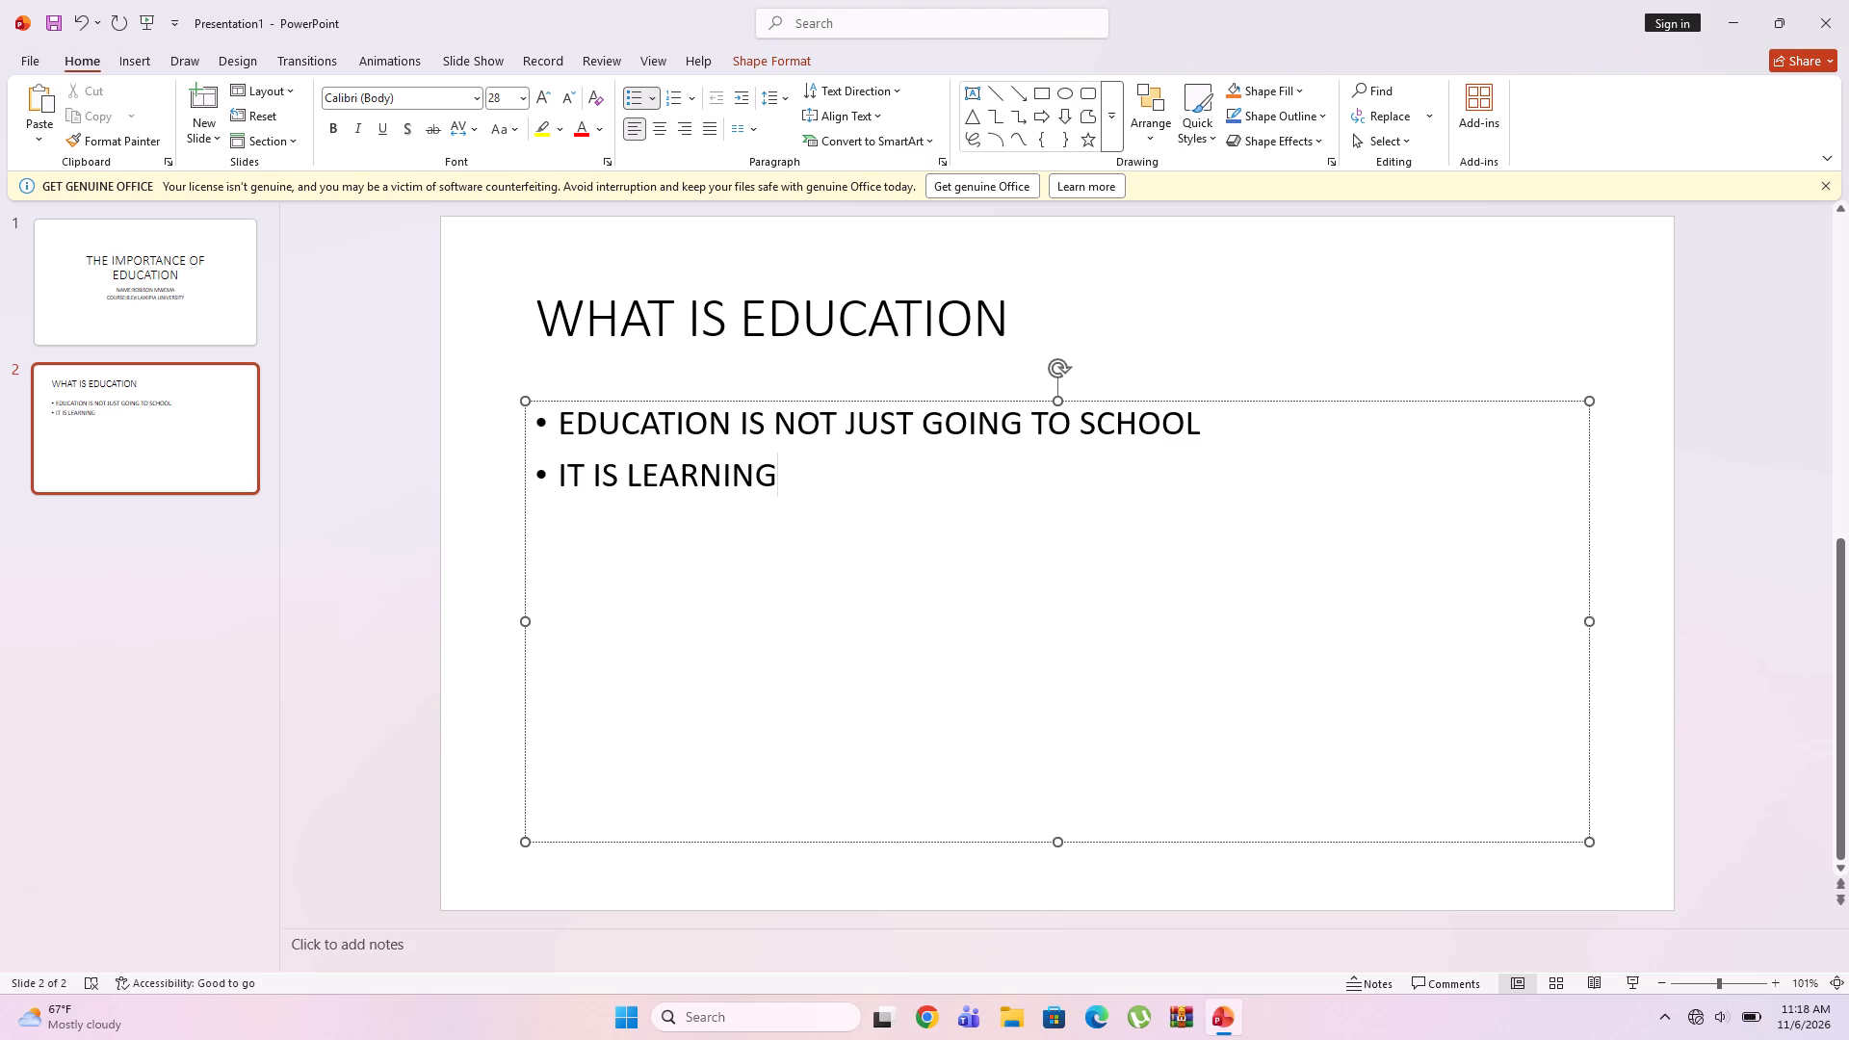
key("space")
type("KN")
key("o")
type("WLEDGE")
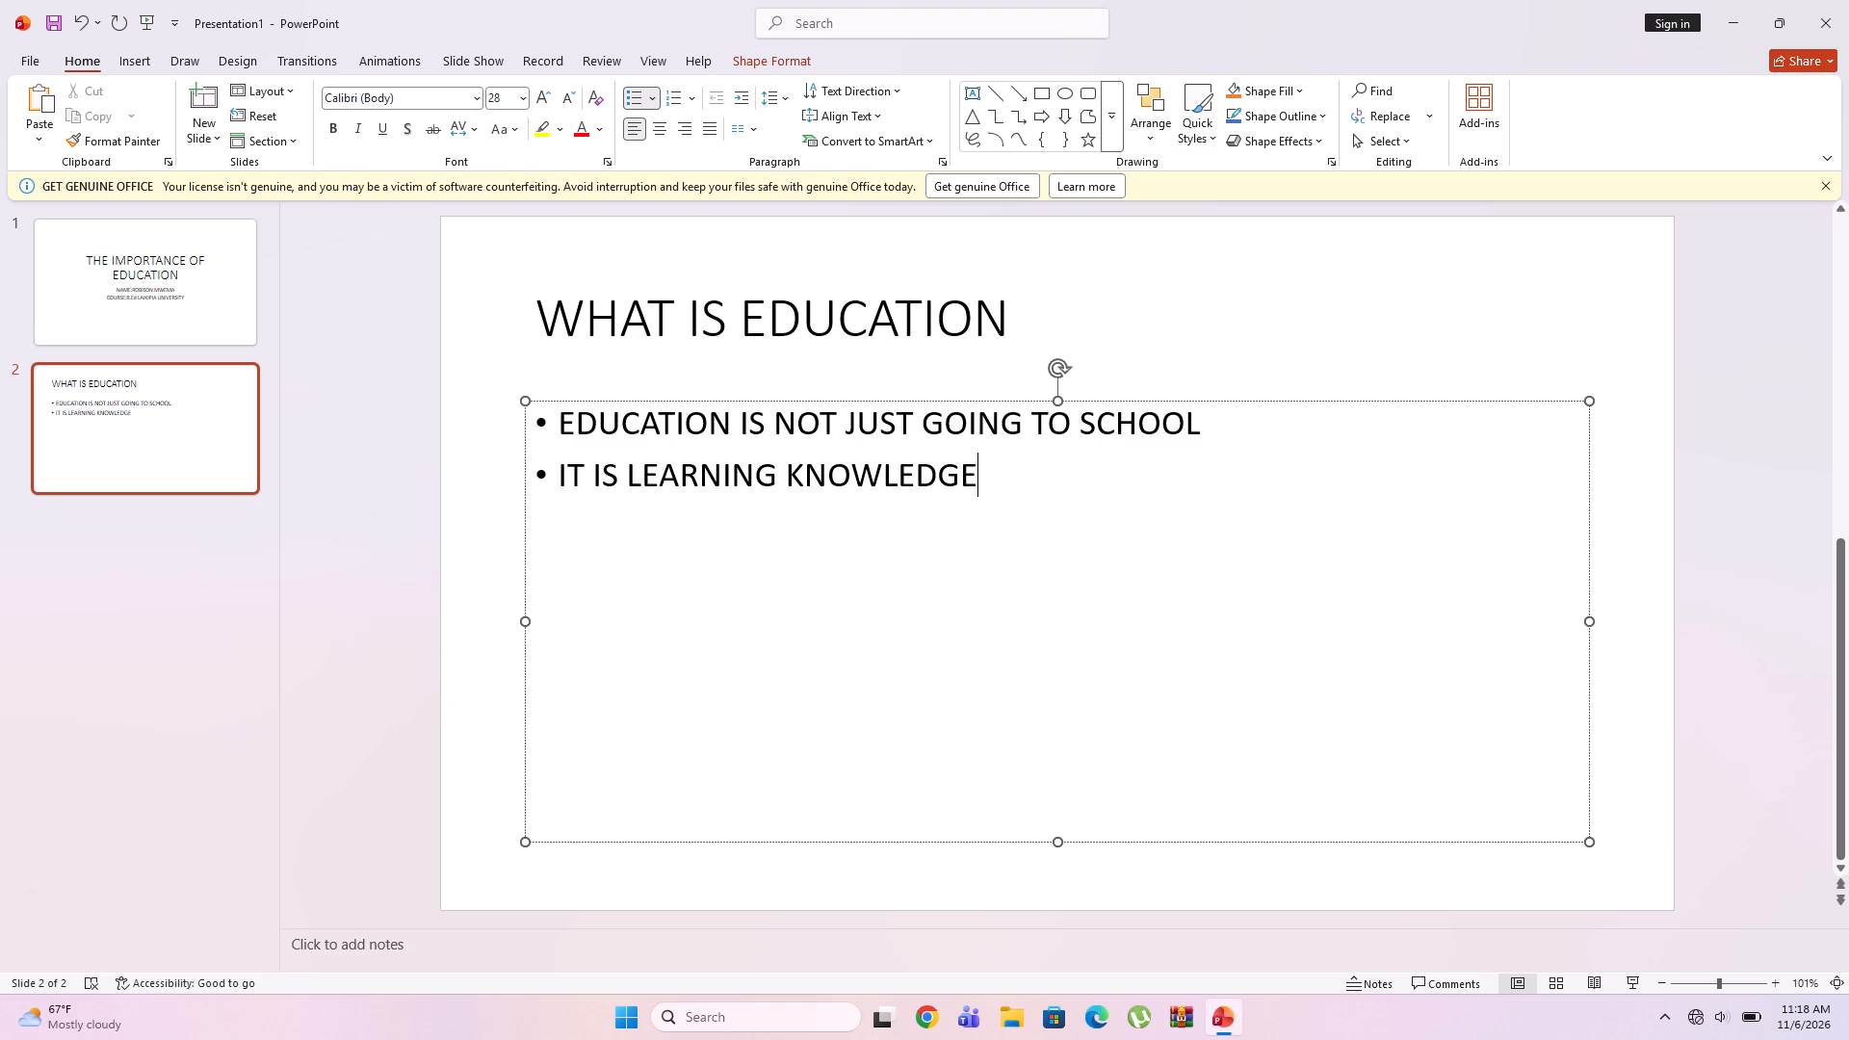
key("space")
type(",")
type("SKILL")
key("s")
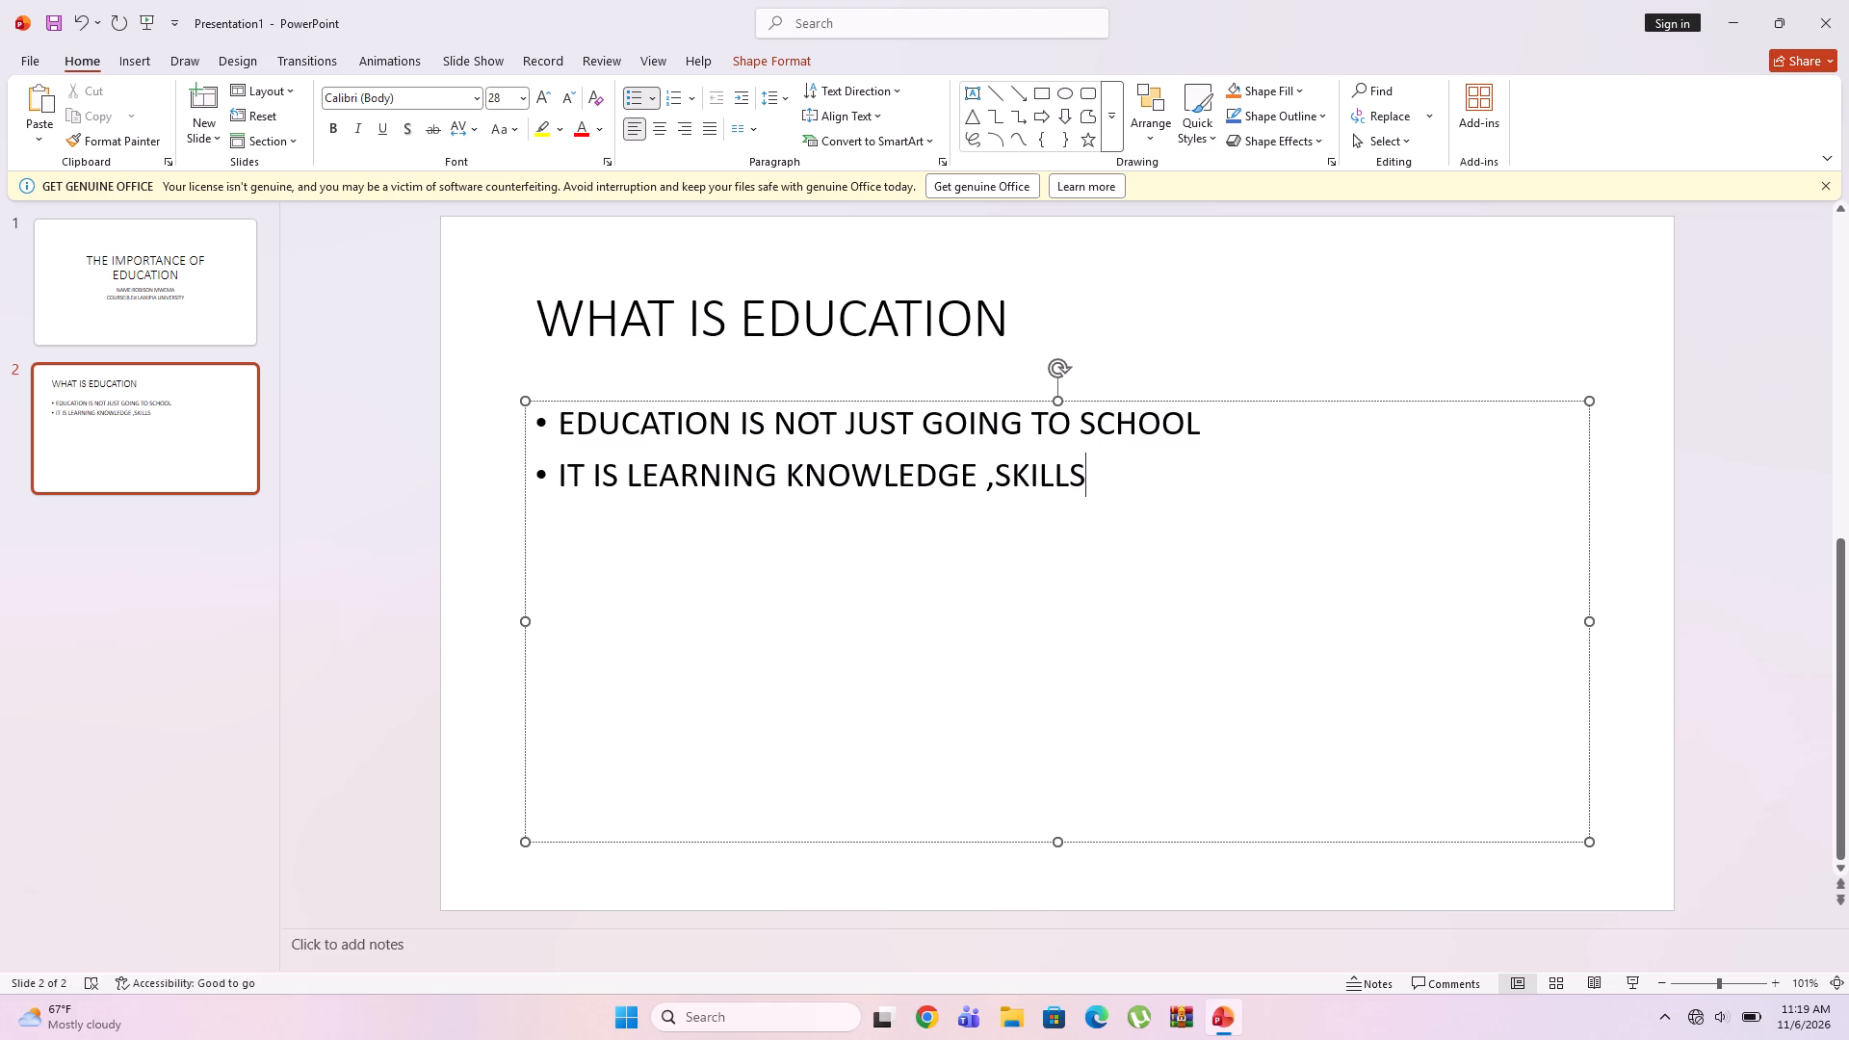
key("space")
type("VALUES")
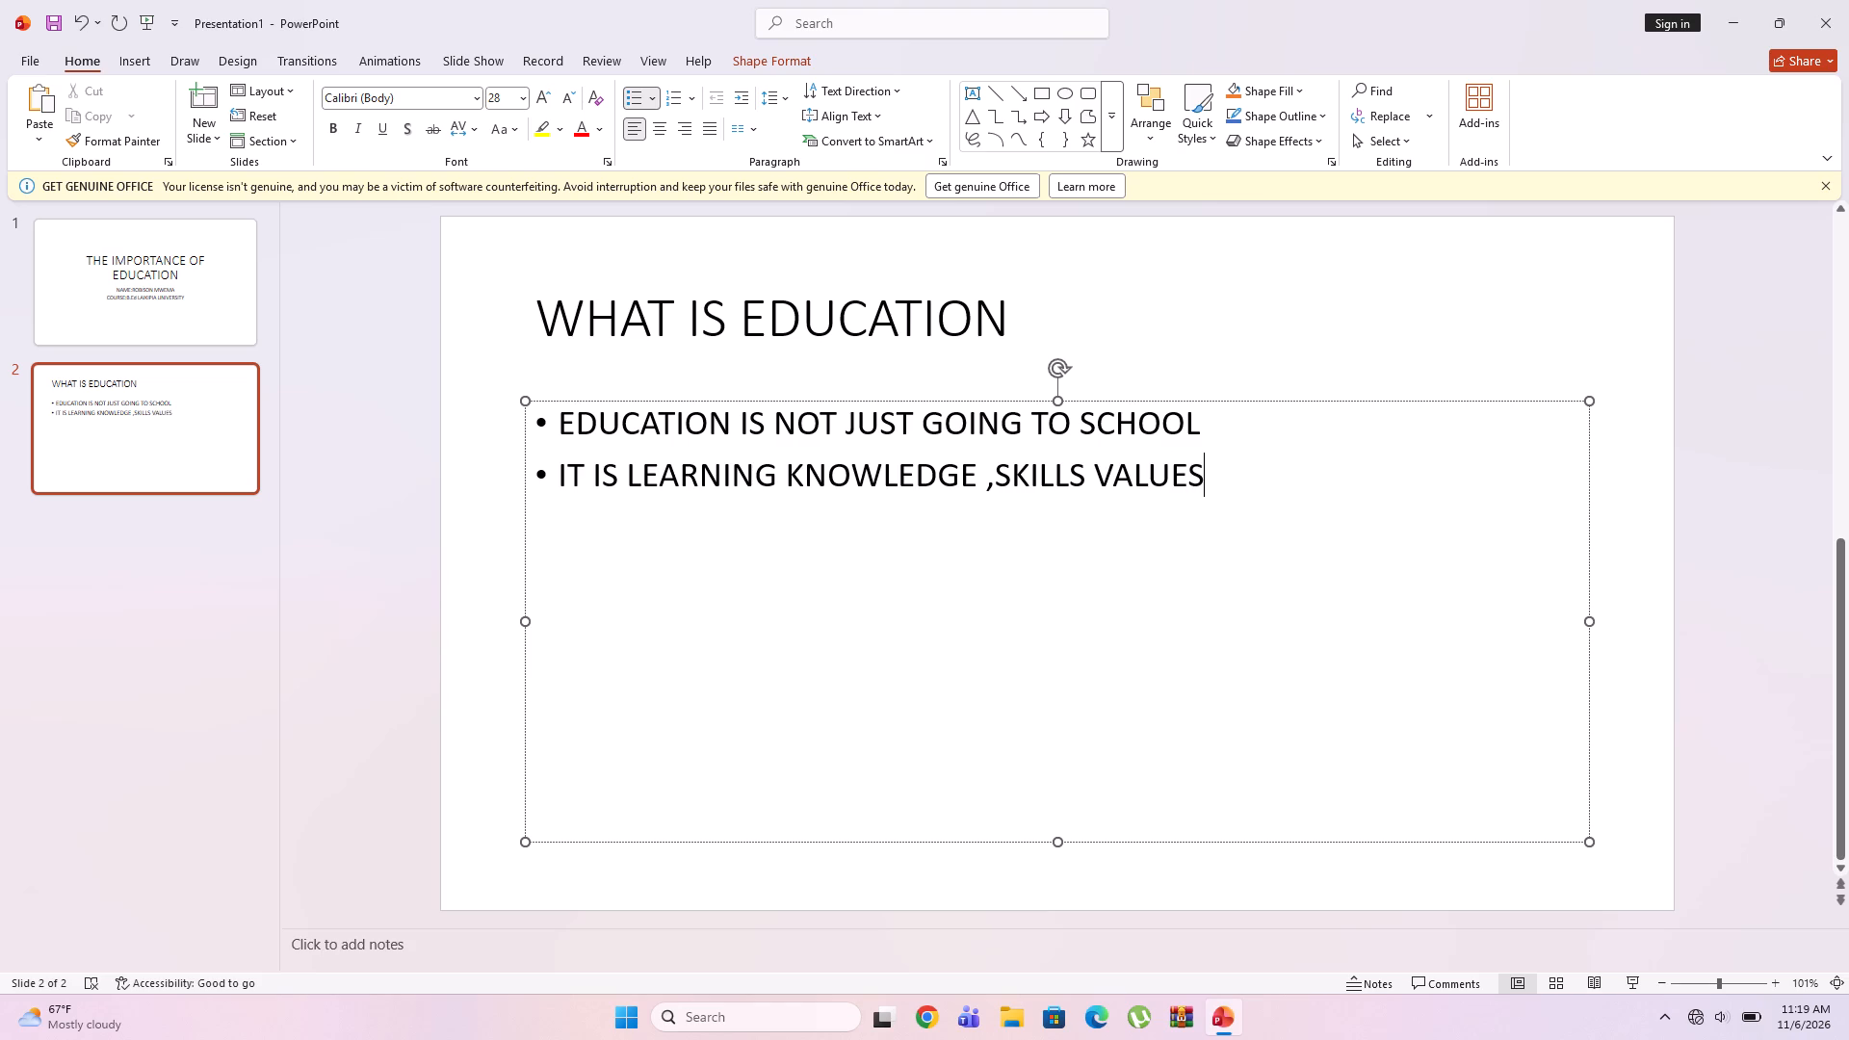
key("space")
type("AND")
key("space")
type("ATT")
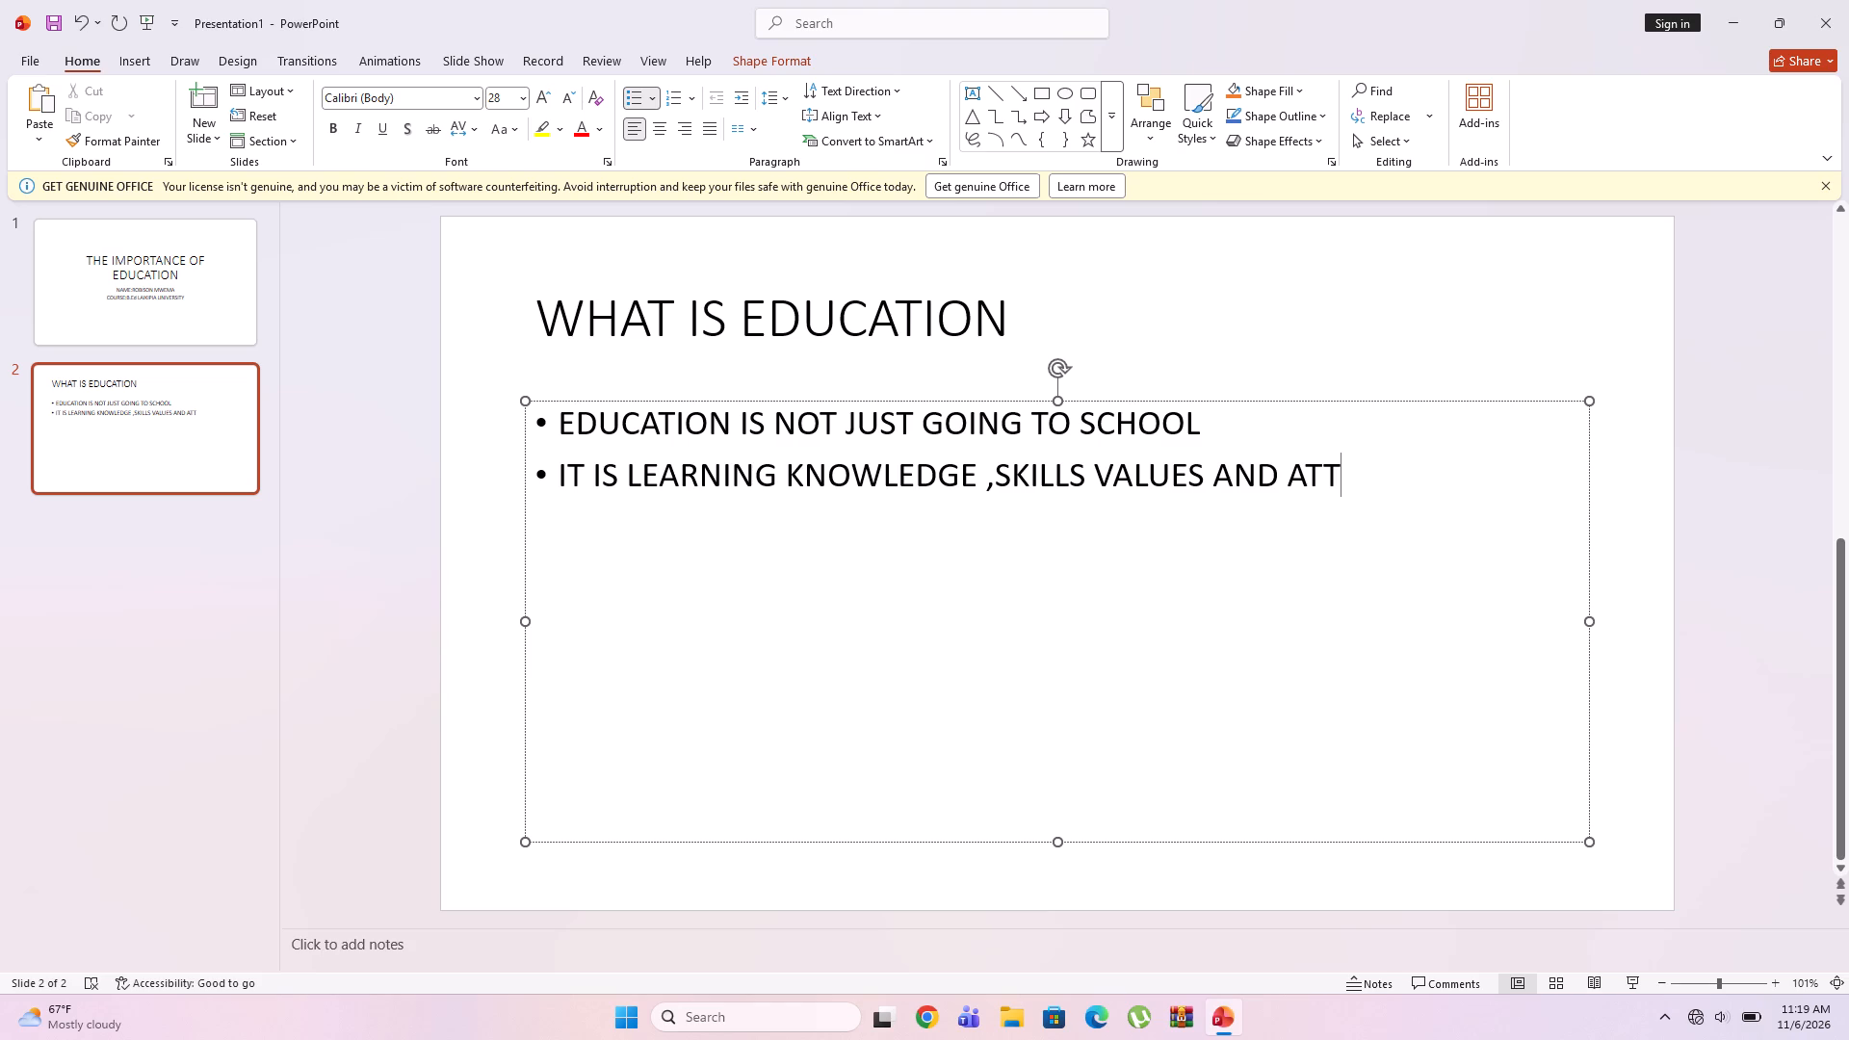
type("ITUCDE")
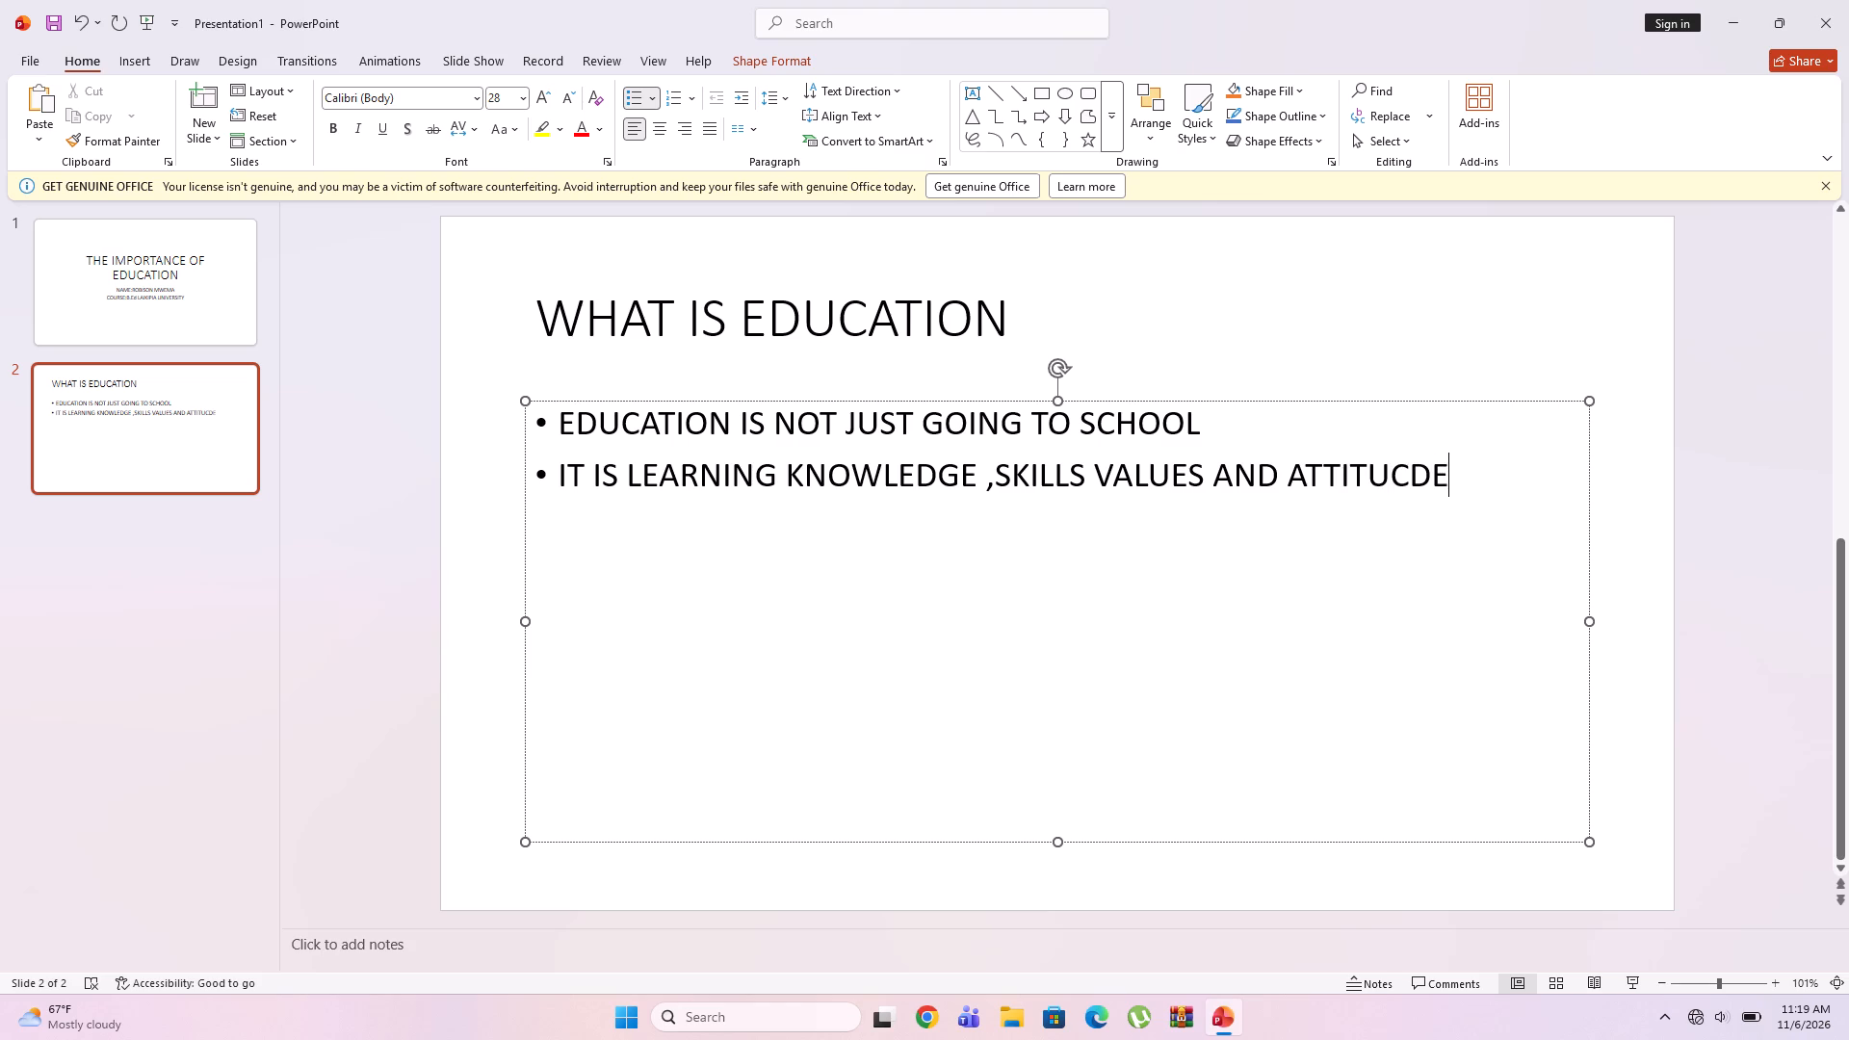
key("BackSpace")
key("BackSpace")
key("BackSpace")
type("DE")
Add a third bullet reading "IT HAPPEN AT SCHOOL HOME AND IN LIFE" below the second one on the "WHAT IS EDUCATION" slide.
key("Return")
type("IT HAPPR")
key("BackSpace")
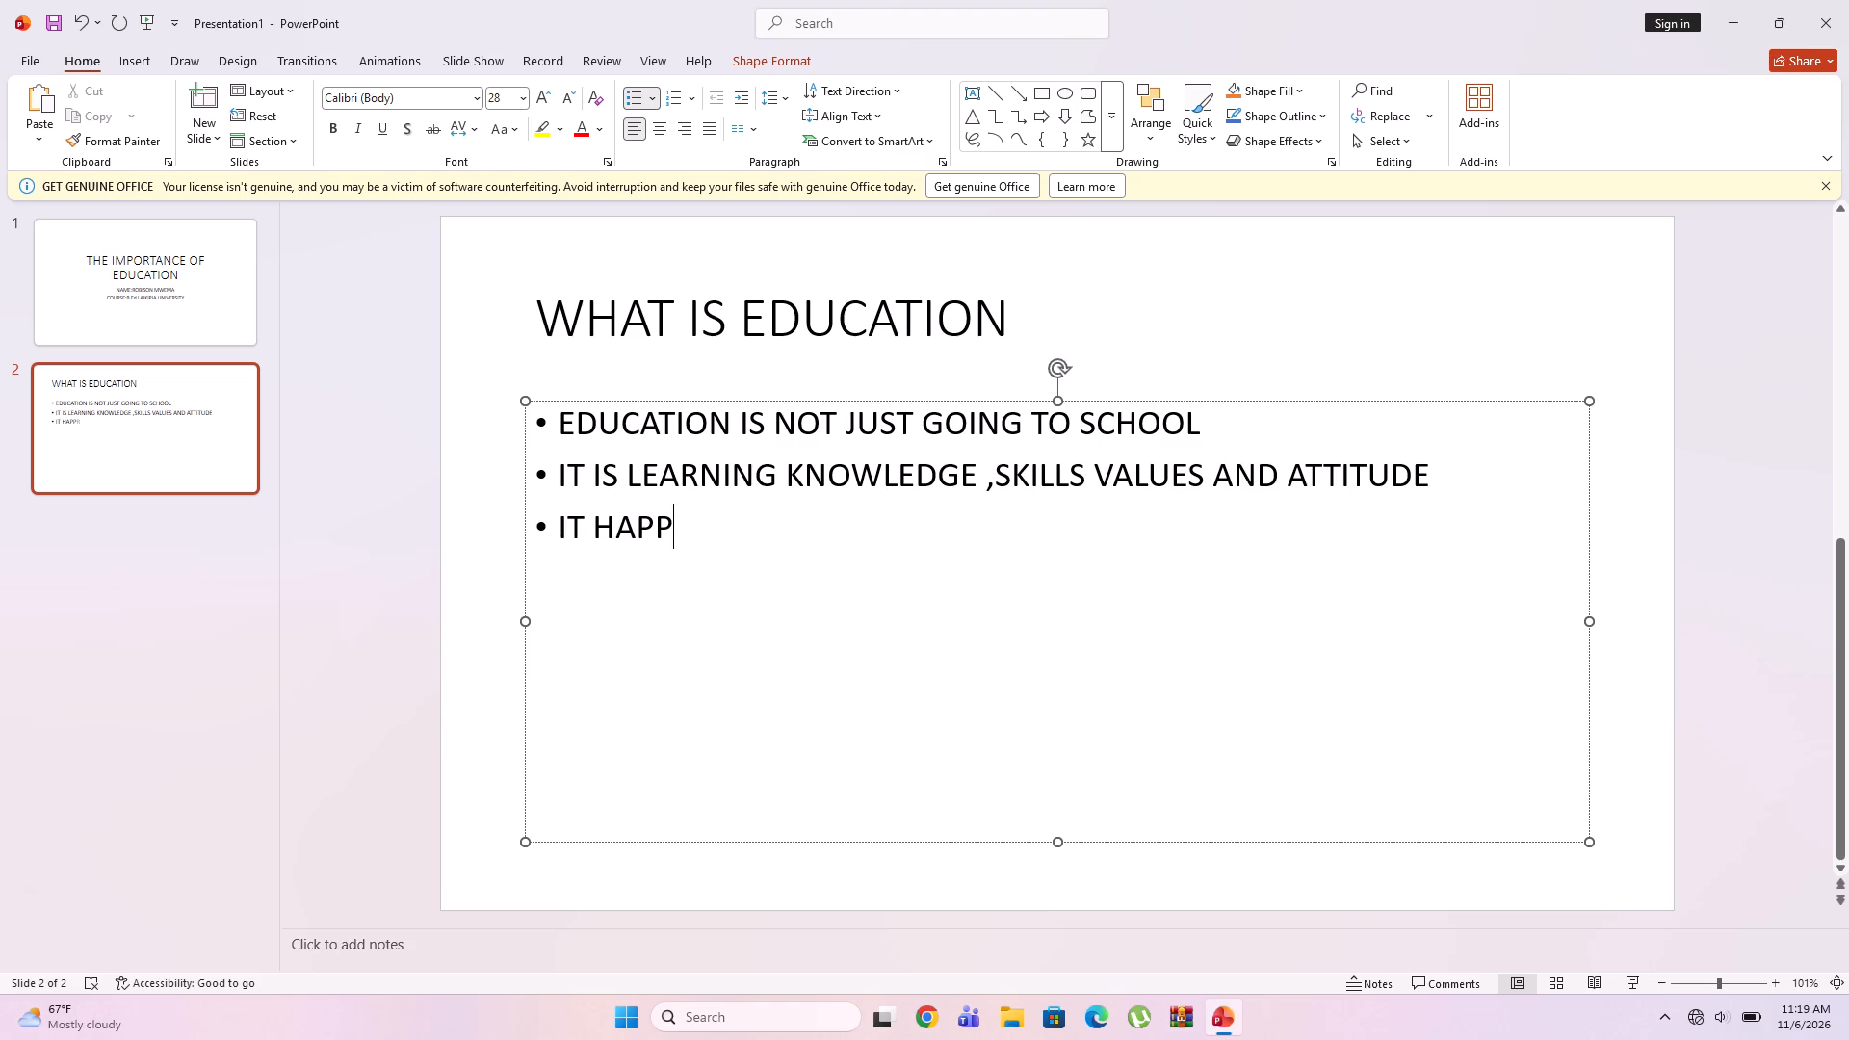
key("e")
type("N AT")
key("space")
type("SCHOOL")
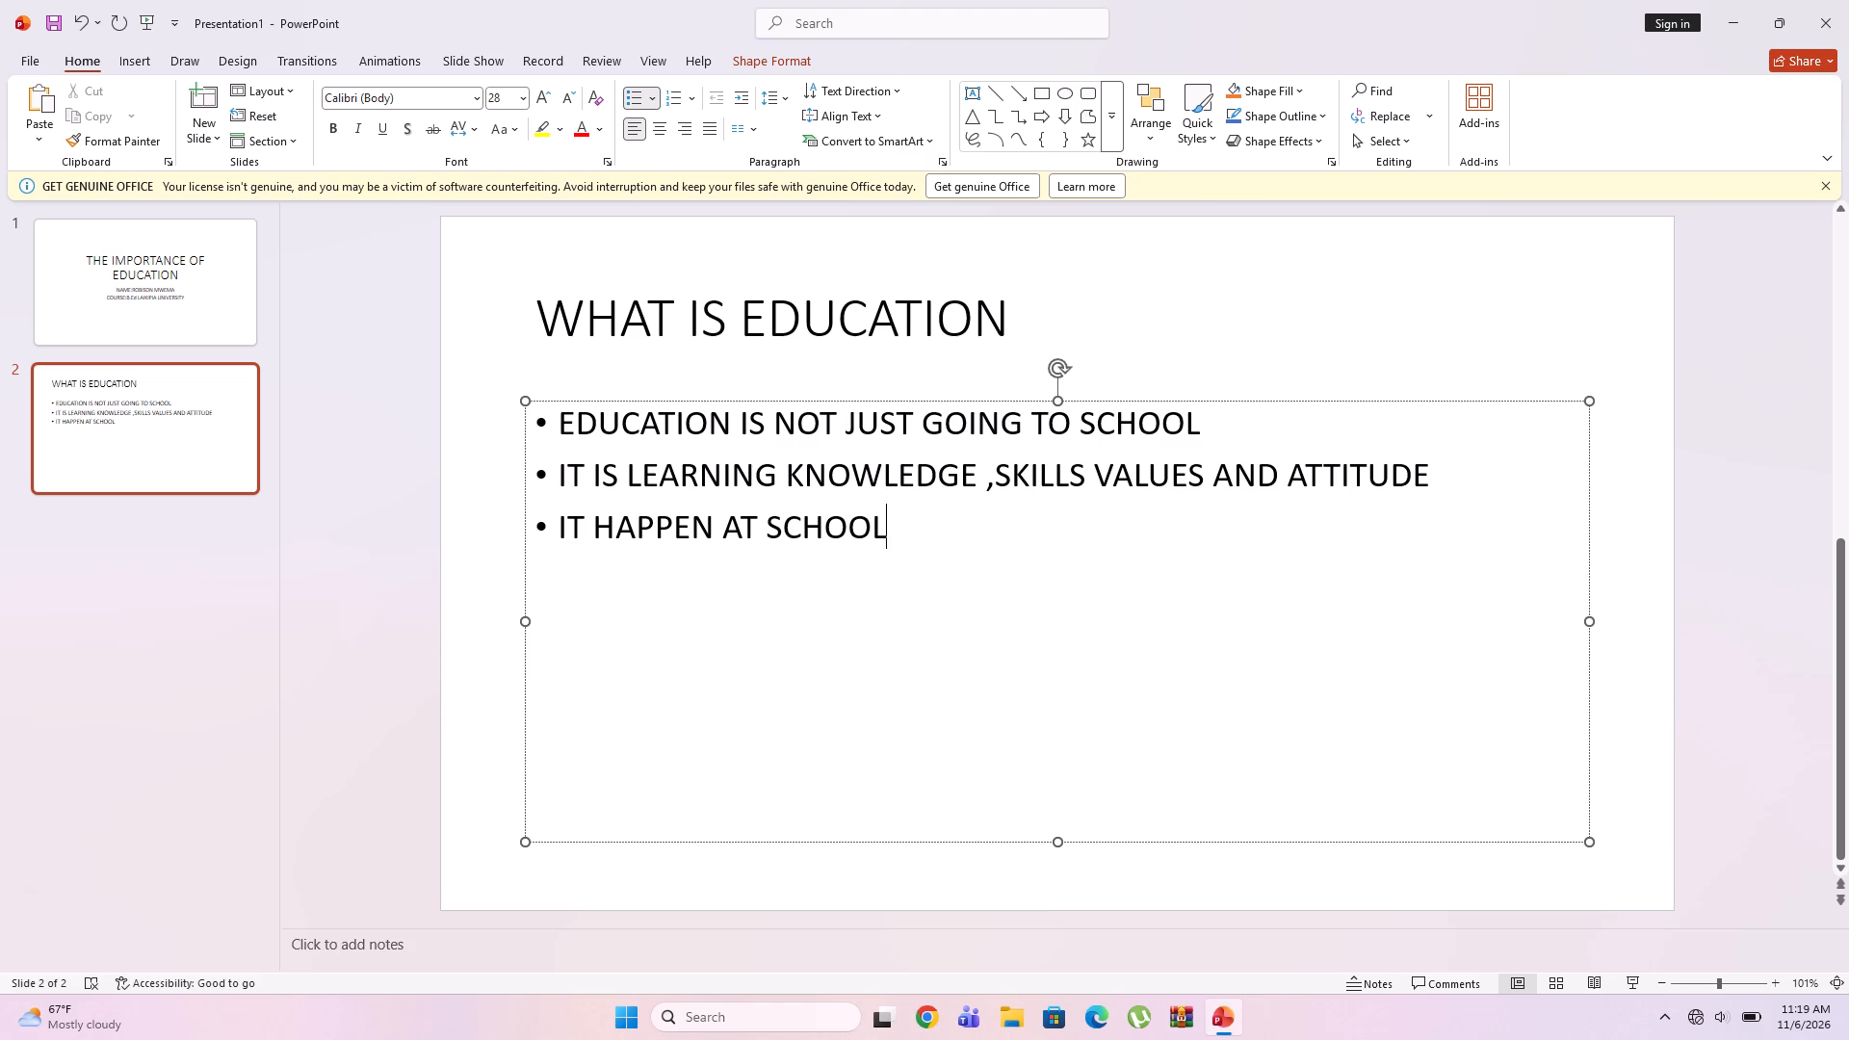
key("space")
type("HP")
key("BackSpace")
type("OME")
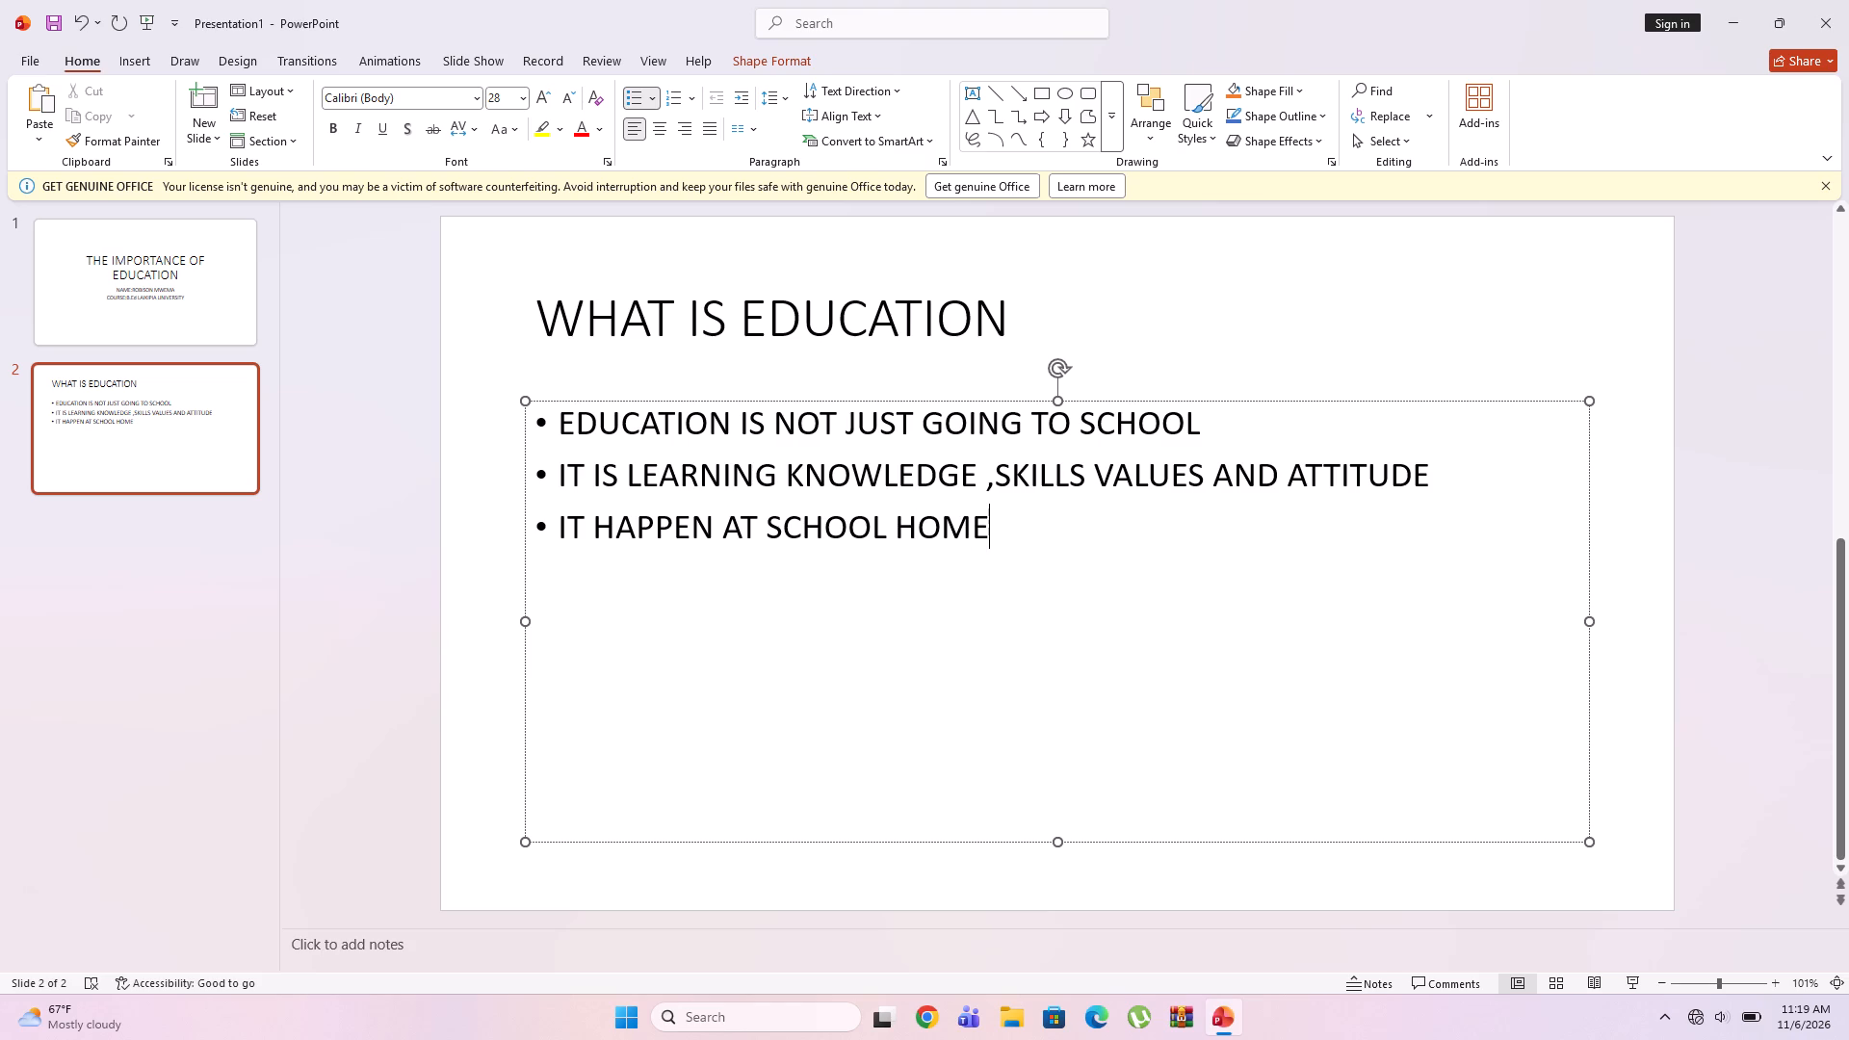
key("a")
key("BackSpace")
key("space")
type("AND")
key("space")
type("IN")
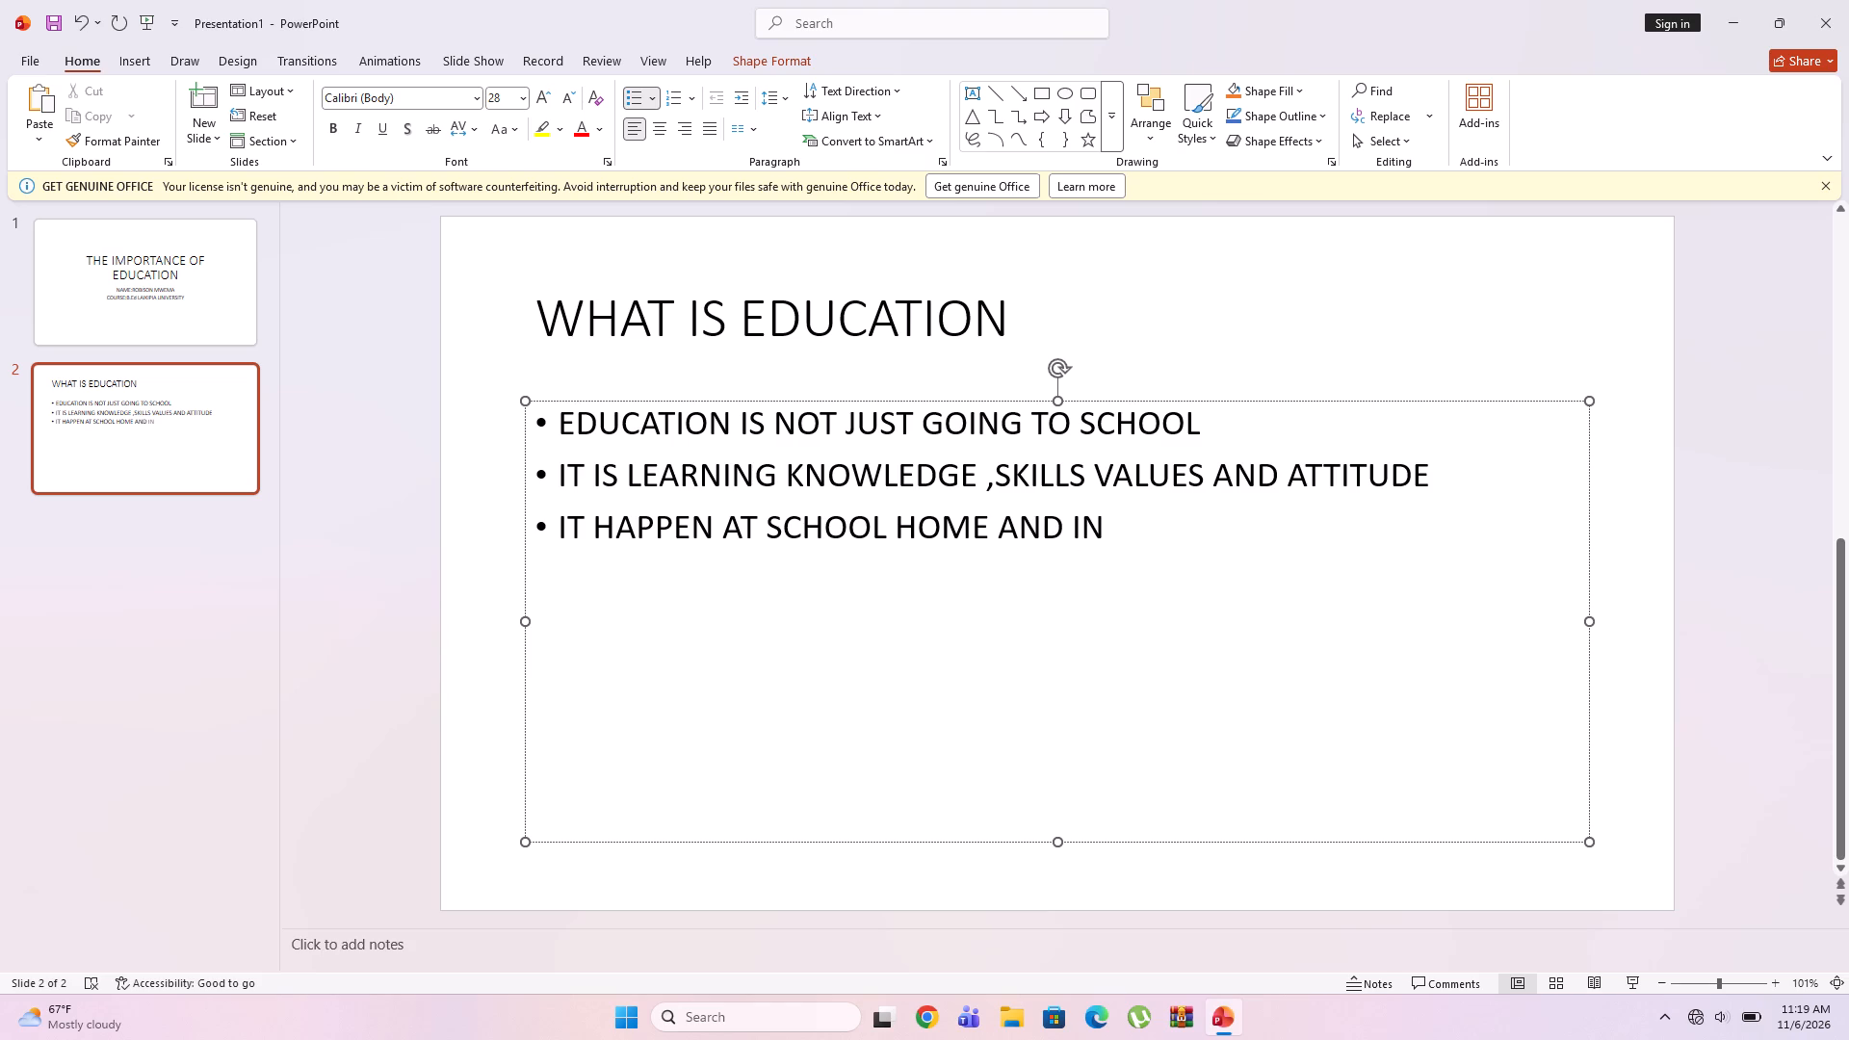
key("space")
type("LIFE")
key("Return")
Add a third slide with the Title and Content layout after the "WHAT IS EDUCATION" slide.
left_click(222, 137)
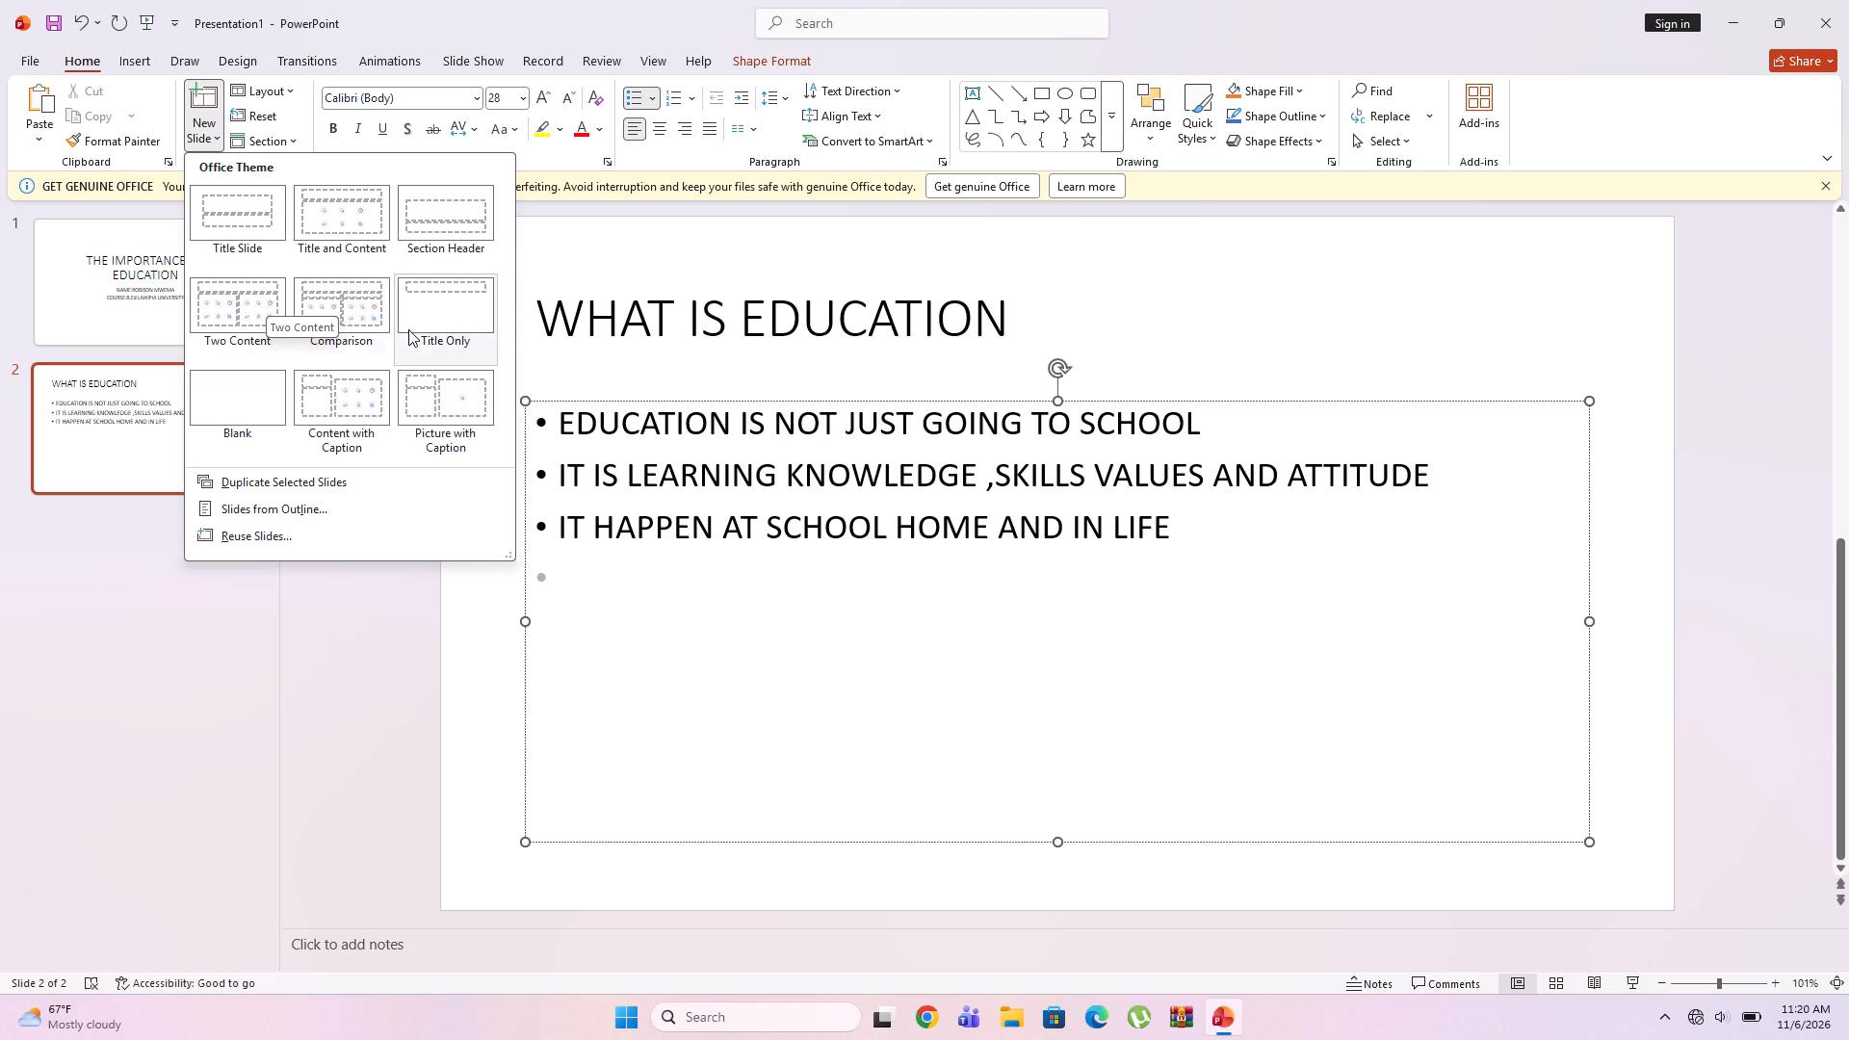
left_click(347, 216)
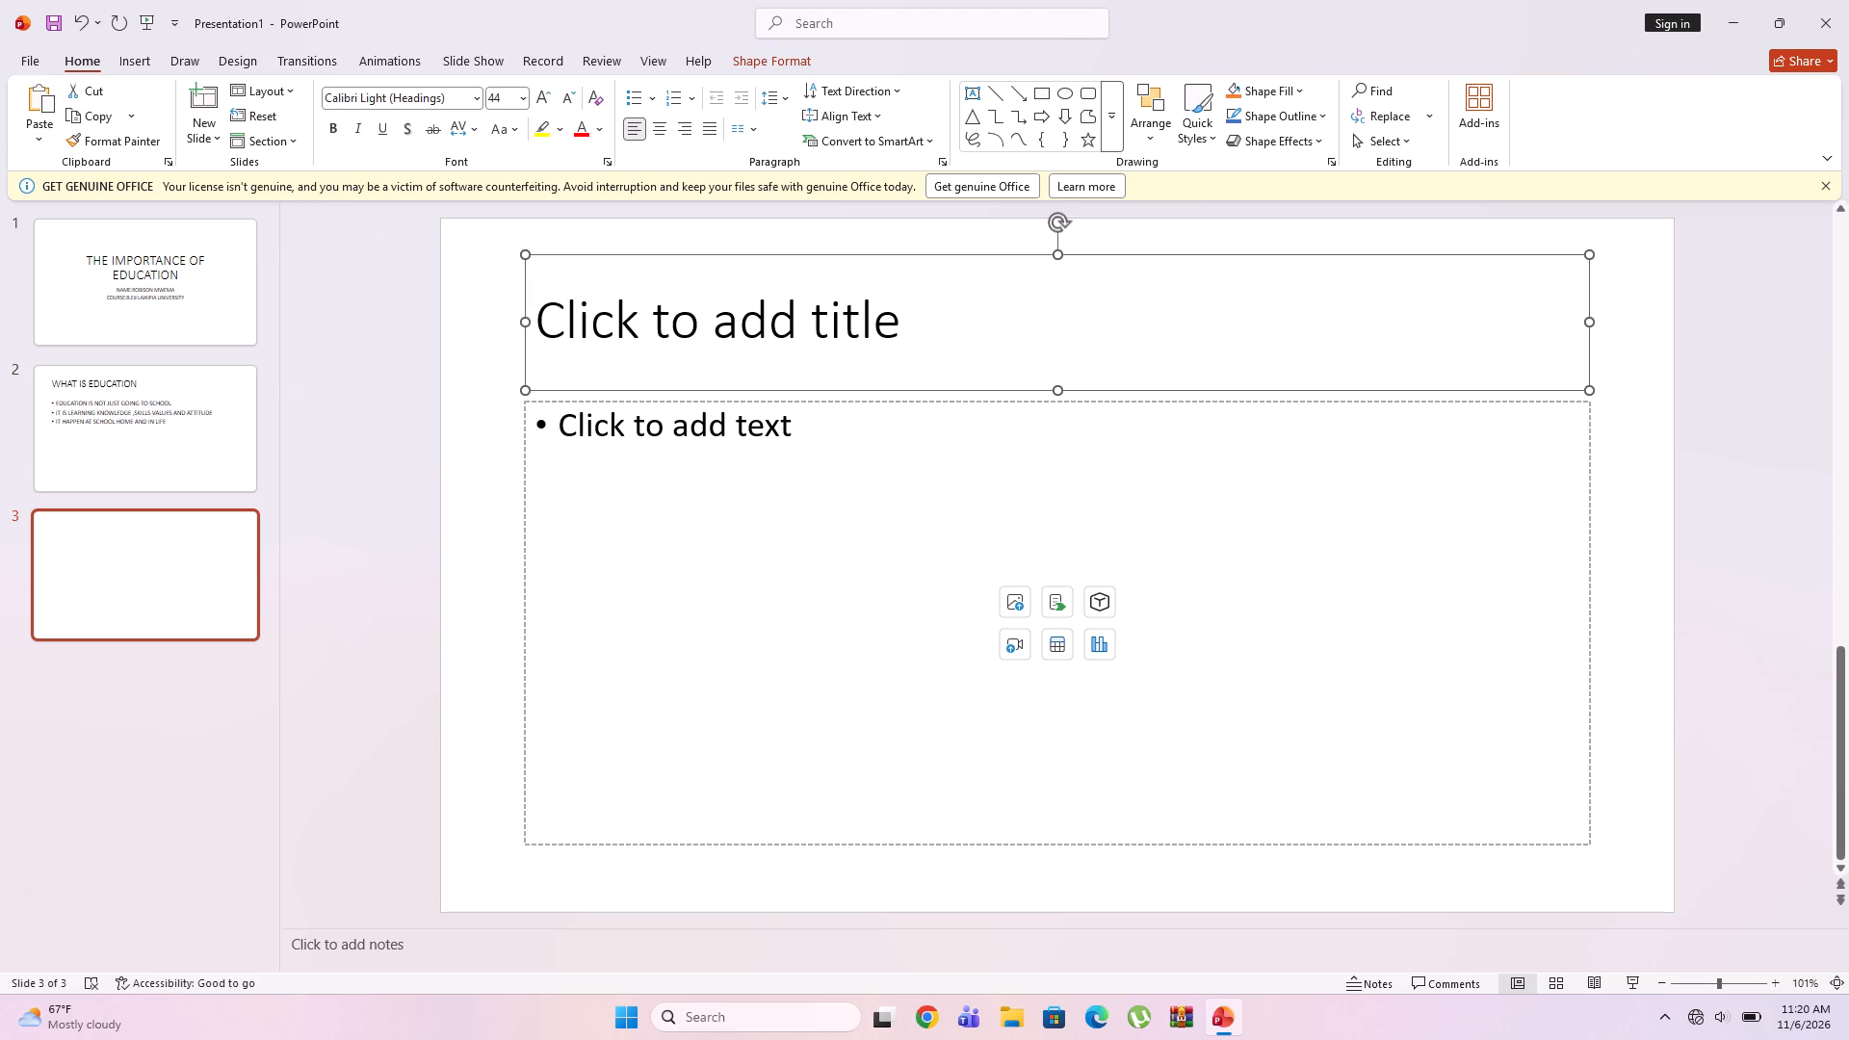
Enter "EDUCATION EMPOWERS YOU" in capitals as the title of the third slide, followed by a line break.
type("EDUCATION E")
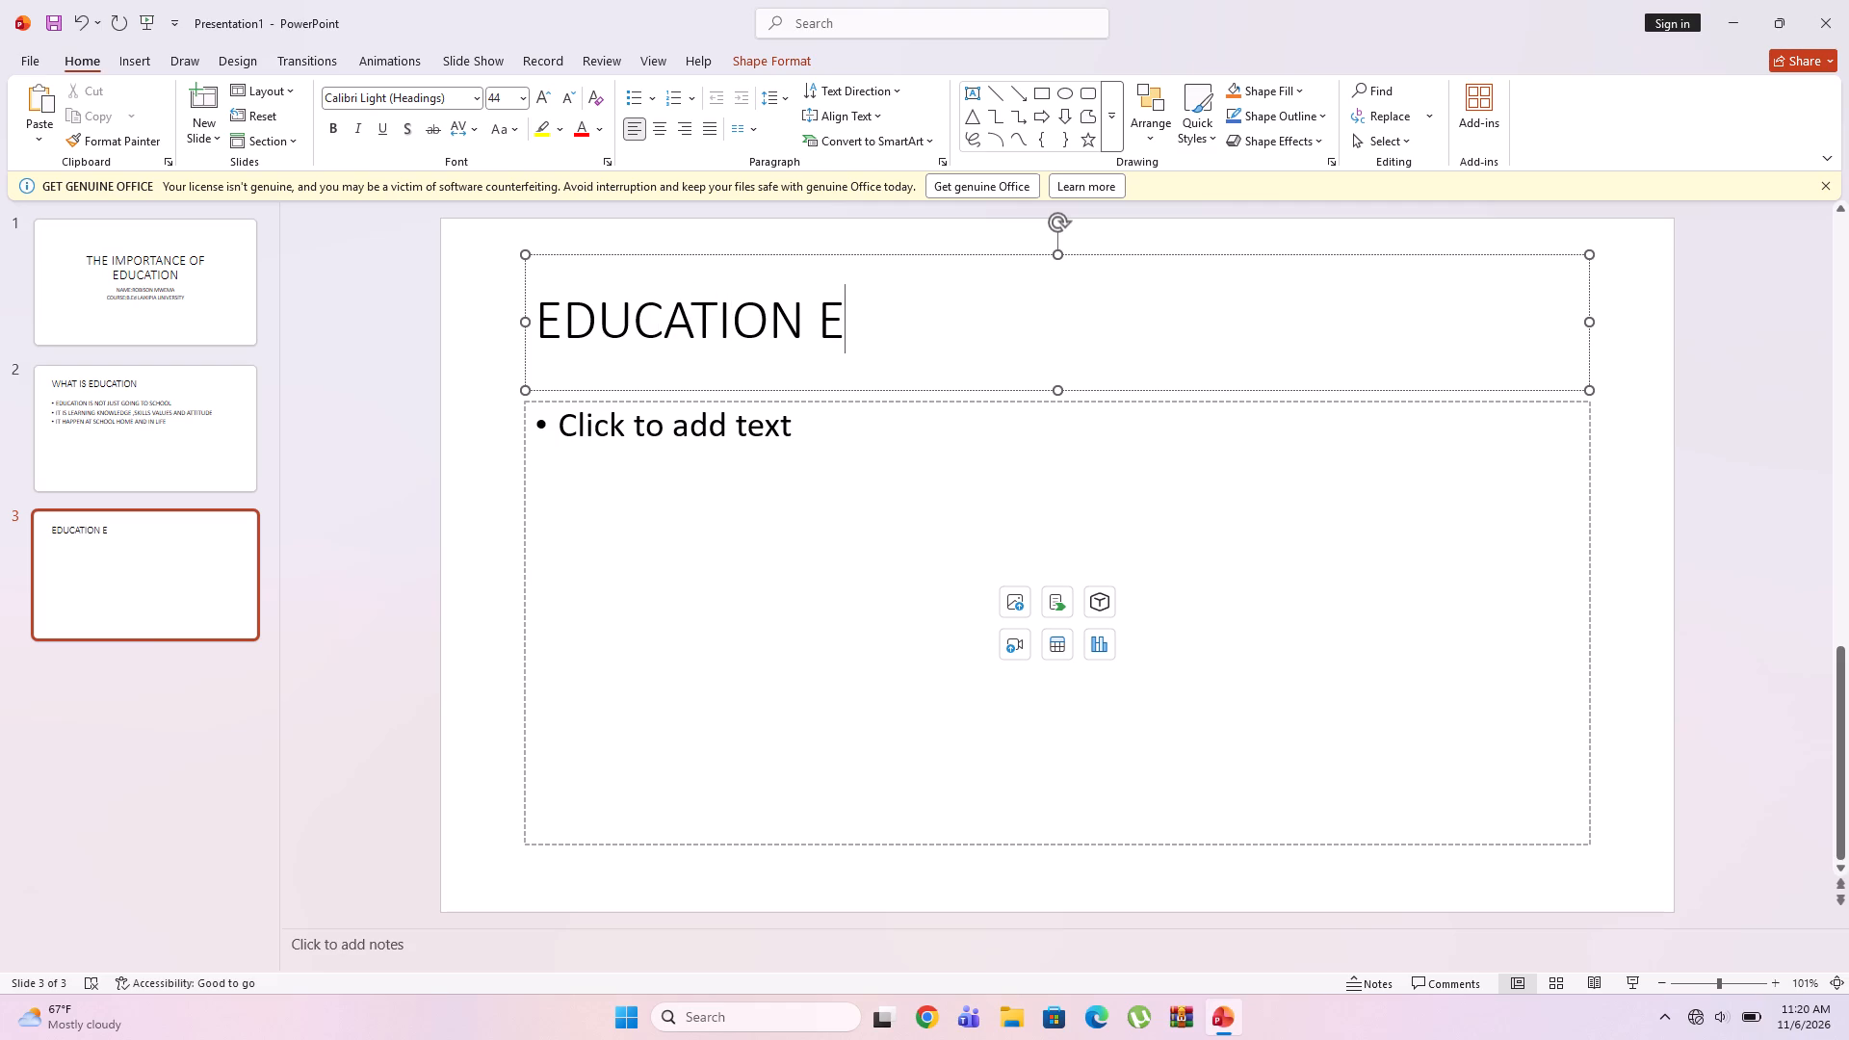
type("MP")
key("o")
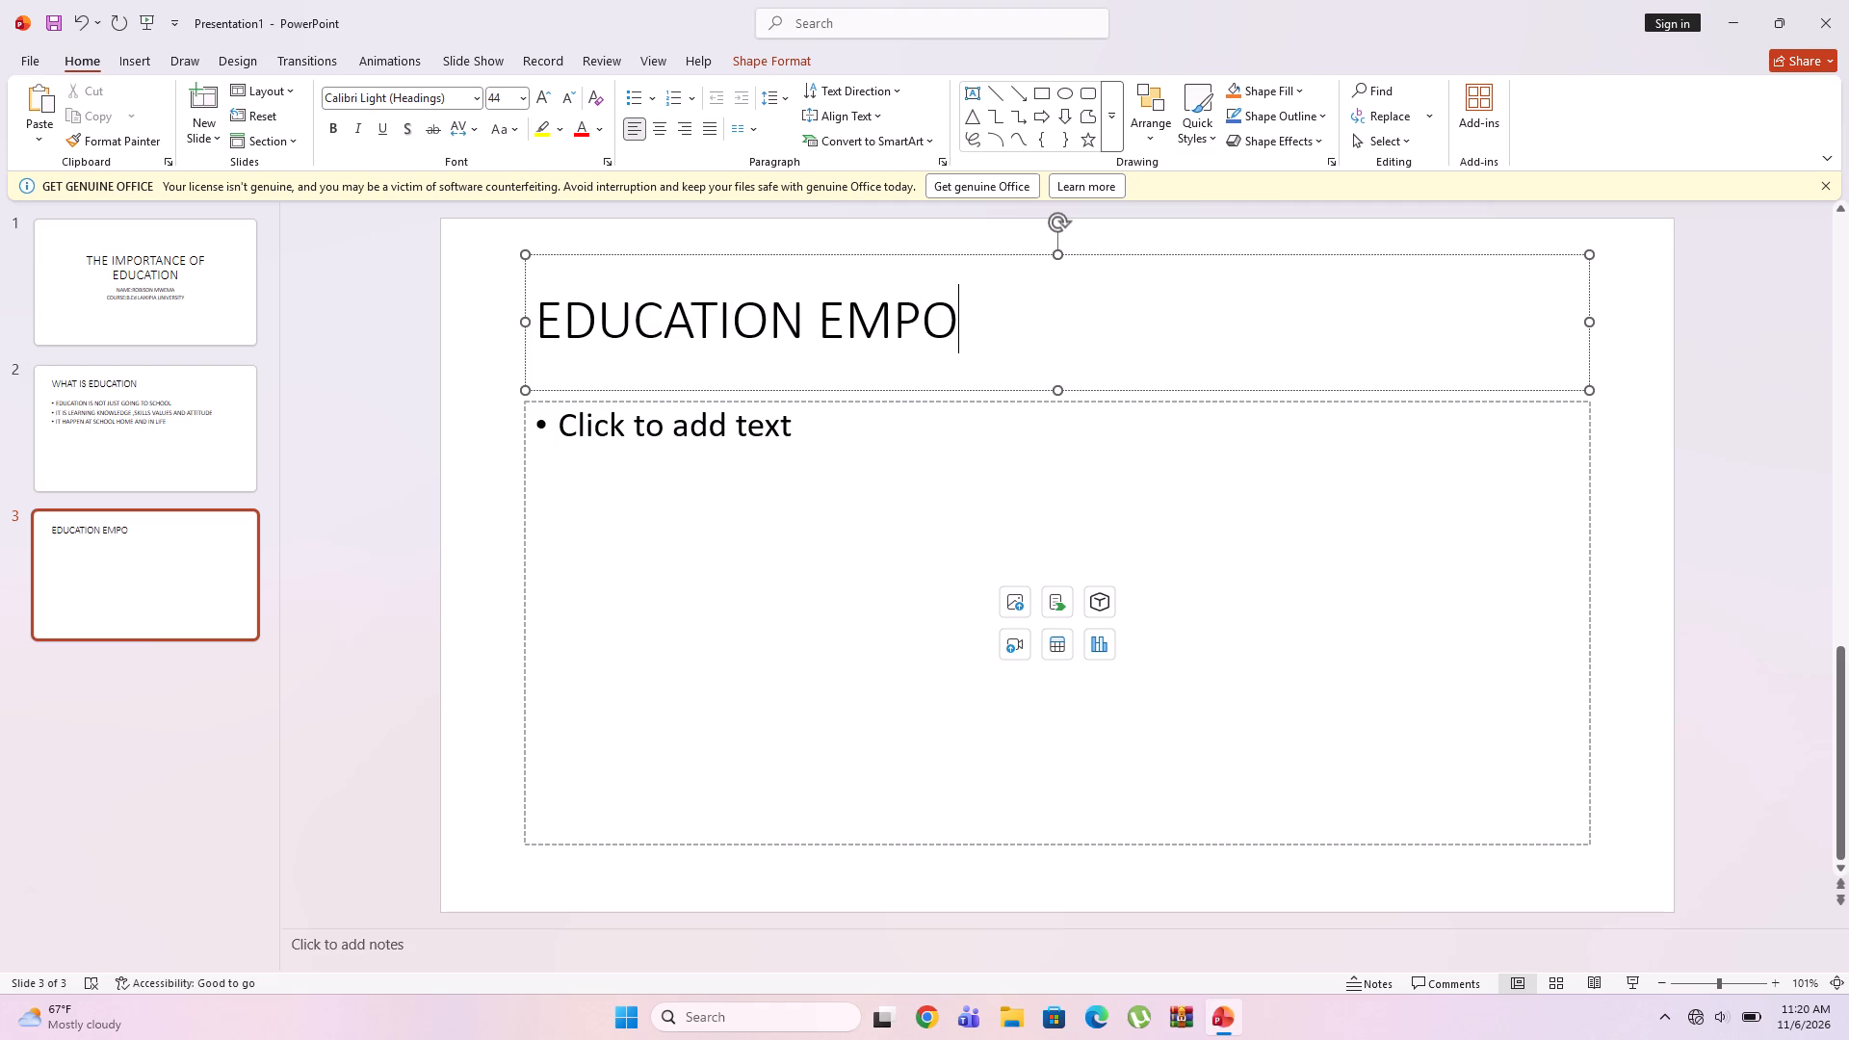
type("WERS")
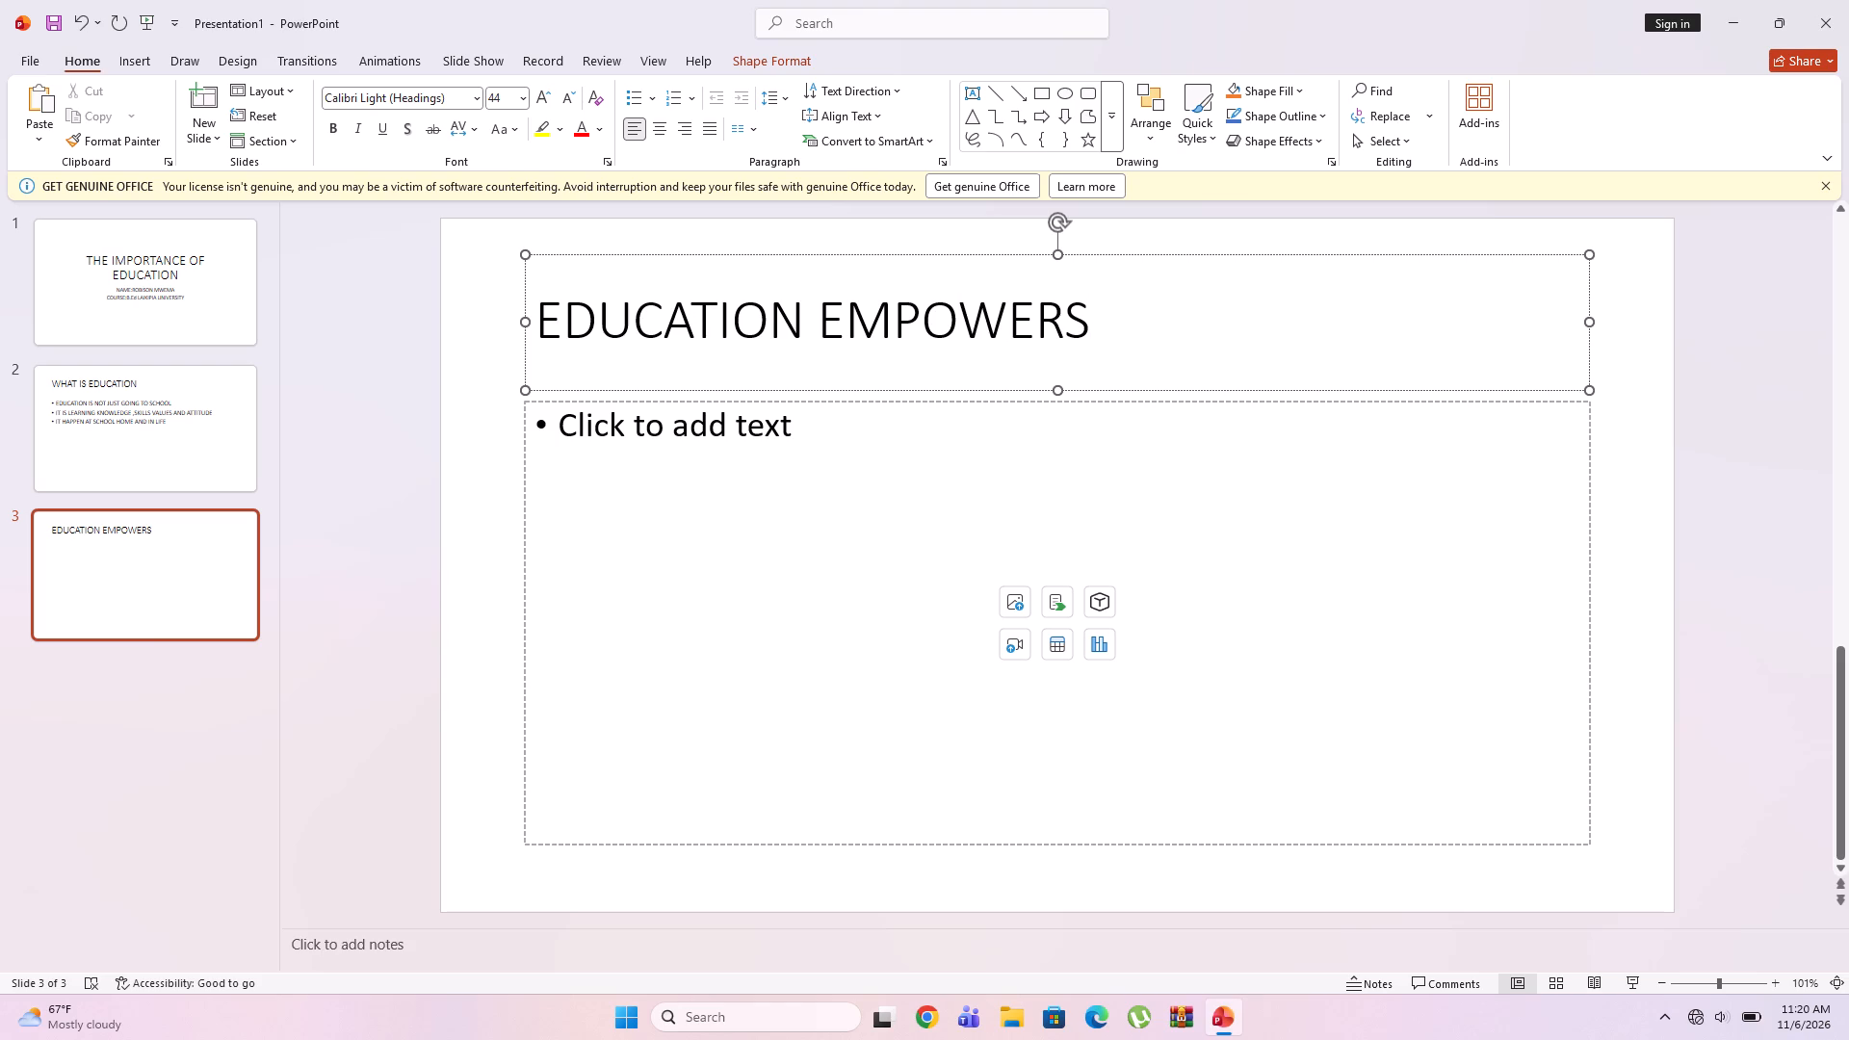
key("space")
type("YOU")
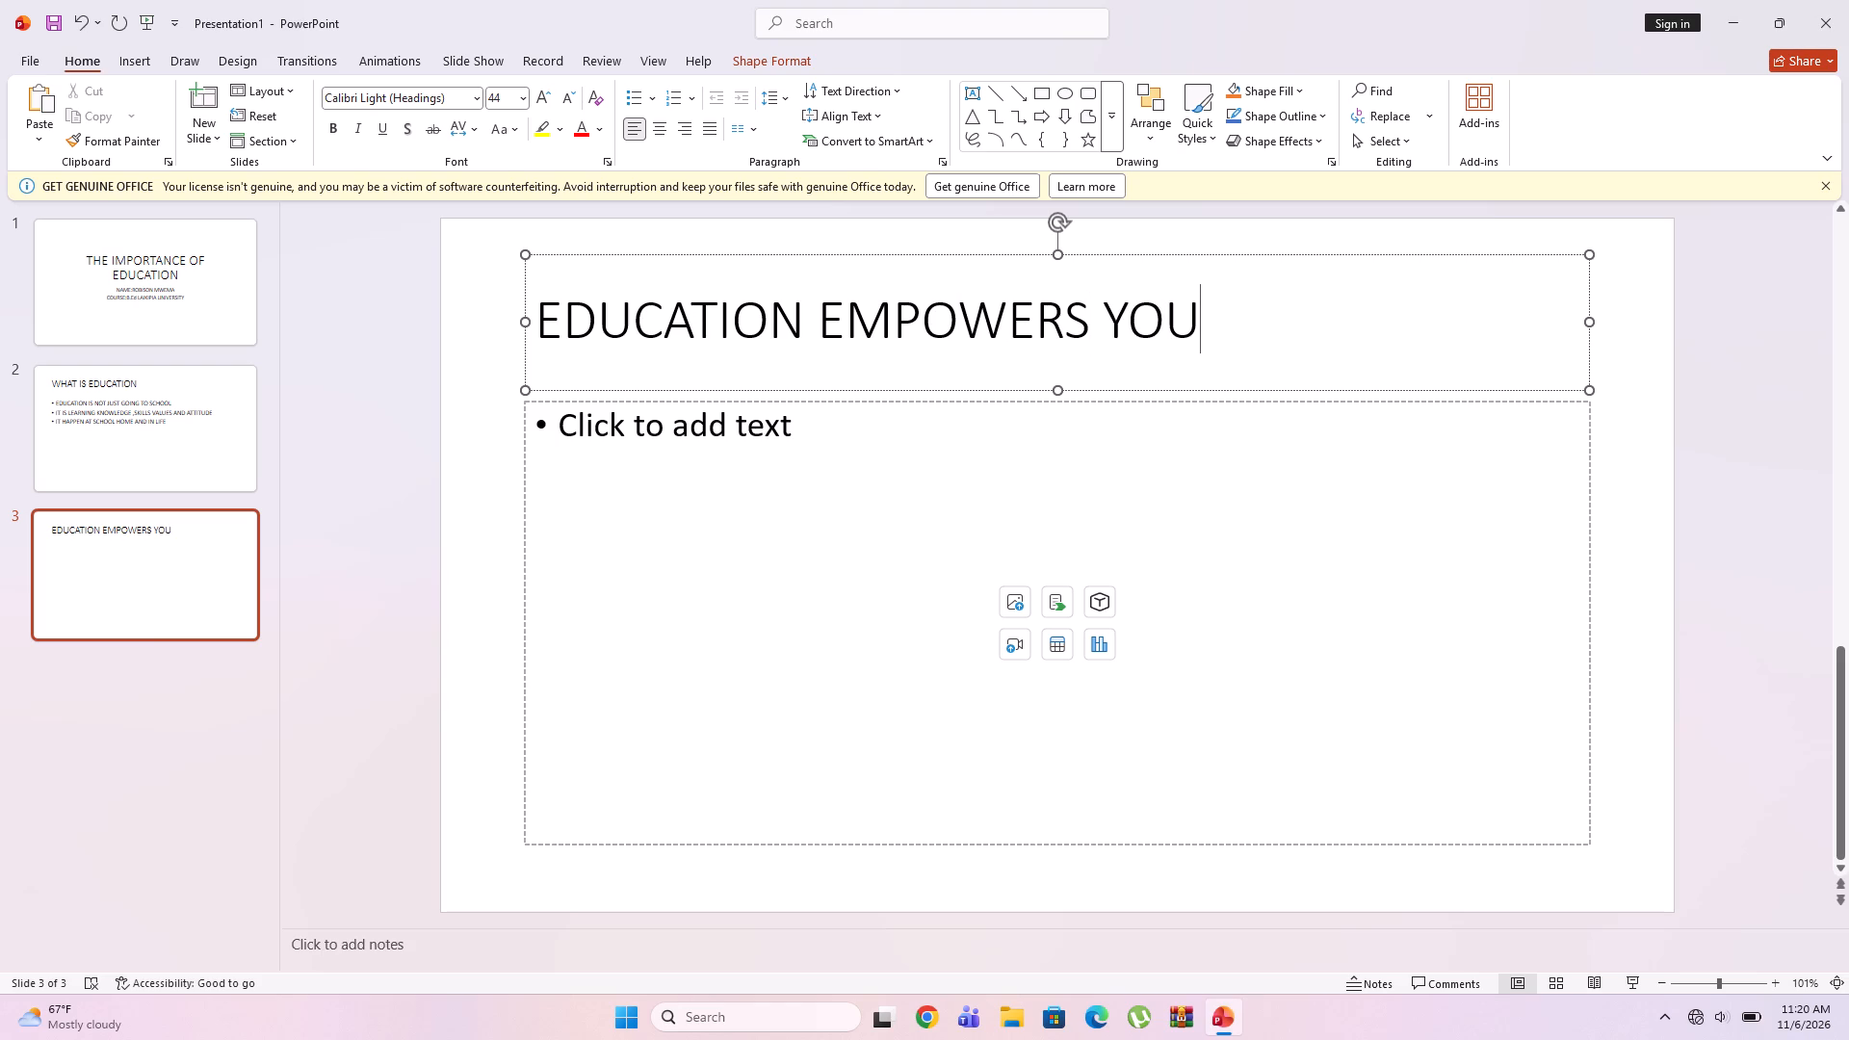
key("Return")
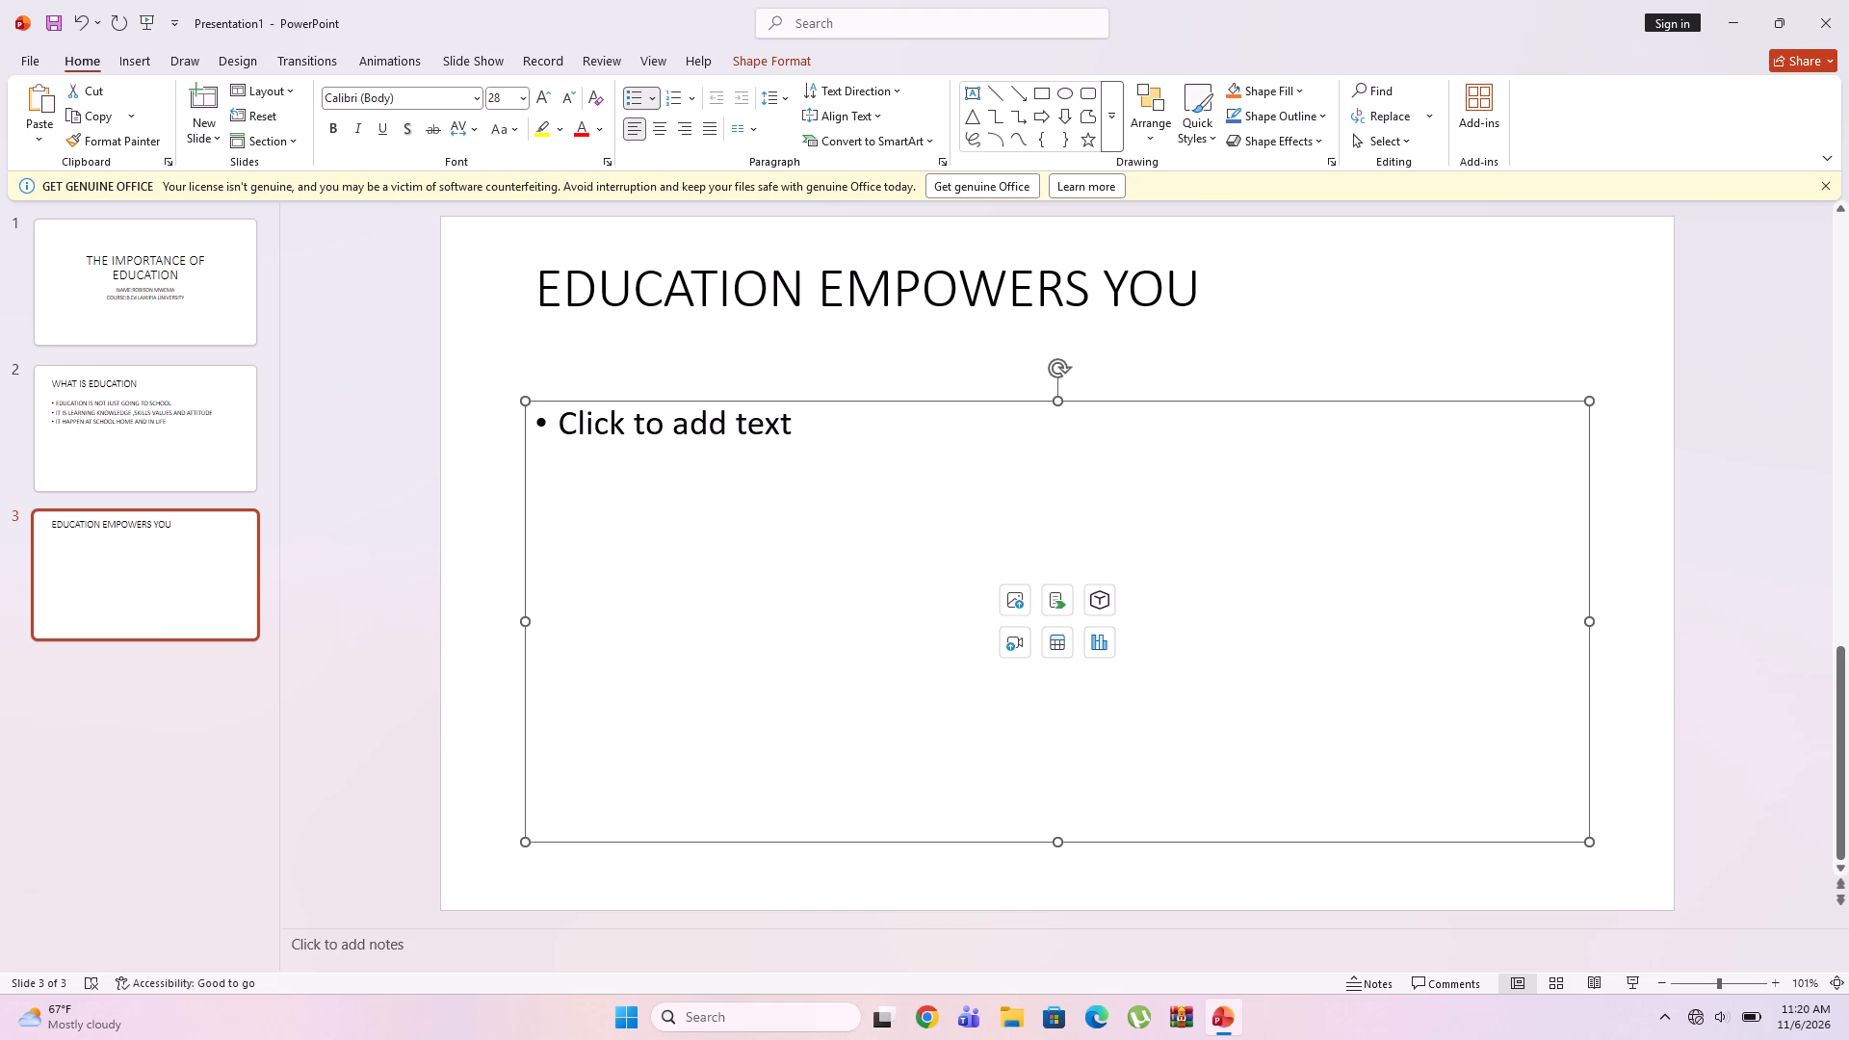
Enter the first bullet in the third slide's content placeholder, starting with "GIVES YOU KNOWLE".
type("GIVES")
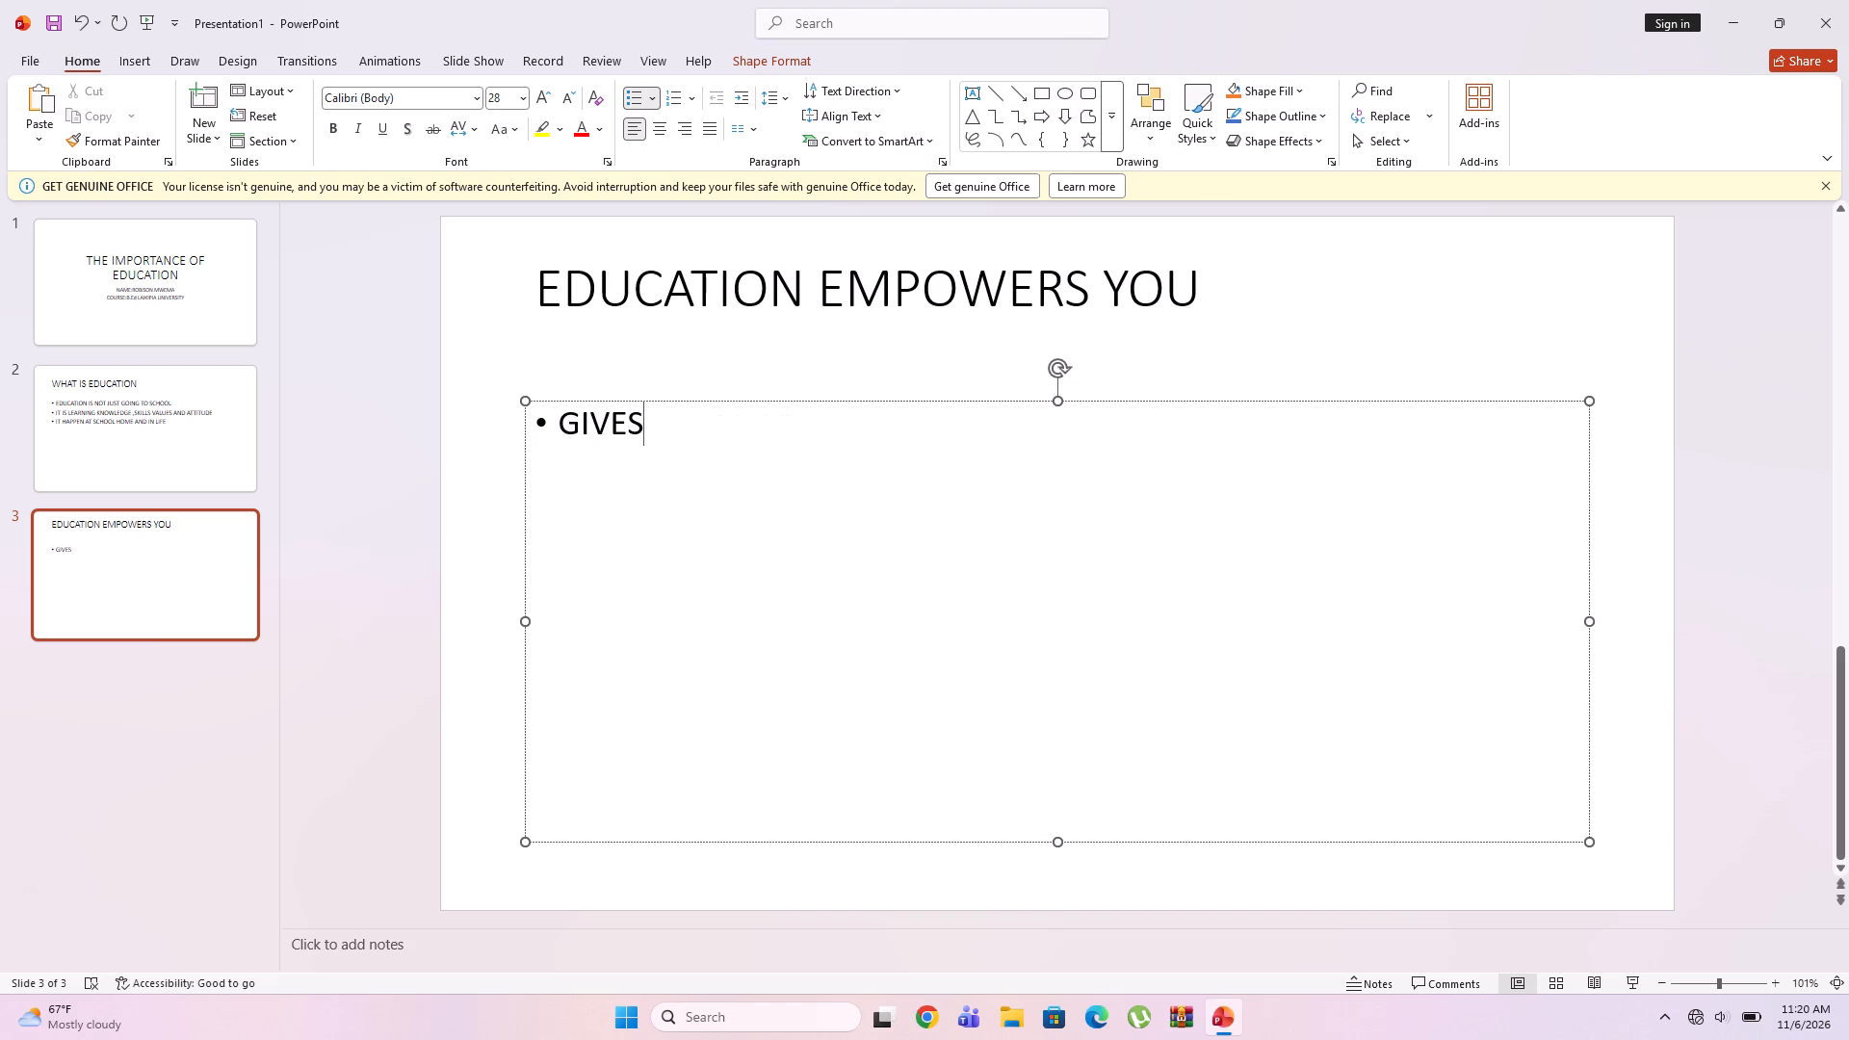
key("space")
type("YOU KNOWLE")
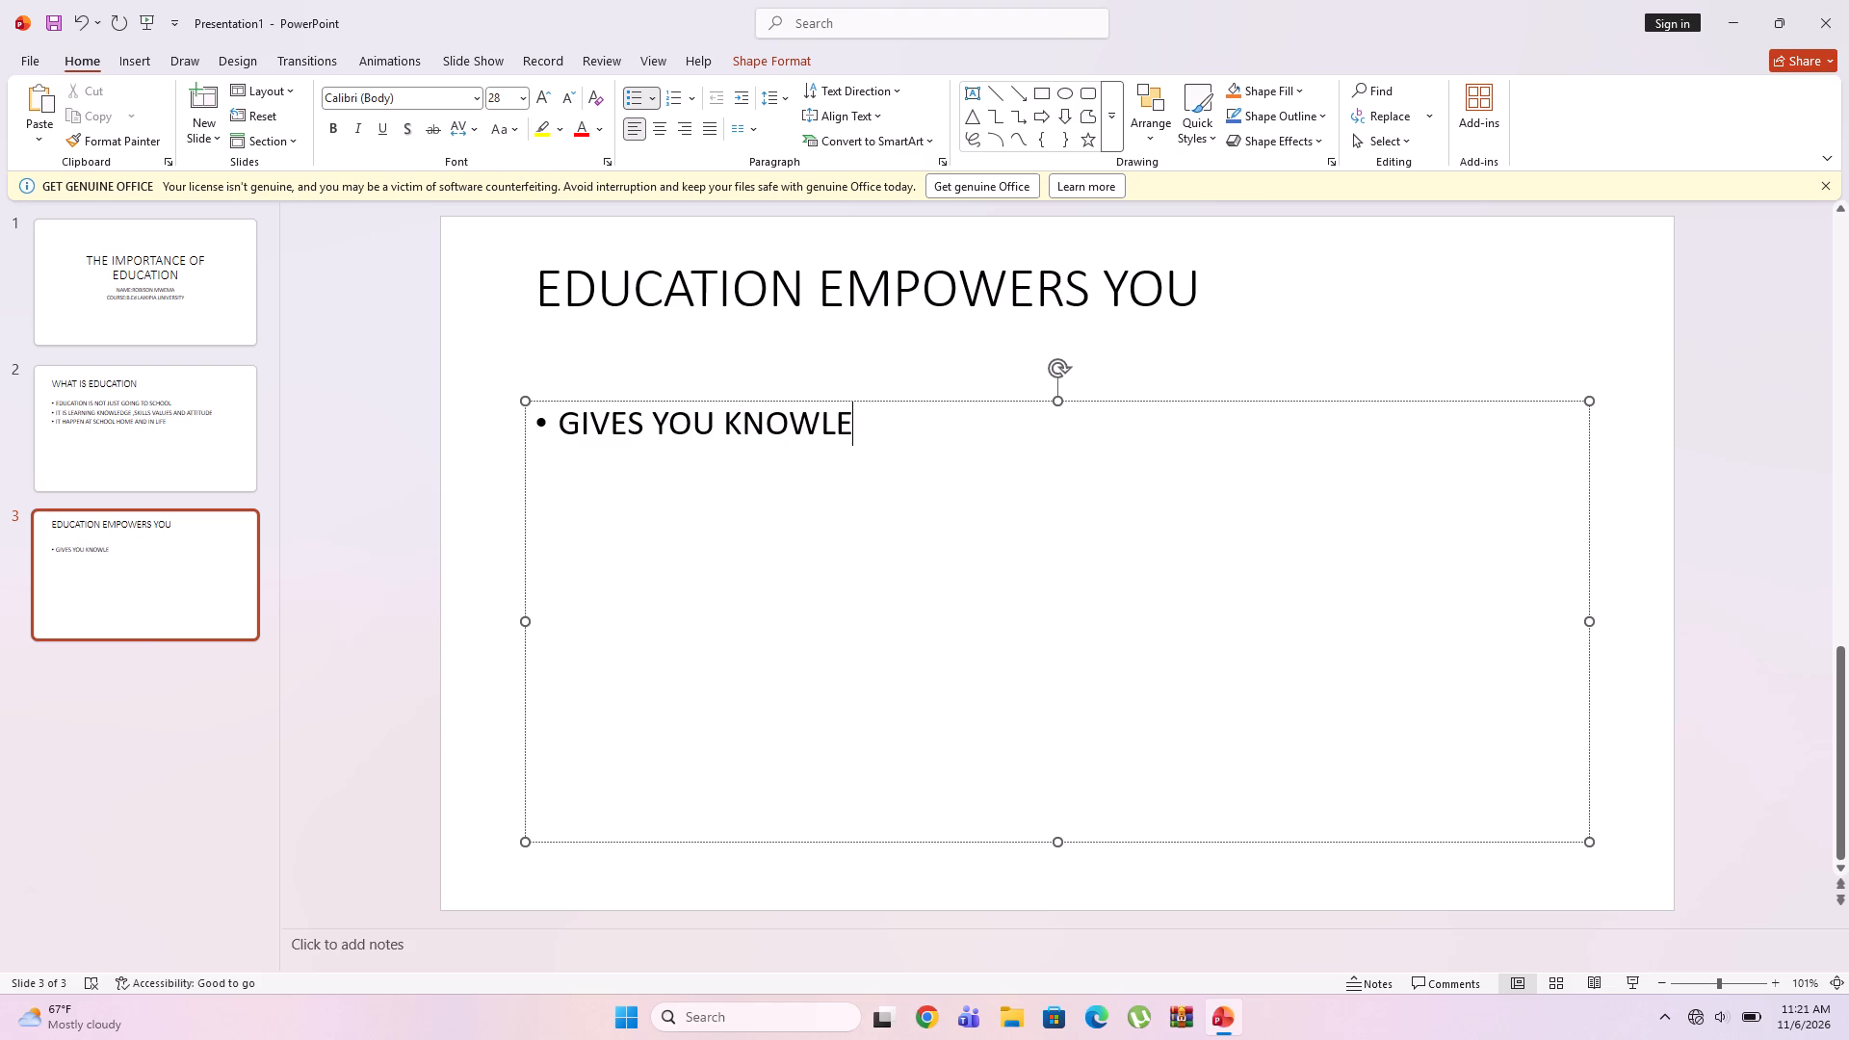
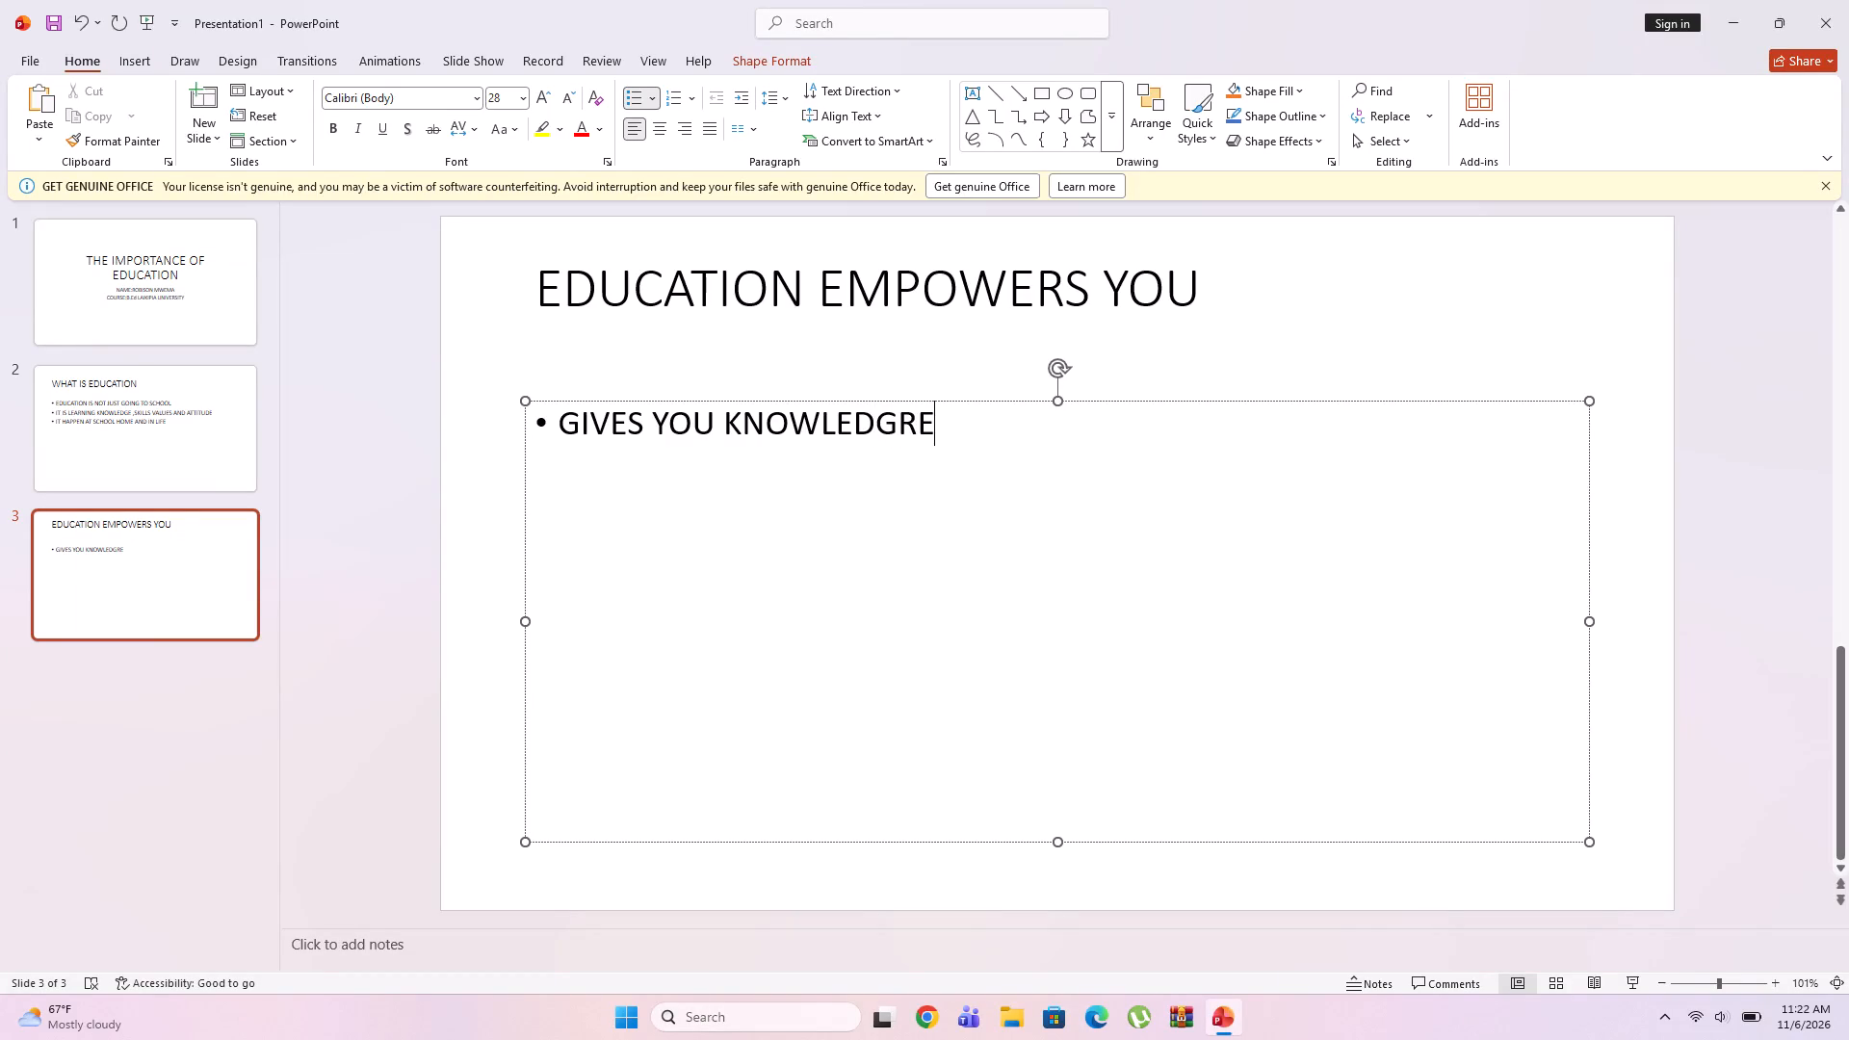
Correct and complete the third slide's first bullet to read "GIVES YOU KNOWLEDGE TO MAKE GOOD DECISIONS".
key("BackSpace")
key("BackSpace")
key("e")
key("space")
key("space")
type("TO MSAKE")
key("BackSpace")
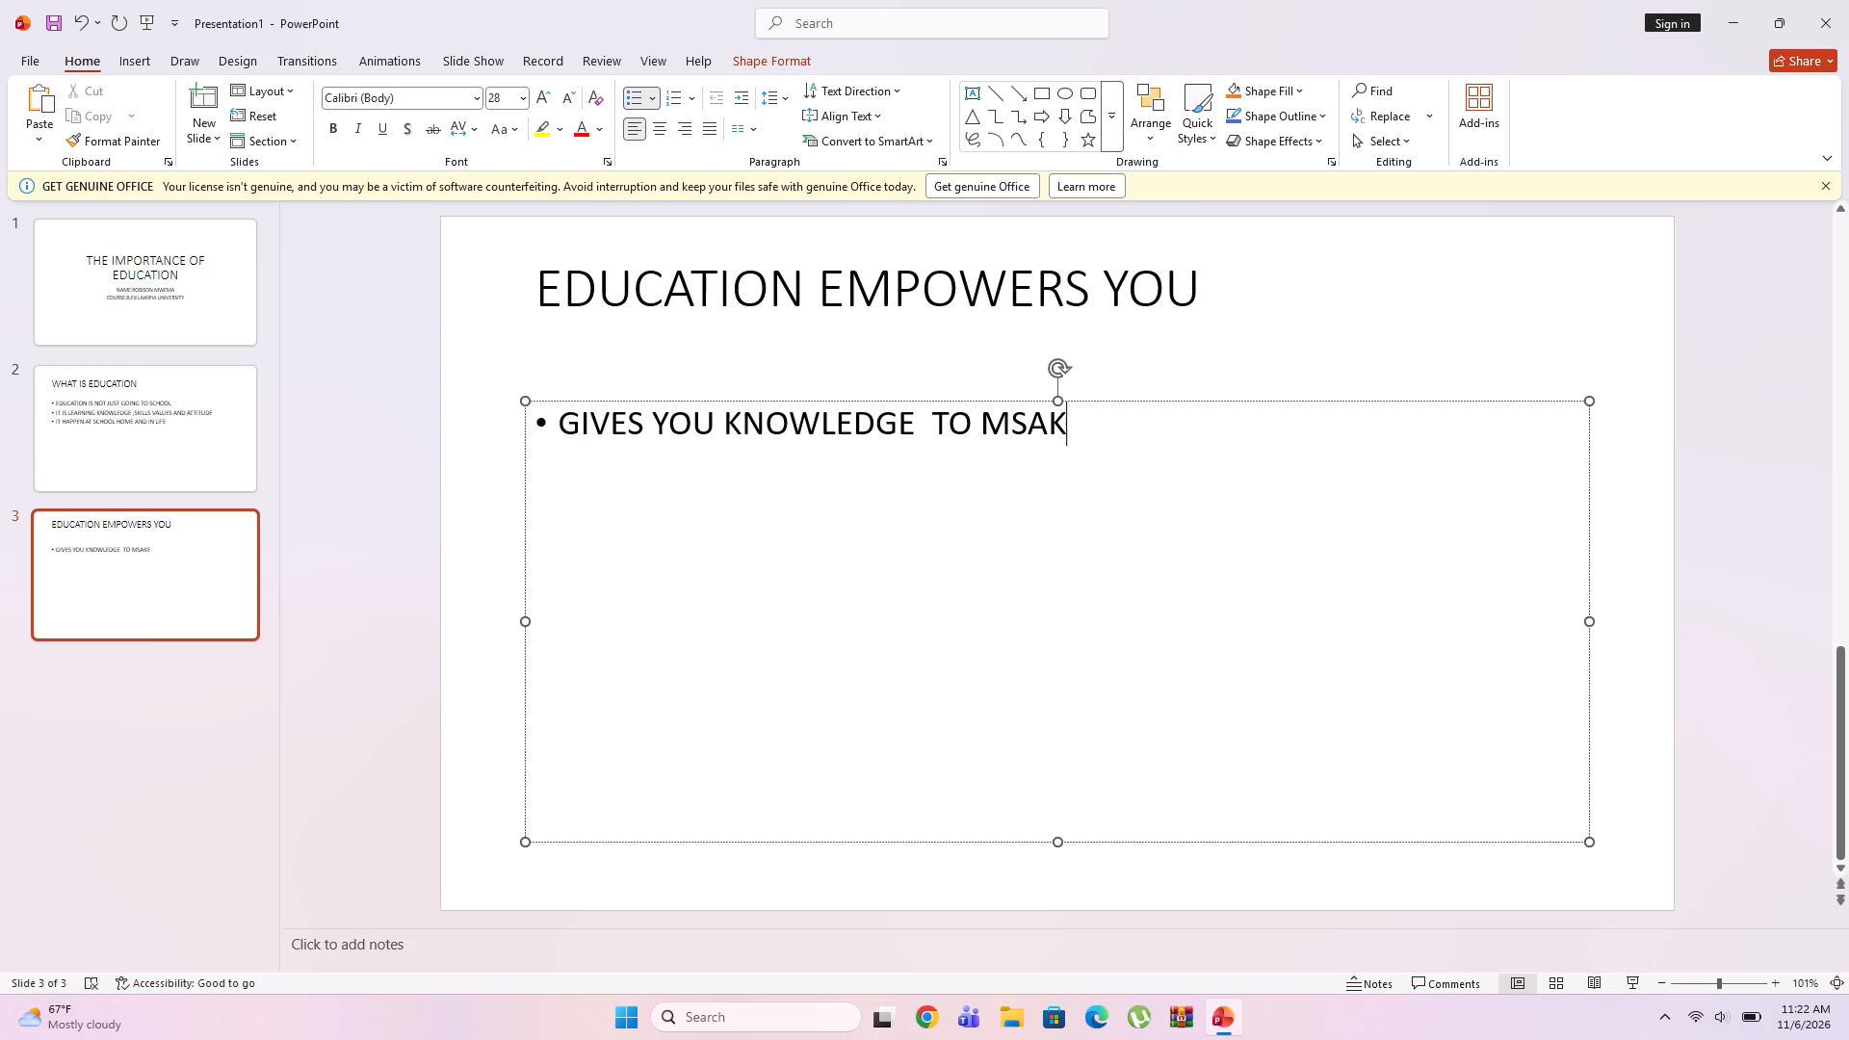
key("BackSpace")
key("BackSpace")
key("BackSpace")
type("AKE")
key("space")
key("g")
type("OO")
type("D")
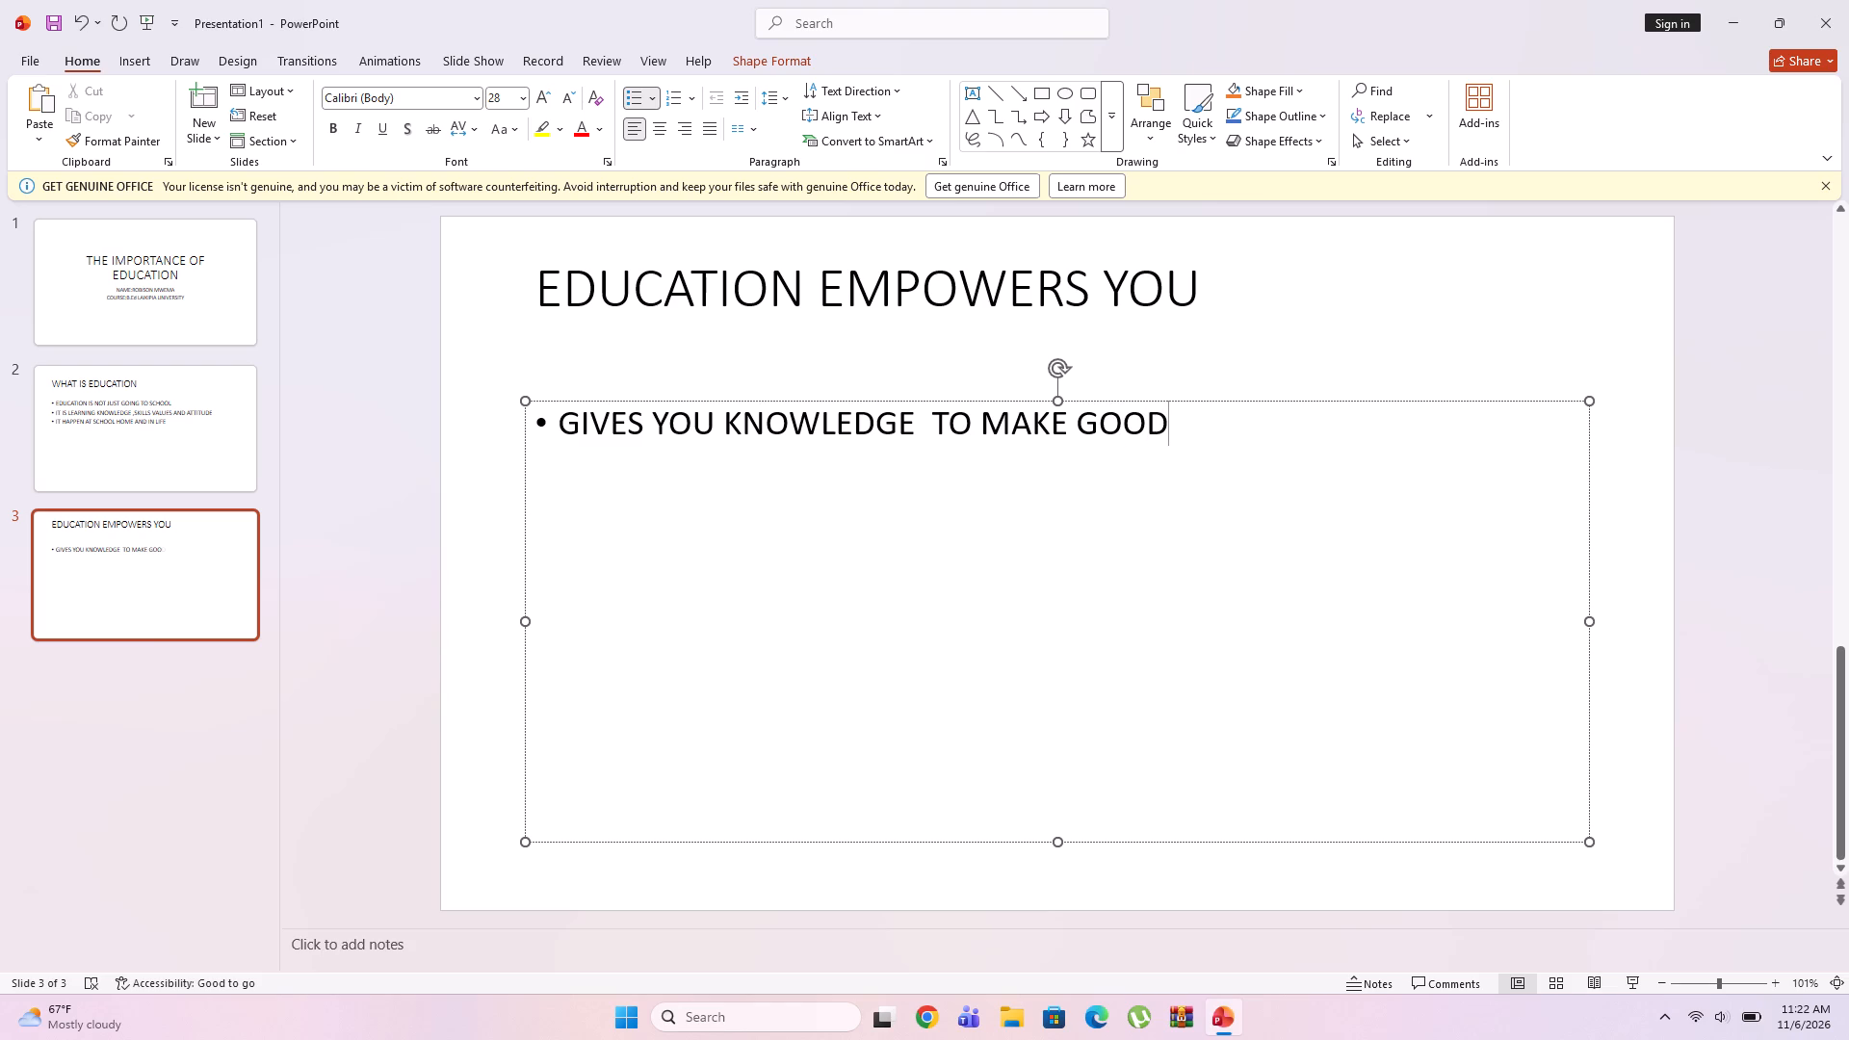
key("space")
type("DECISION")
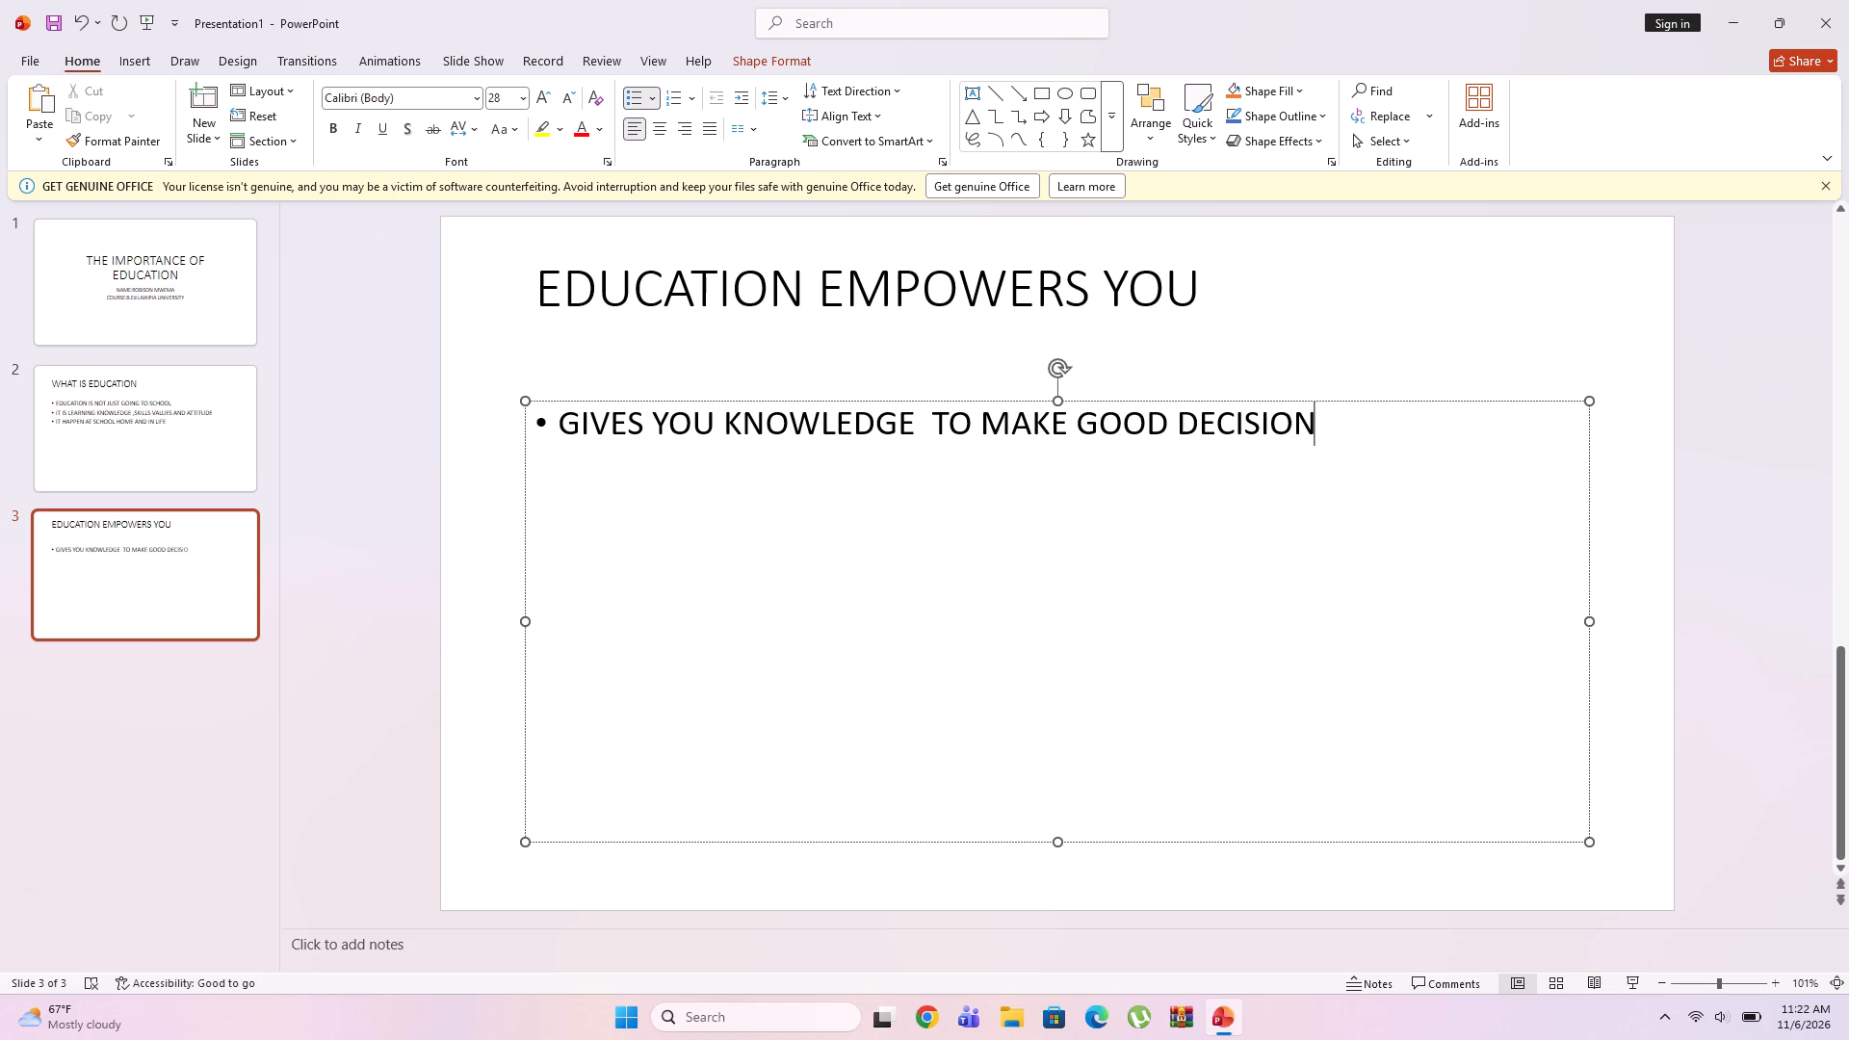
key("s")
Add a second bullet reading "GIVES YOU CONFIDENCE TO SPEAK ANDLEAD" on the "EDUCATION EMPOWERS YOU" slide.
key("Return")
key("g")
type("IVES")
key("space")
type("YOU")
key("space")
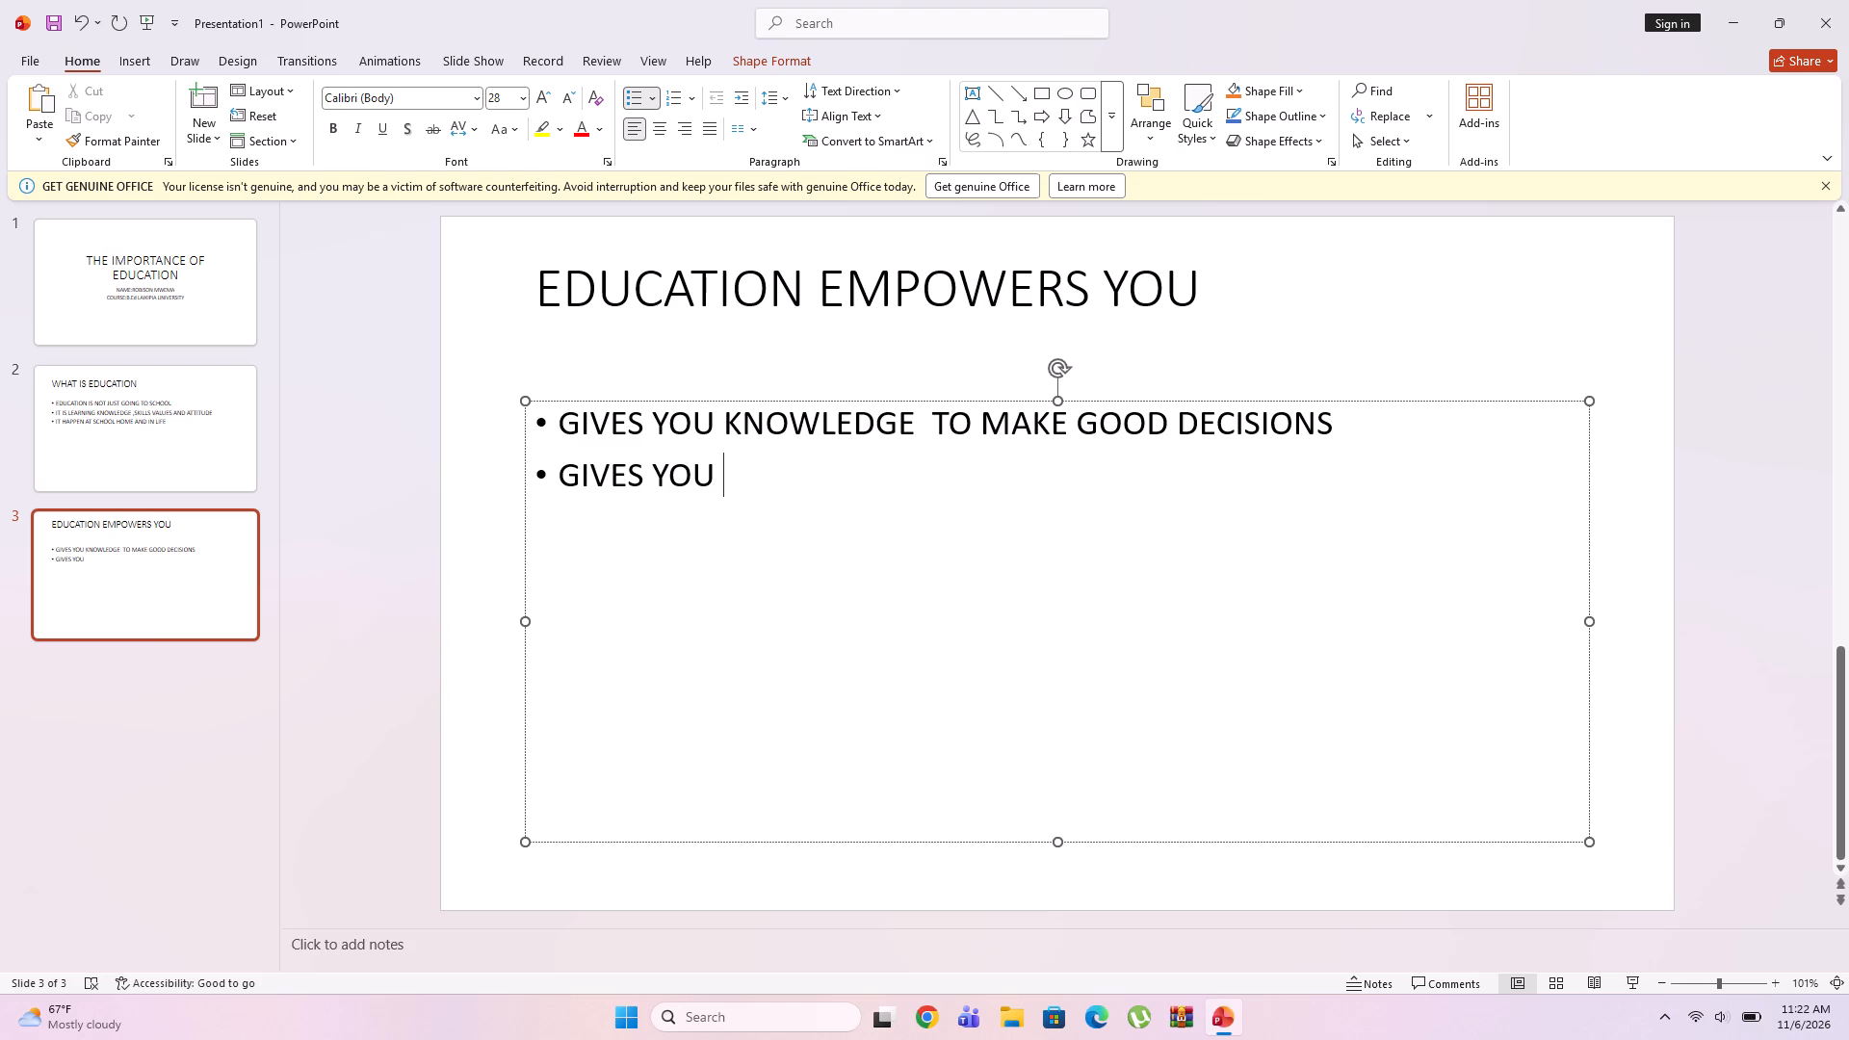
type("CONFOI")
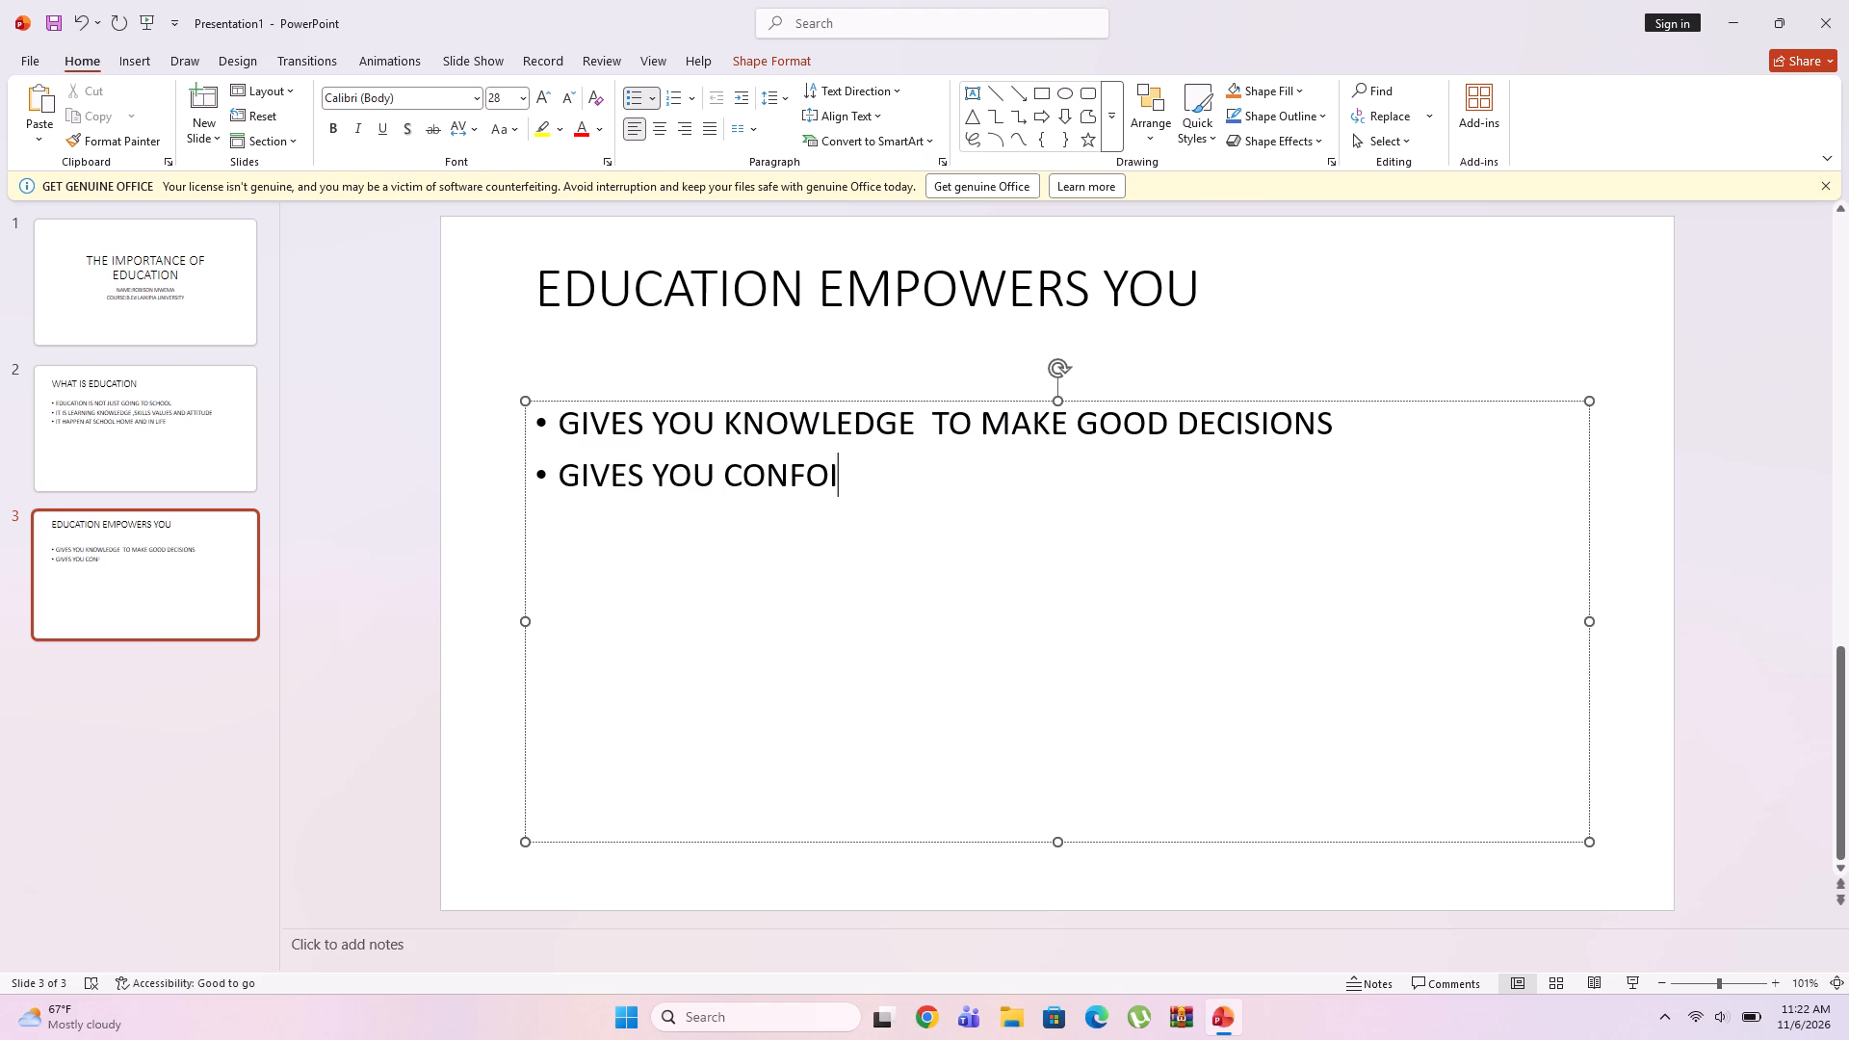
key("BackSpace")
key("BackSpace")
type("IDE")
type("NCE")
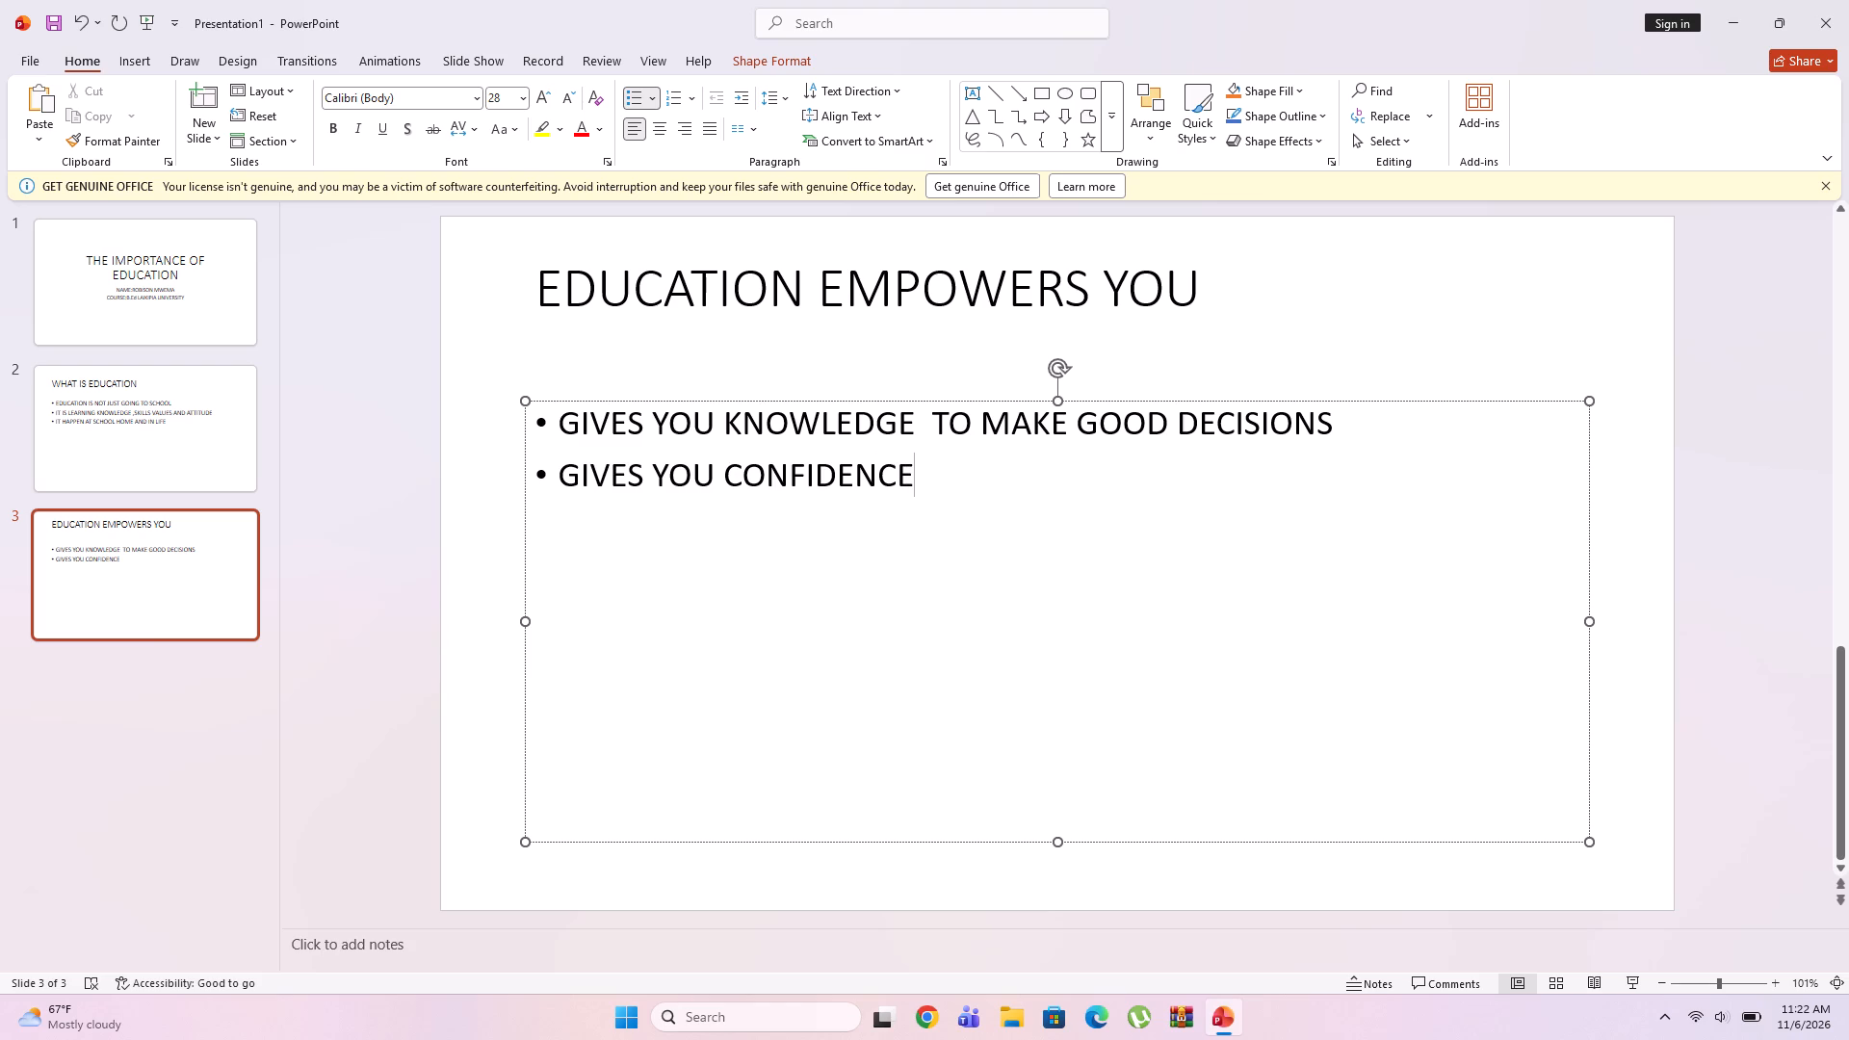
key("space")
type("TO SPEAK")
key("space")
type("AND")
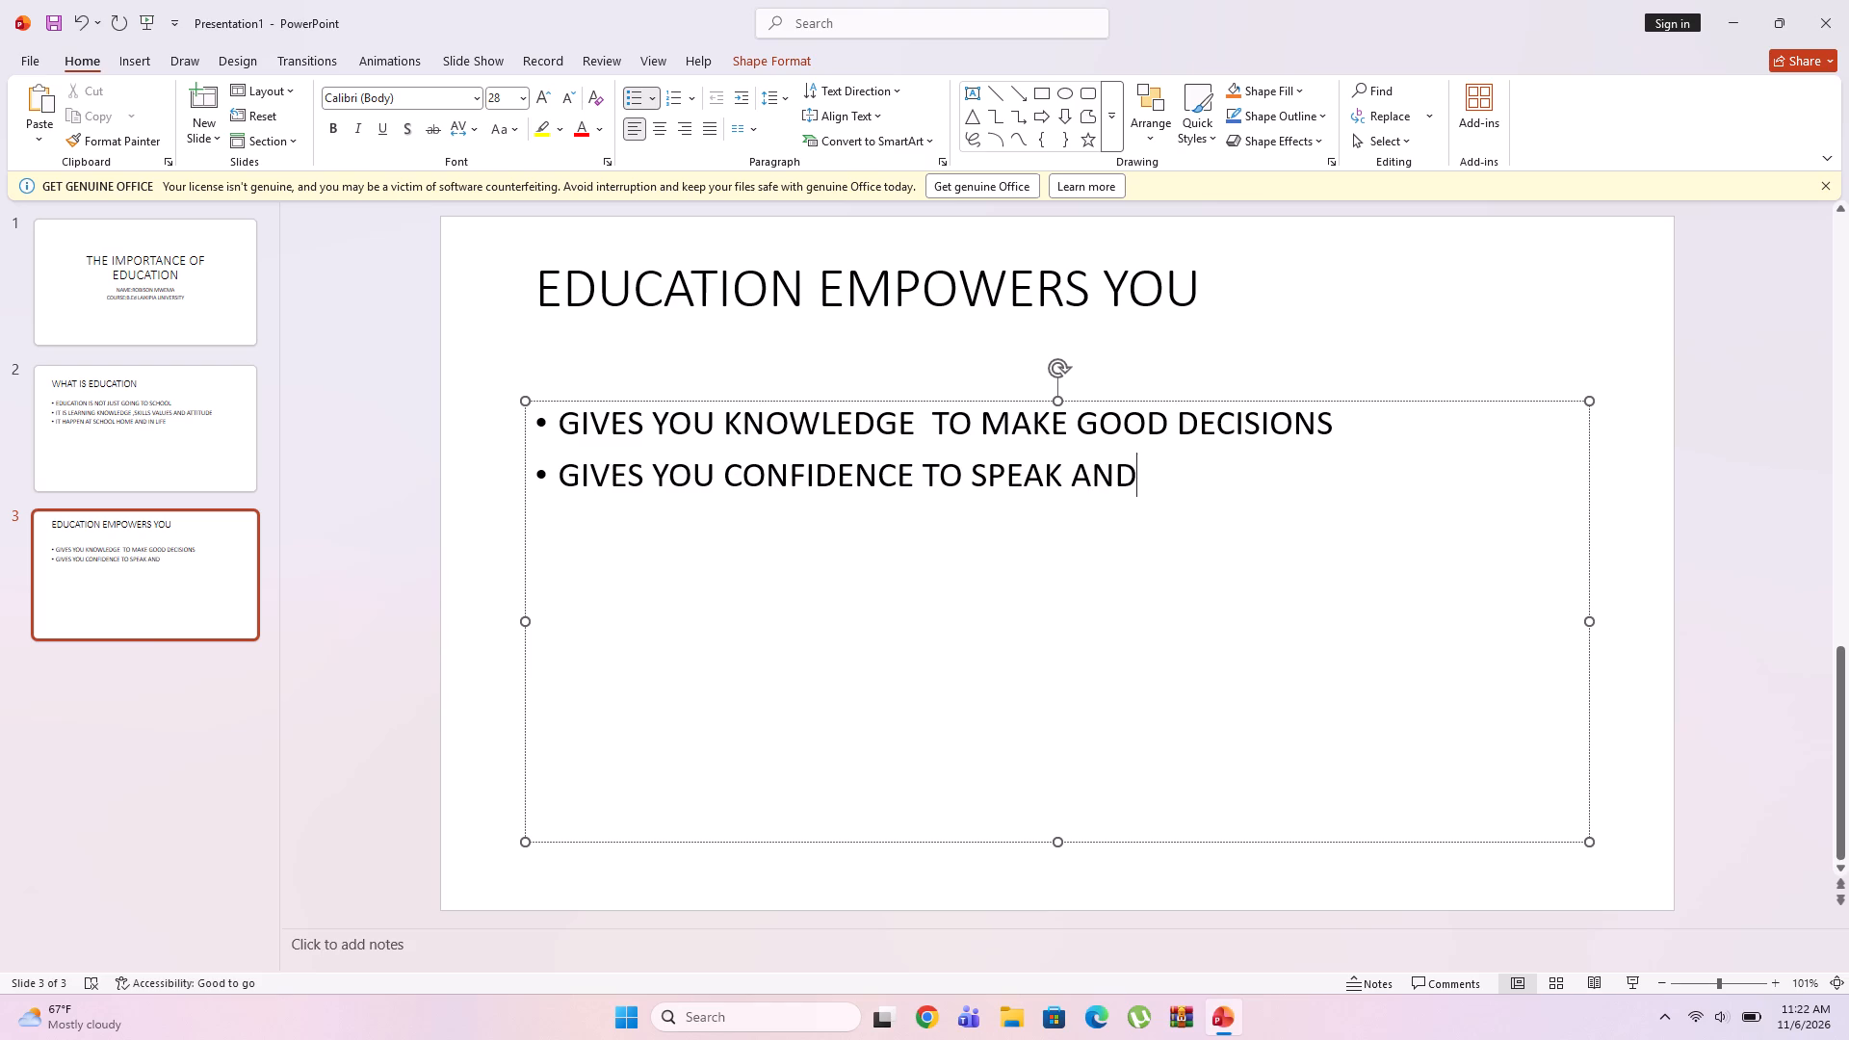
type("LEAD")
Add a third bullet reading "YOU CANNOT BE CHEATED EASILY WHEN YOU ARE EDUCATED" on the "EDUCATION EMPOWERS YOU" slide.
key("Return")
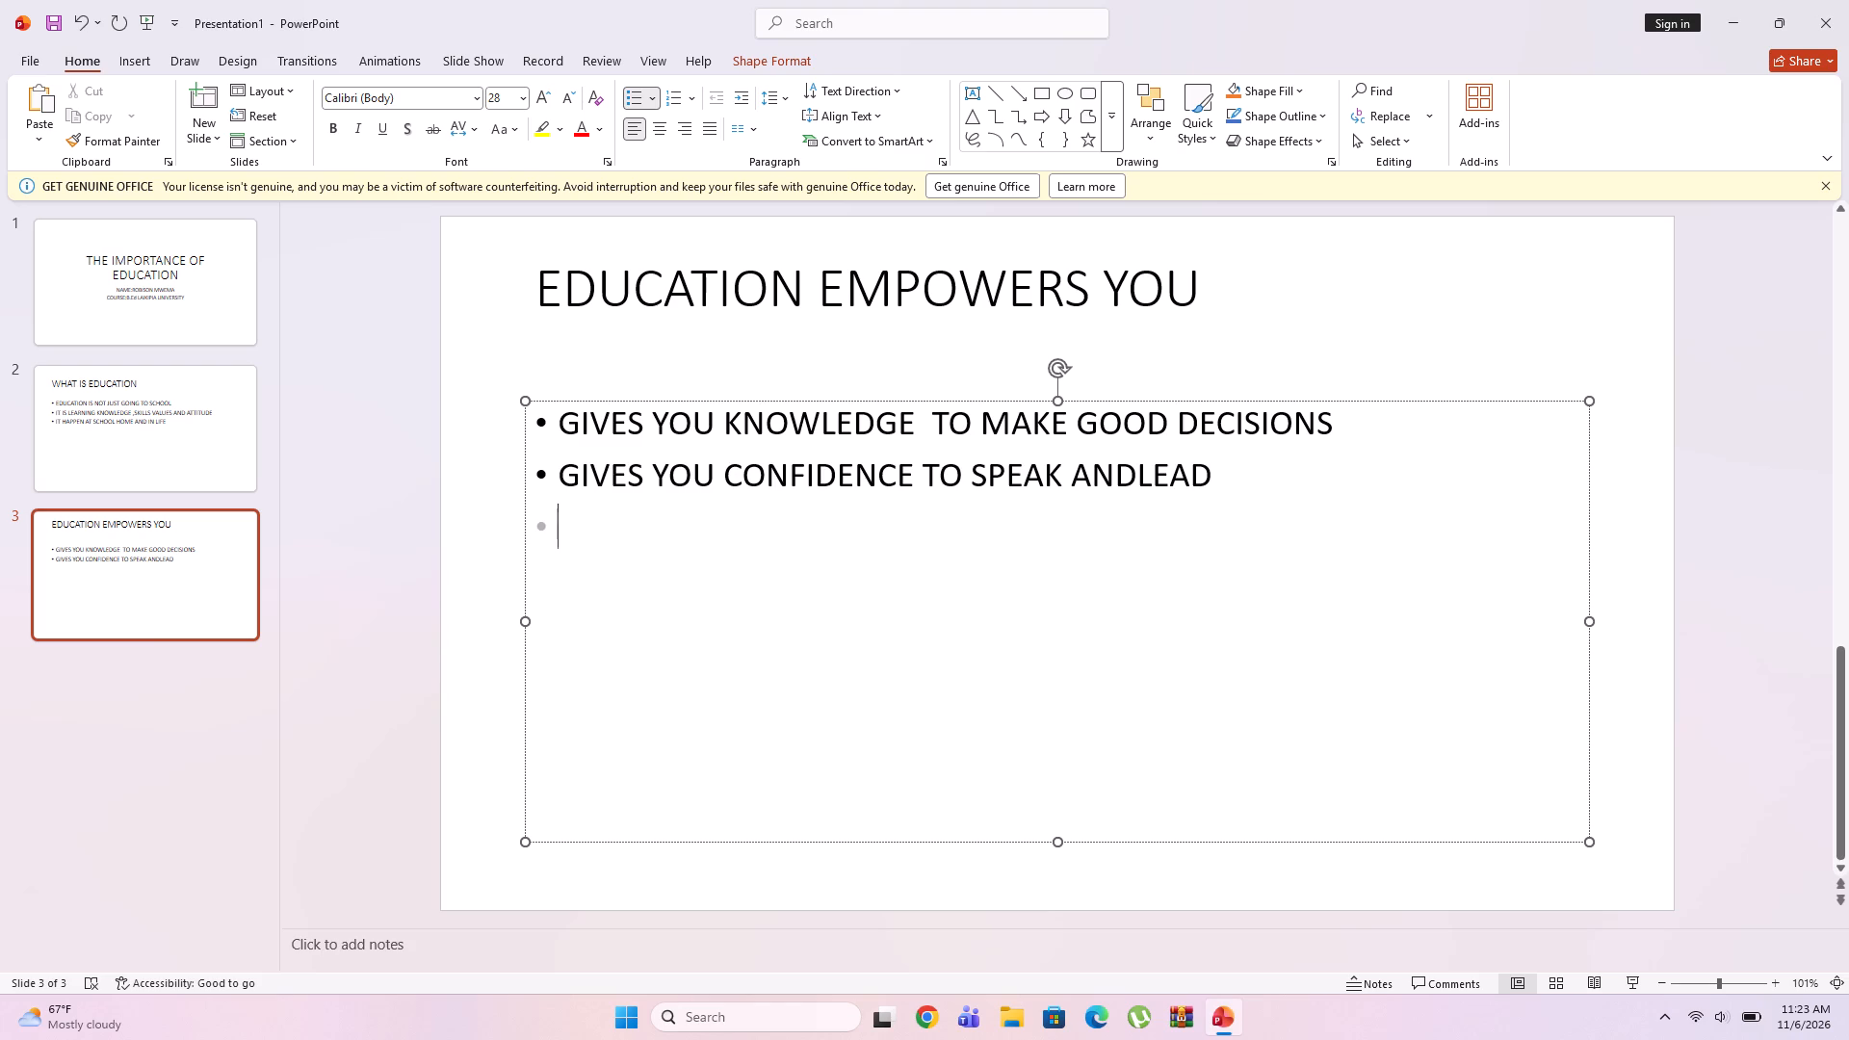
type("YOU CA")
type("NNOT")
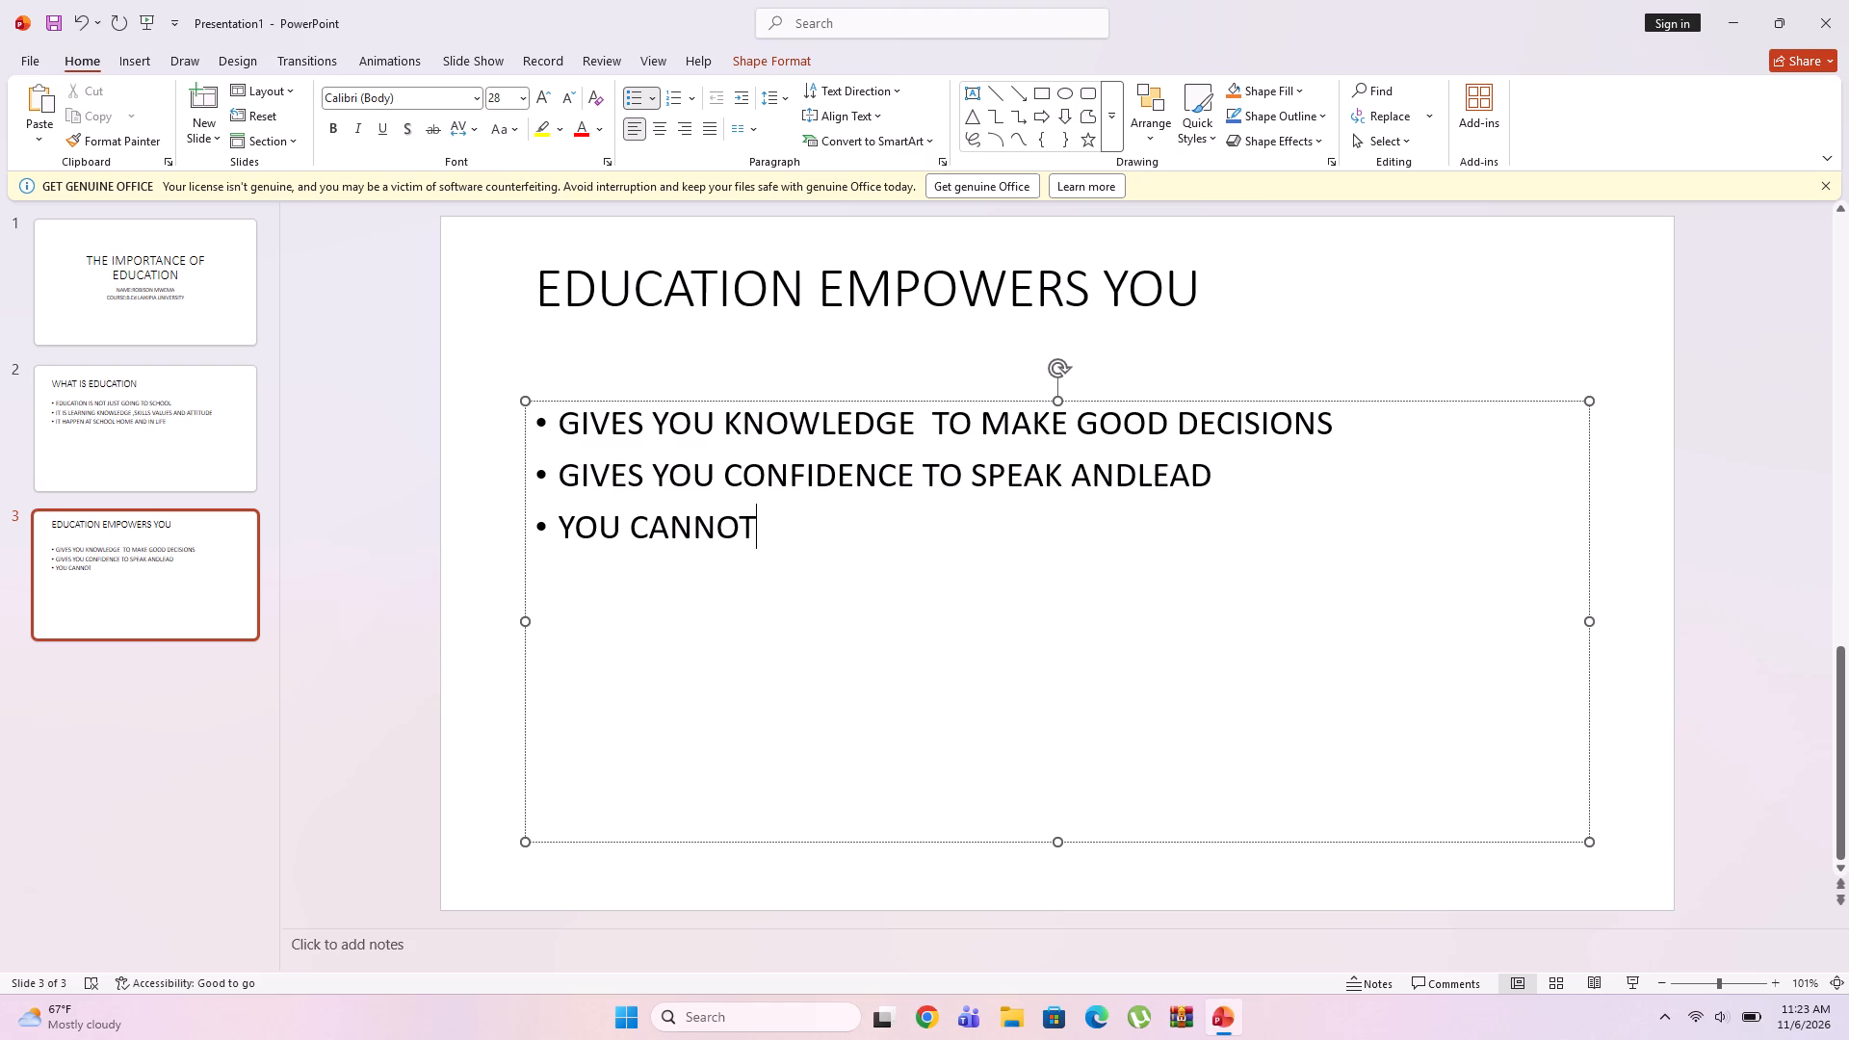
key("space")
type("BE CHEA")
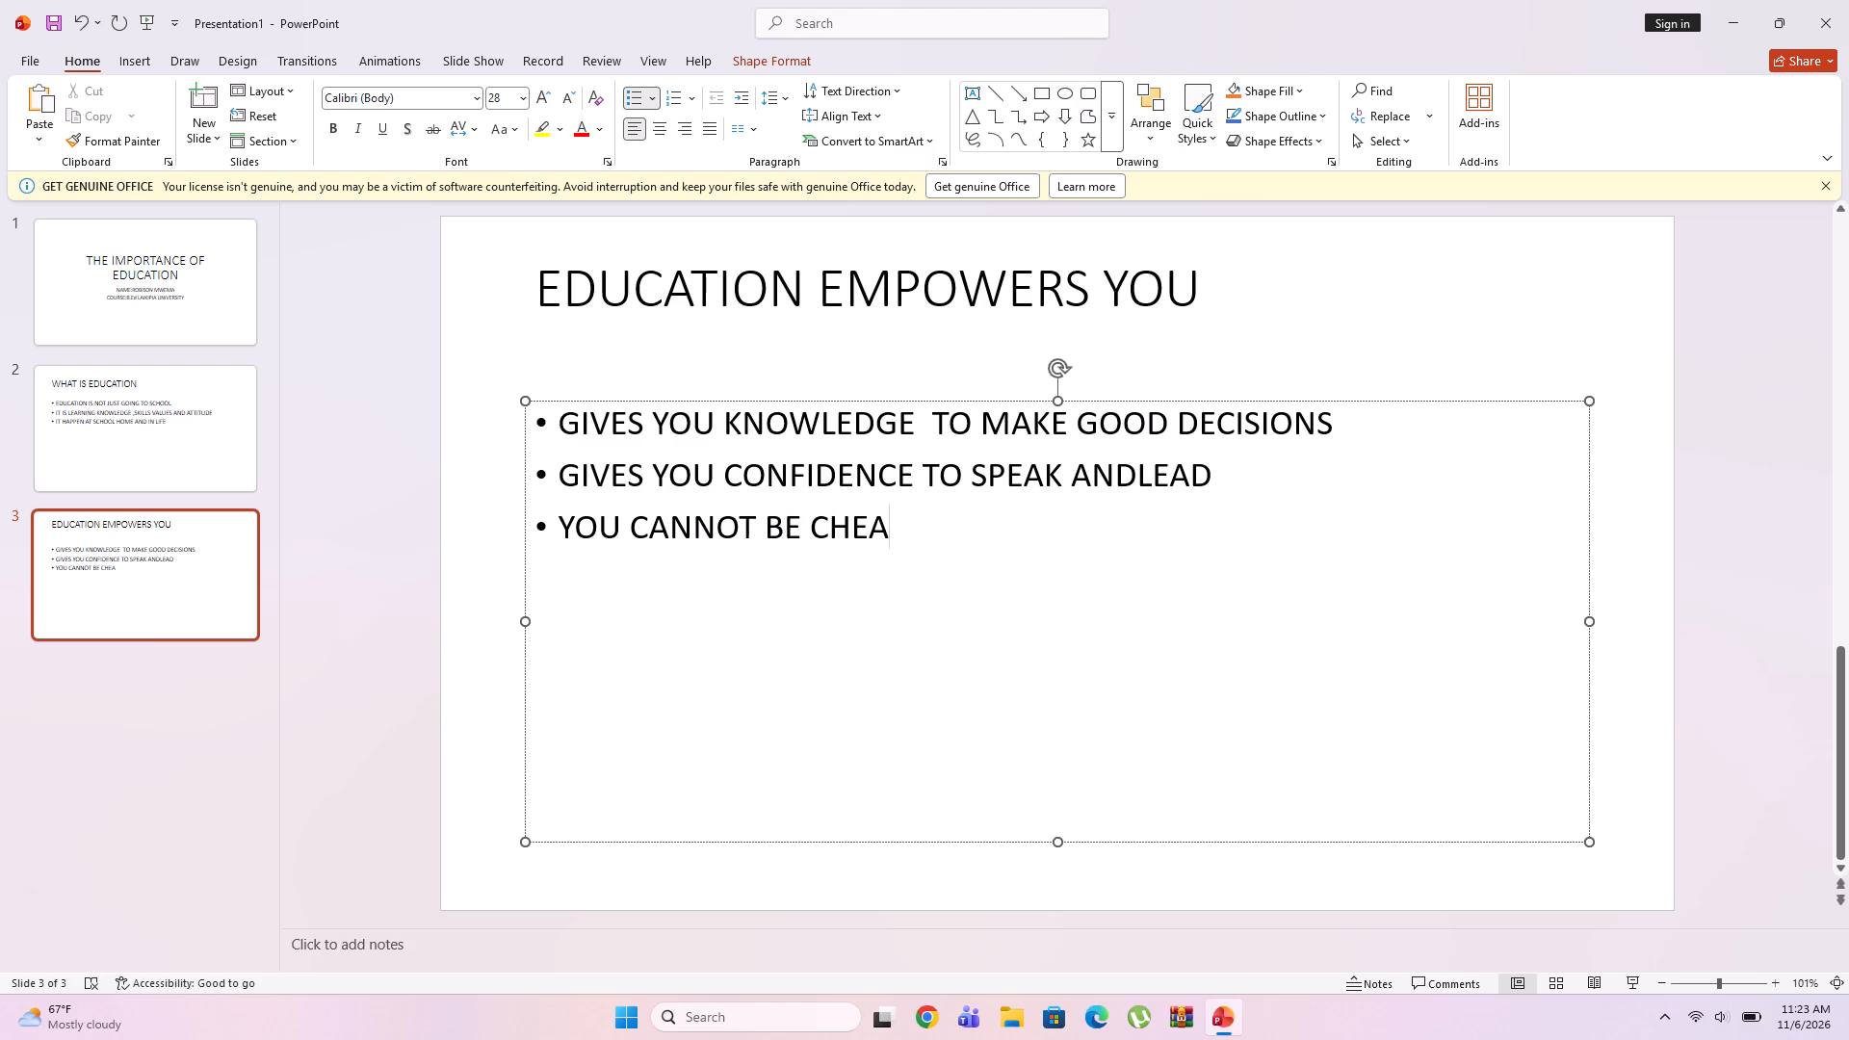
type("TED")
key("space")
type("EASILY")
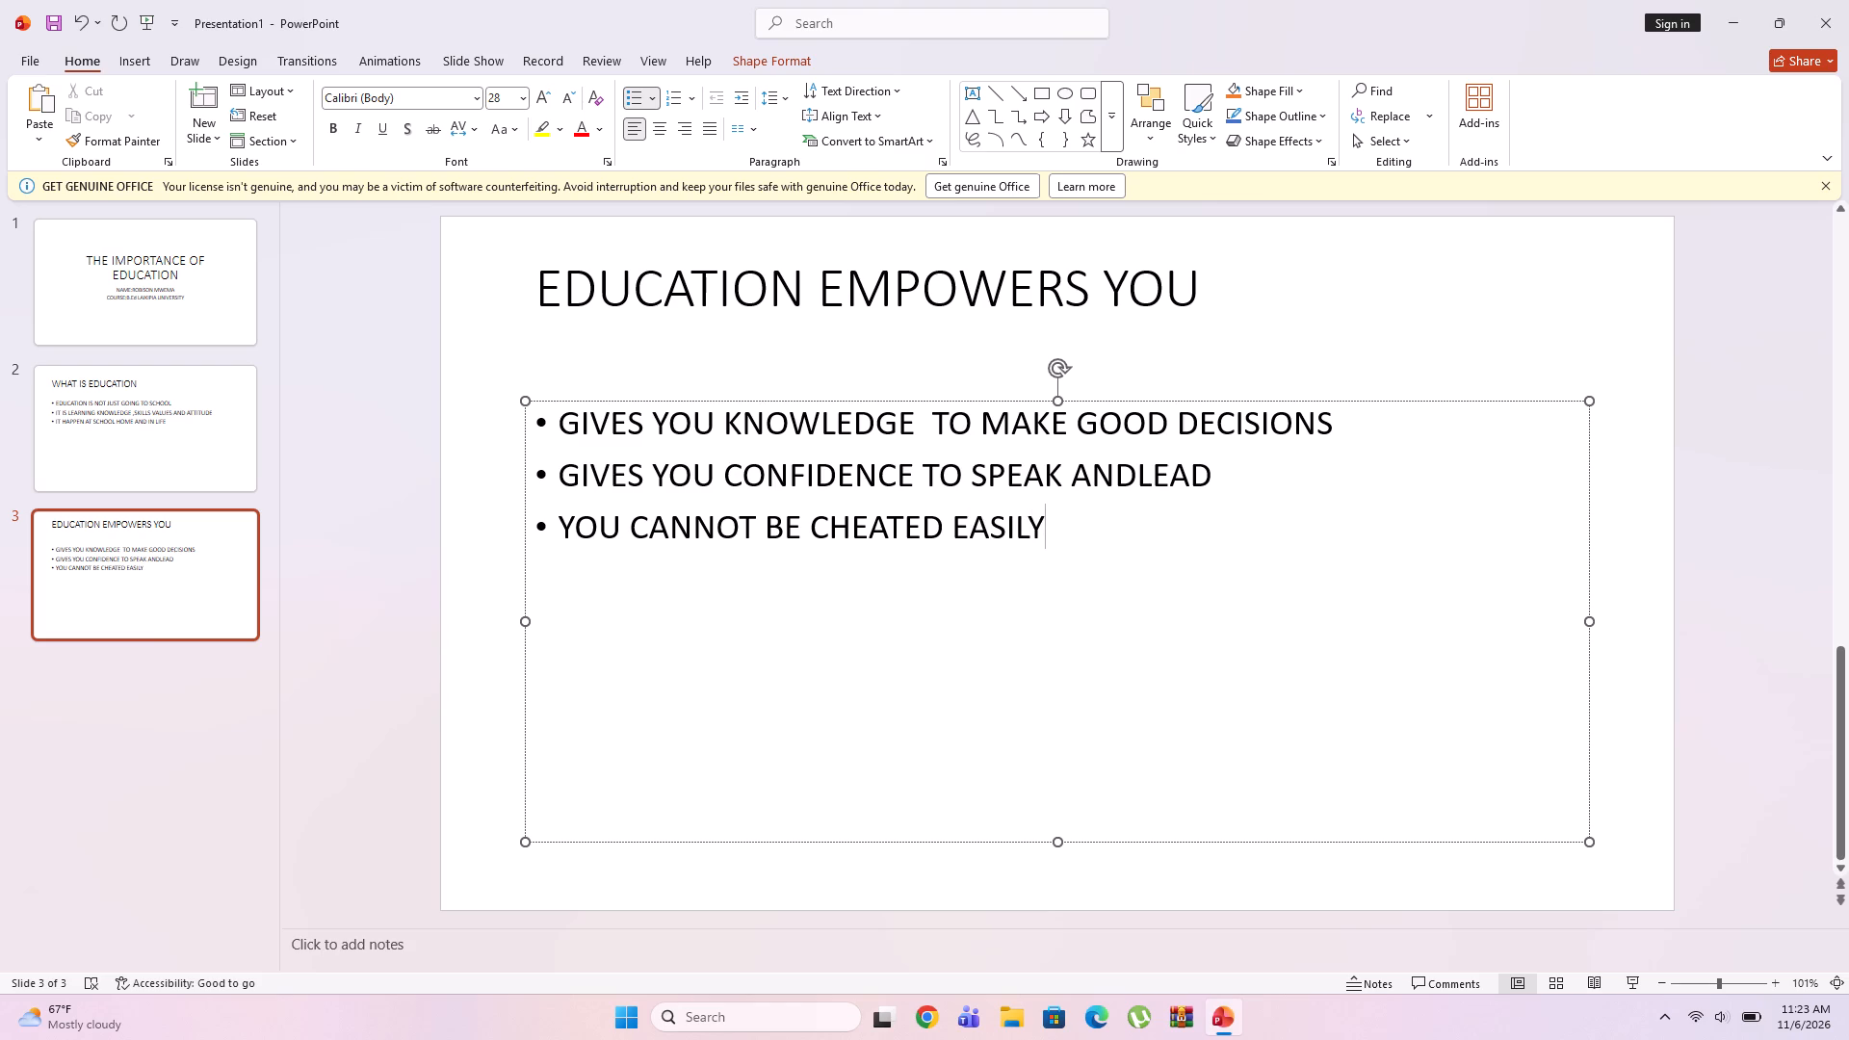
key("space")
type("WHE")
type("N YOU")
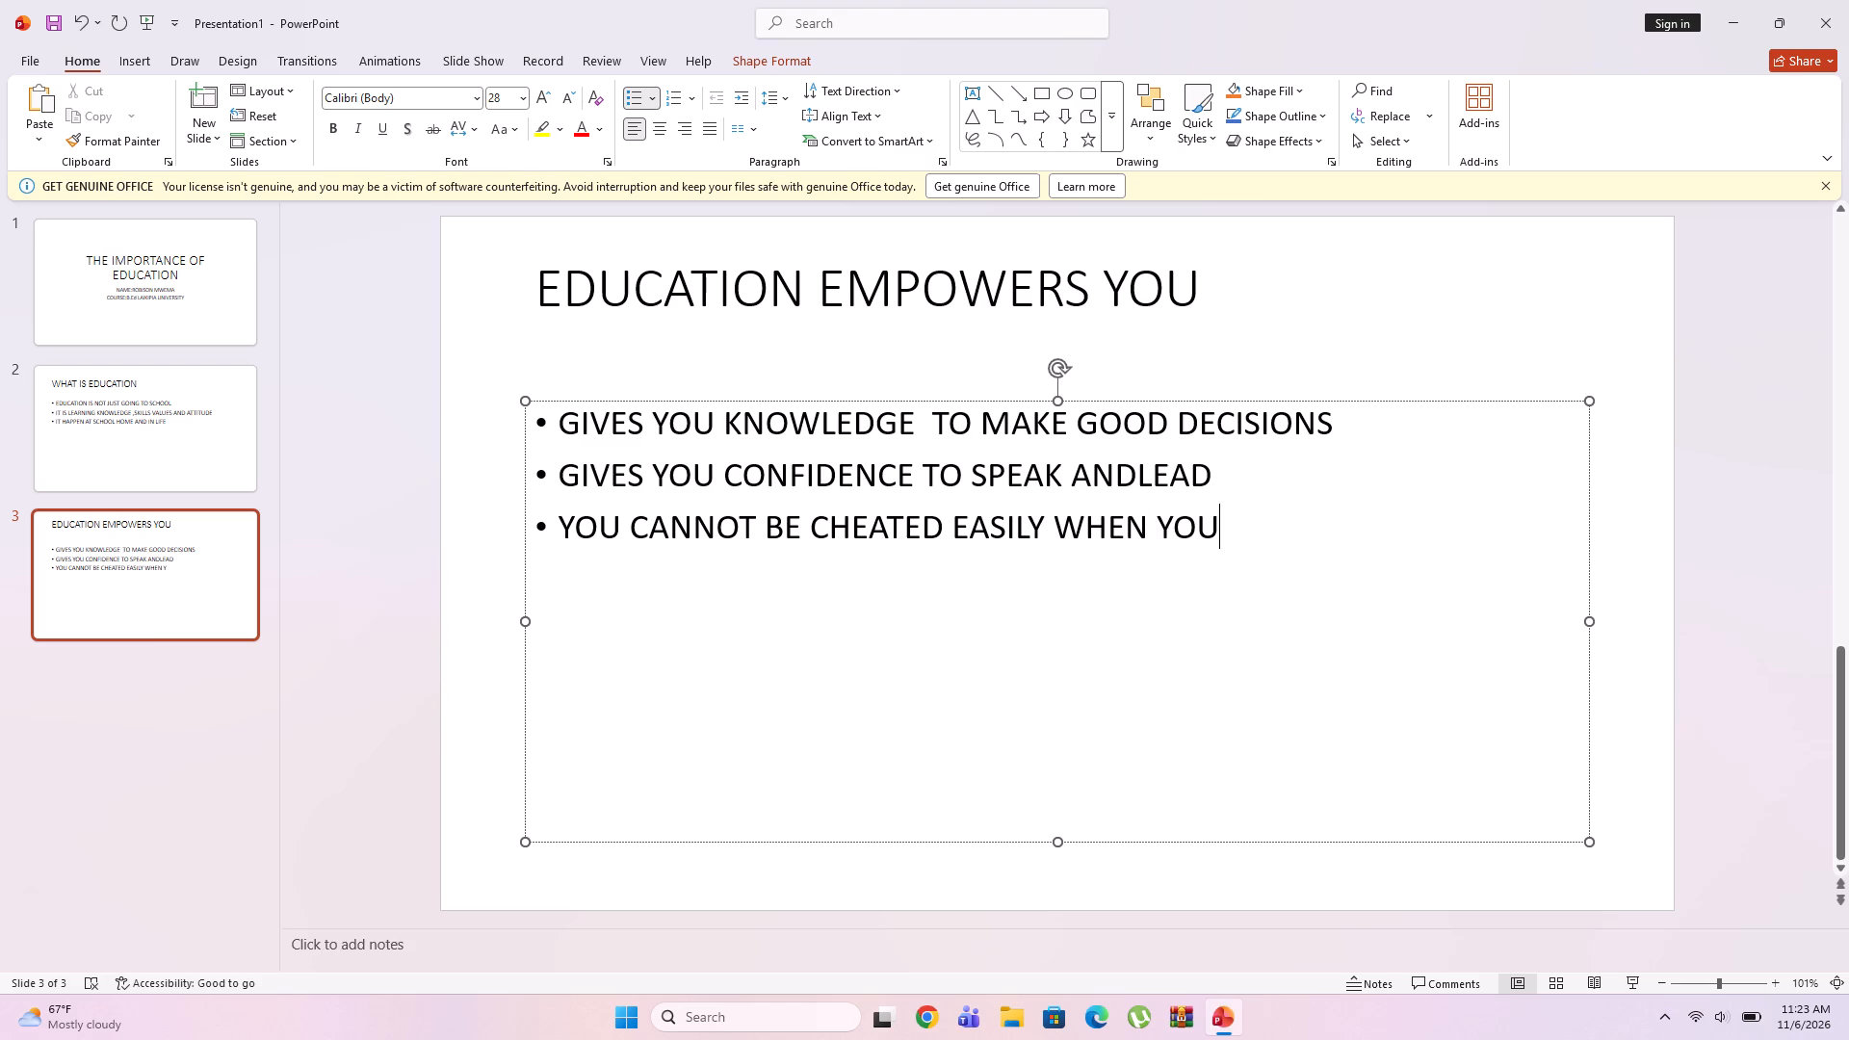
key("space")
type("ARE EDUCATED")
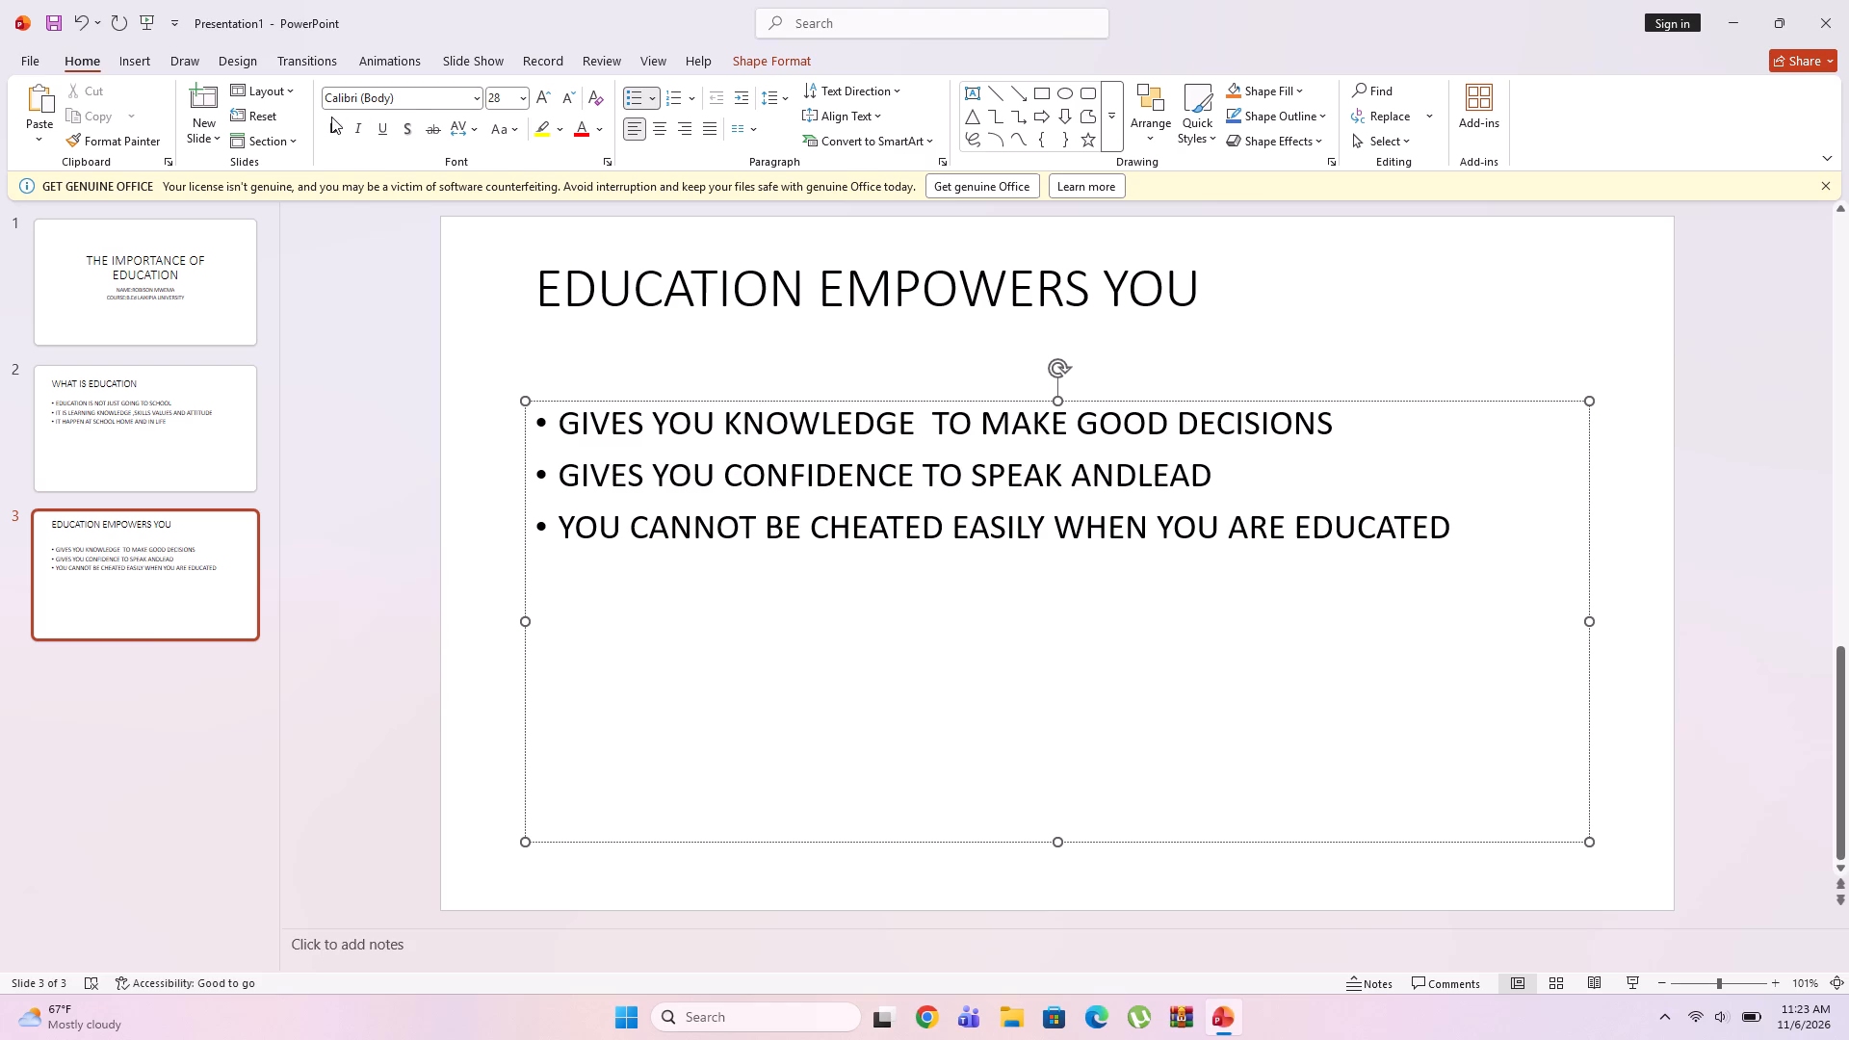
Add a fourth slide with the Title and Content layout after the "EDUCATION EMPOWERS YOU" slide.
left_click(220, 141)
left_click(321, 220)
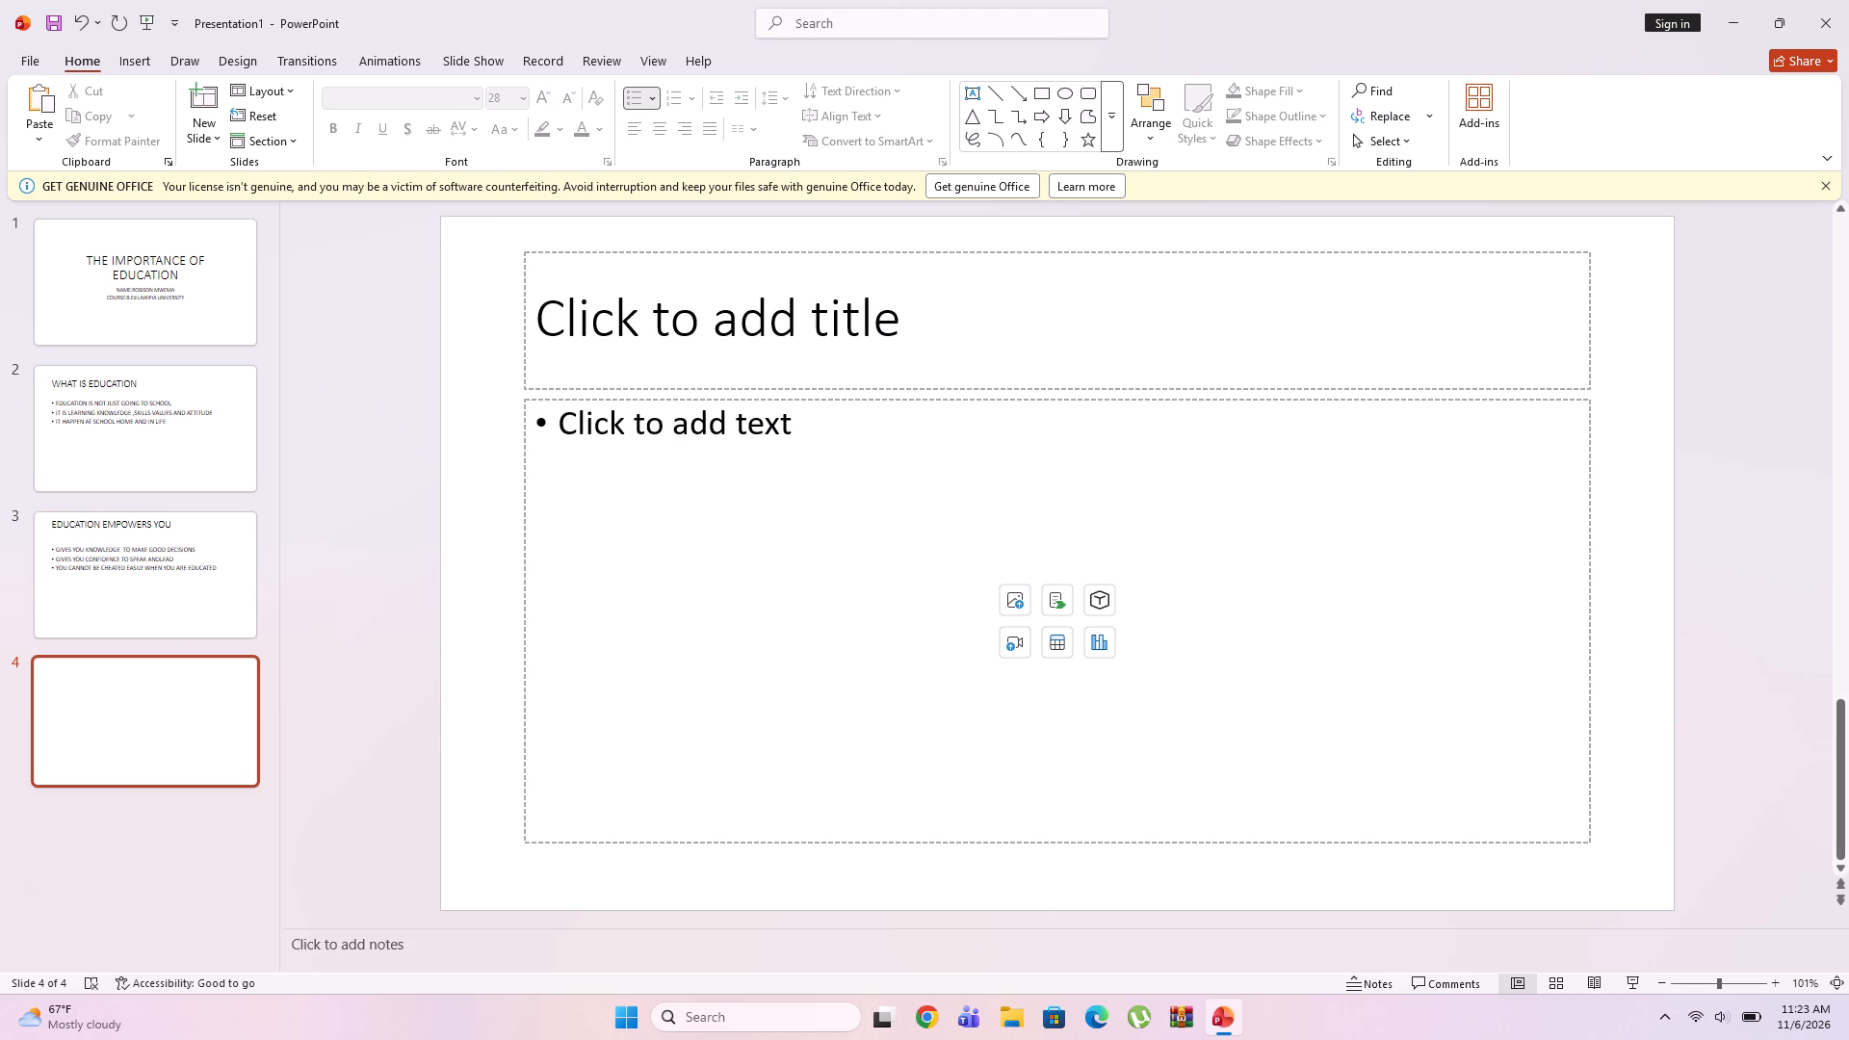
Enter "EDUCATION FIGHTS POVERTY" in capitals as the title of the fourth slide.
left_click(631, 323)
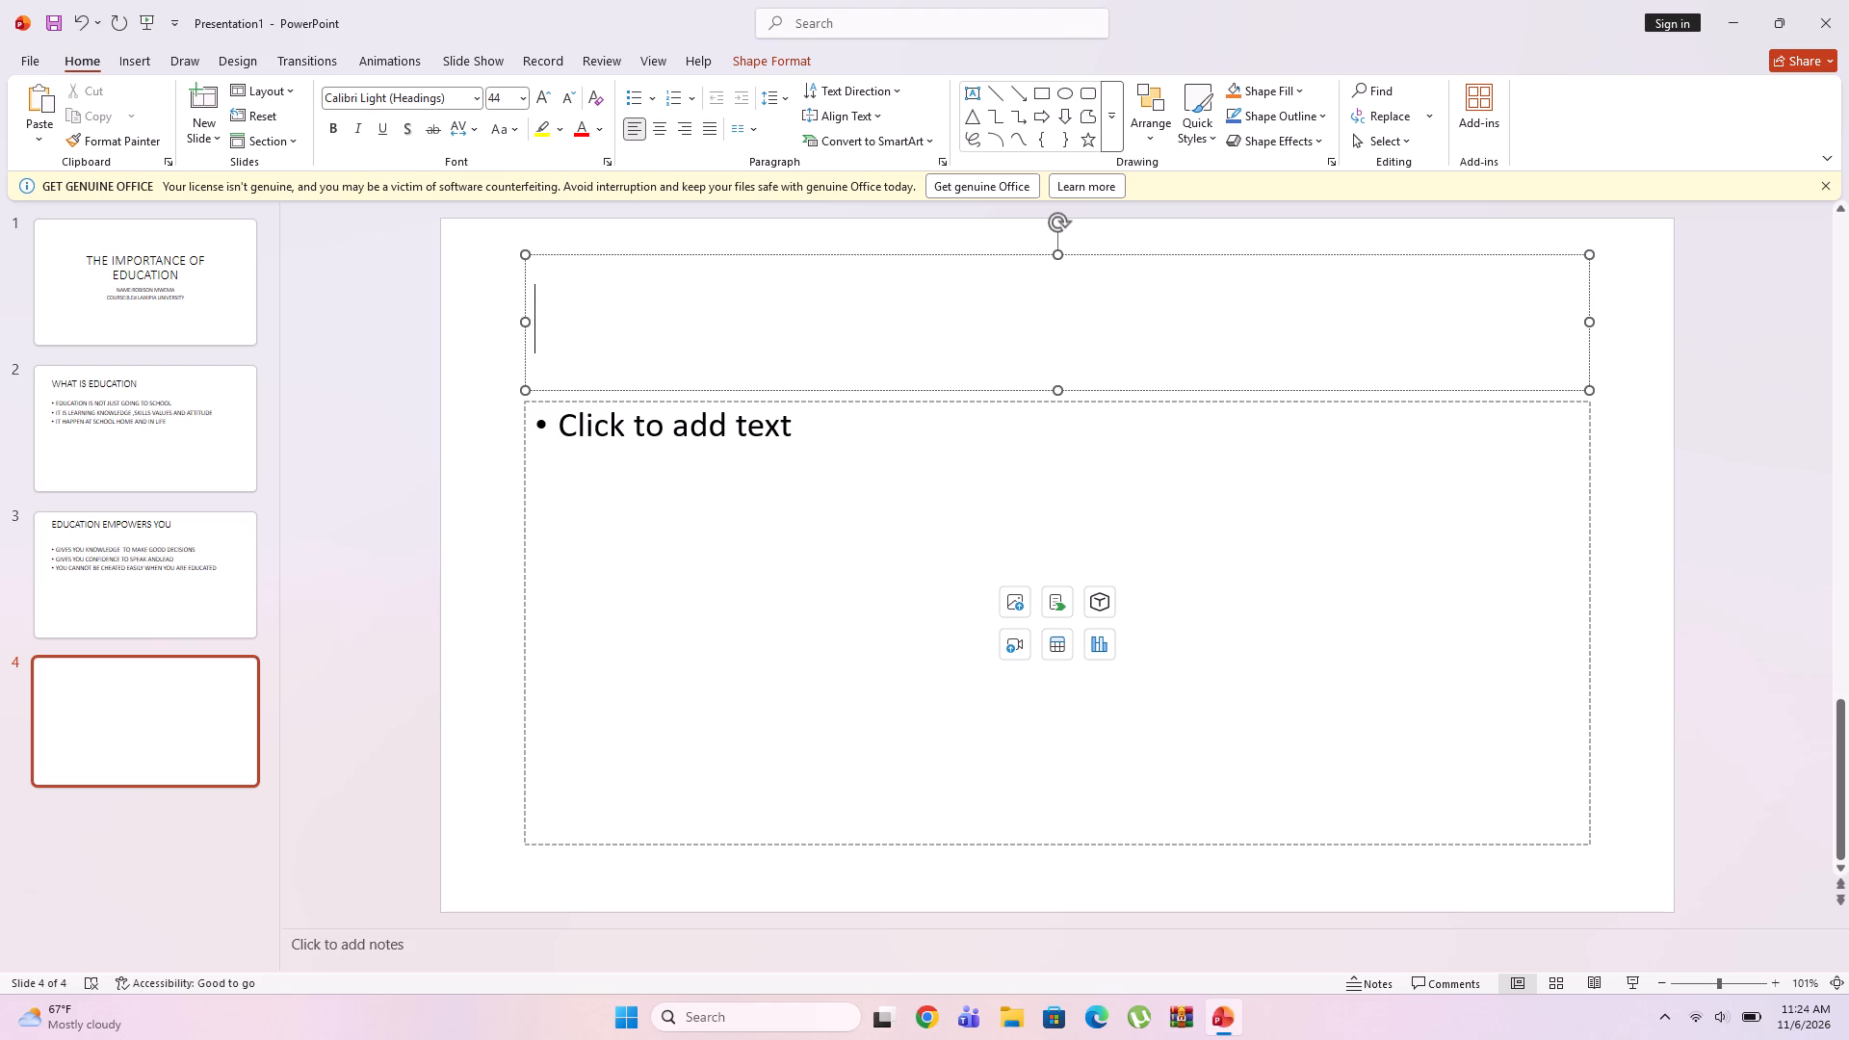
key("e")
type("DU")
type("CA")
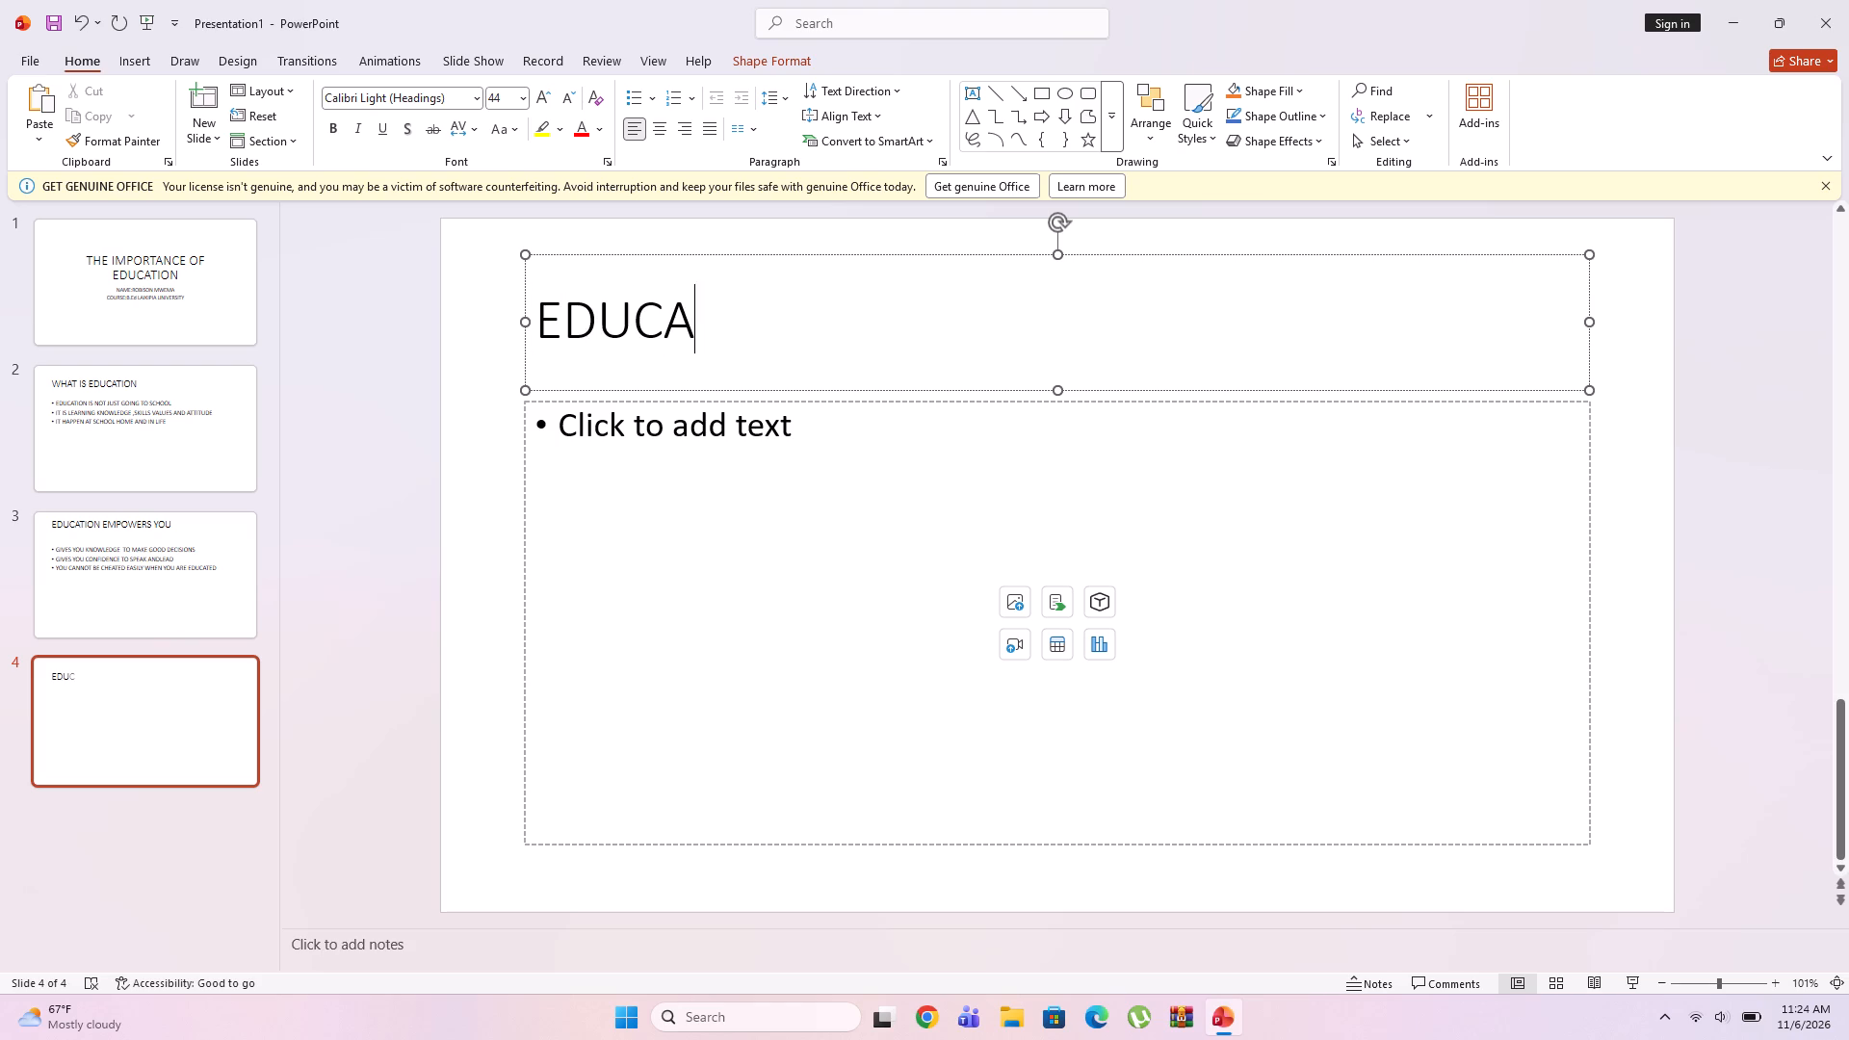
type("TION")
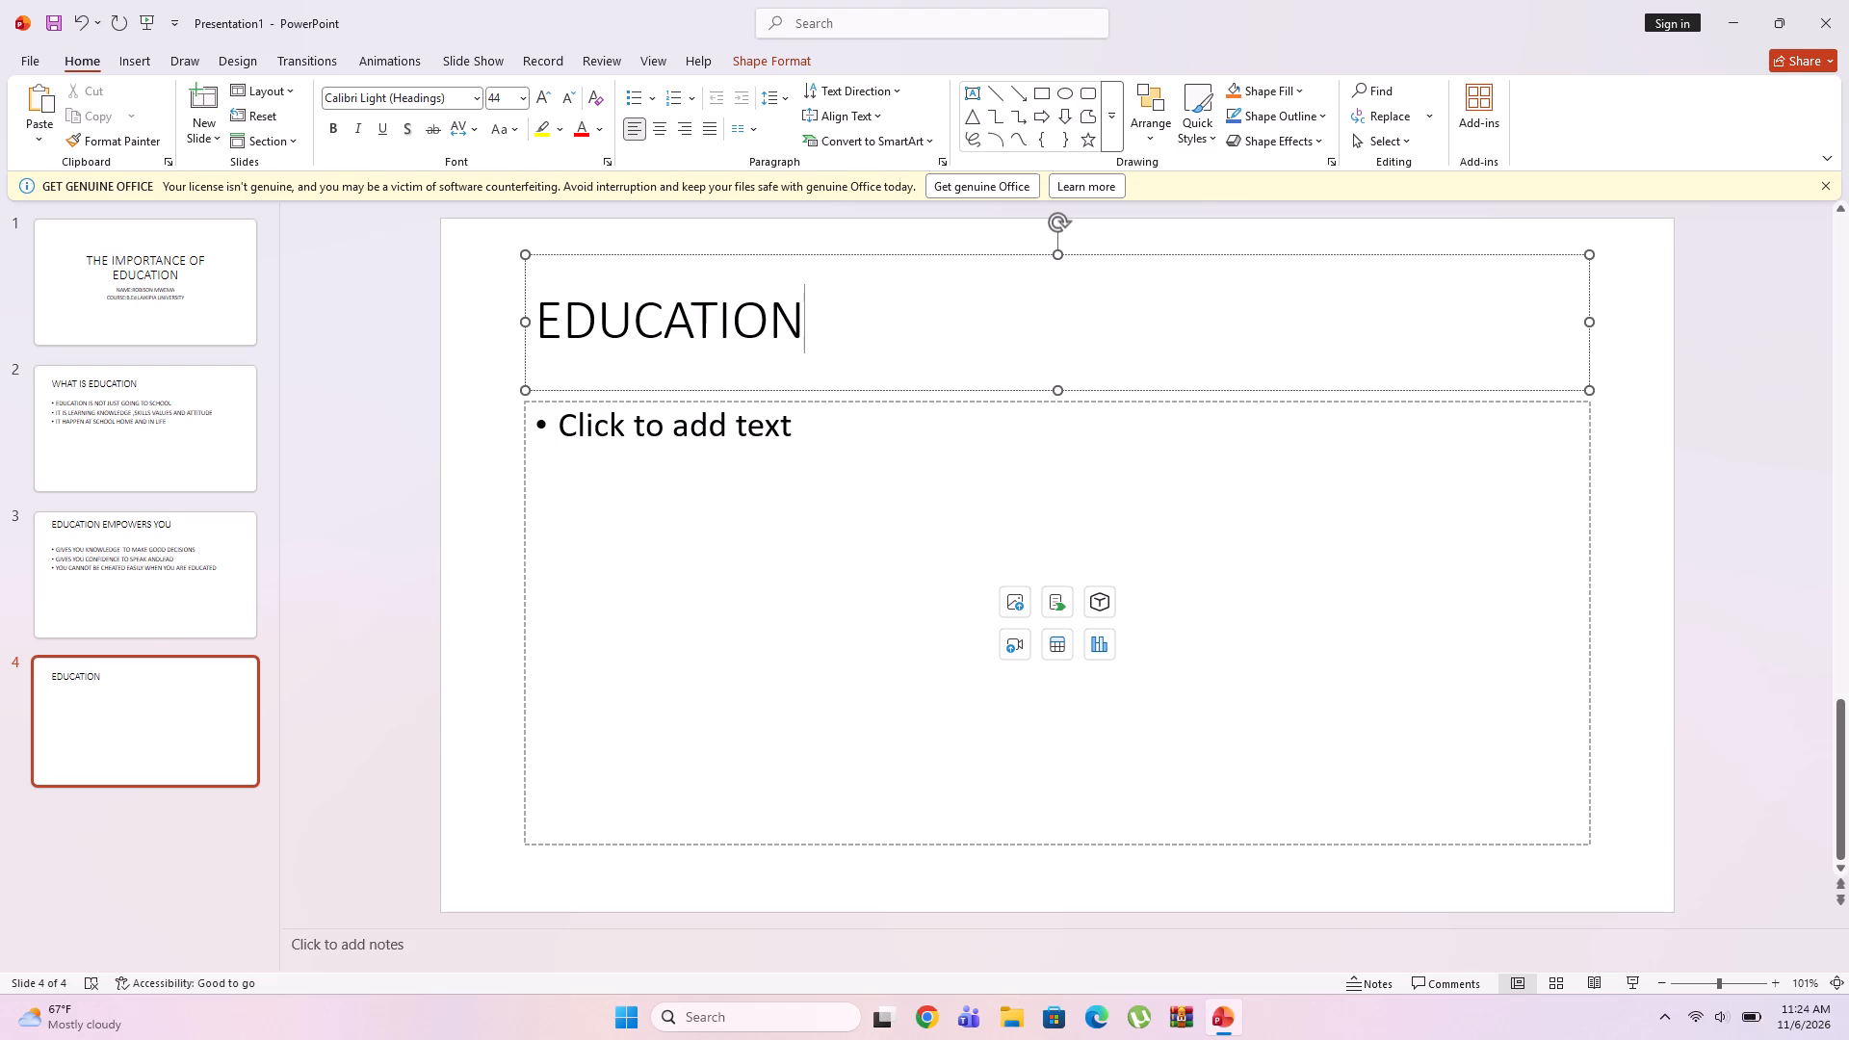
key("space")
type("FIG")
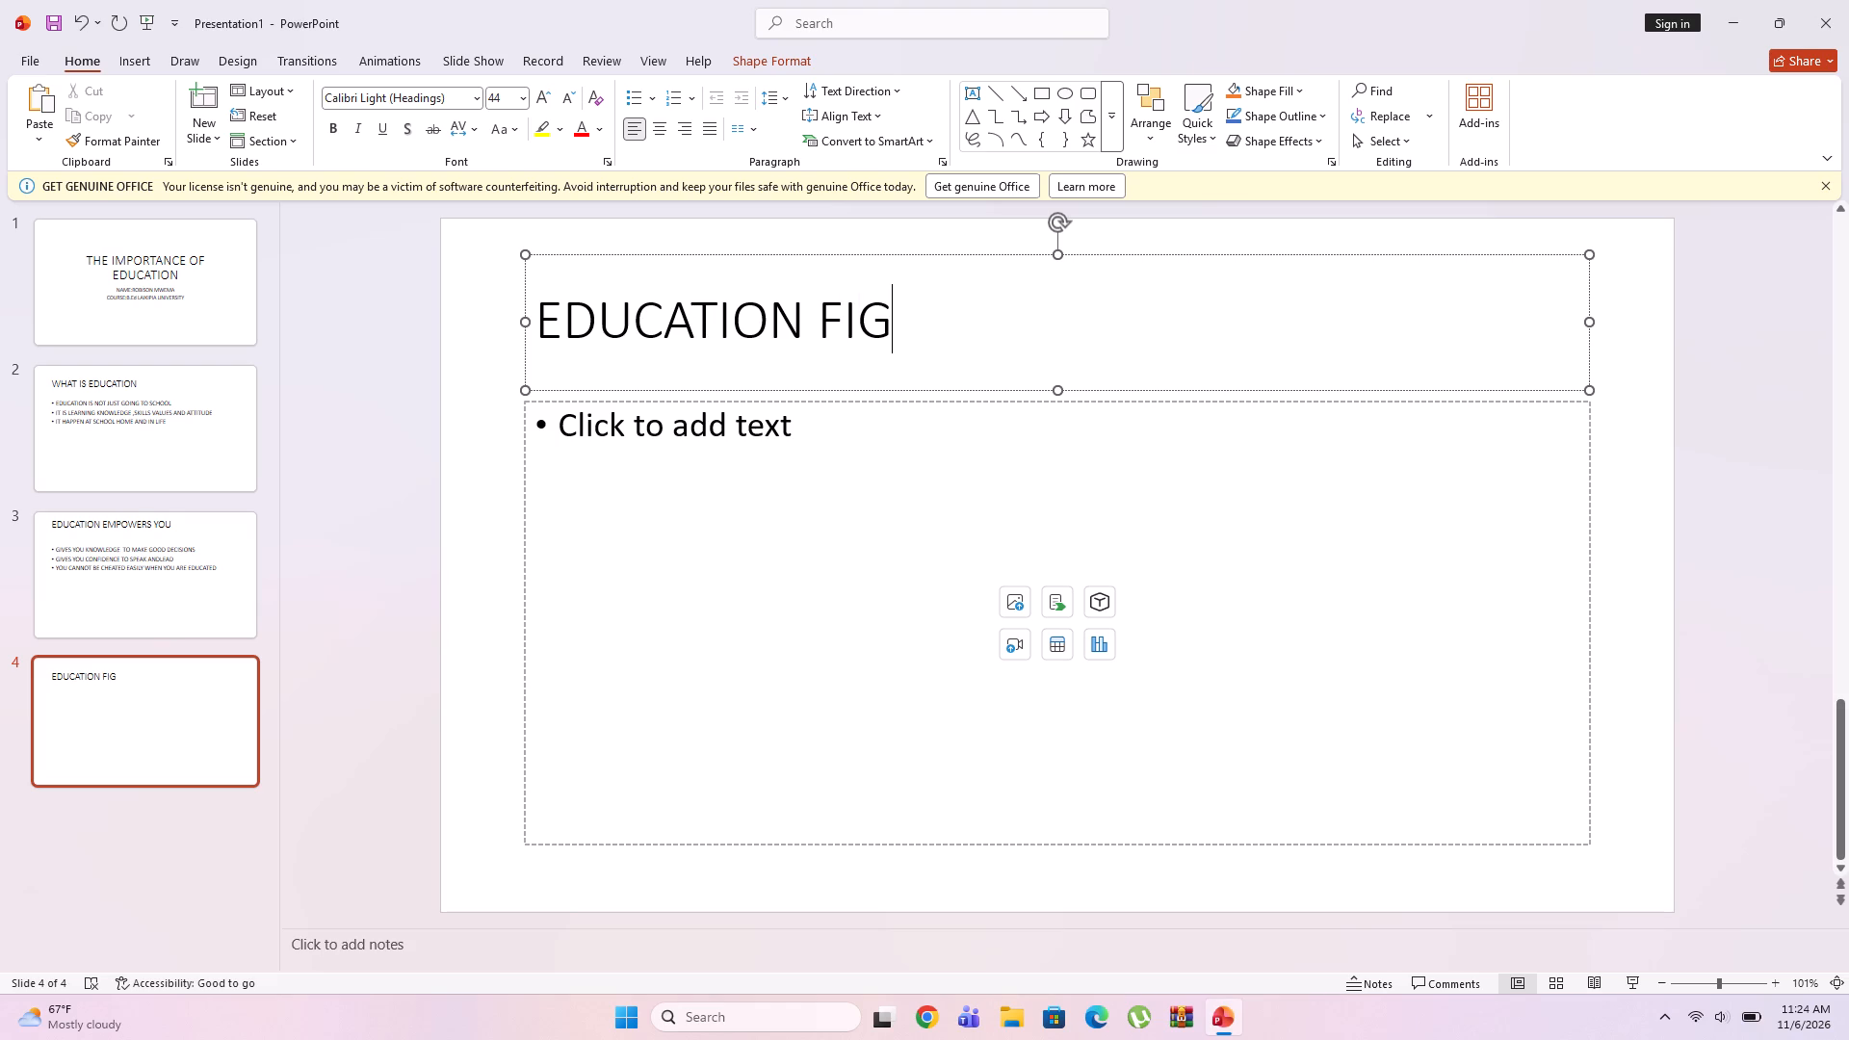
type("HT")
key("s")
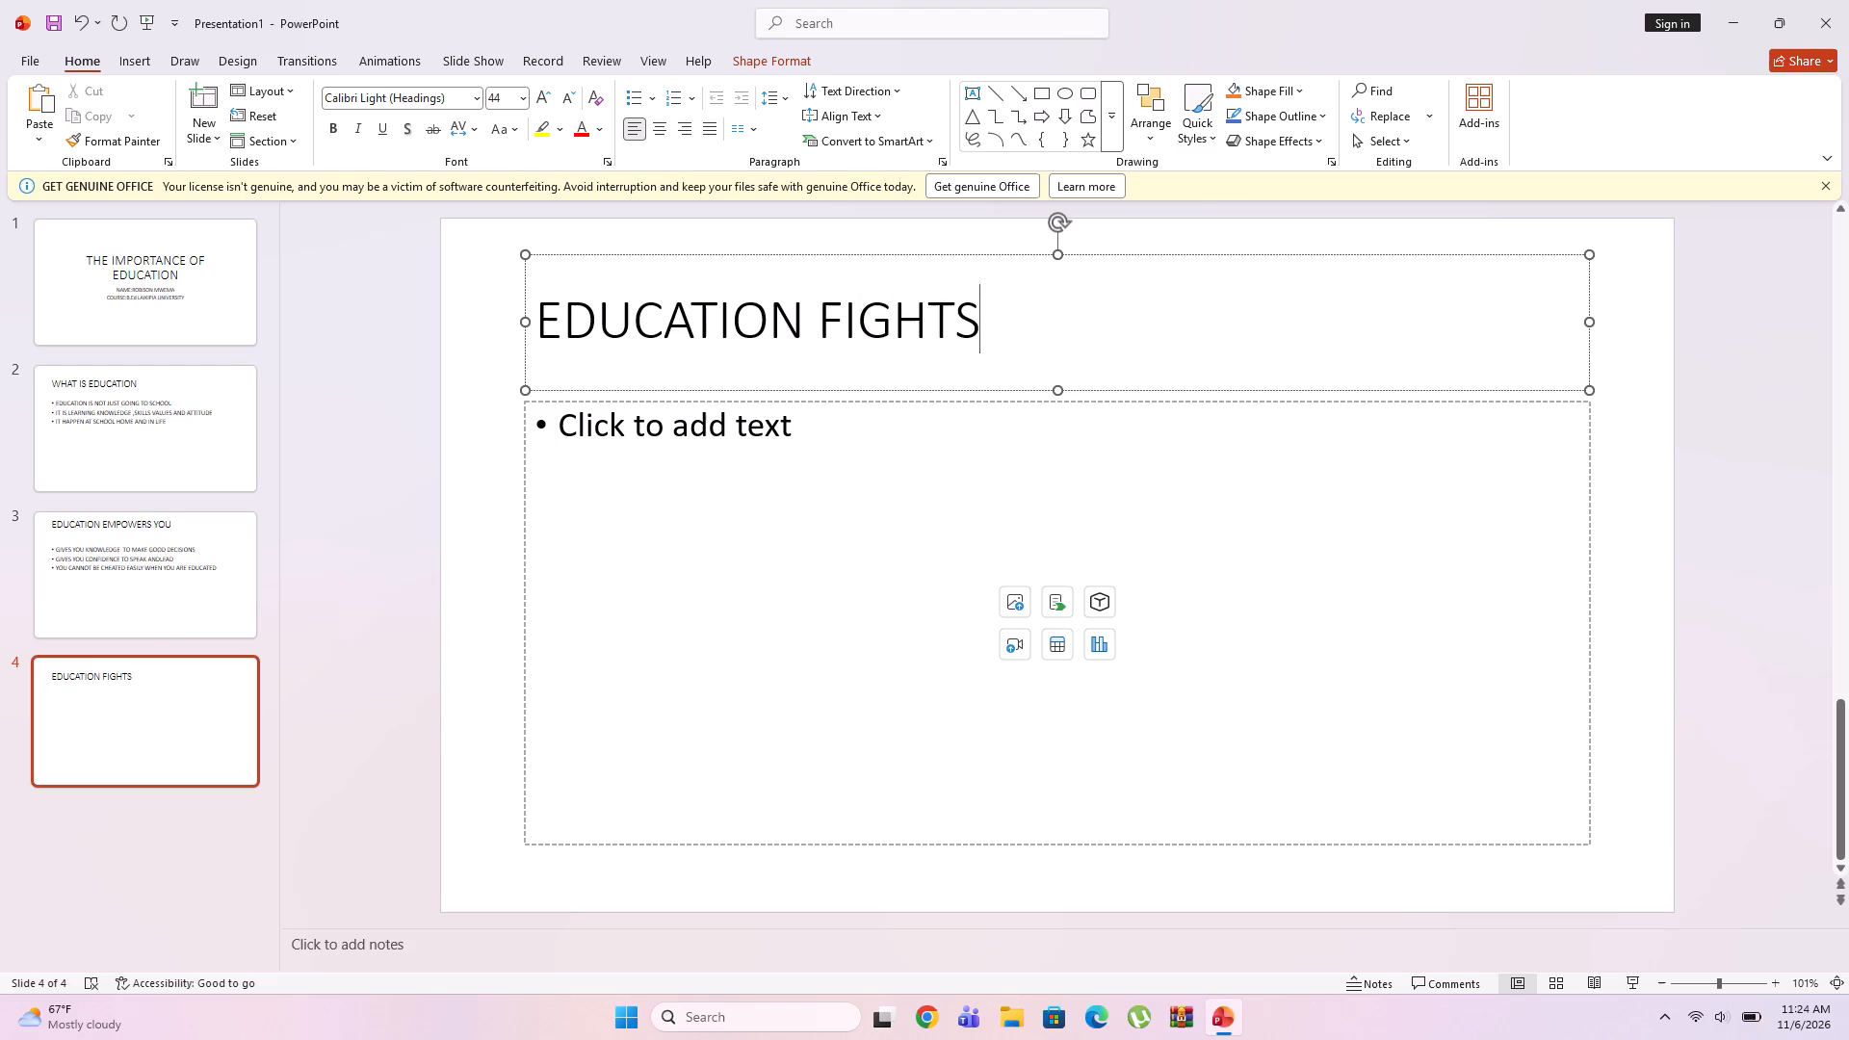
key("space")
type("POVERTY")
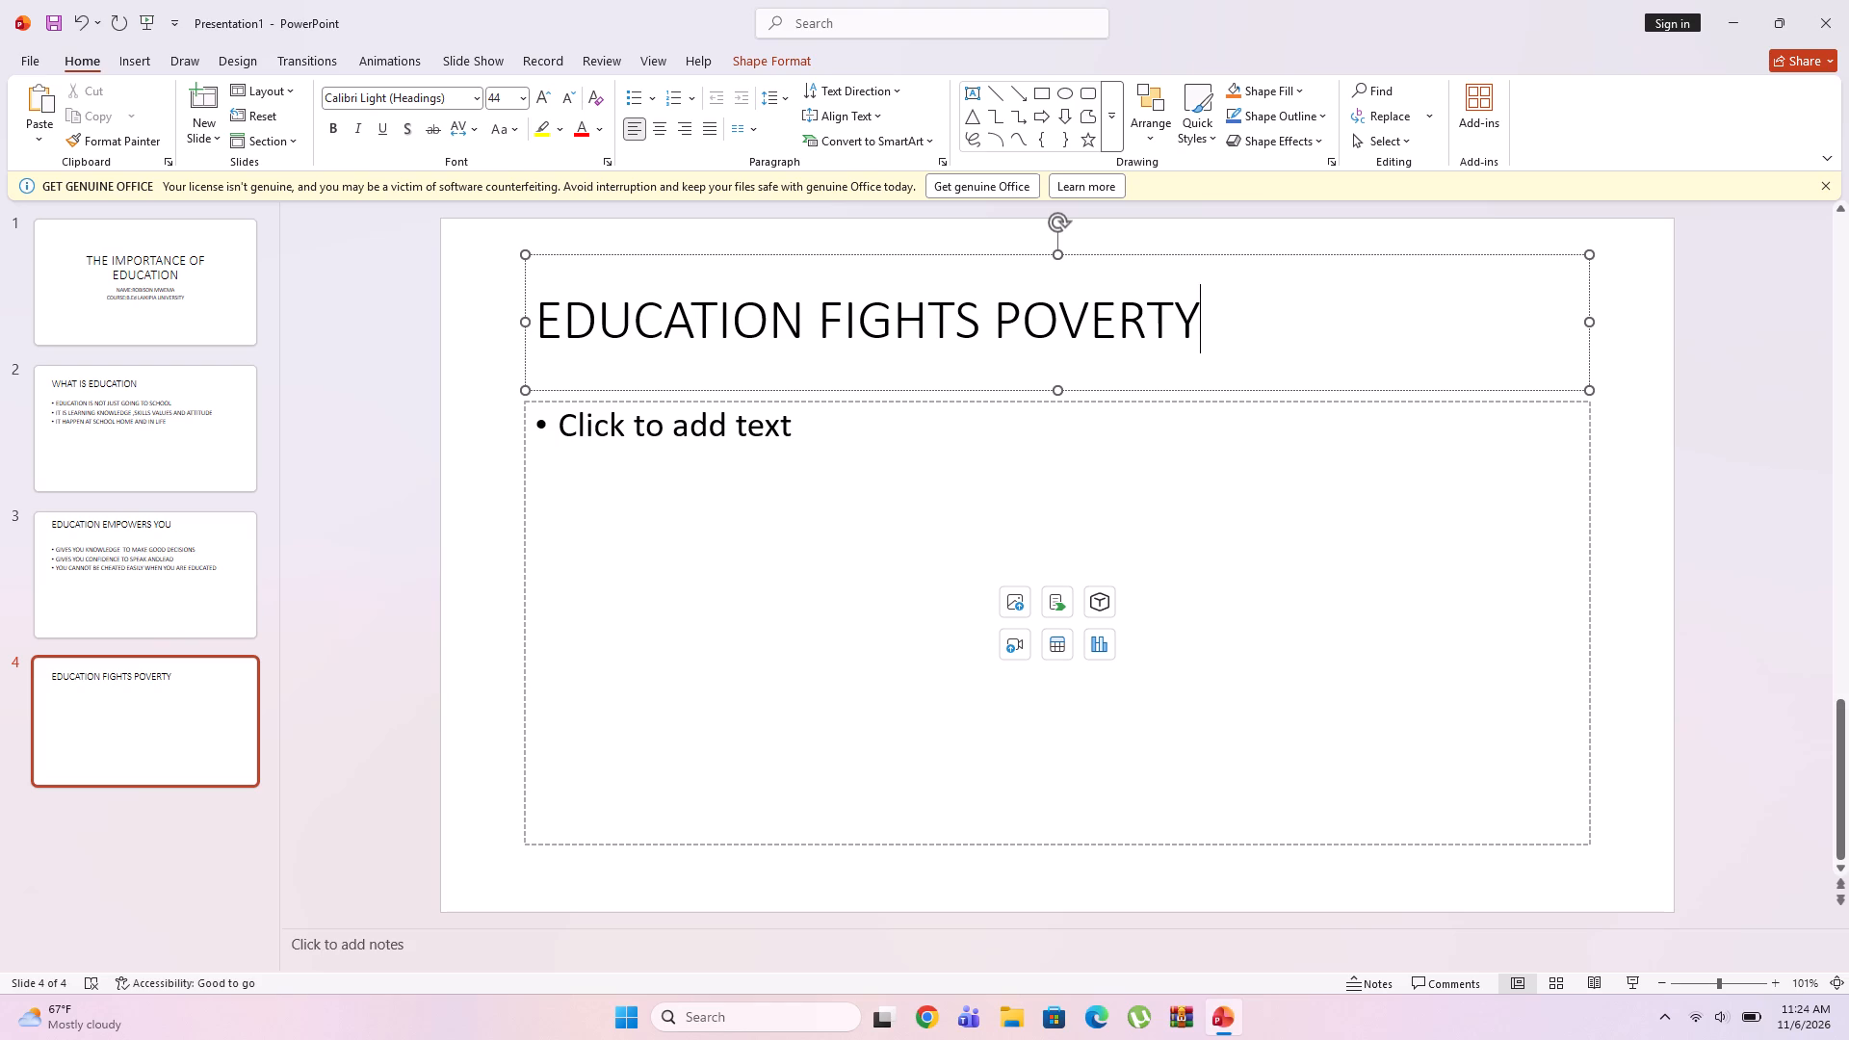
Enter "EDUCATED PEOPLE GET BETTER JOB" as the first bullet on the "EDUCATION FIGHTS POVERTY" slide.
left_click(579, 429)
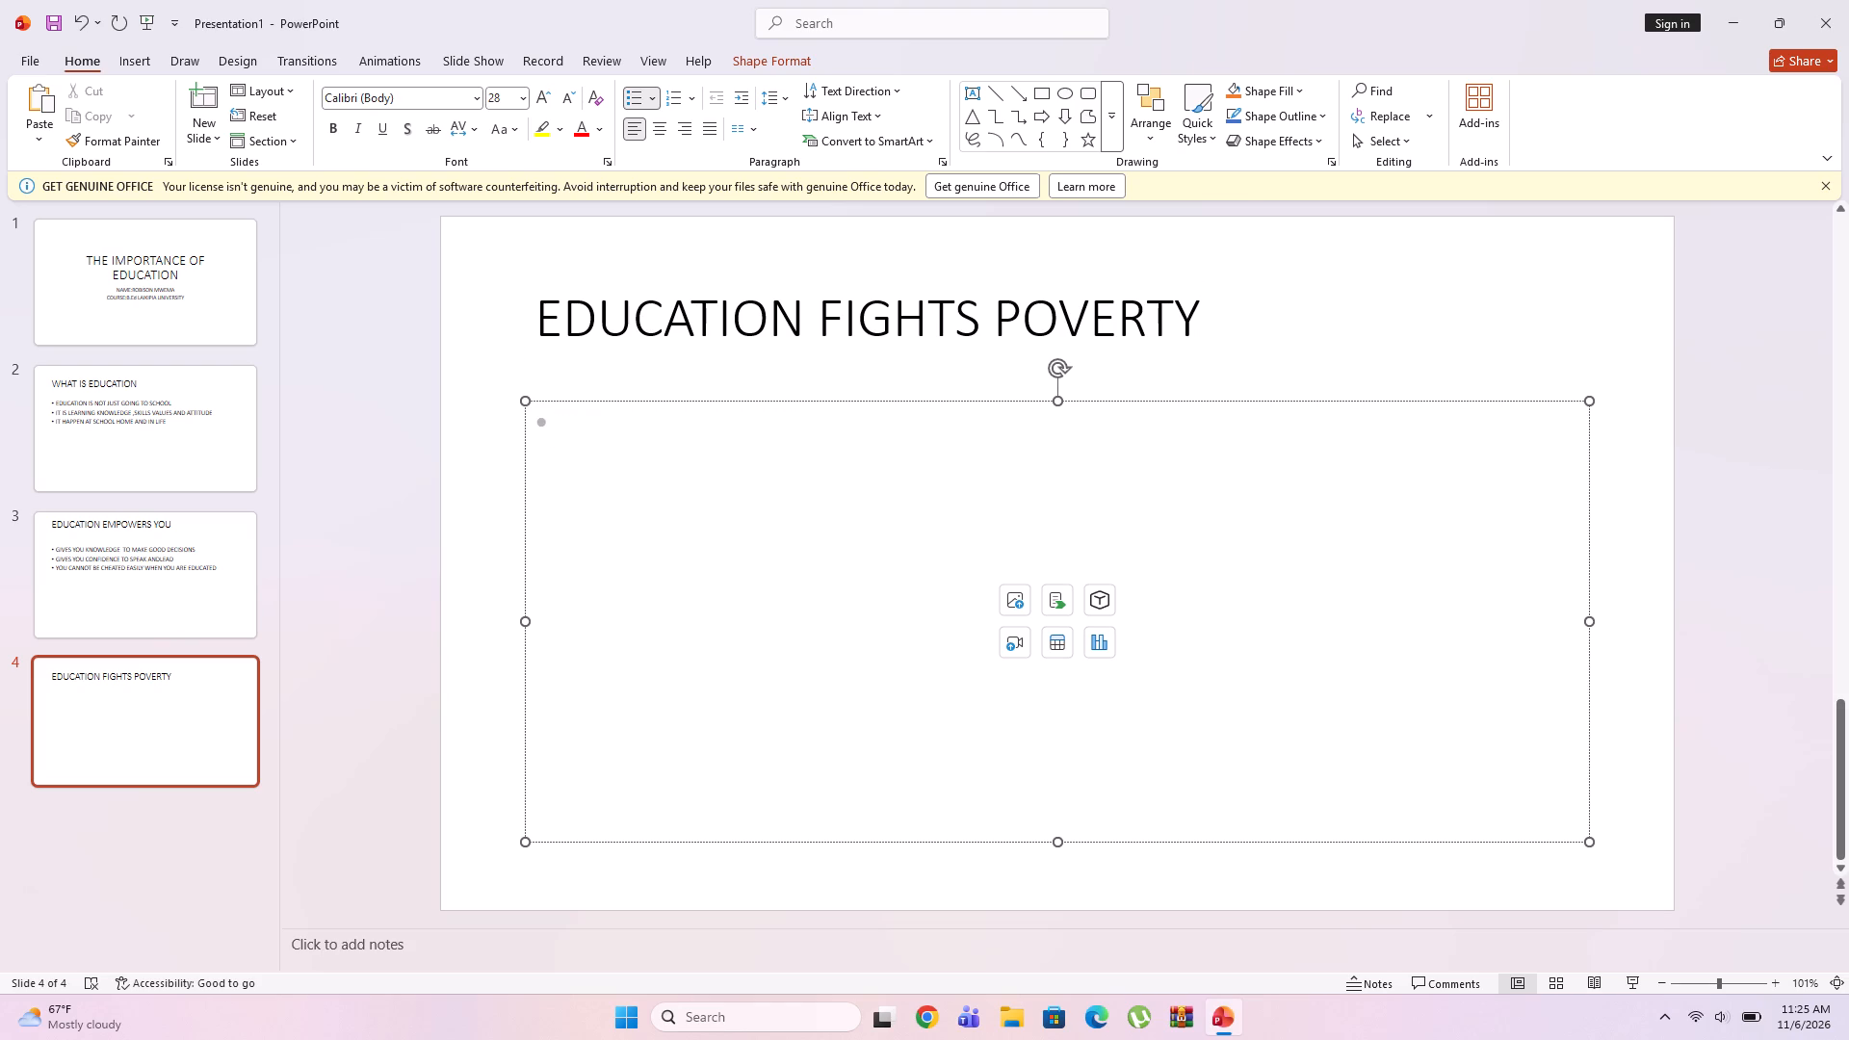
type("ED")
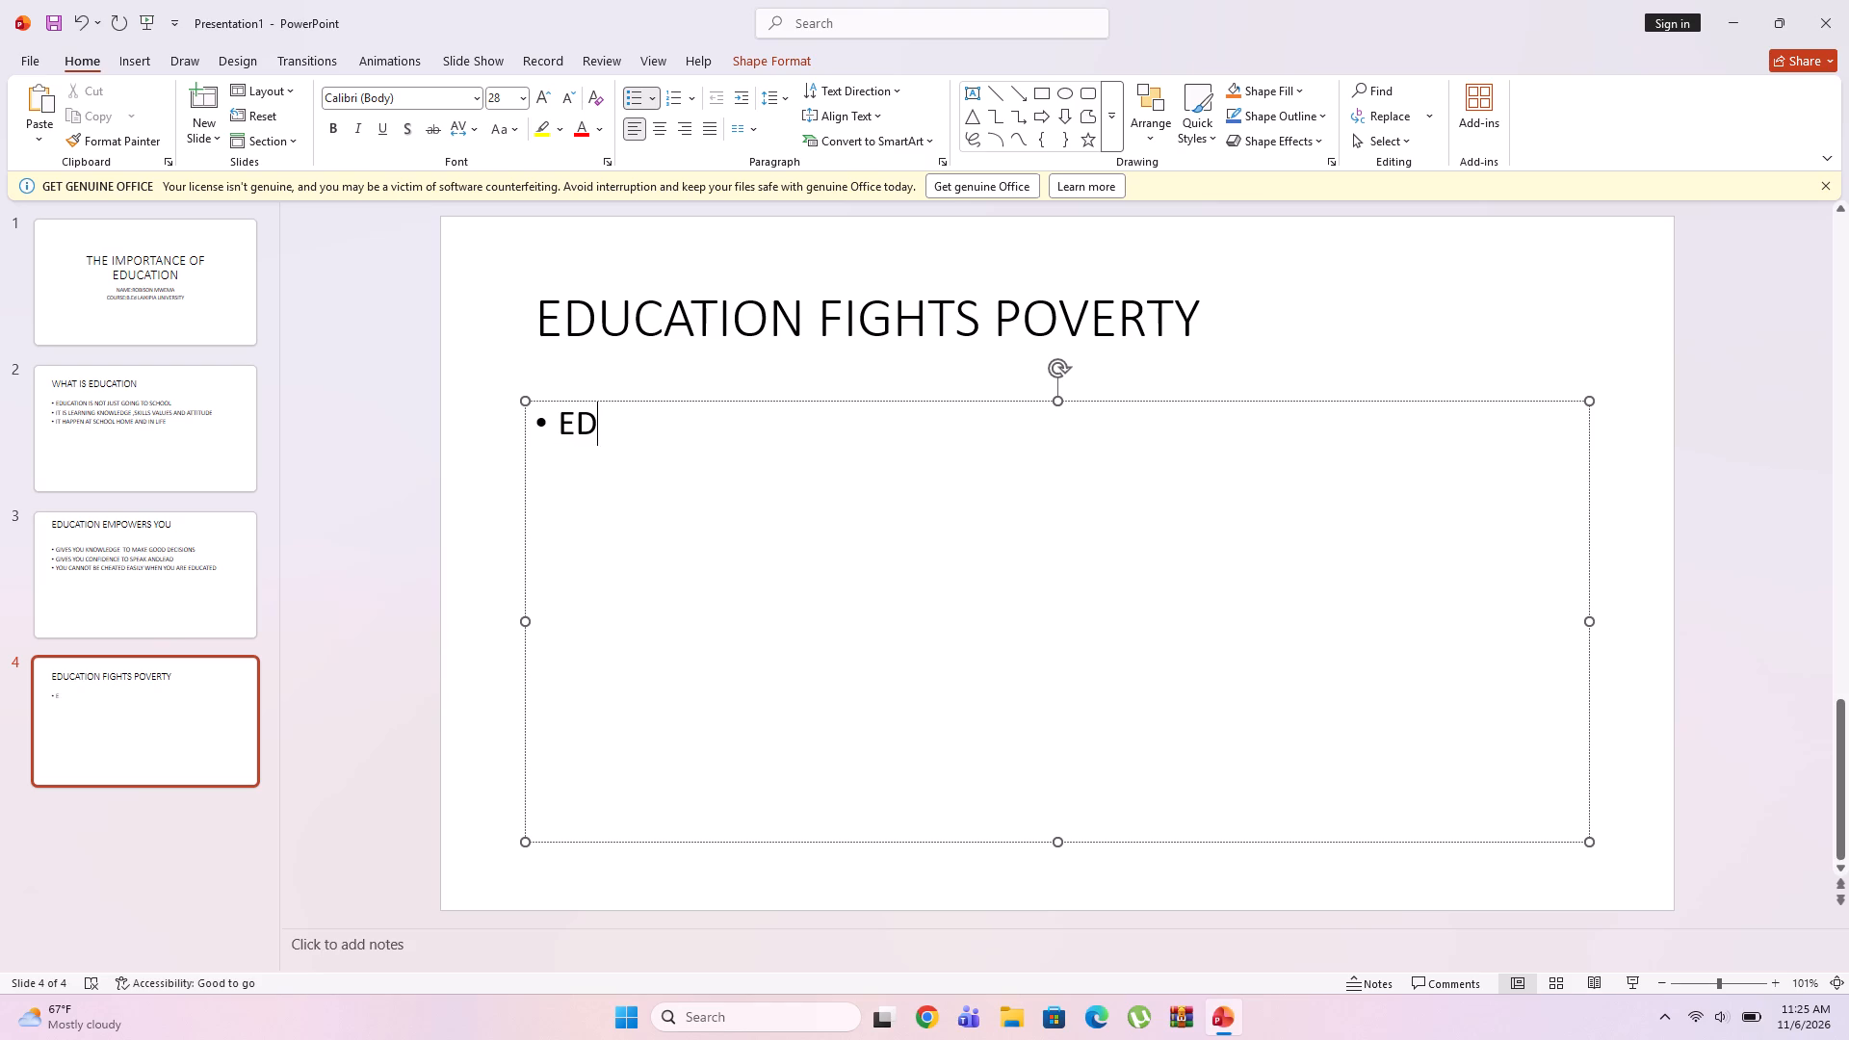
type("UC")
type("ATED")
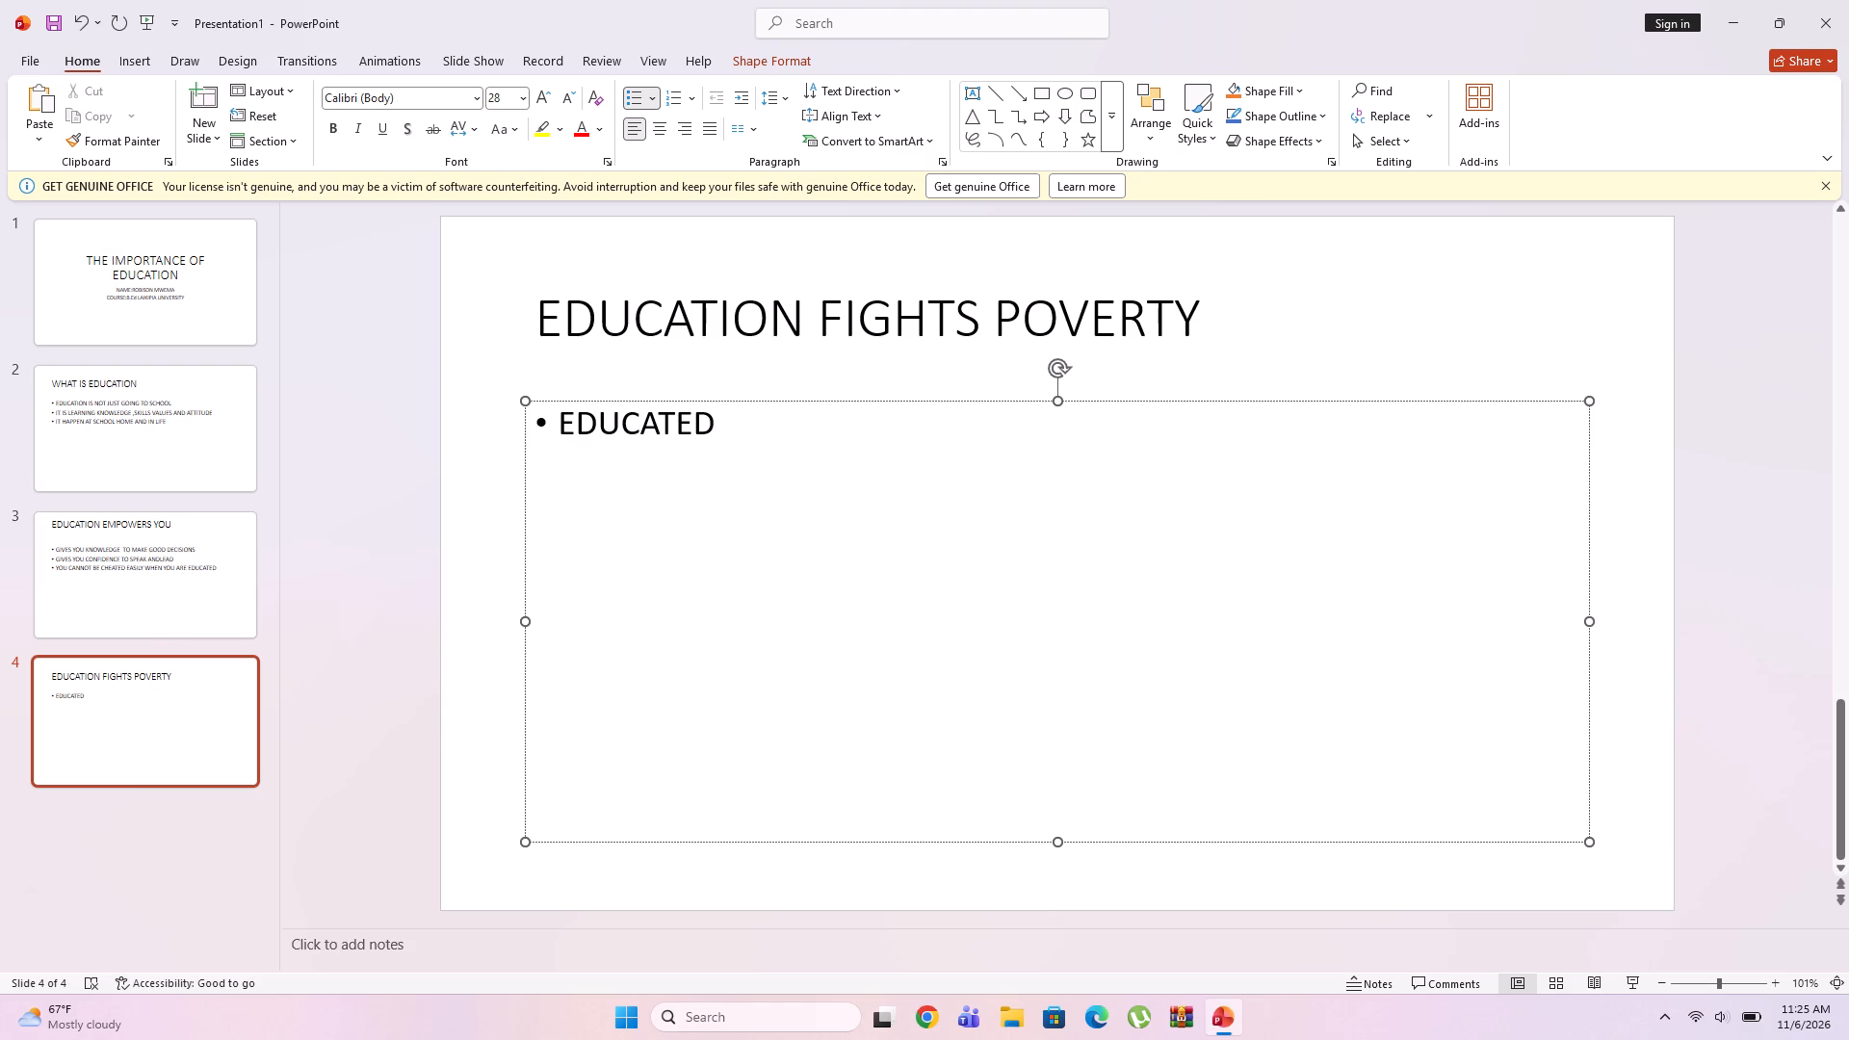
key("space")
type("PEOPL")
type("E GET")
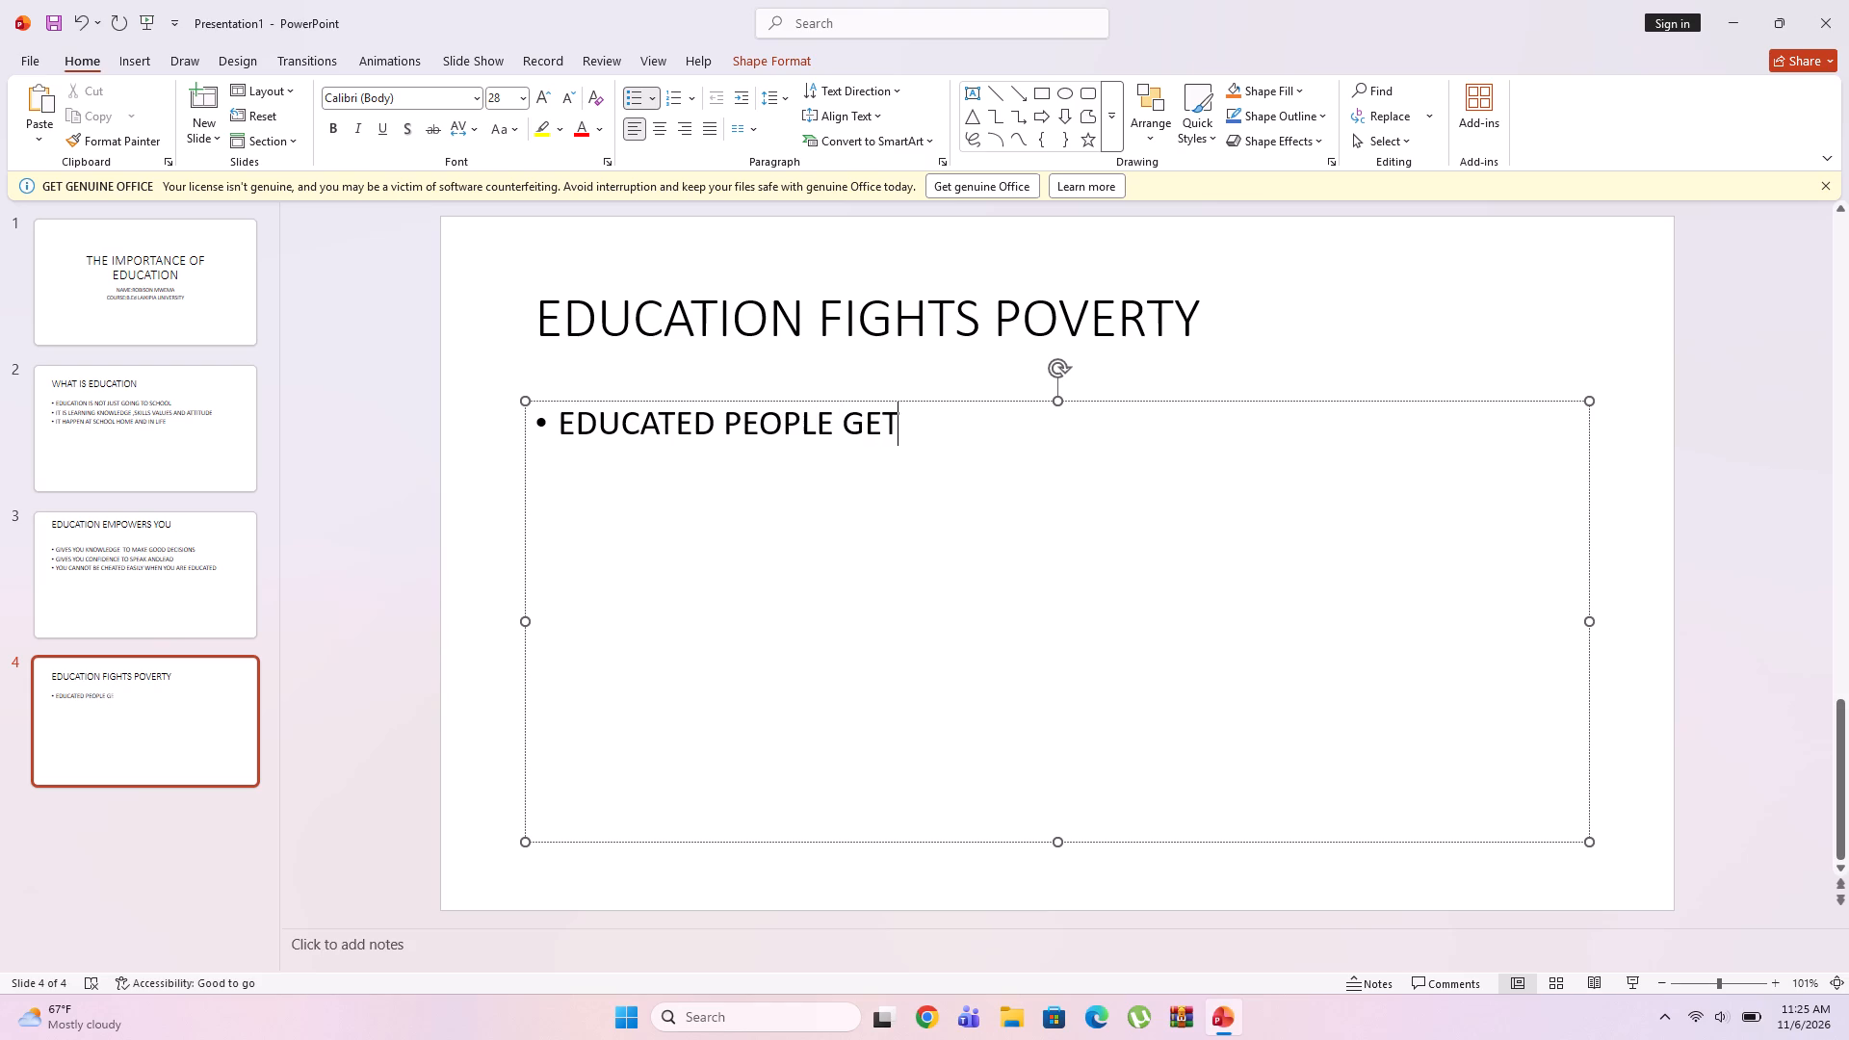
key("space")
type("BETTER")
key("space")
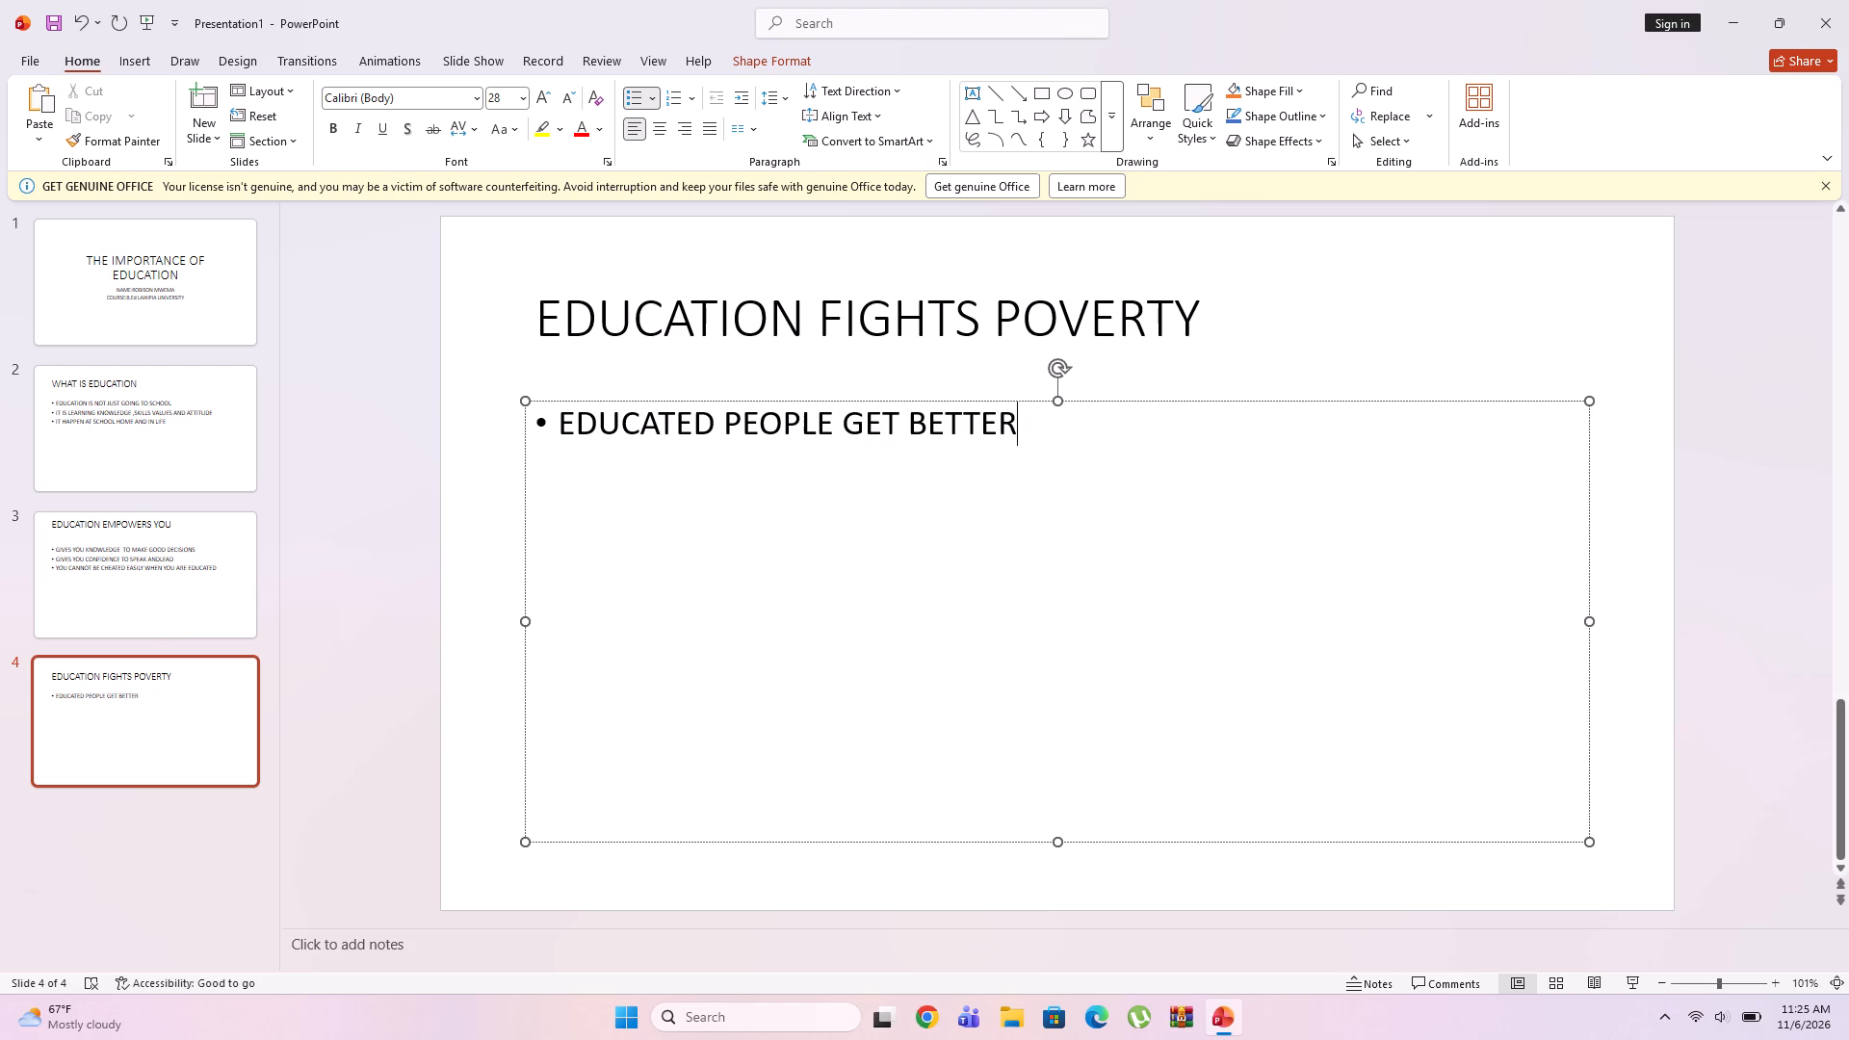
type("JOB")
Add a second bullet reading "THEY CAN START BUSINESS" on the "EDUCATION FIGHTS POVERTY" slide.
key("Return")
type("THEY CA")
type("N START BUSINESS")
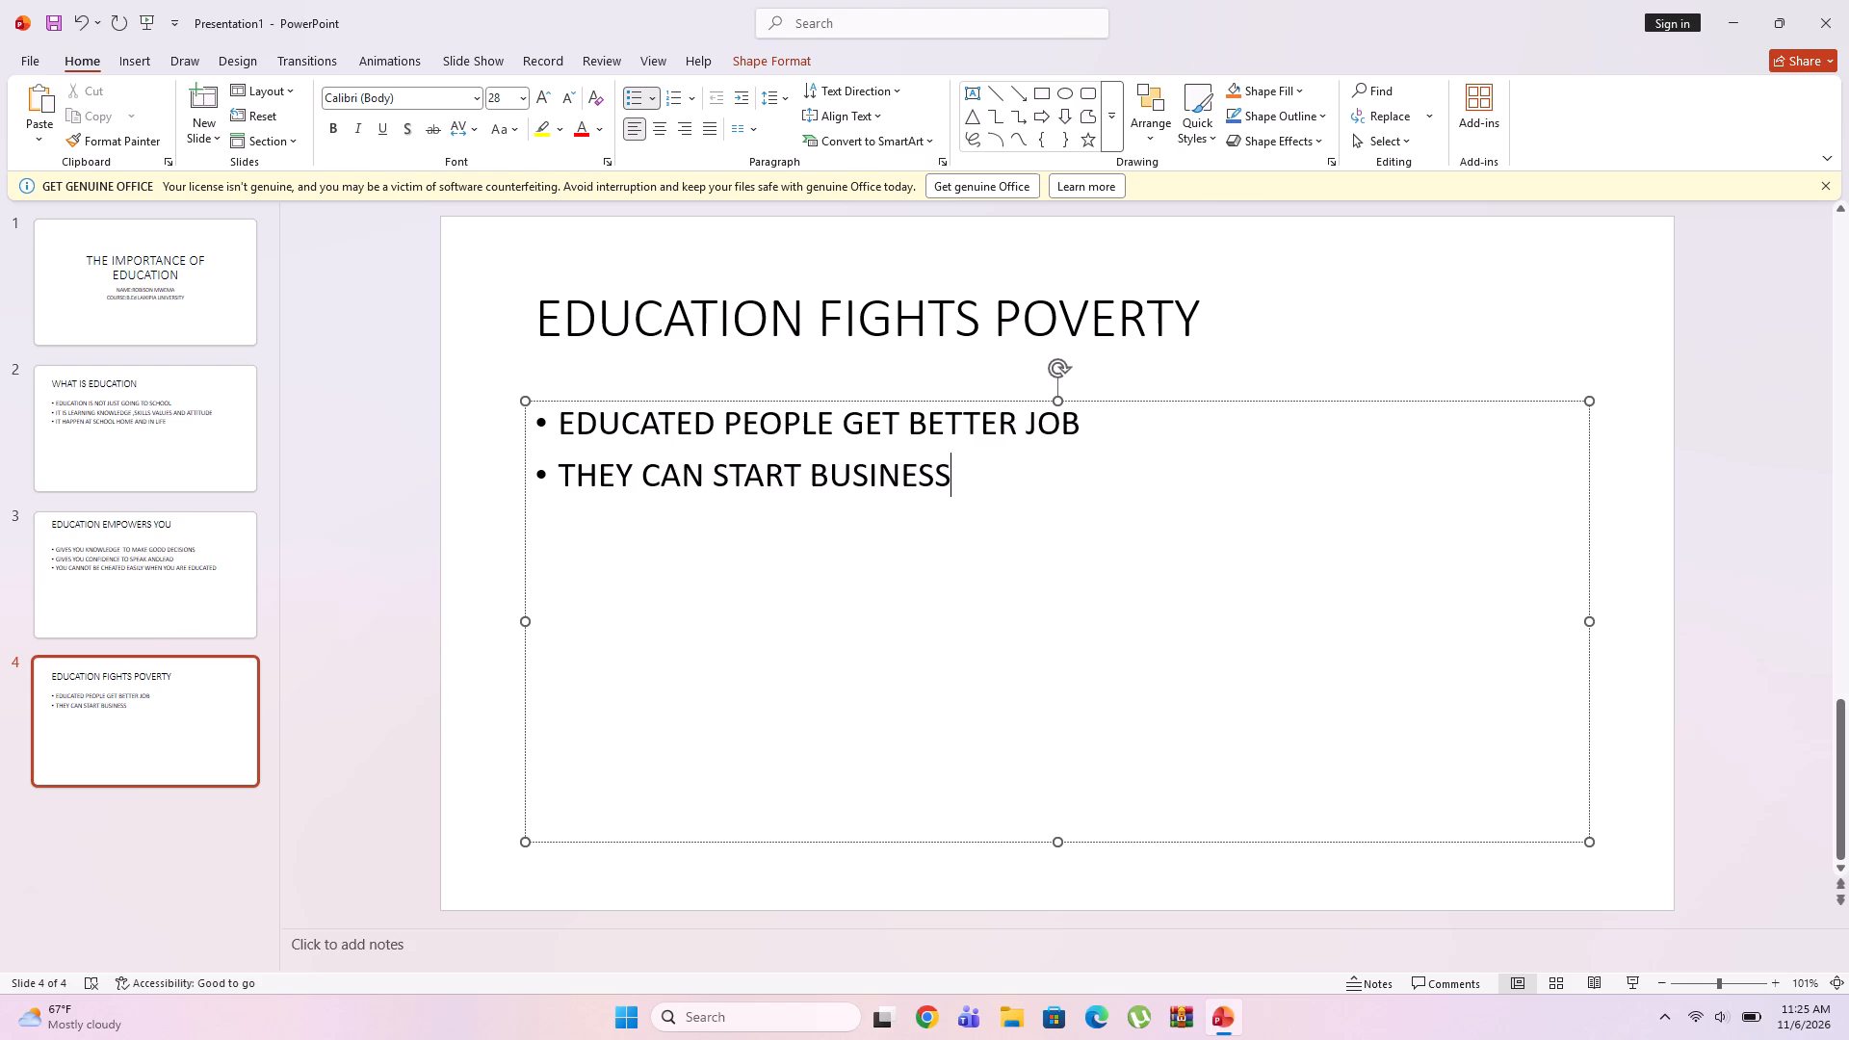
Add a third bullet reading "THEY CAN SUPPORT THEIR FAMILIES" on the "EDUCATION FIGHTS POVERTY" slide.
key("Return")
type("THEY")
key("space")
type("CA")
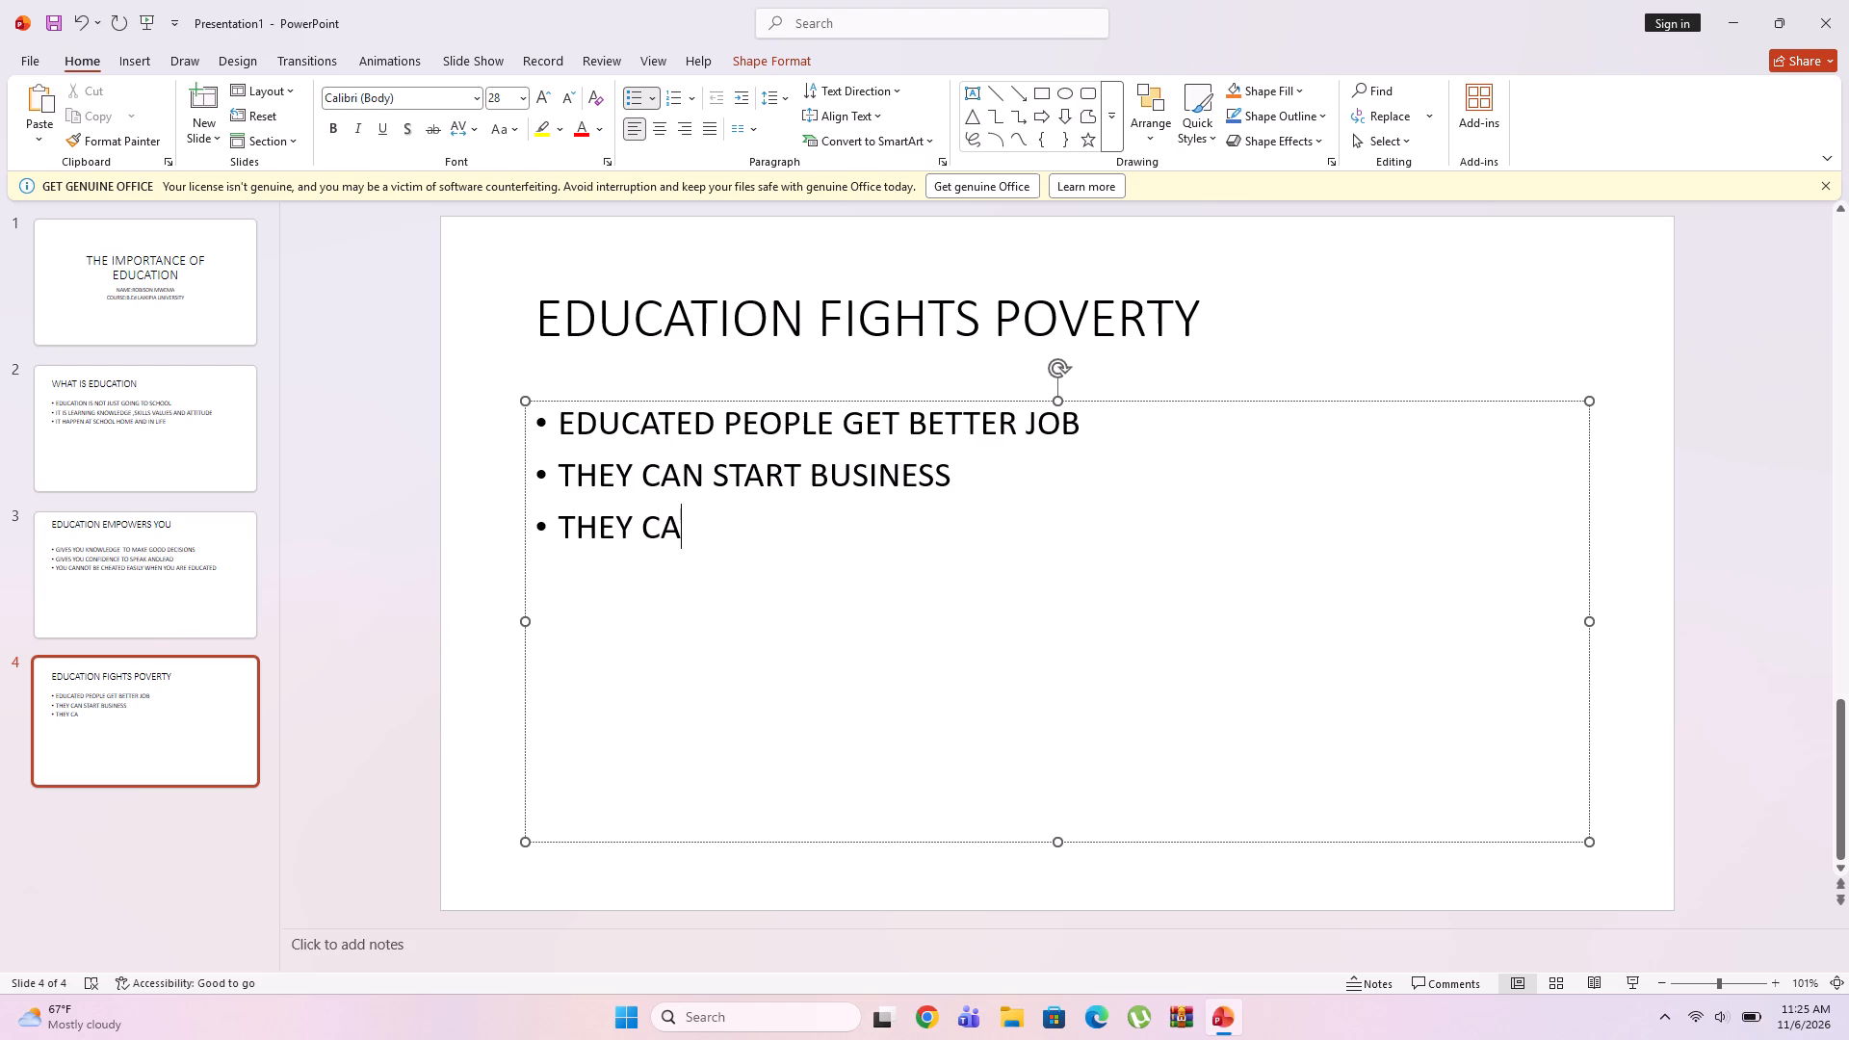
type("N")
key("space")
type("SUPPORT THEIR")
key("space")
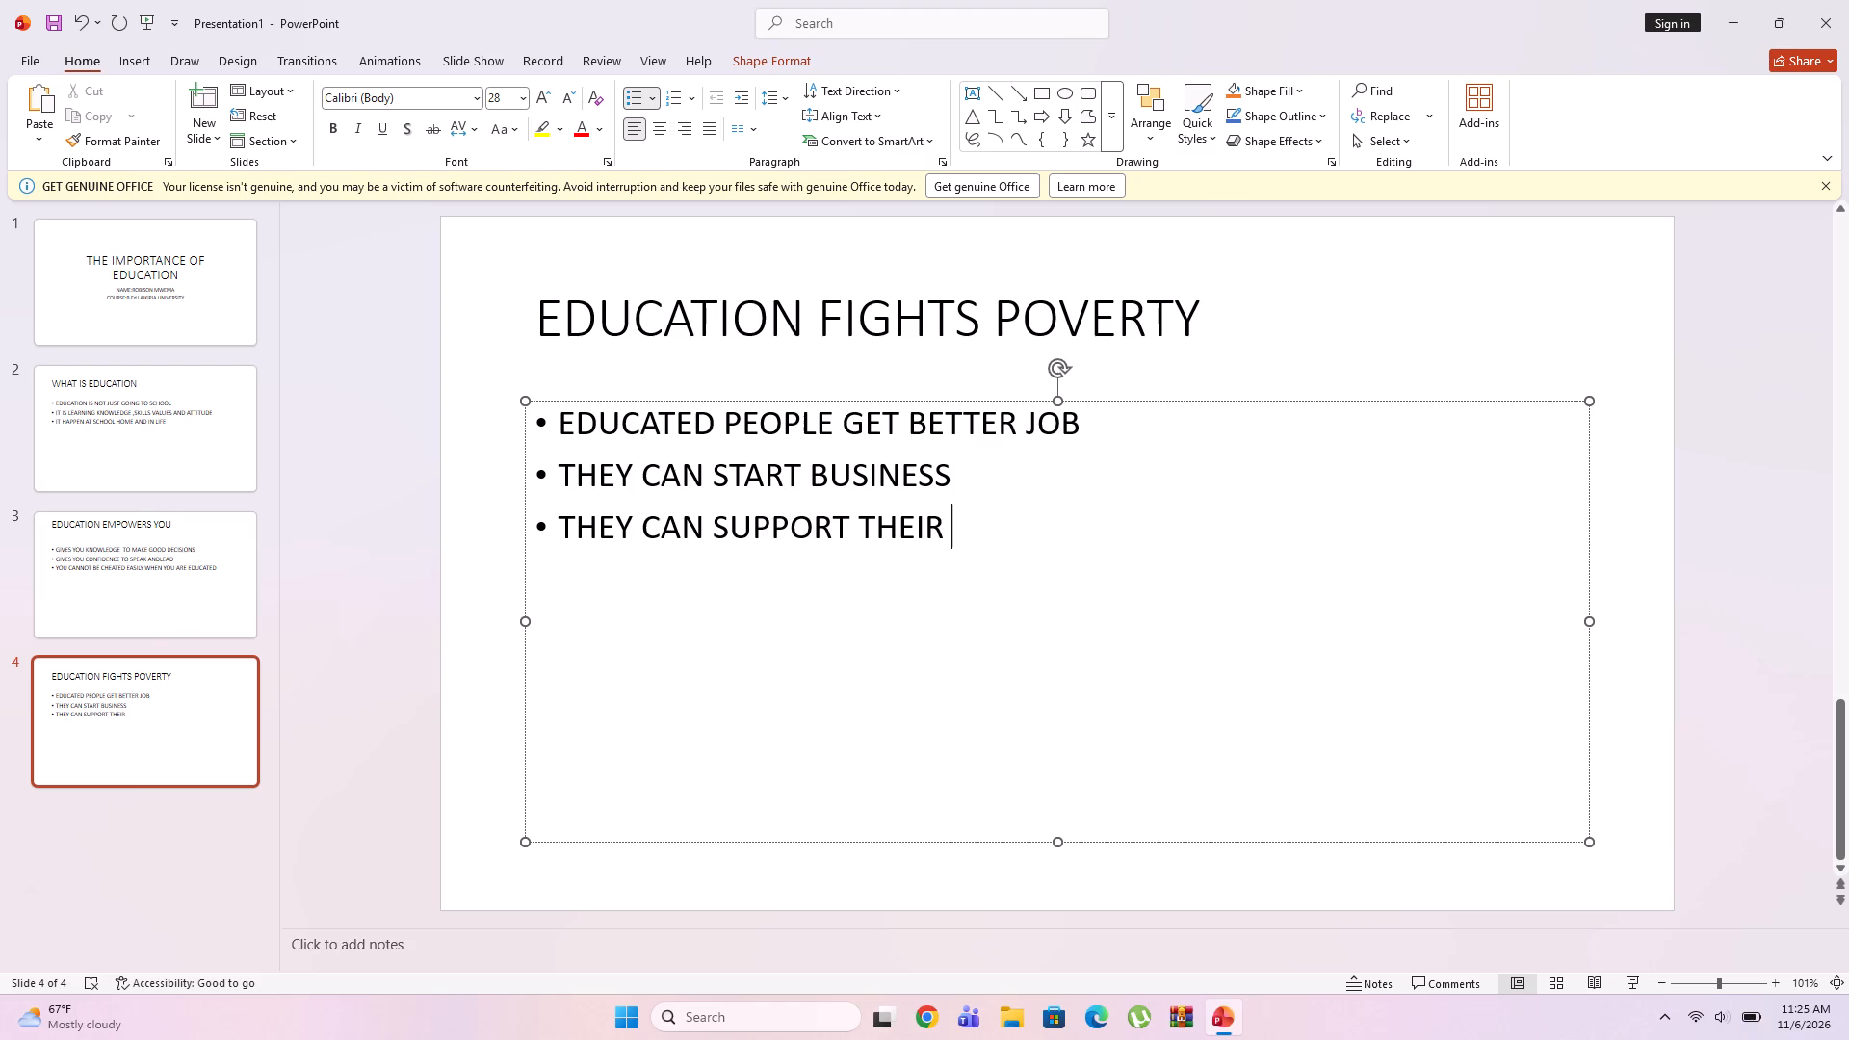
type("FAMILIES")
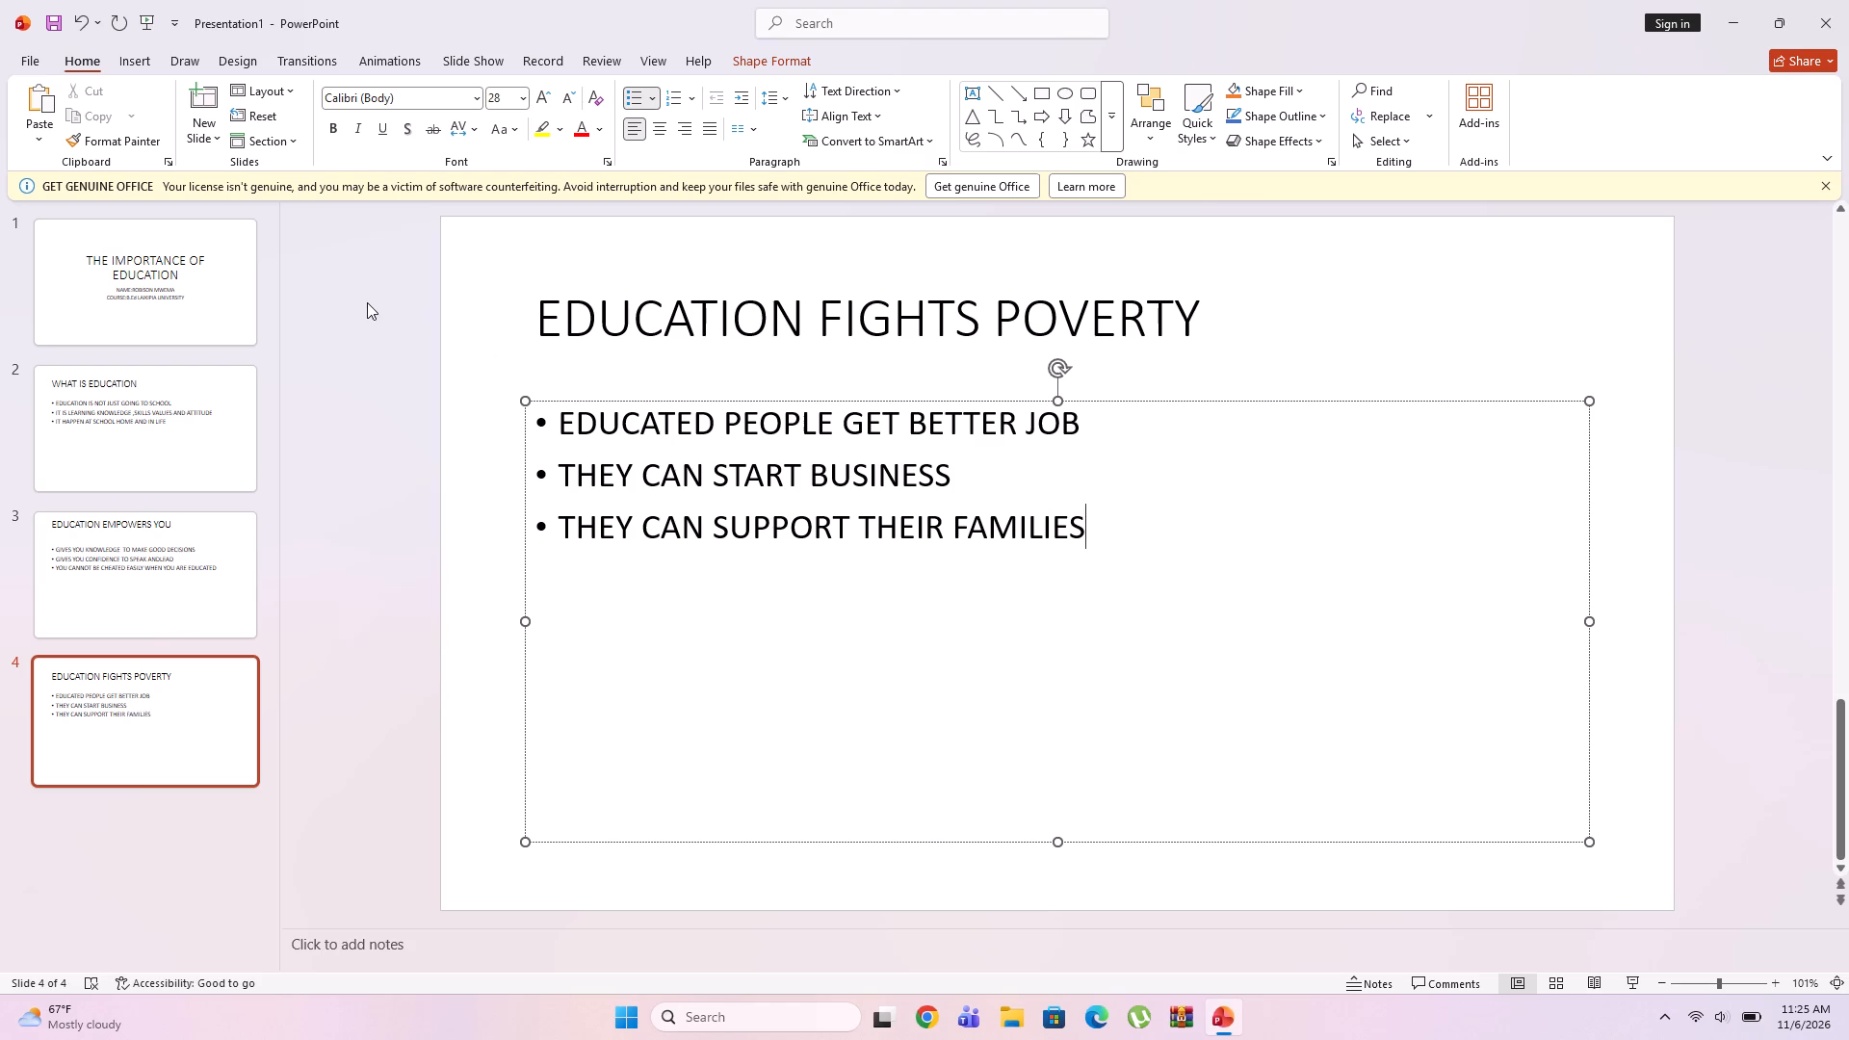
Add a fifth slide with the Title and Content layout after the "EDUCATION FIGHTS POVERTY" slide.
left_click(220, 138)
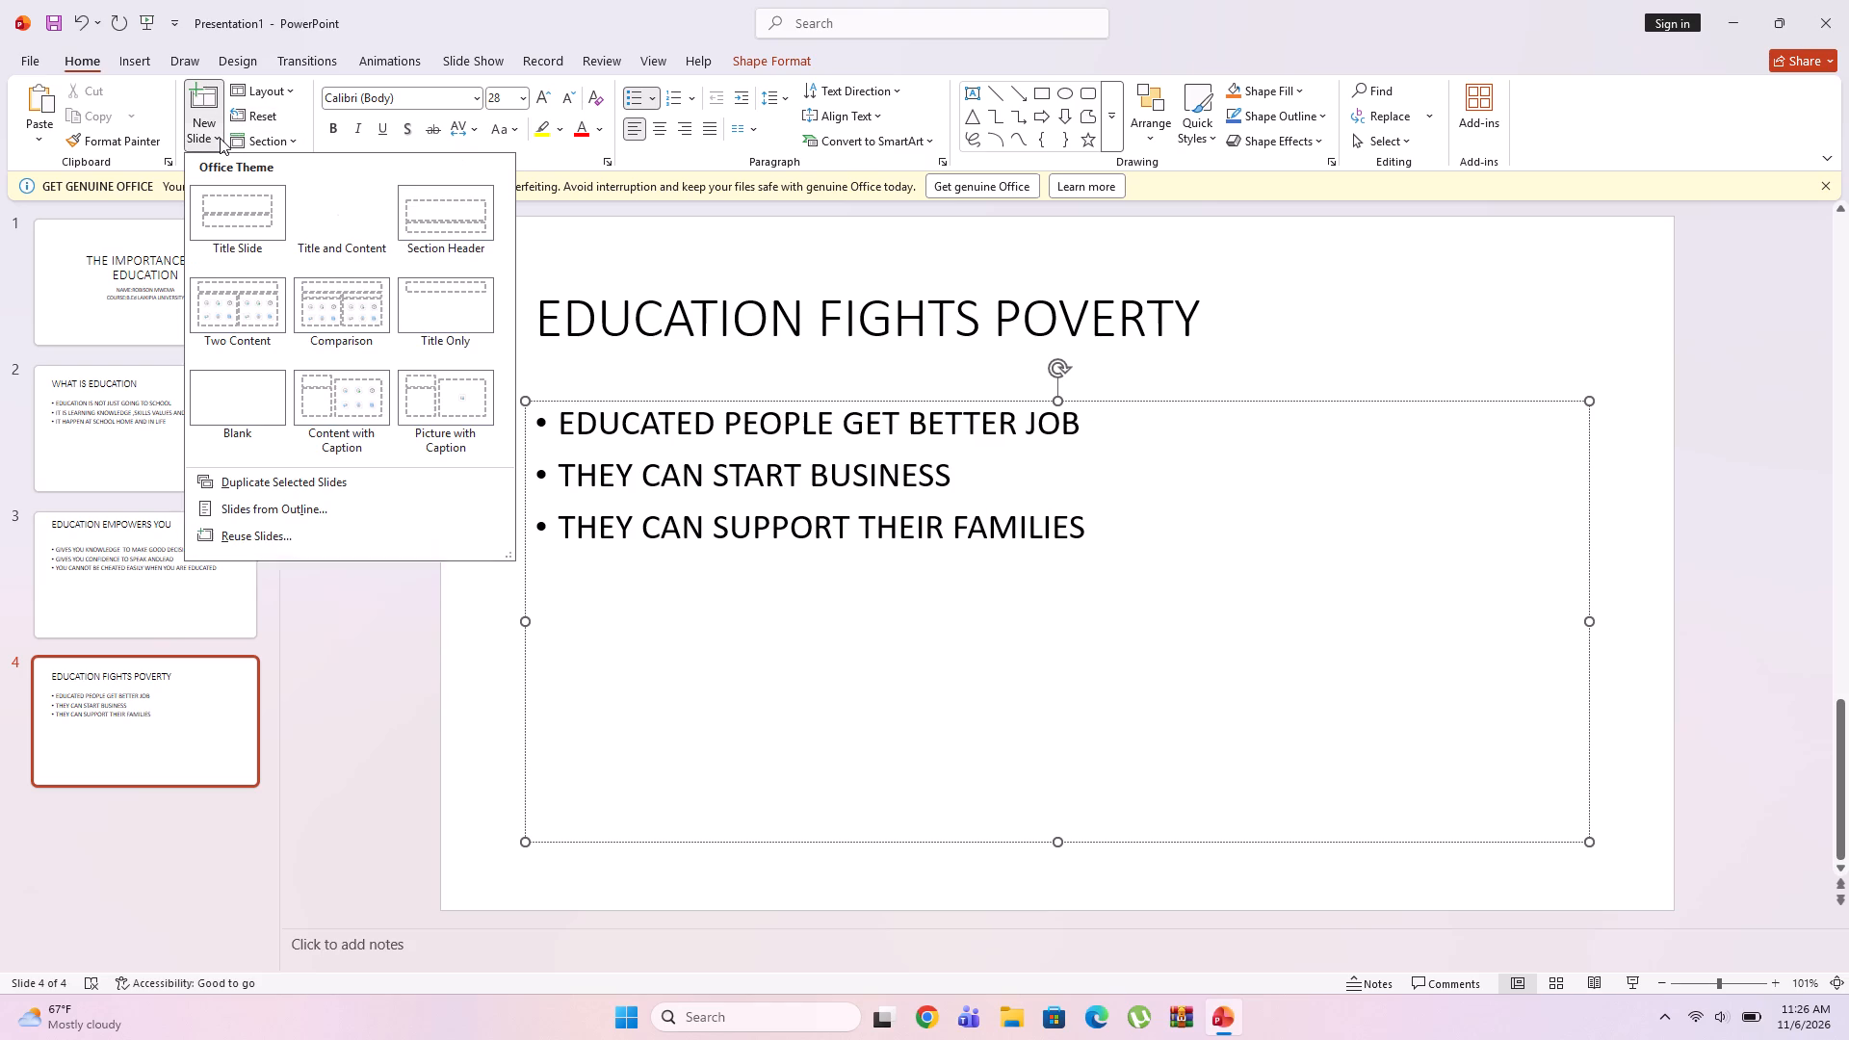
left_click(350, 218)
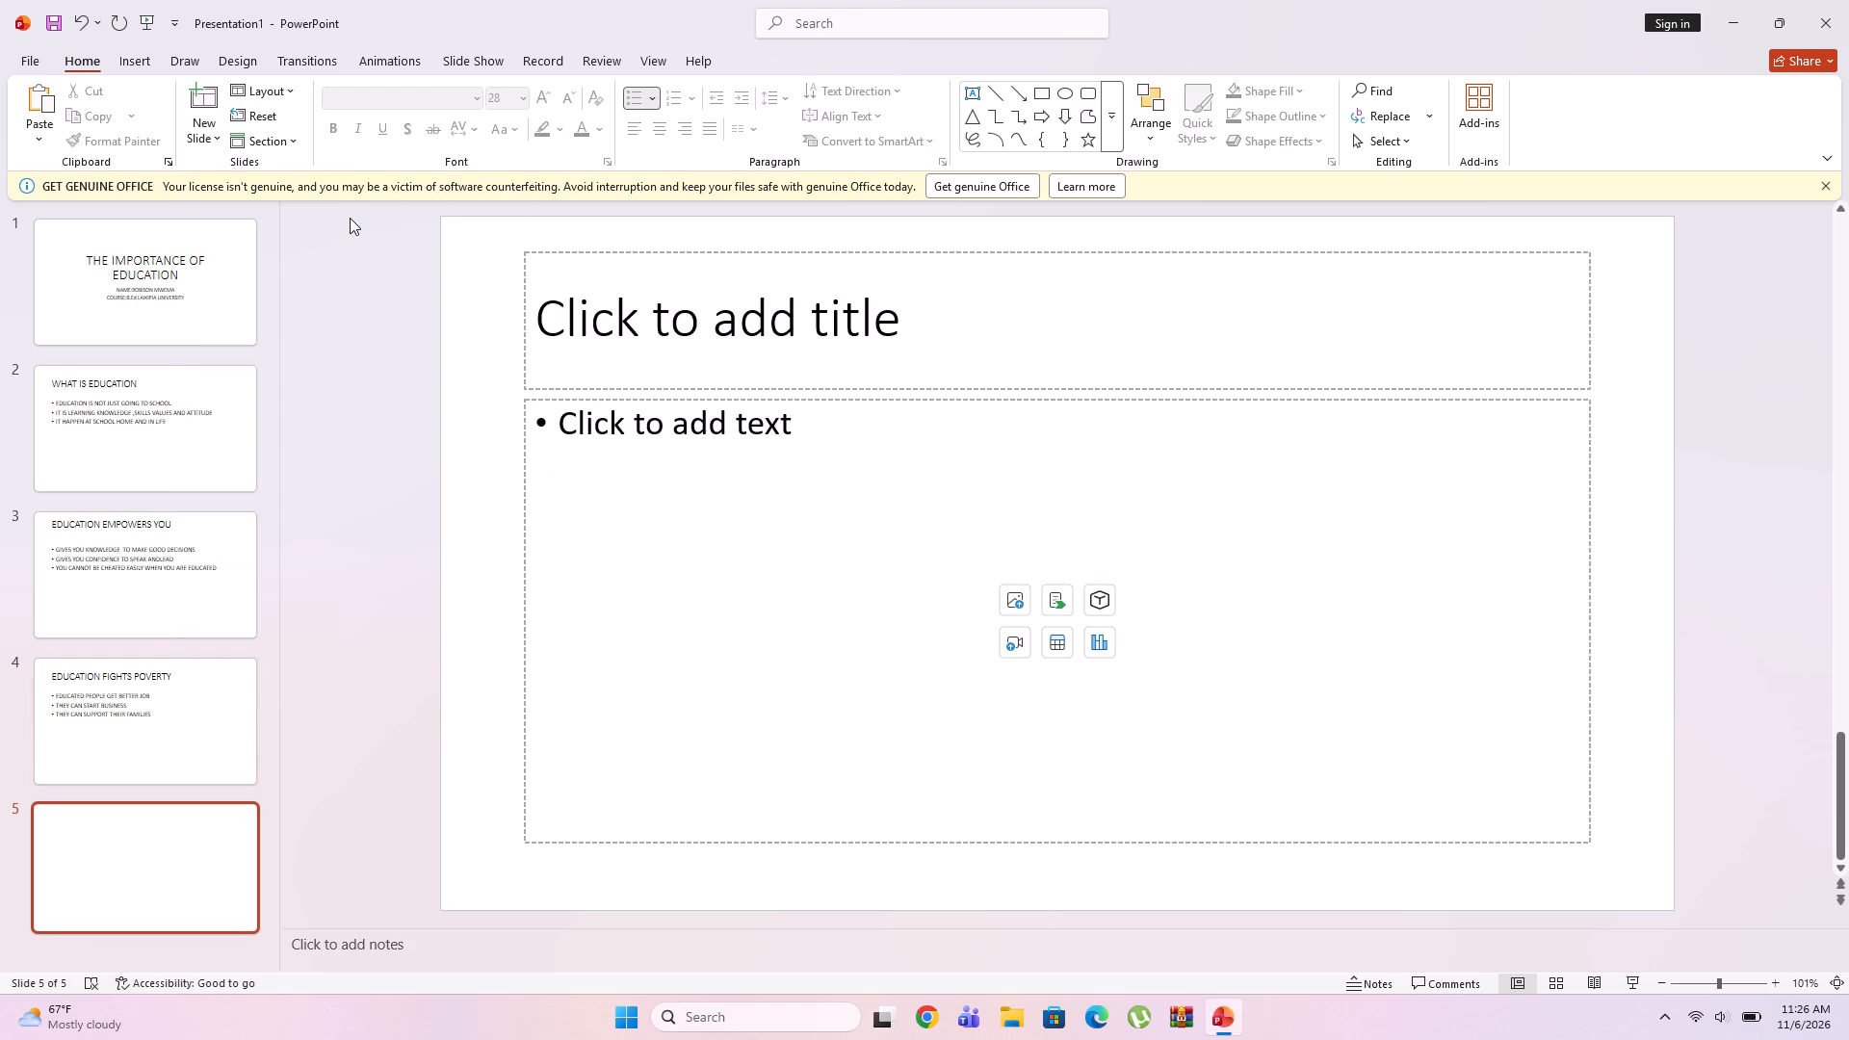
Enter "EDUCATION BUILDS THE NATION" in capitals as the title of the fifth slide.
left_click(601, 321)
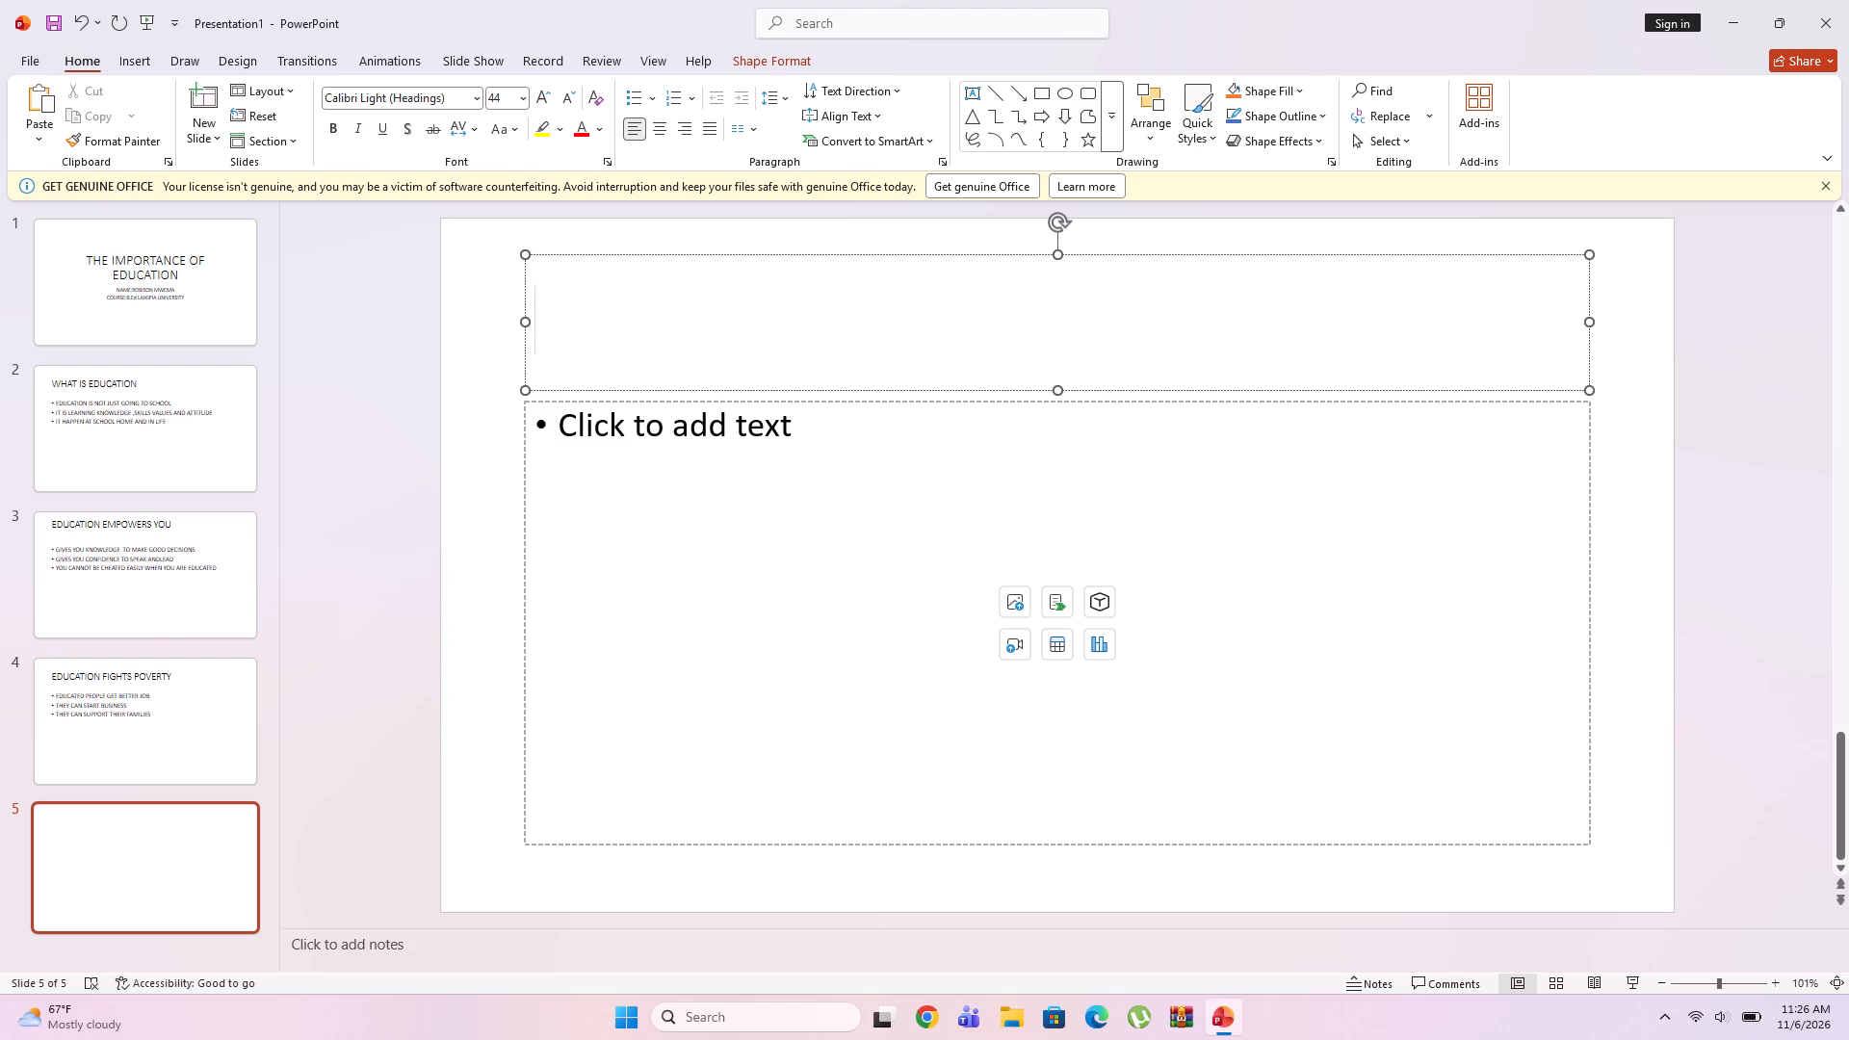
type("EDUCATION")
key("space")
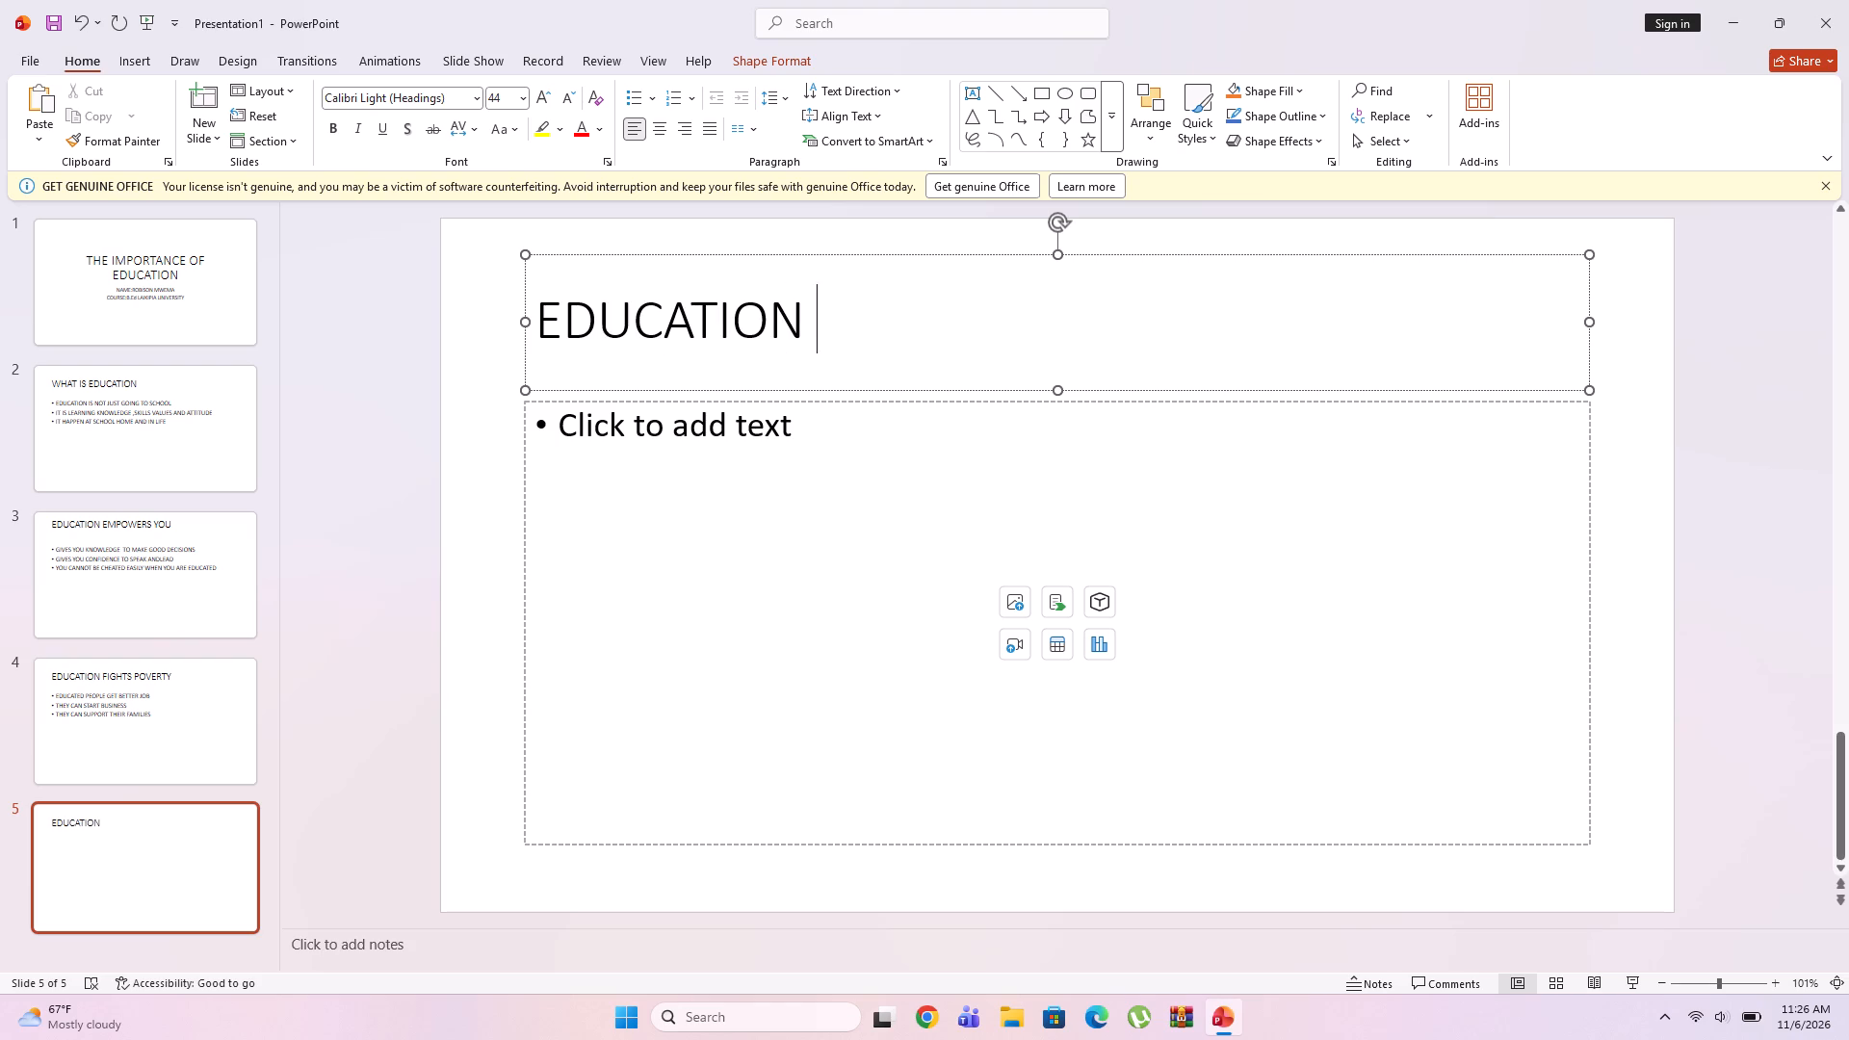
type("BUILDS")
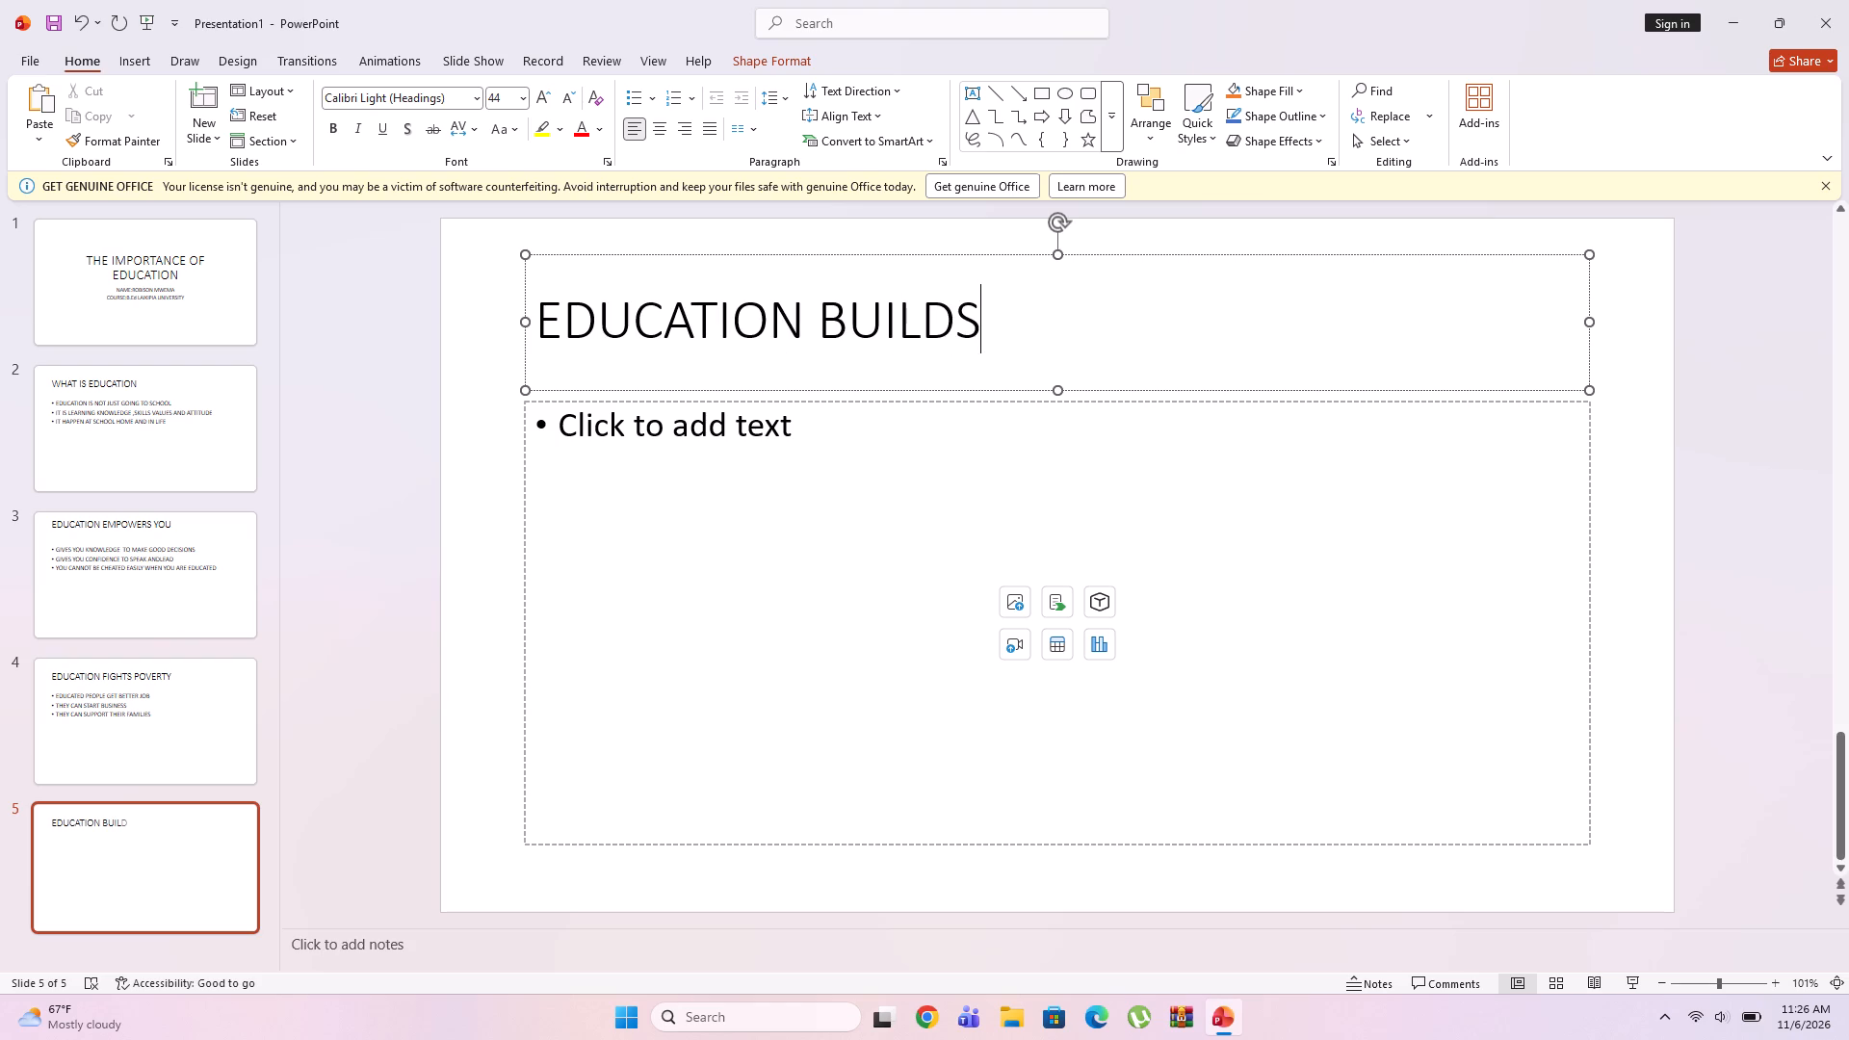
key("space")
type("THE NATION")
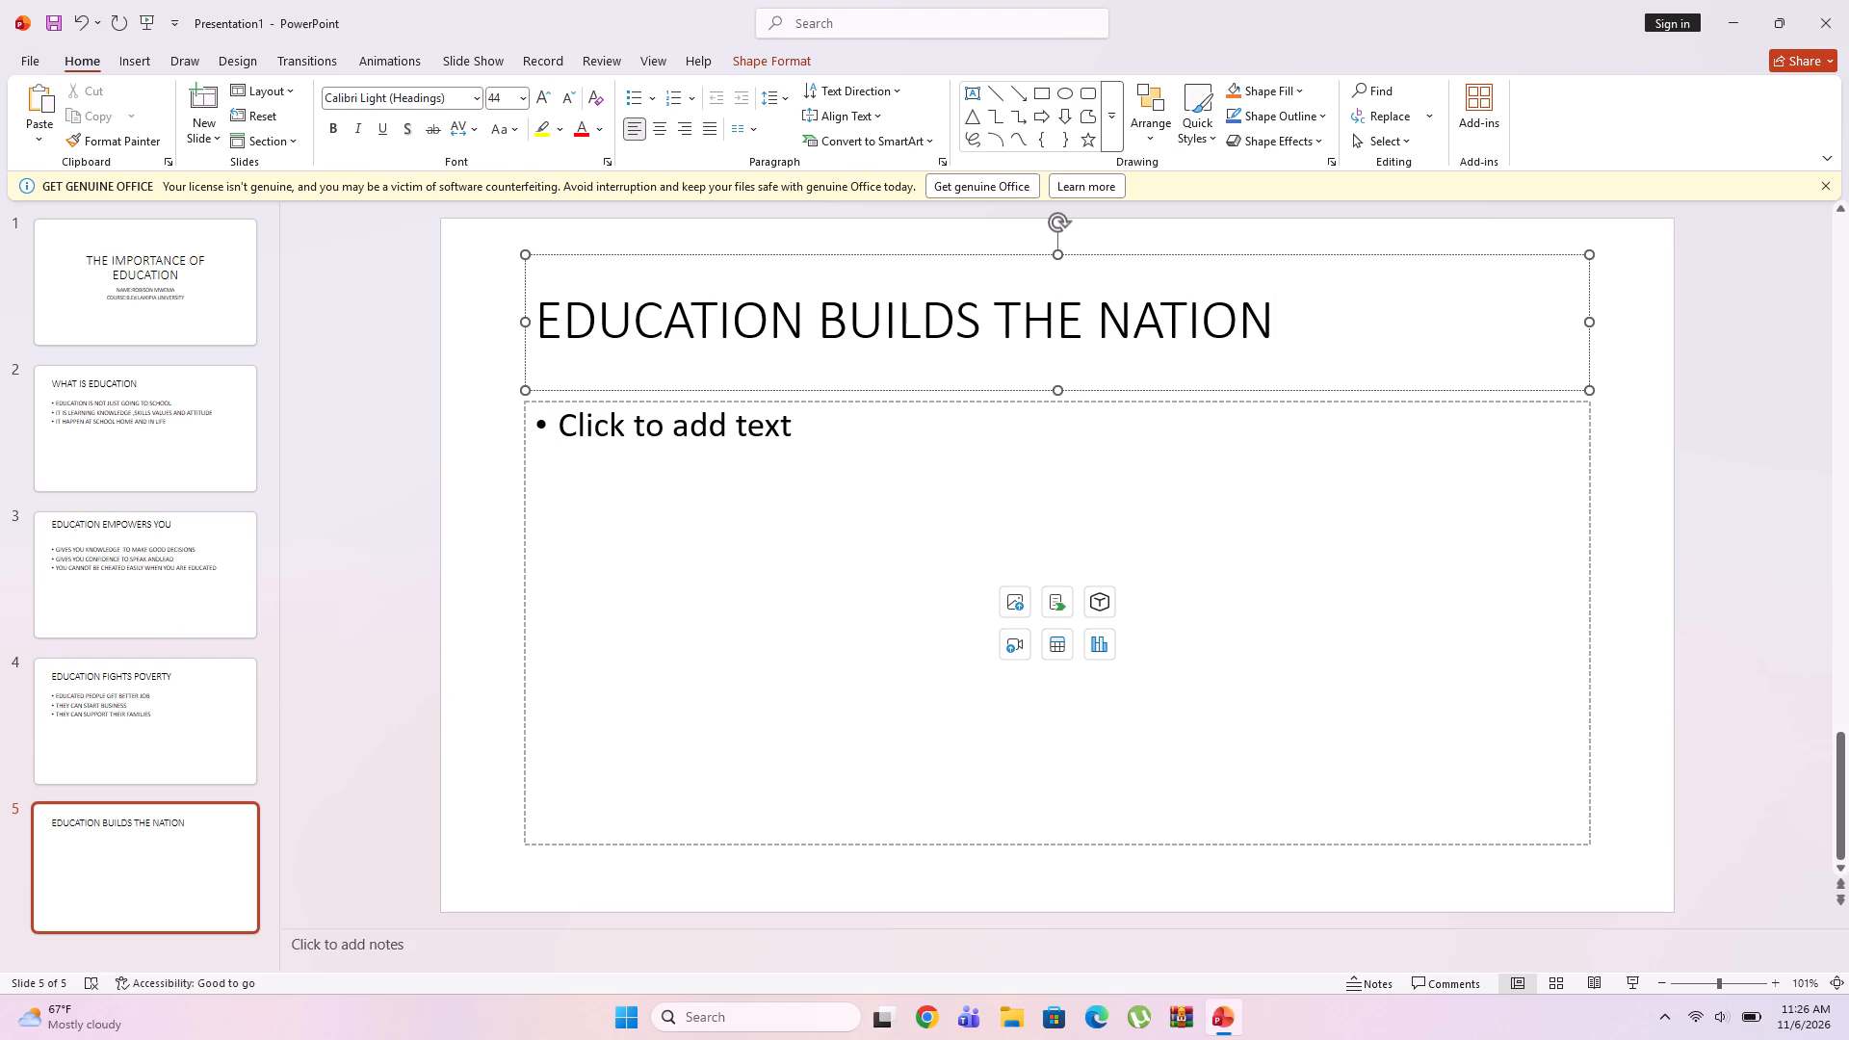
Enter "DOCTORS SAVES LIFE" as the first bullet on the "EDUCATION BUILDS THE NATION" slide.
left_click(572, 425)
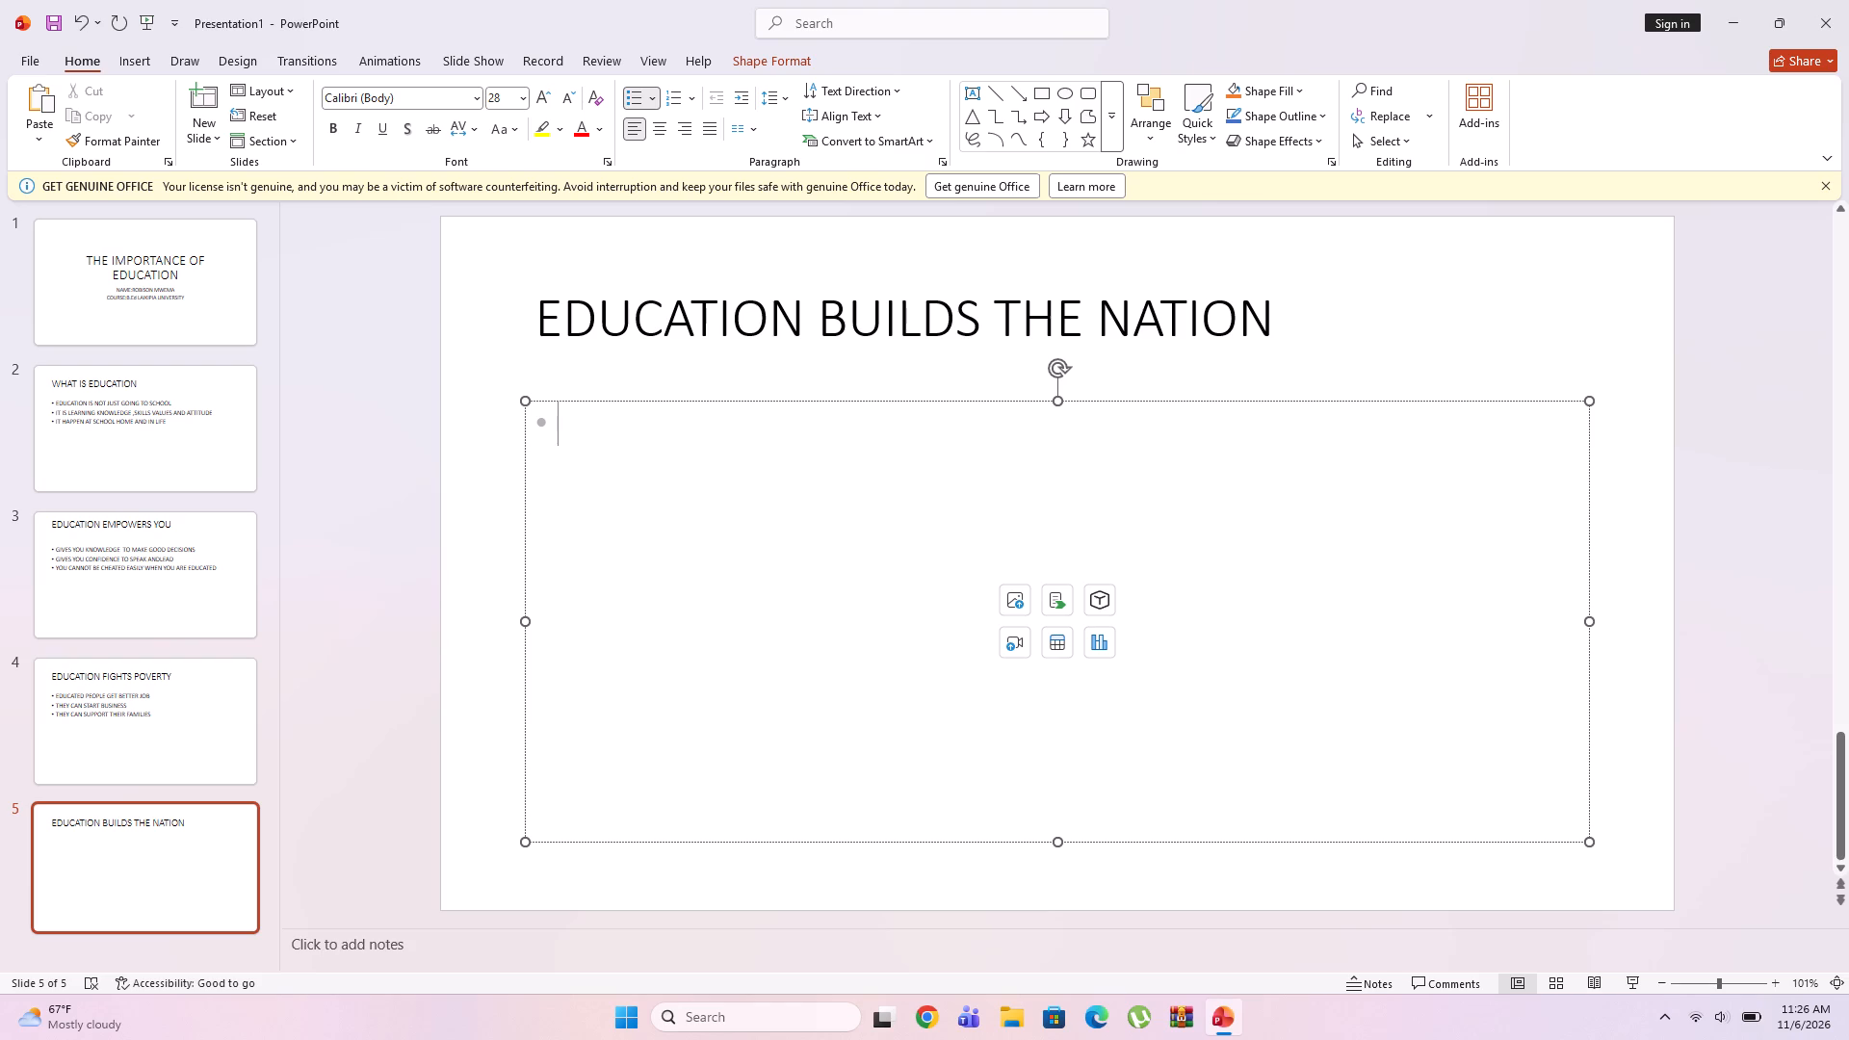
type("DO")
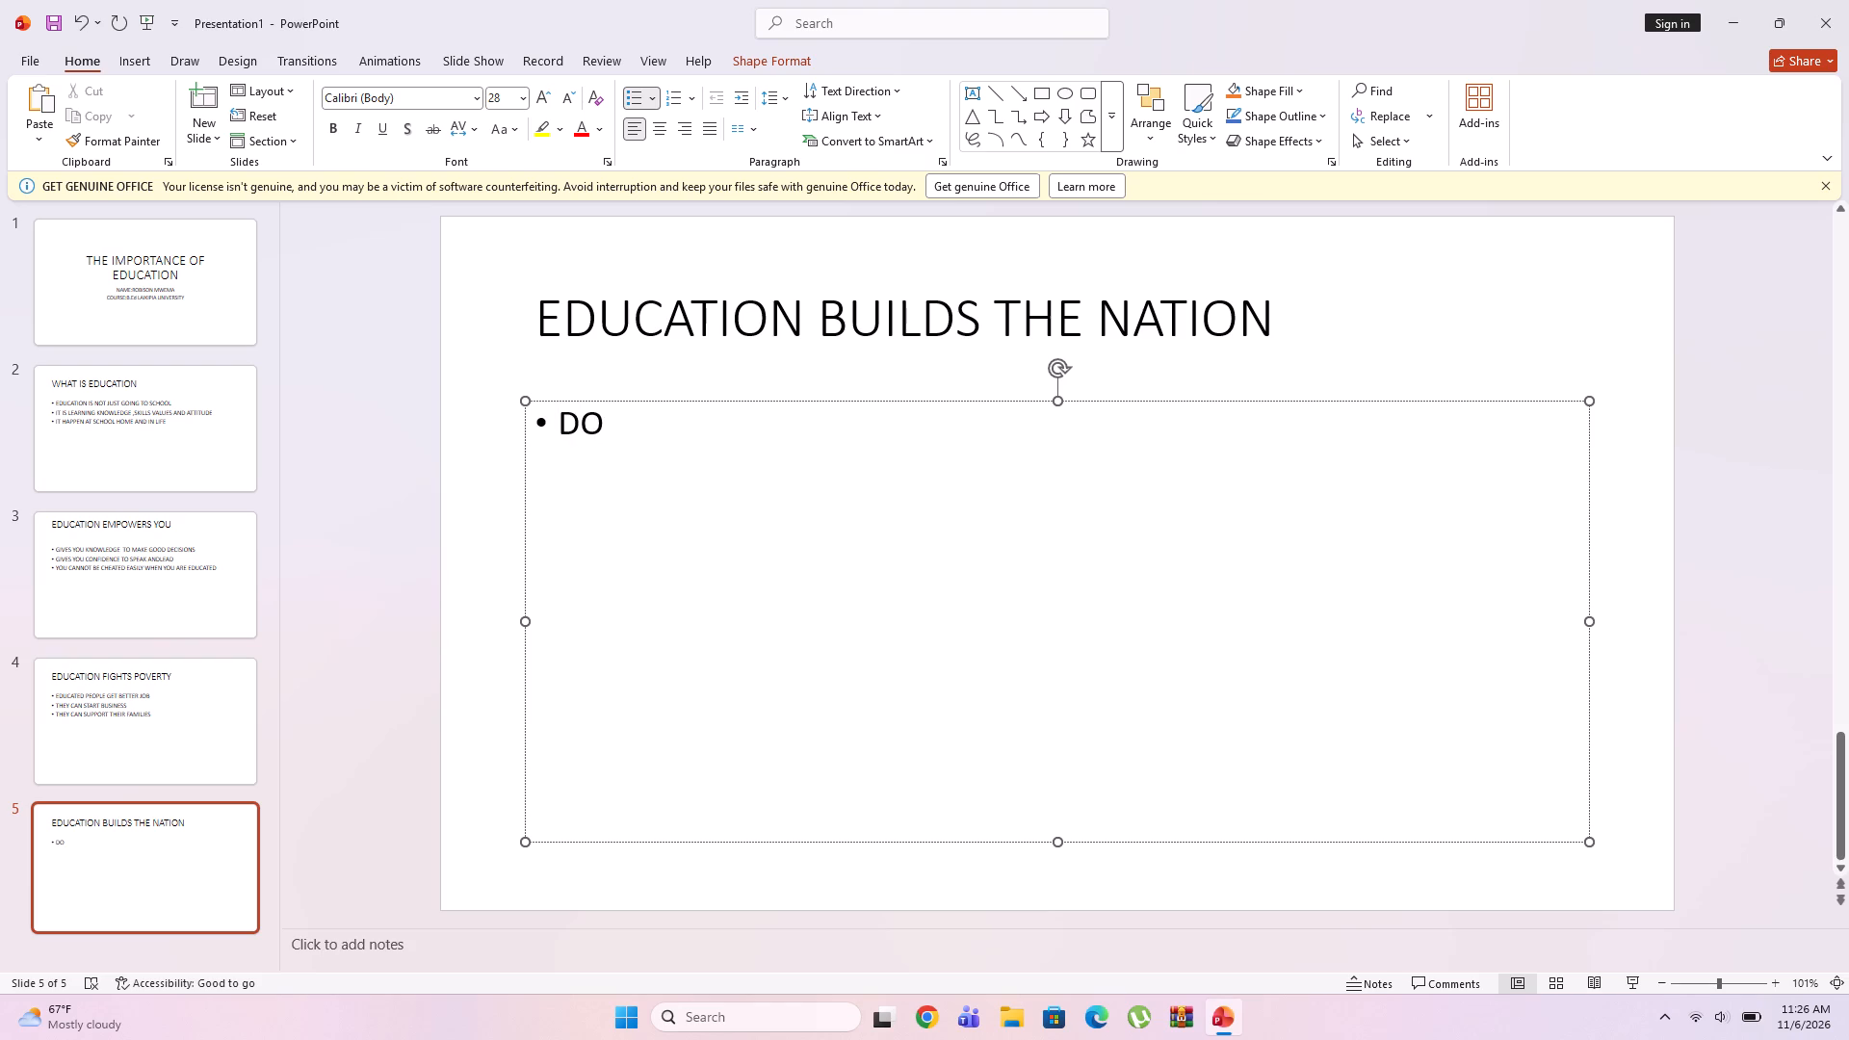
type("CTORS SA")
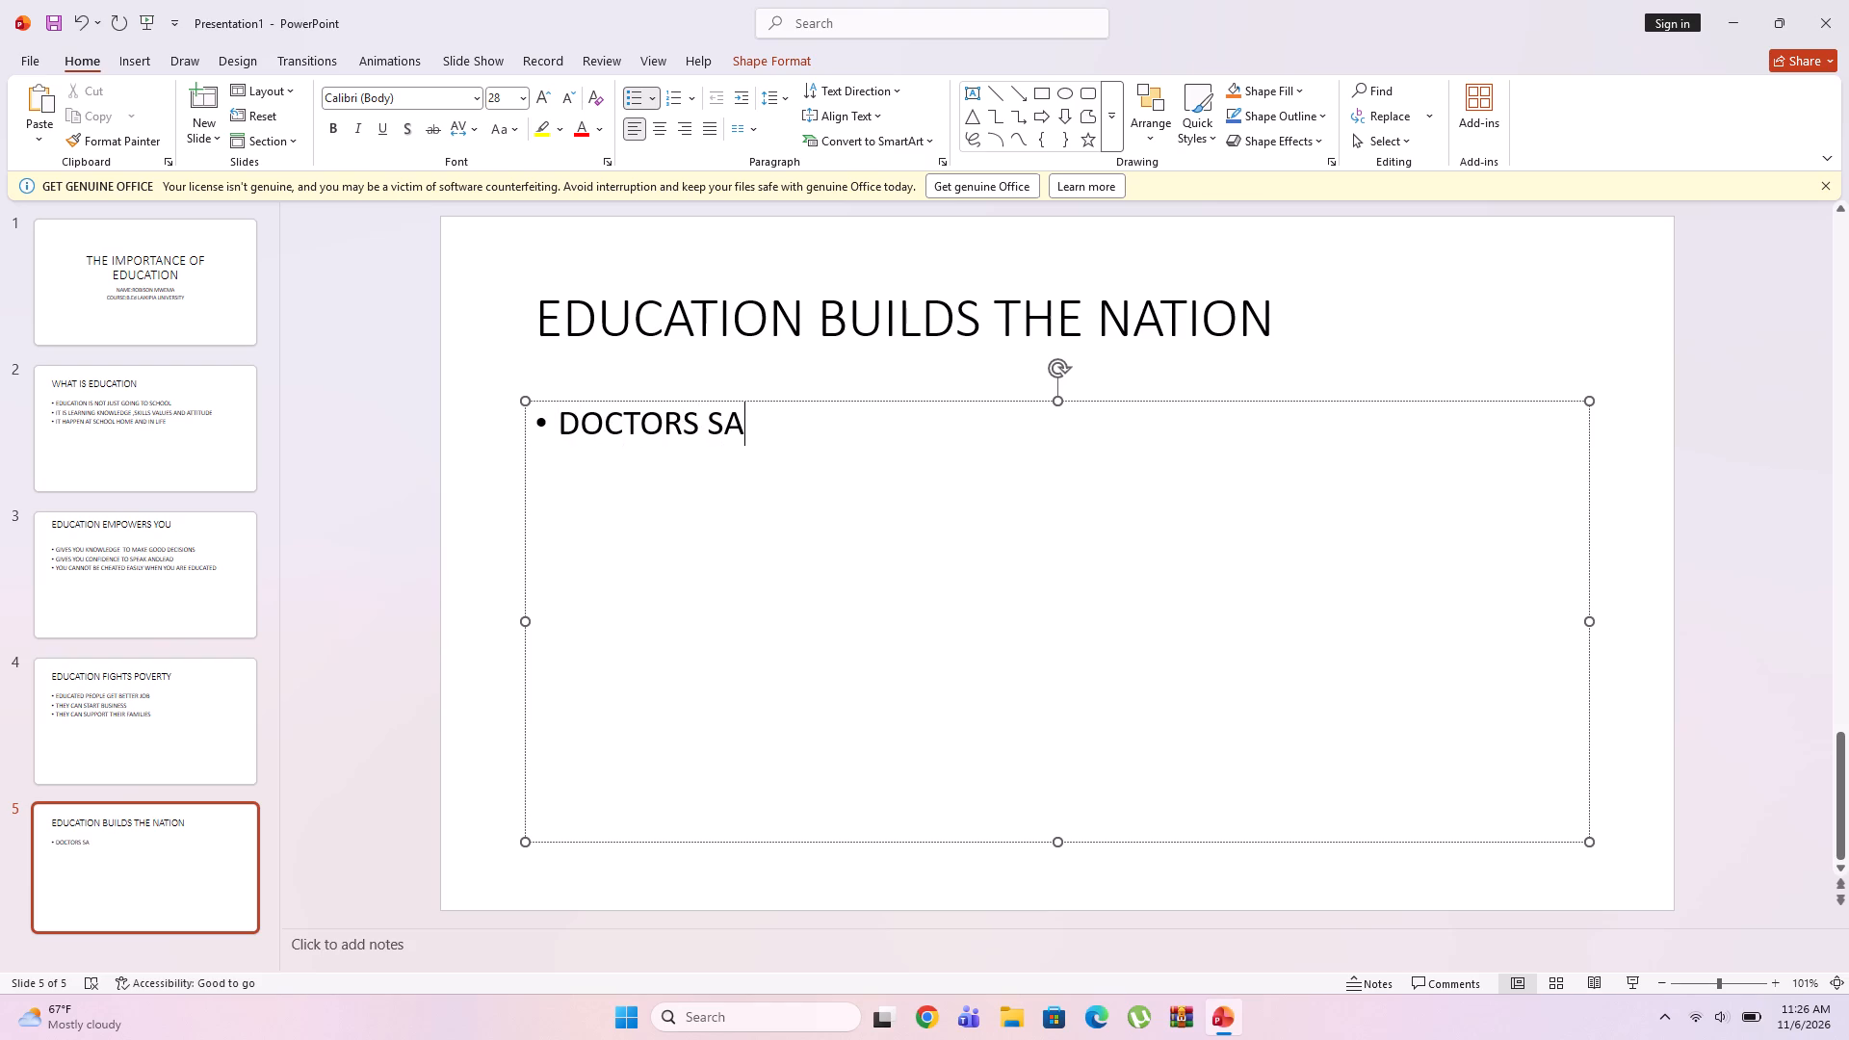
type("VES LIFE")
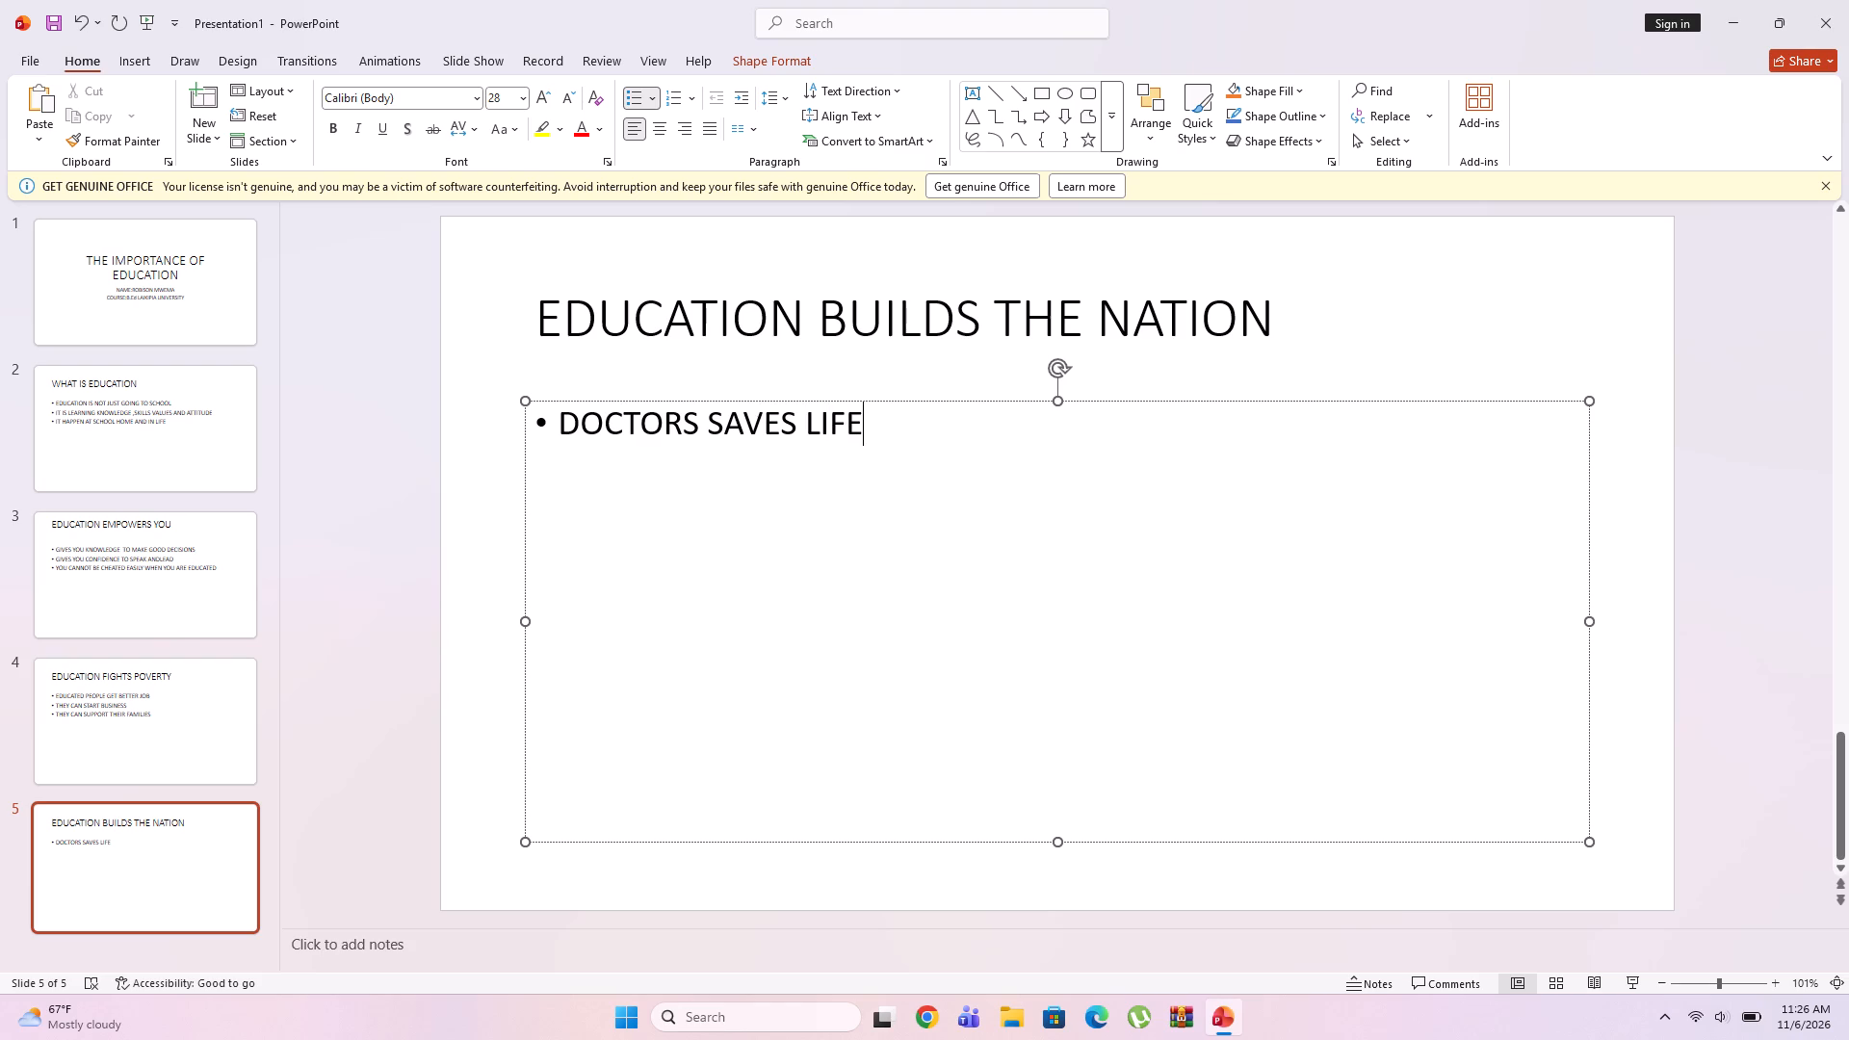
Add a second bullet reading "TEACHERS BUILD NEXT GENERATION" on the "EDUCATION BUILDS THE NATION" slide.
key("Return")
type("TEACH")
type("ERS BUILD NEXT")
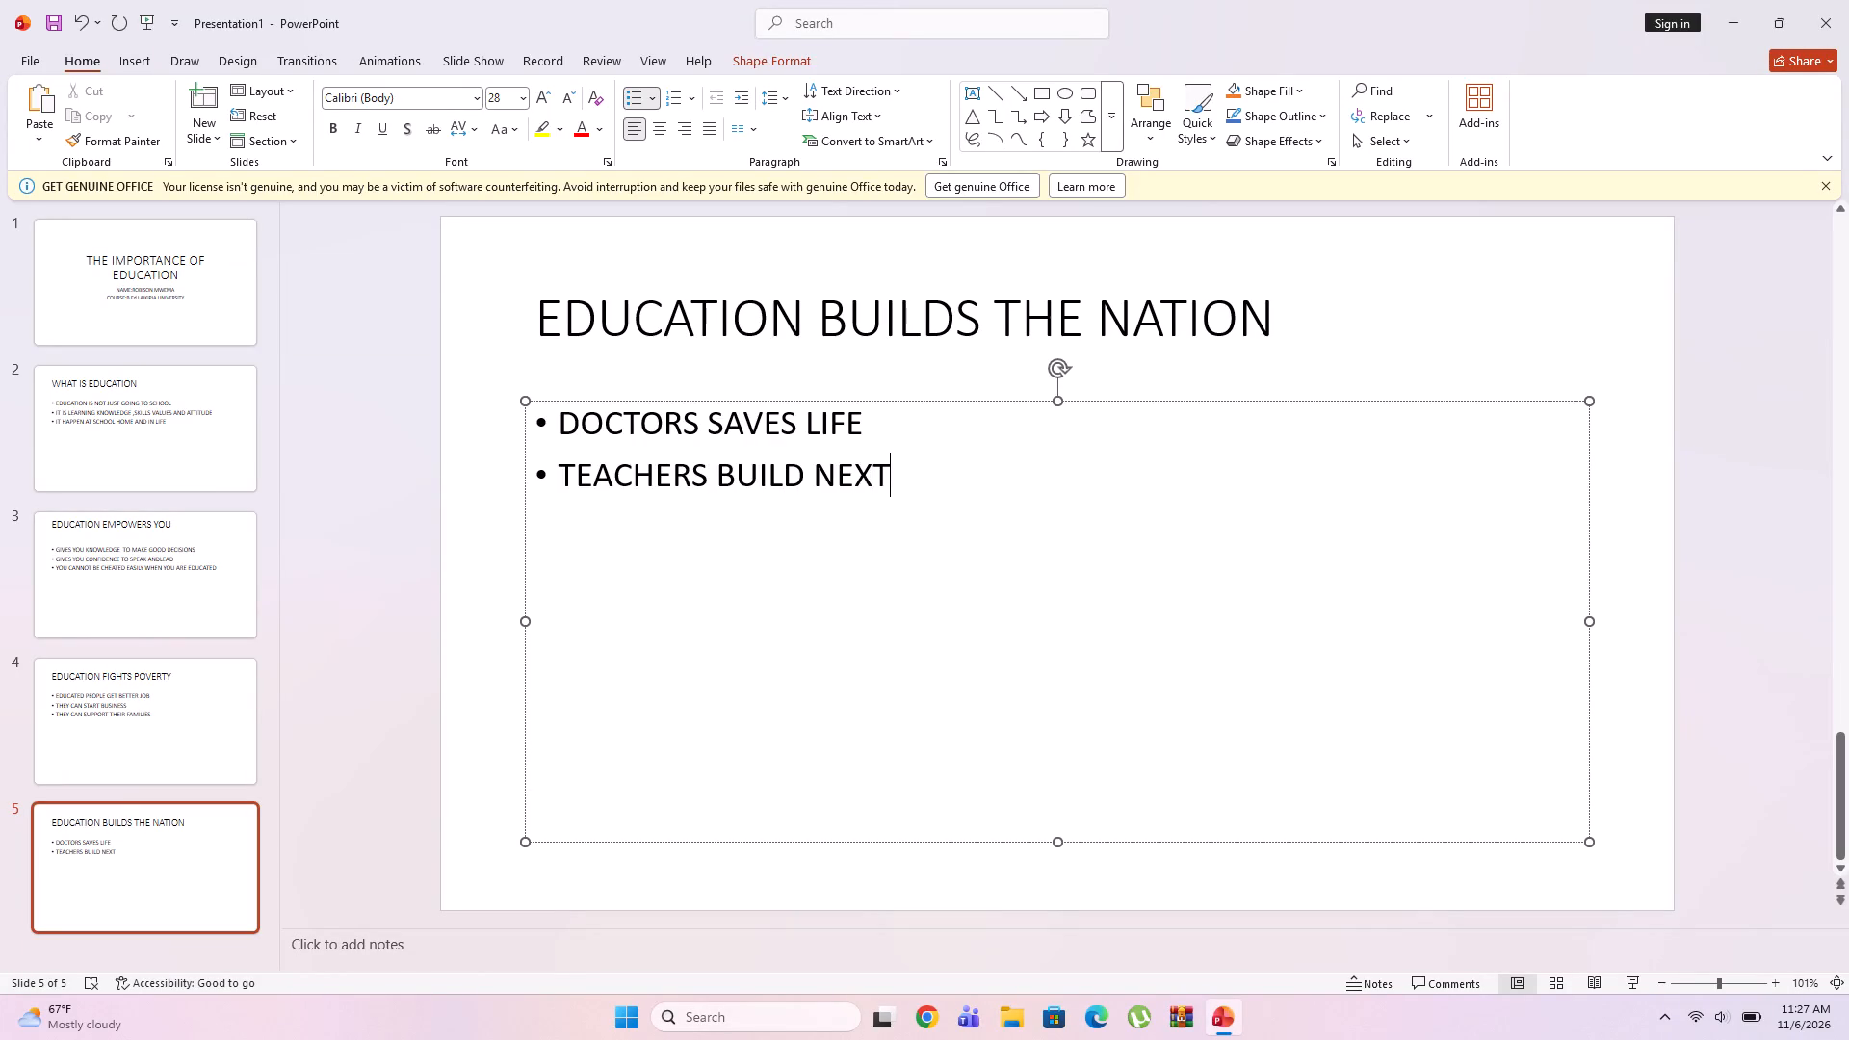
key("space")
type("GENERA")
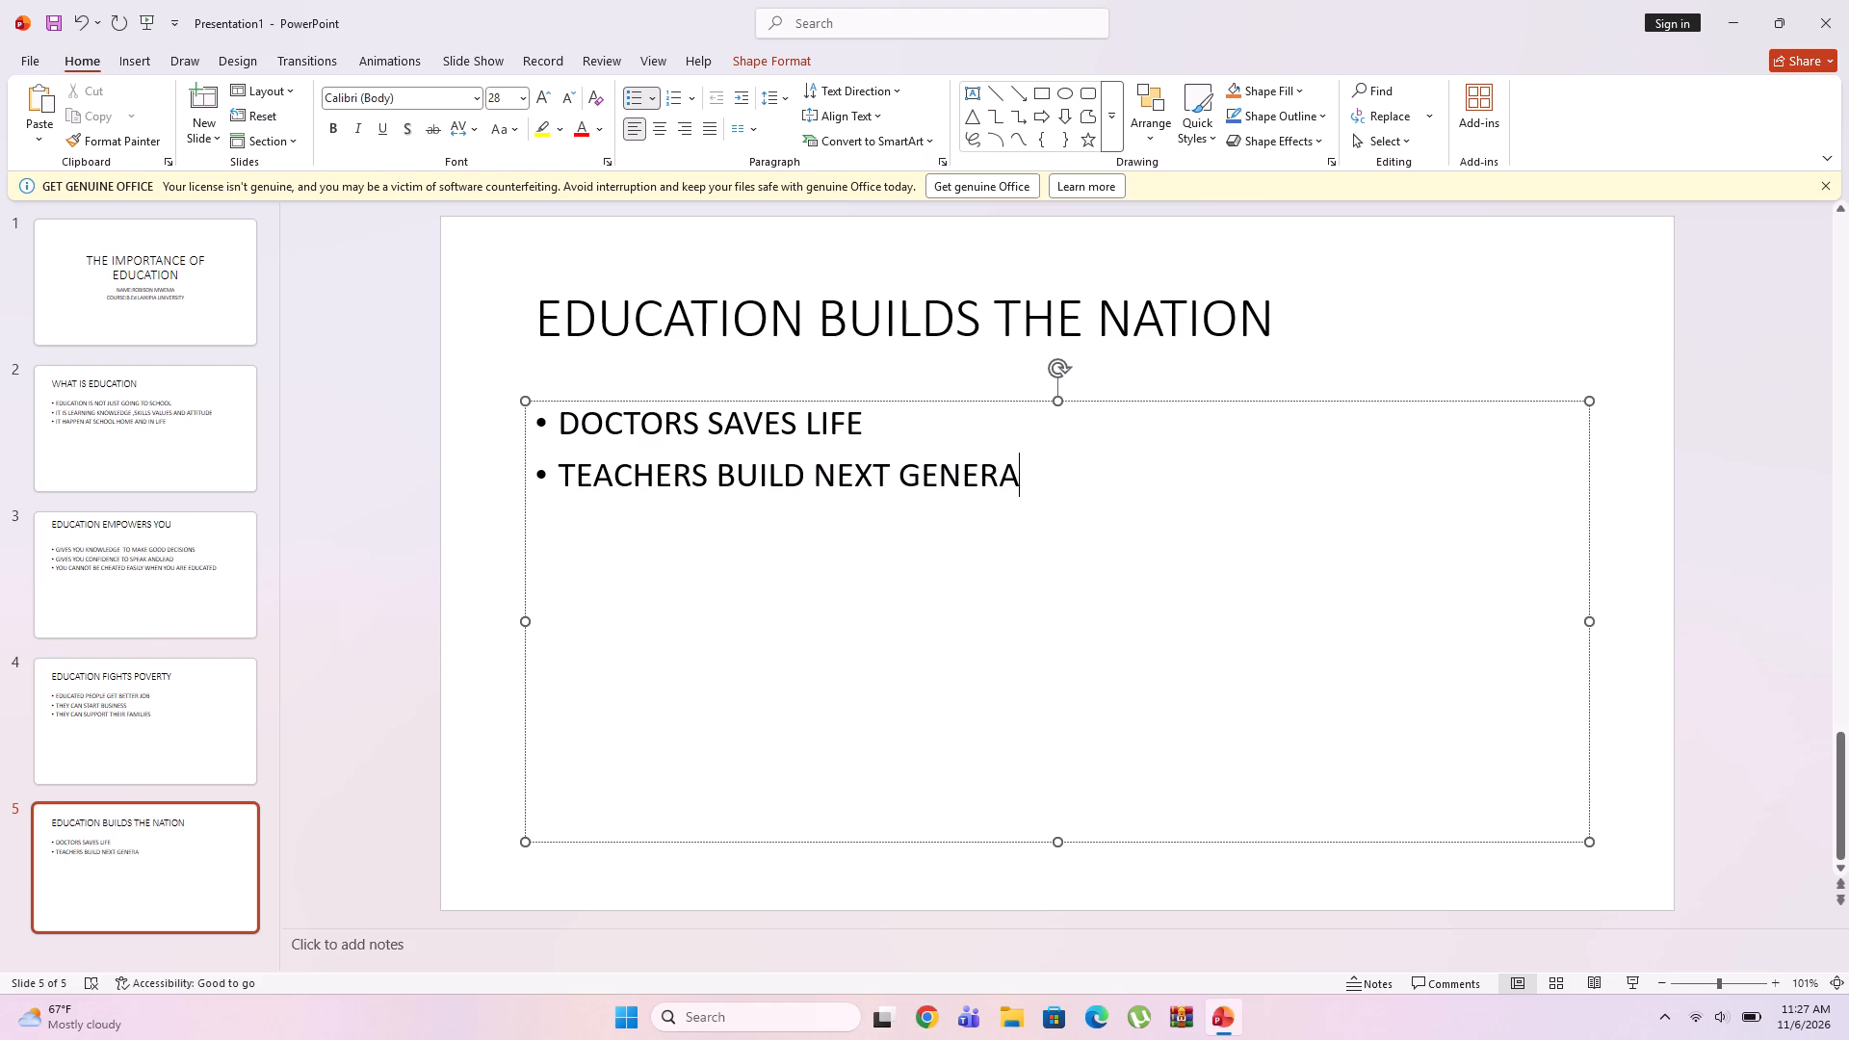
type("TION")
Add a third bullet reading "ENGINEERS BUILD ROAD" on the "EDUCATION BUILDS THE NATION" slide.
key("Return")
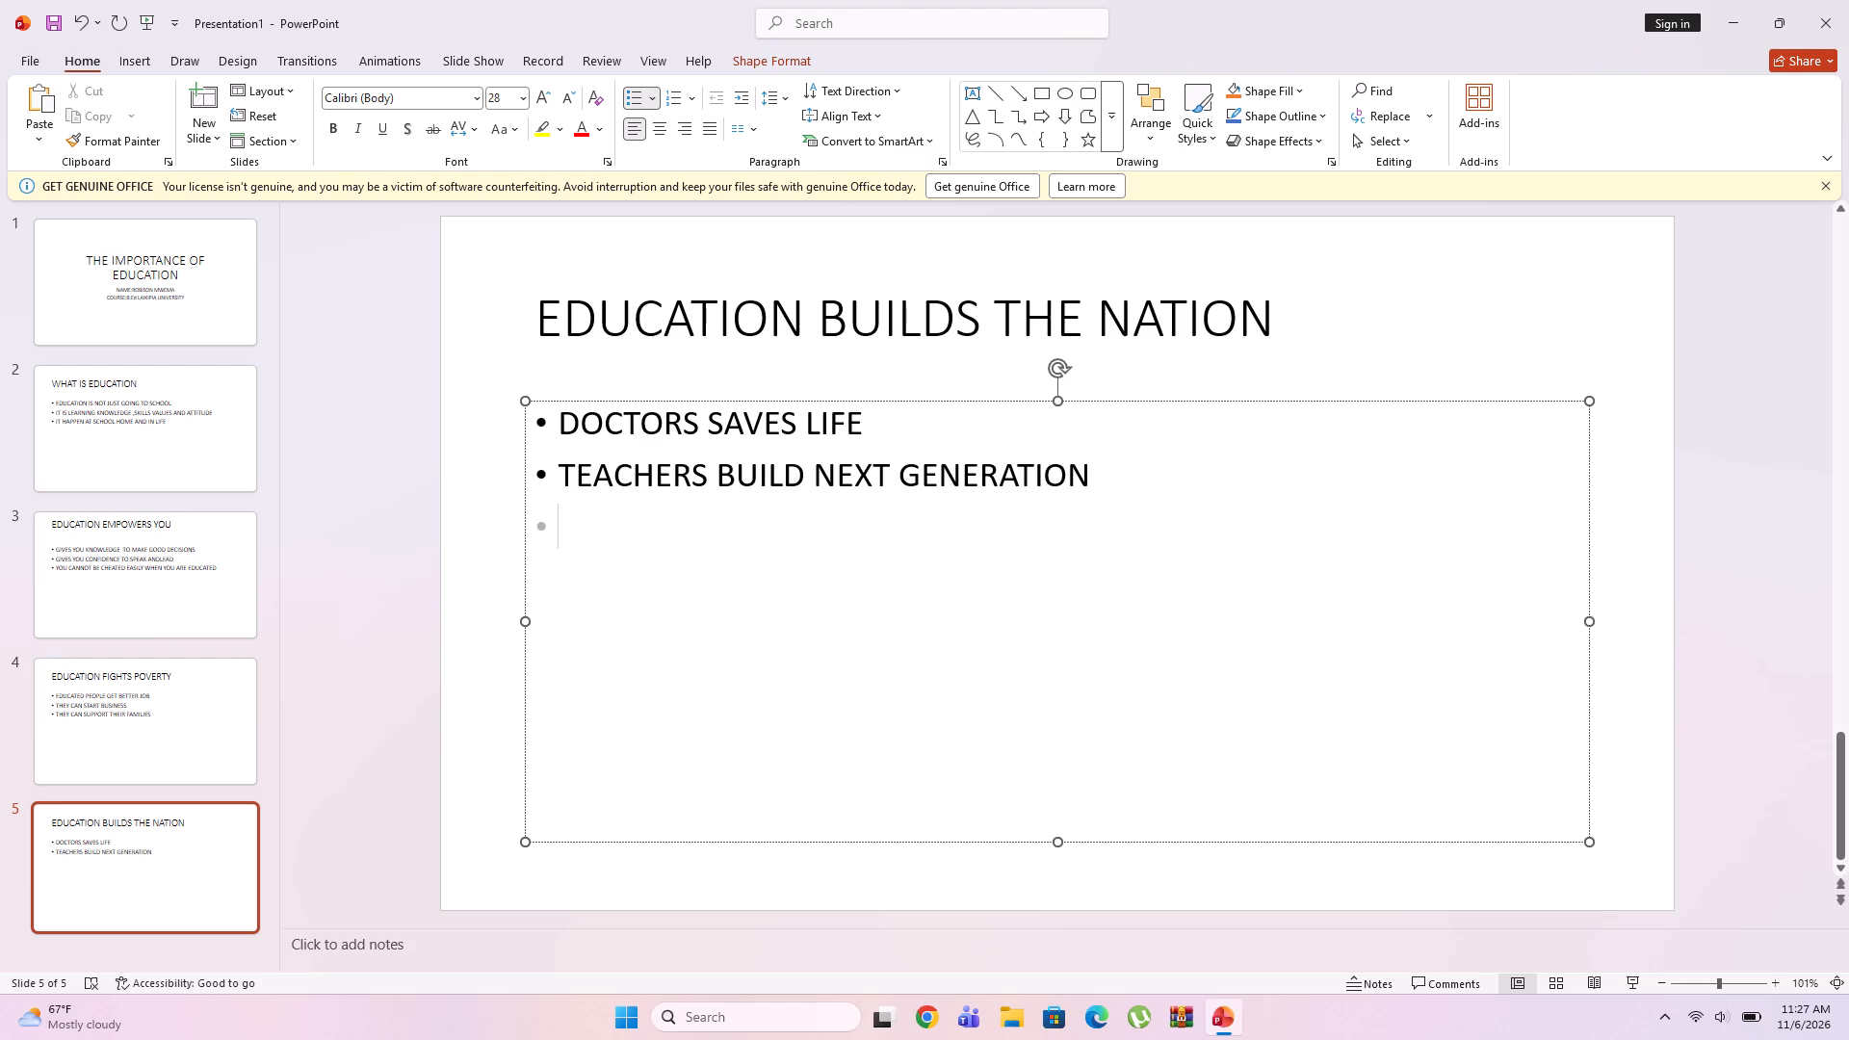
type("ENGINEERS")
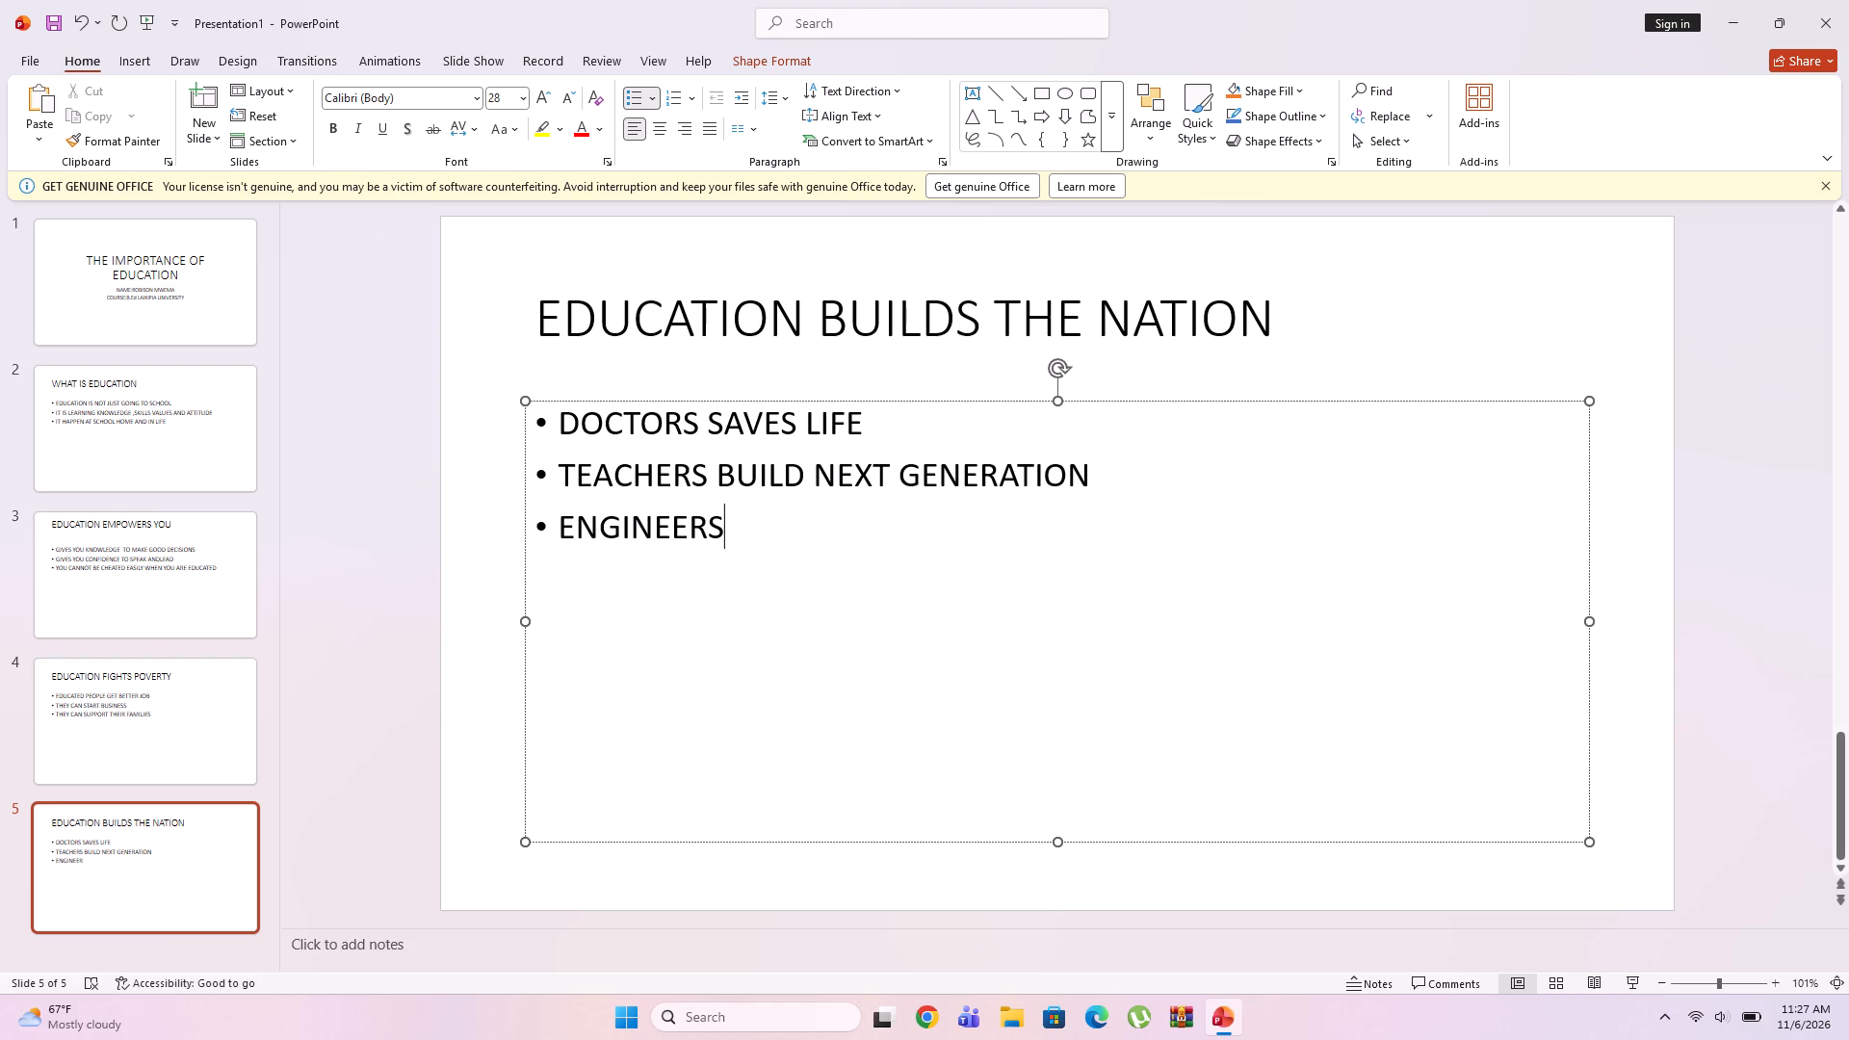
key("space")
key("b")
type("UILD")
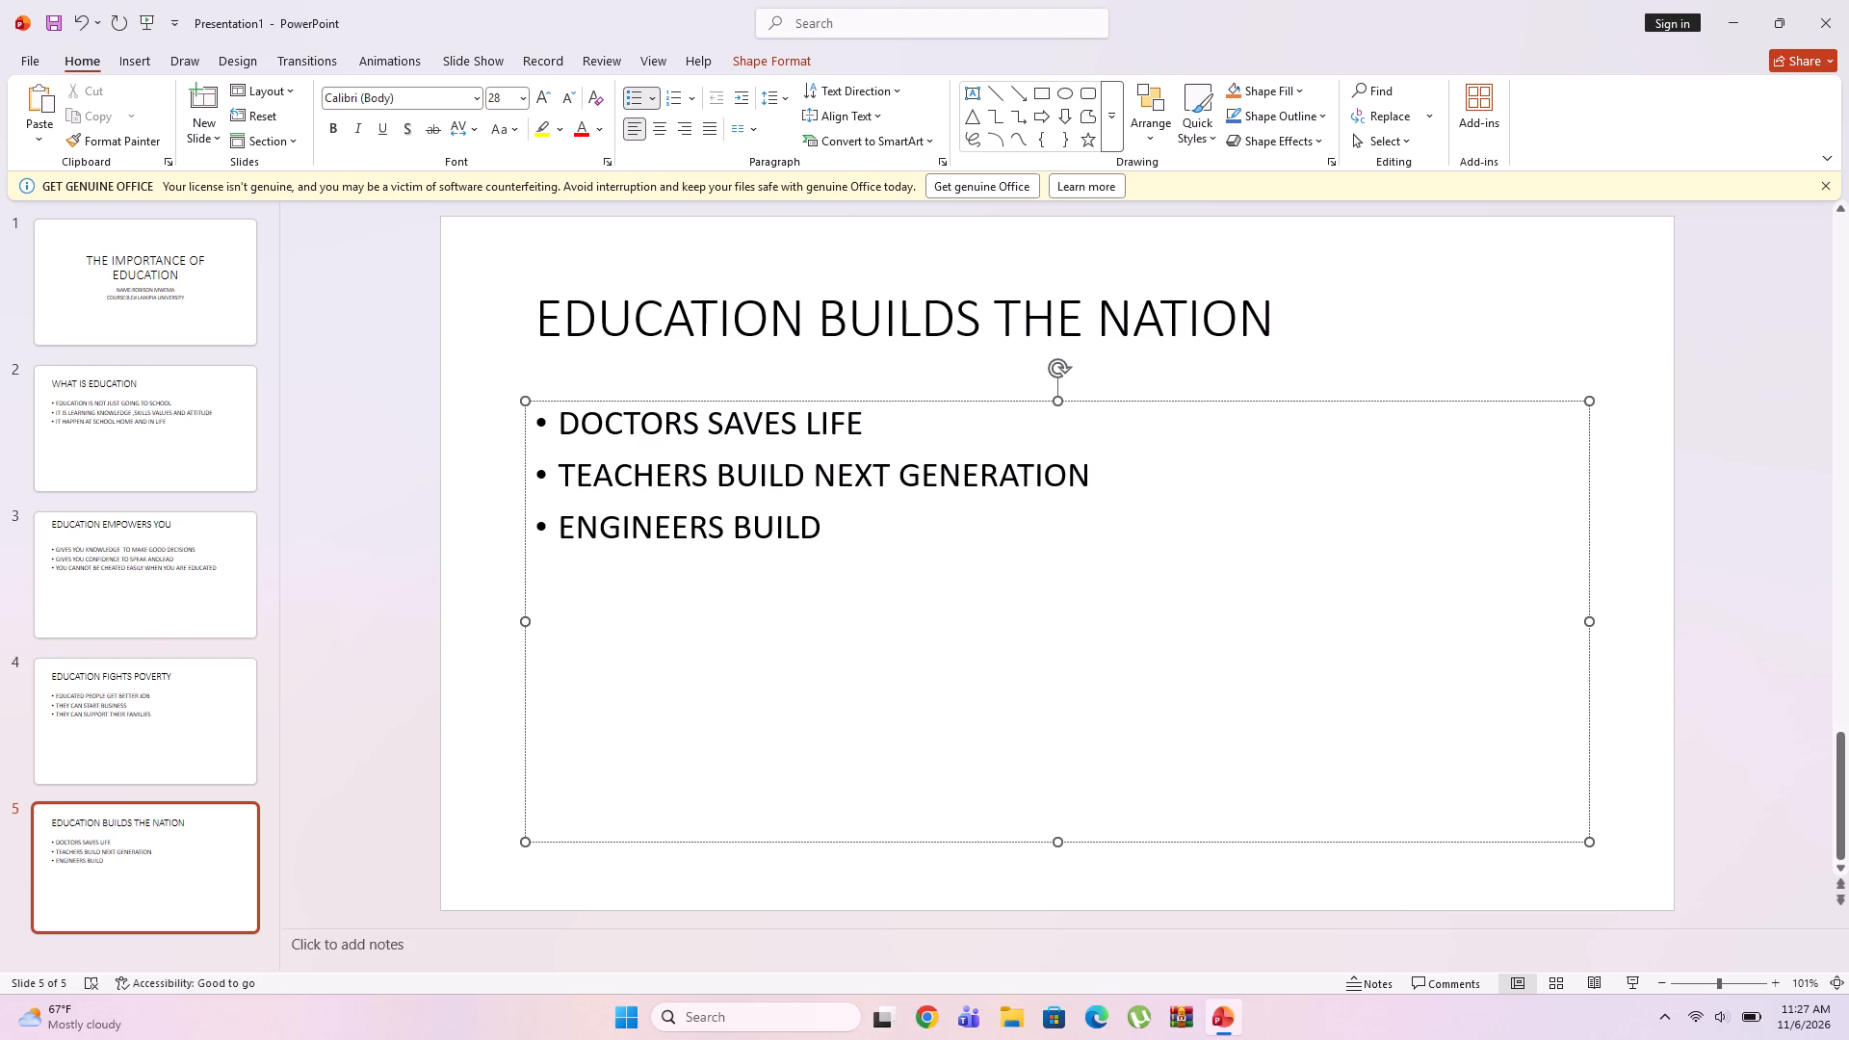
key("space")
type("ROAD")
Extend the third bullet on the fifth slide to read "ENGINEERS BUILD ROADS HOUSES AND TECHNOLOGY".
key("s")
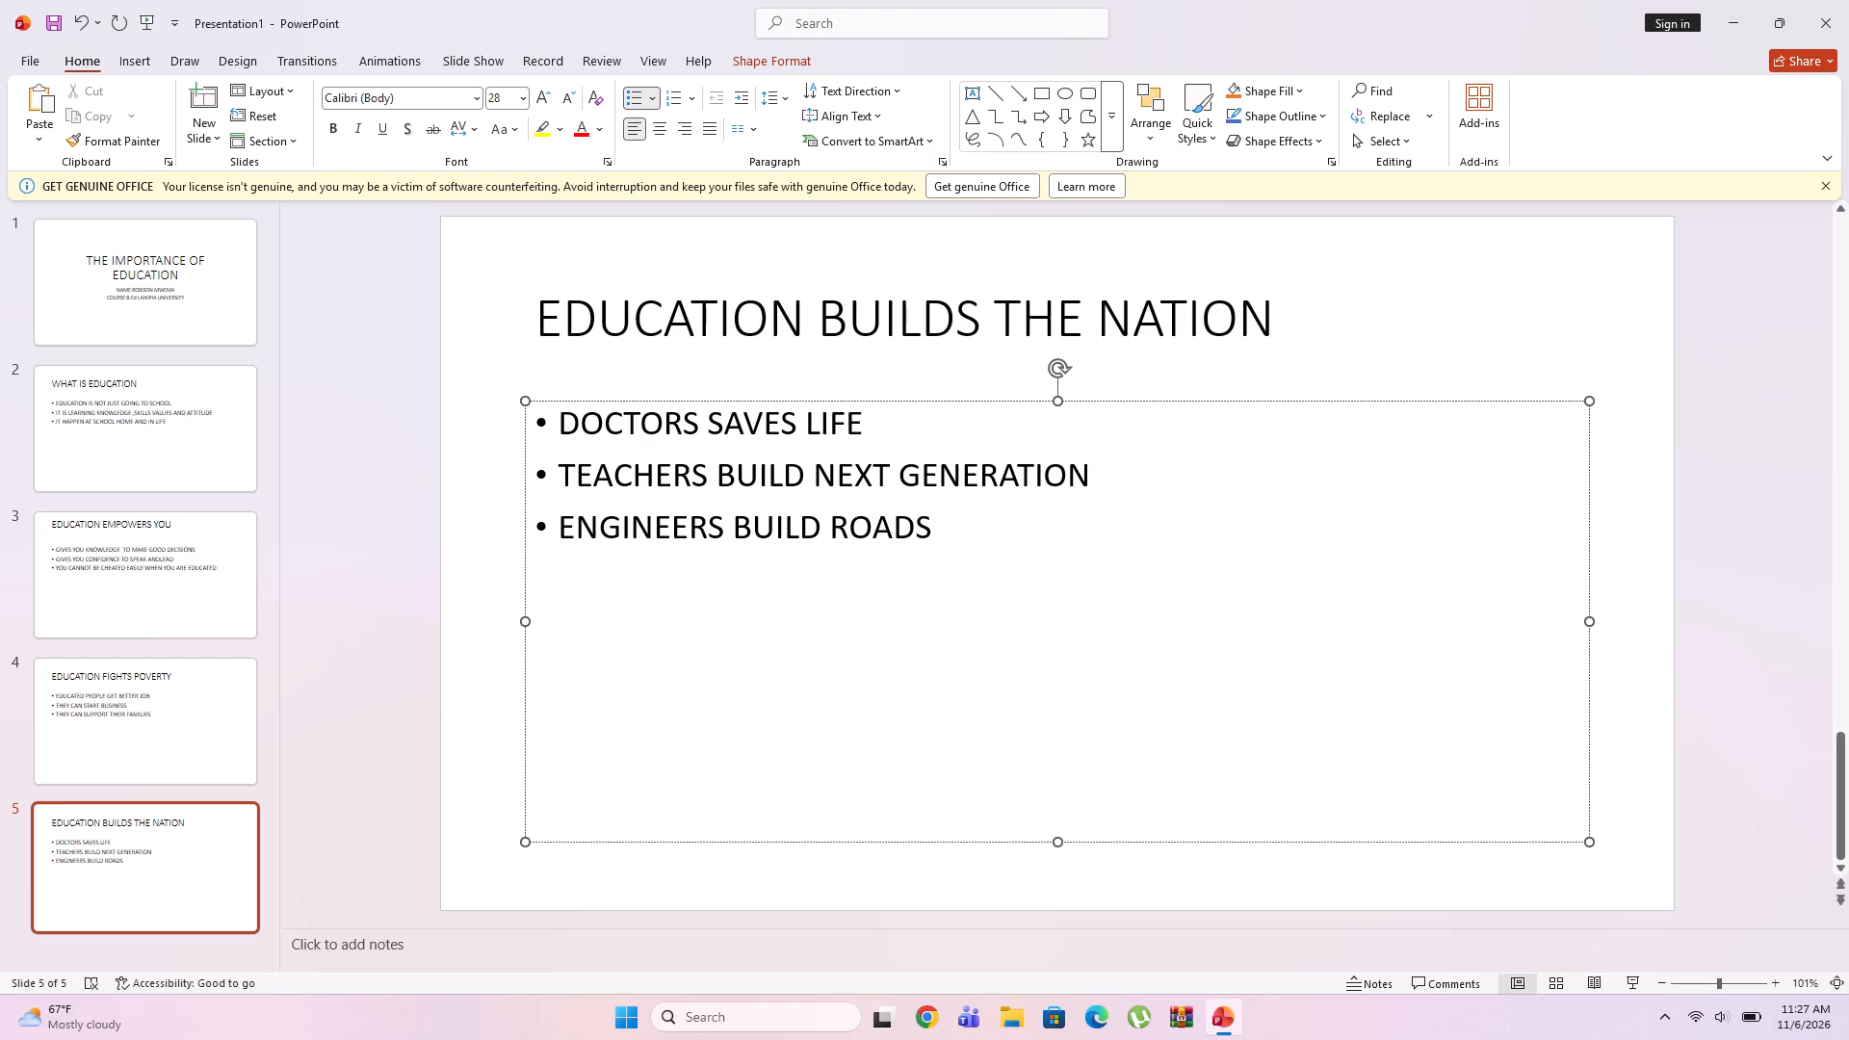
key("space")
type("HOUSES AND TE")
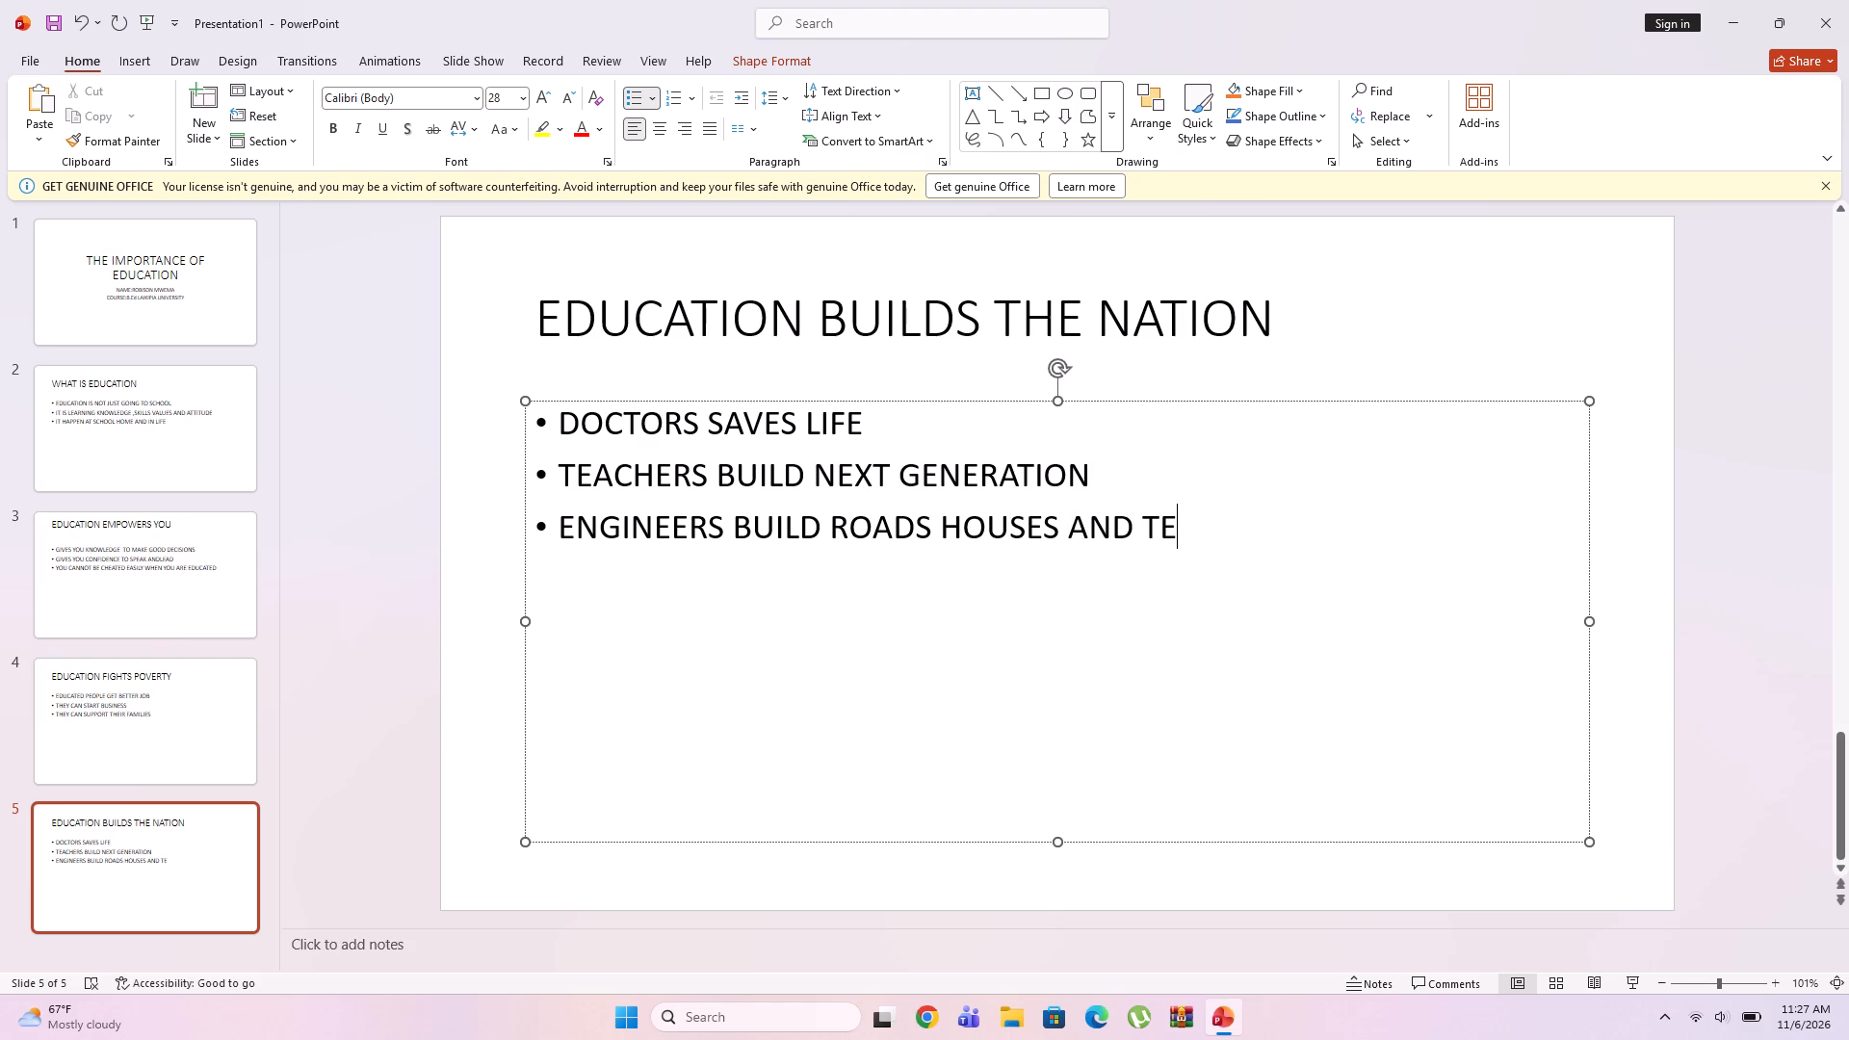
type("CHNOLO")
key("g")
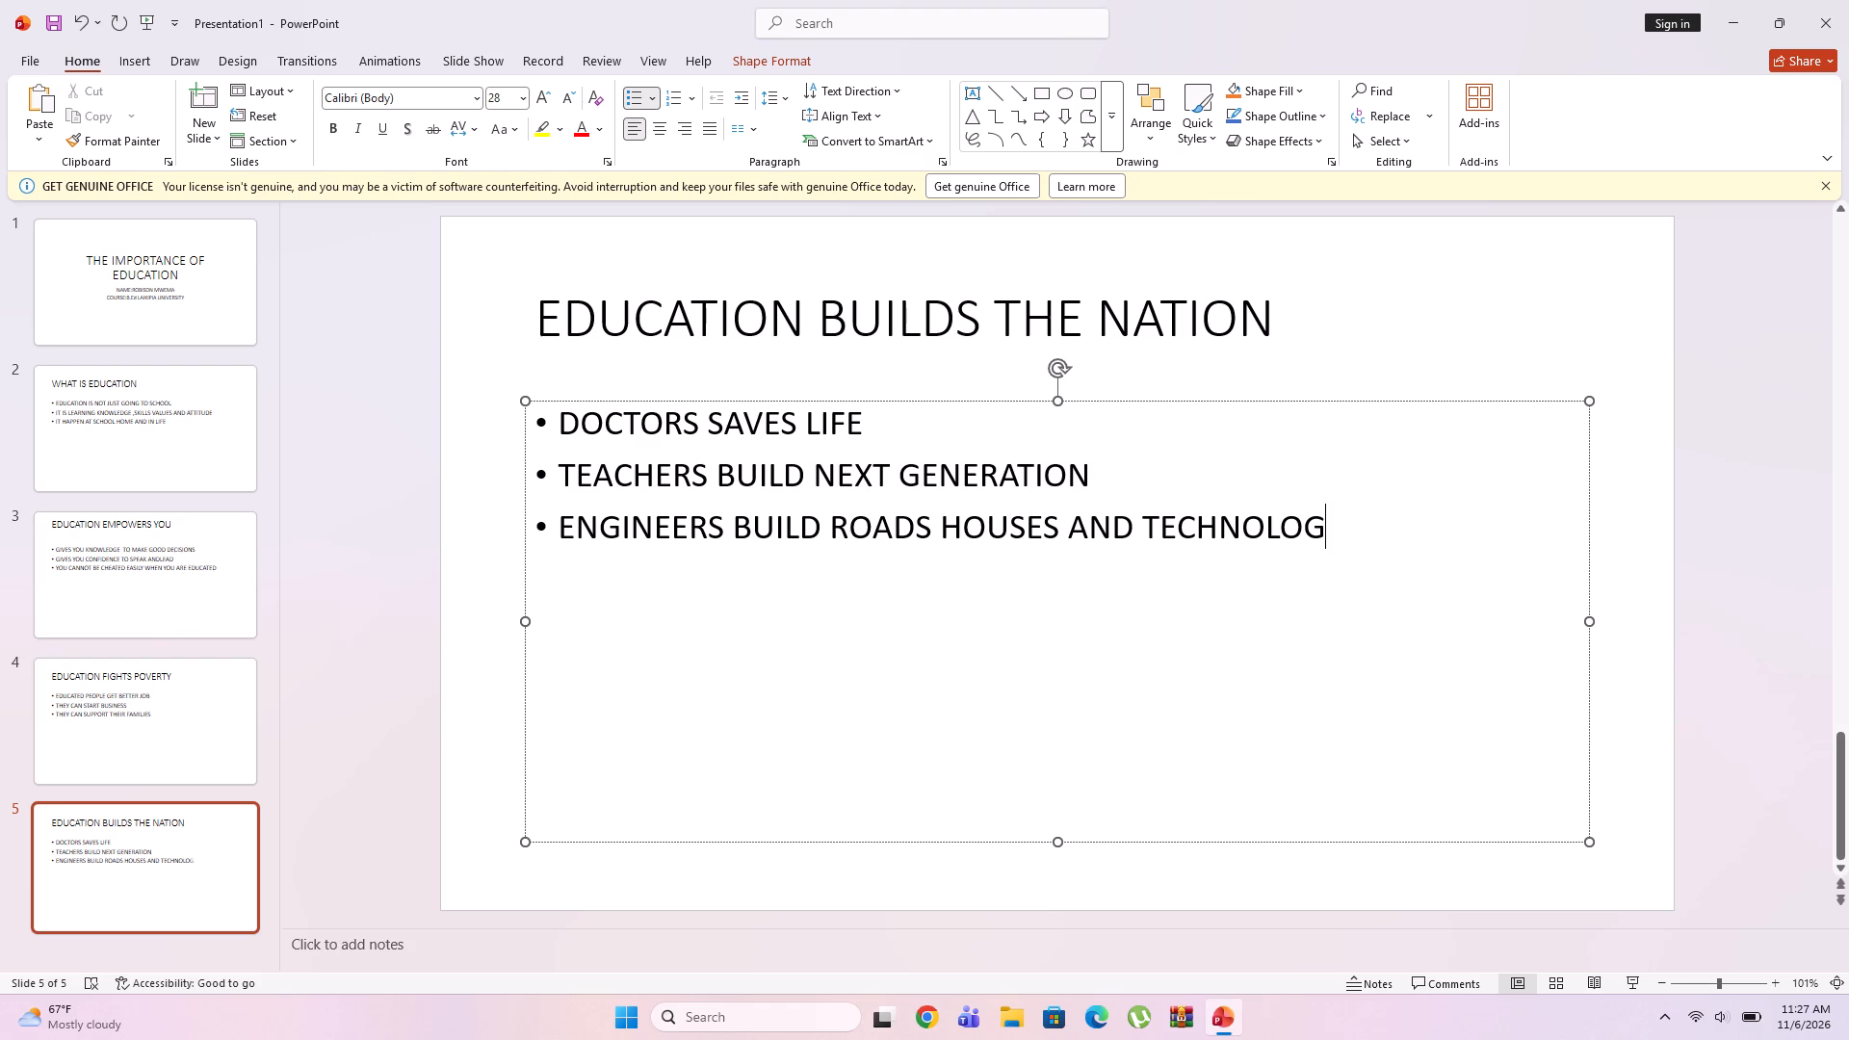
key("y")
Add a fourth bullet reading "WITHOUT EDUCATION KENYA CANNOT DEVELOP" on the "EDUCATION BUILDS THE NATION" slide.
key("Return")
type("WITHOUT EDU")
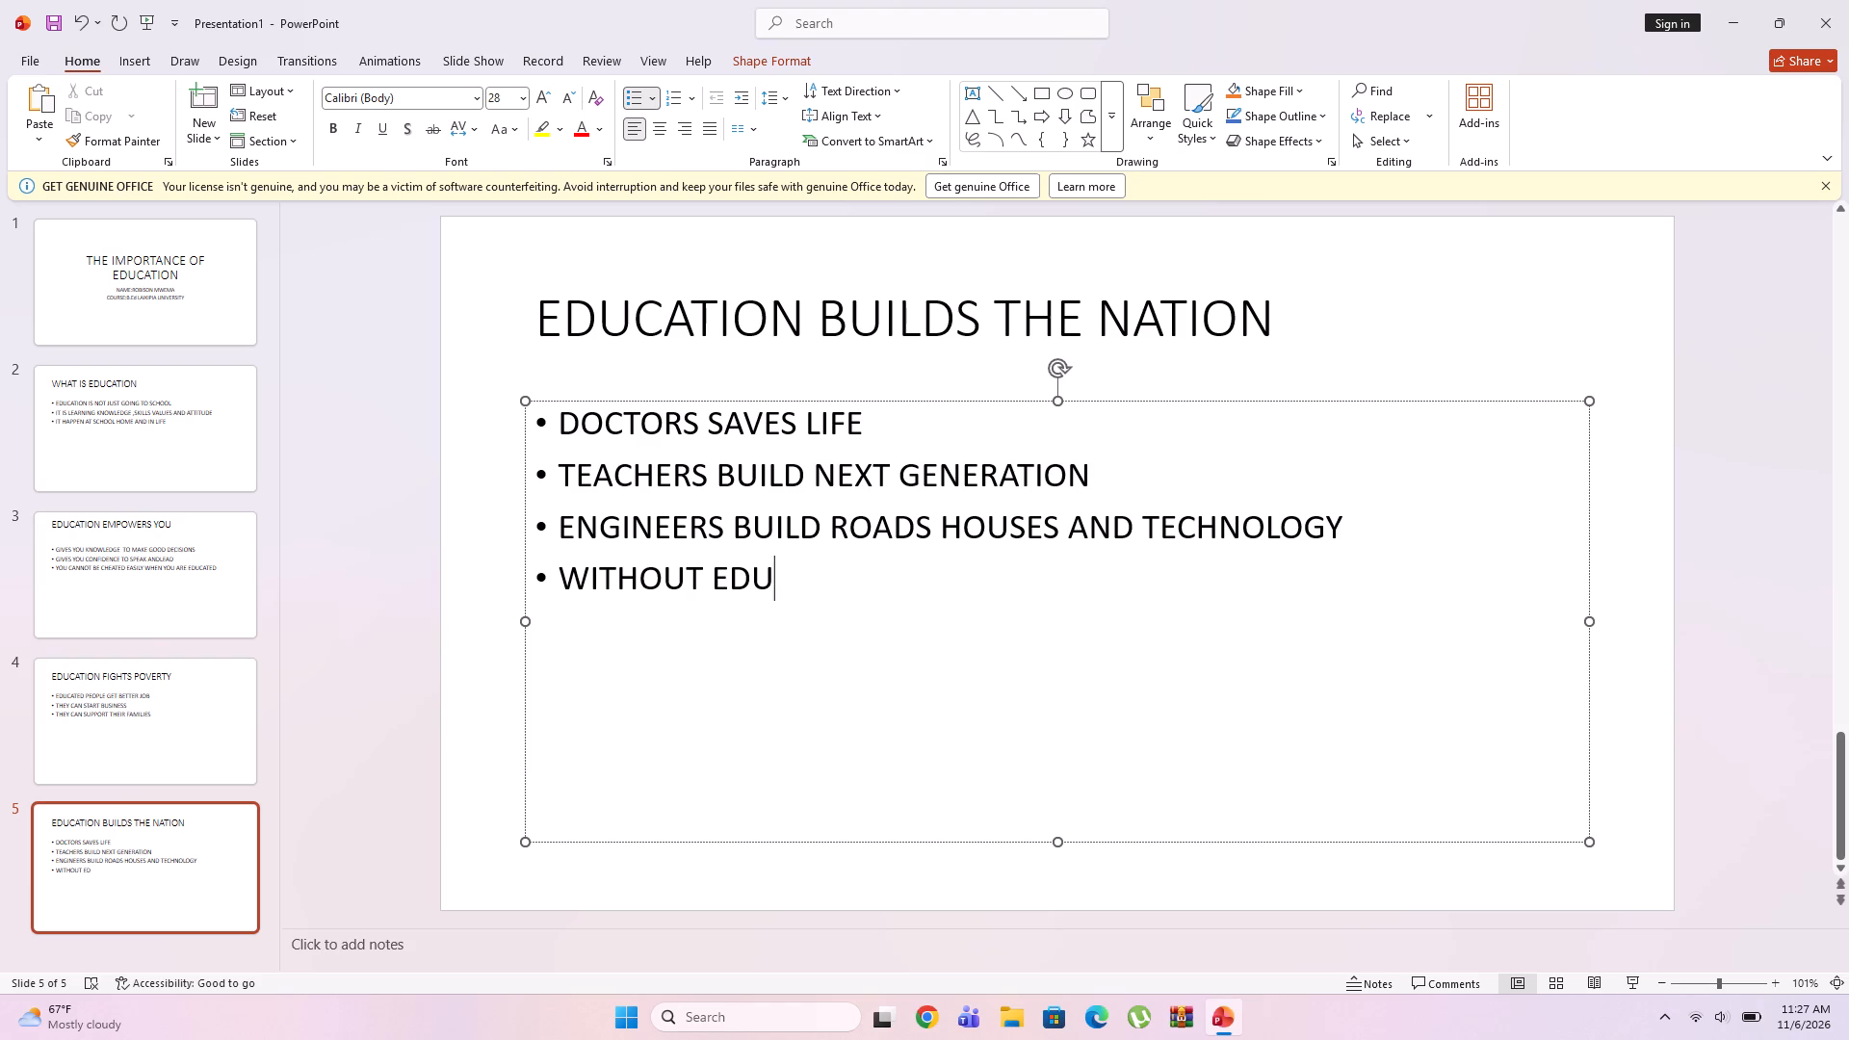
type("CATION")
key("space")
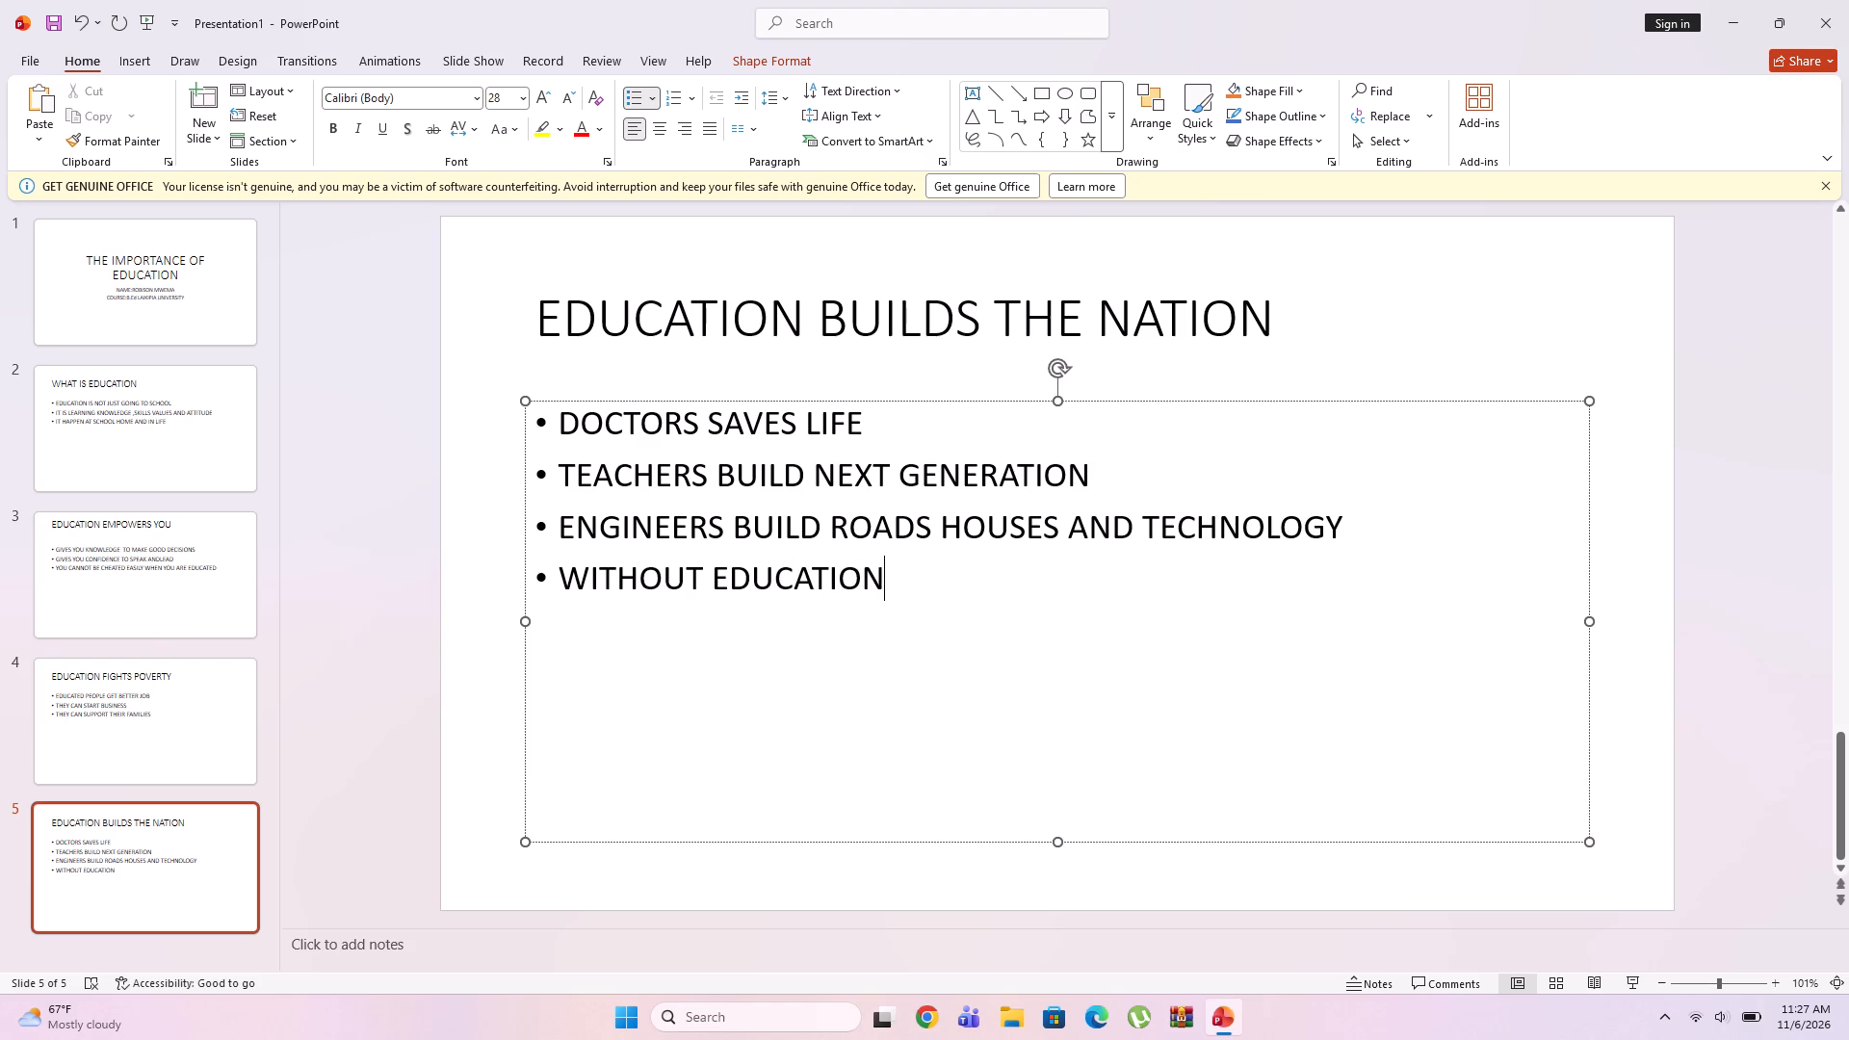
type("KENYA CANNOT DE")
type("VELOP")
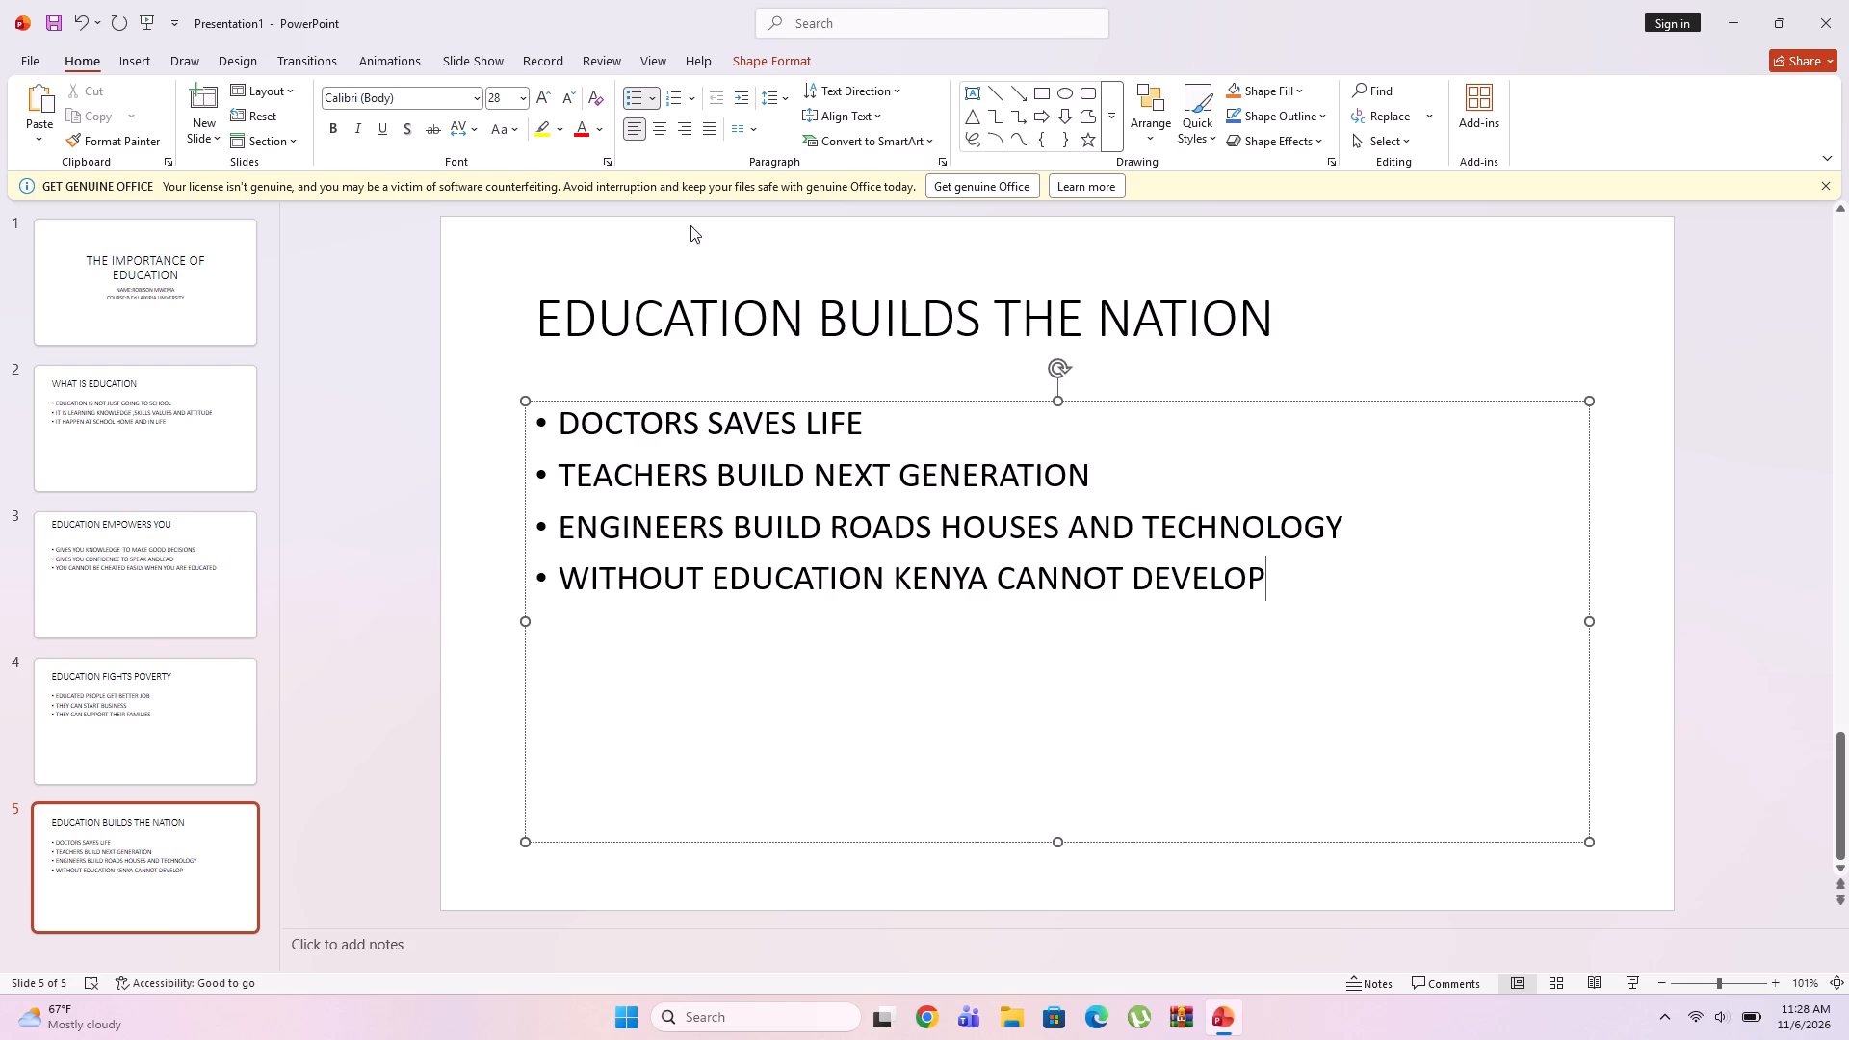
Insert a sixth slide with the Title and Content layout after the "EDUCATION BUILDS THE NATION" slide.
left_click(221, 137)
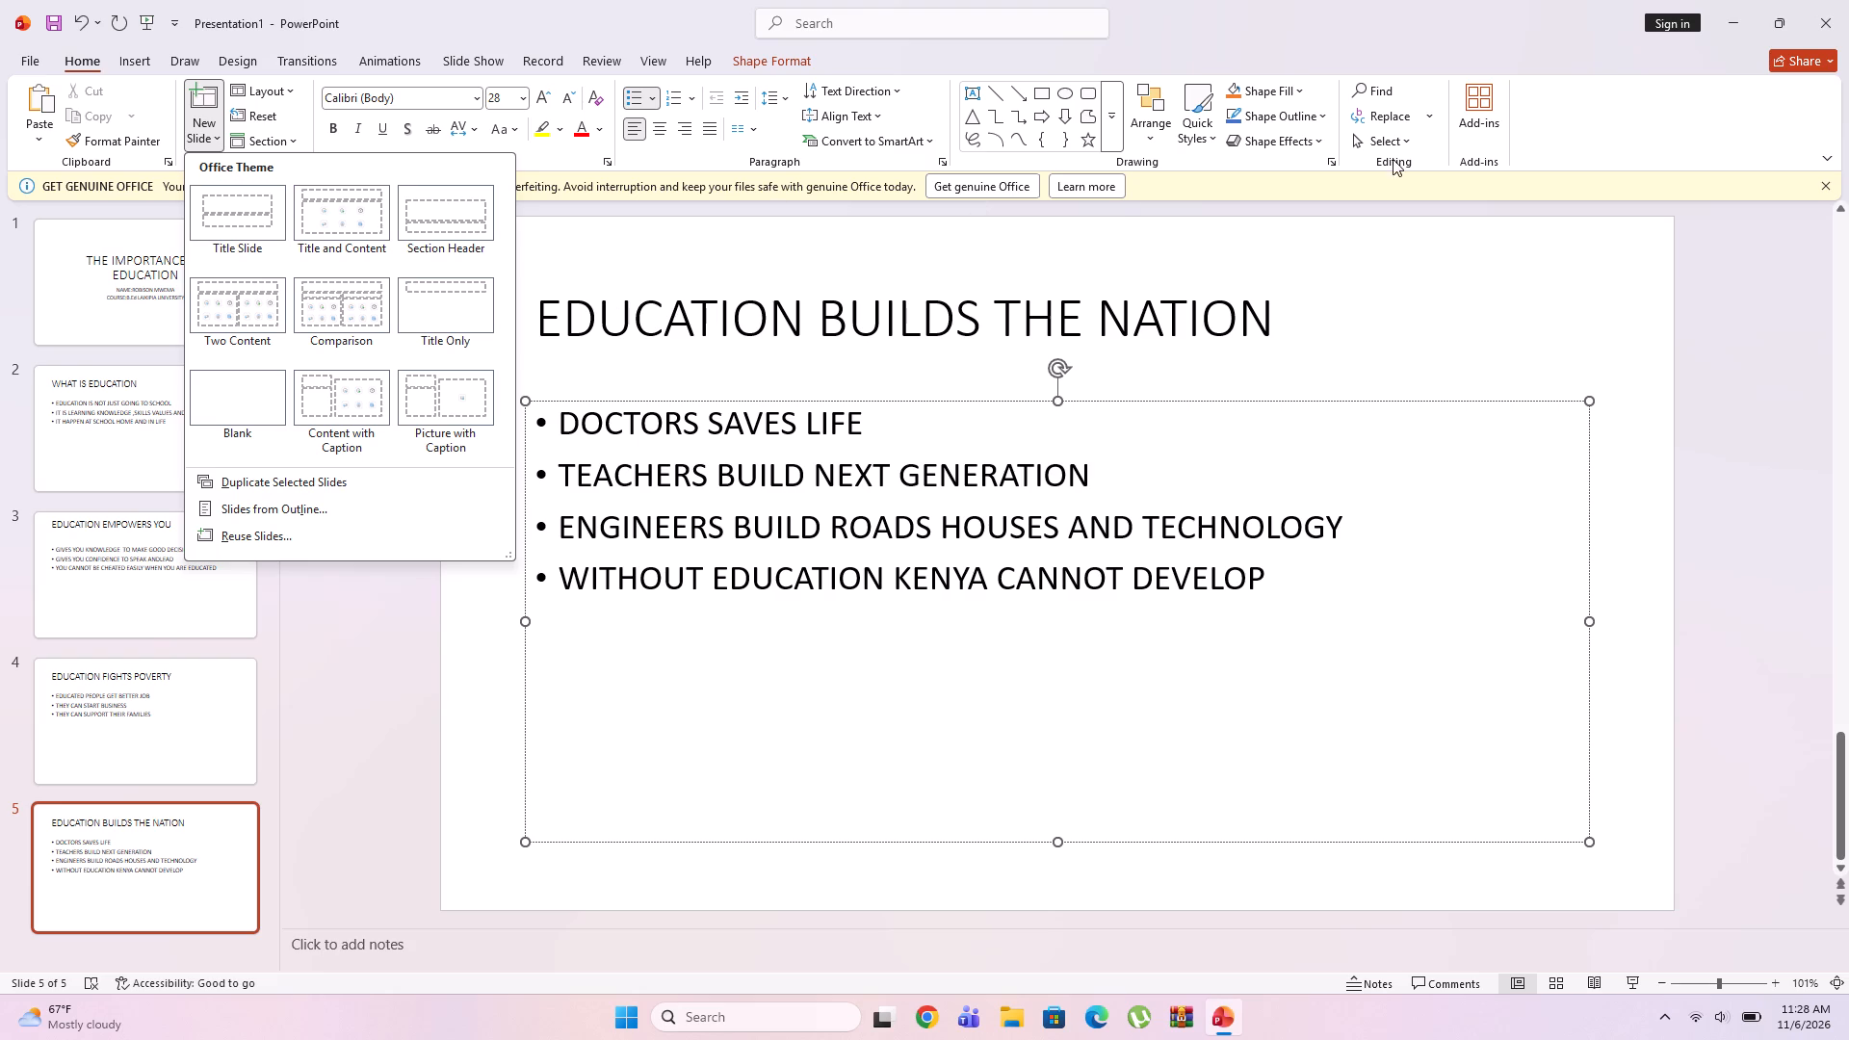
left_click(1738, 267)
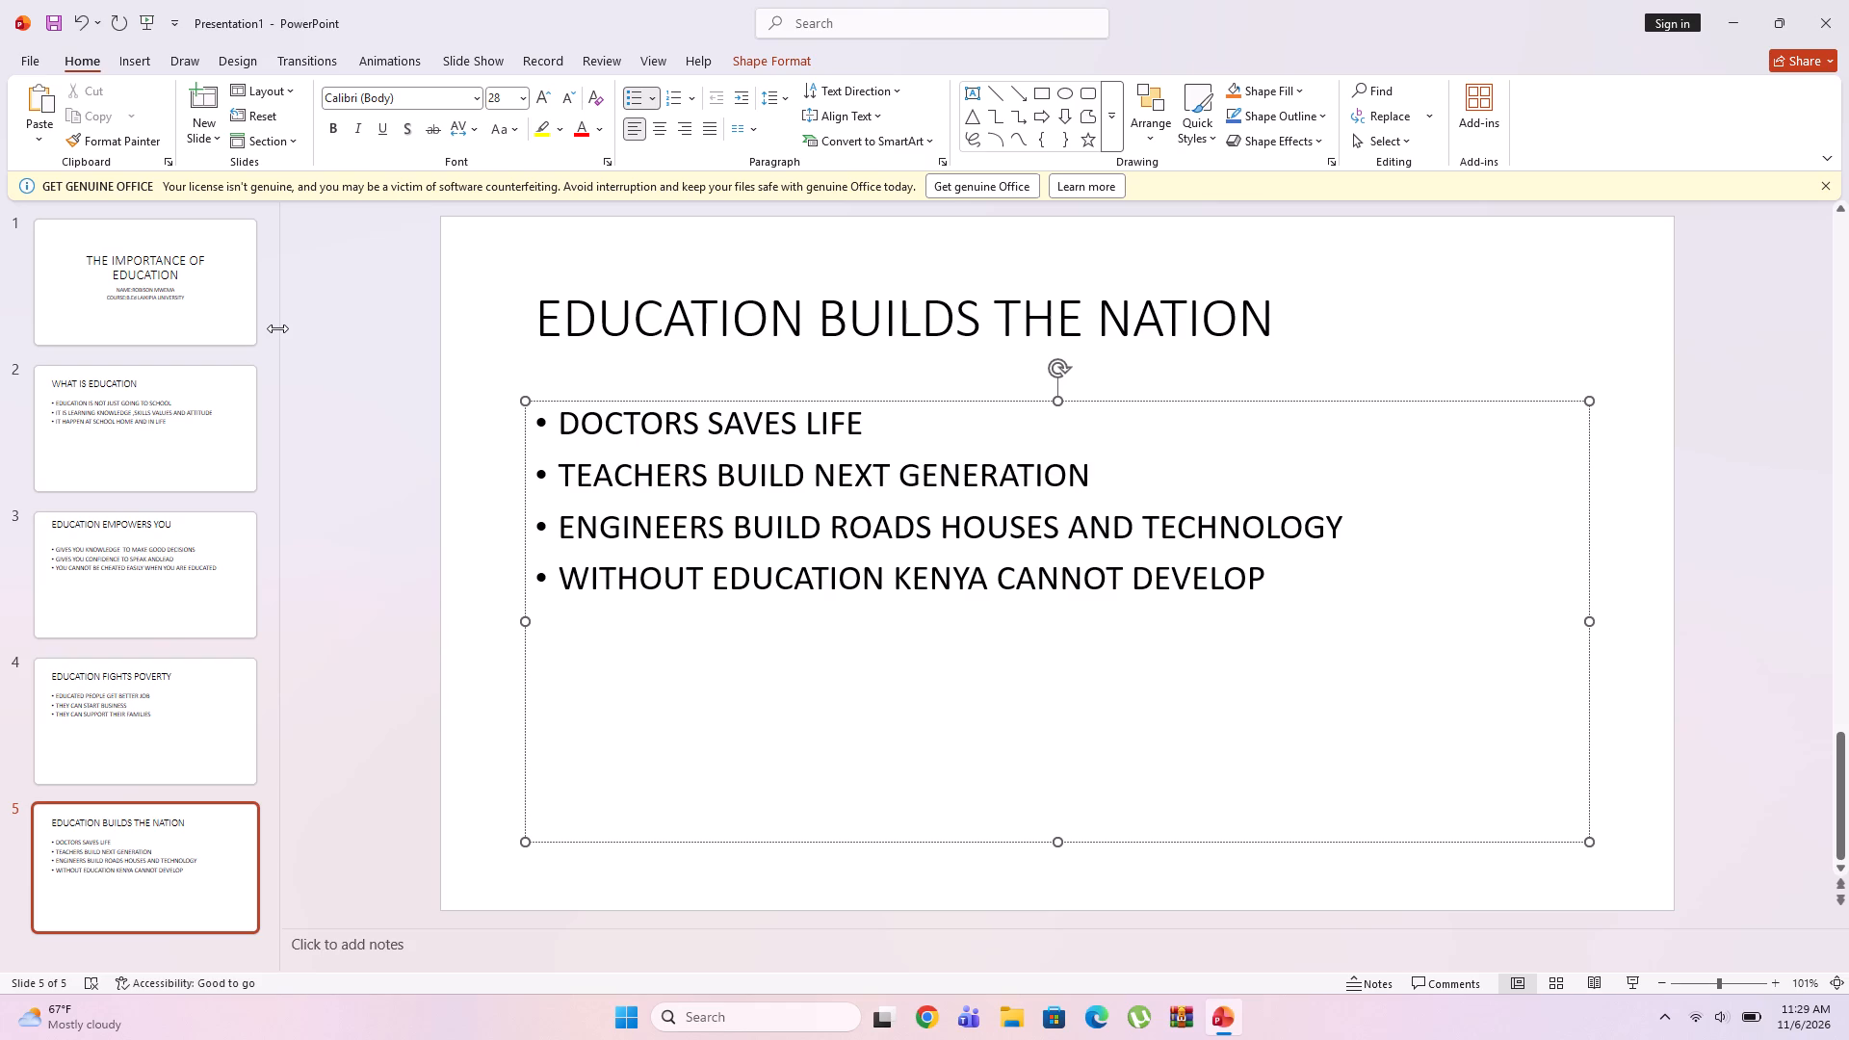
left_click(212, 136)
left_click(319, 206)
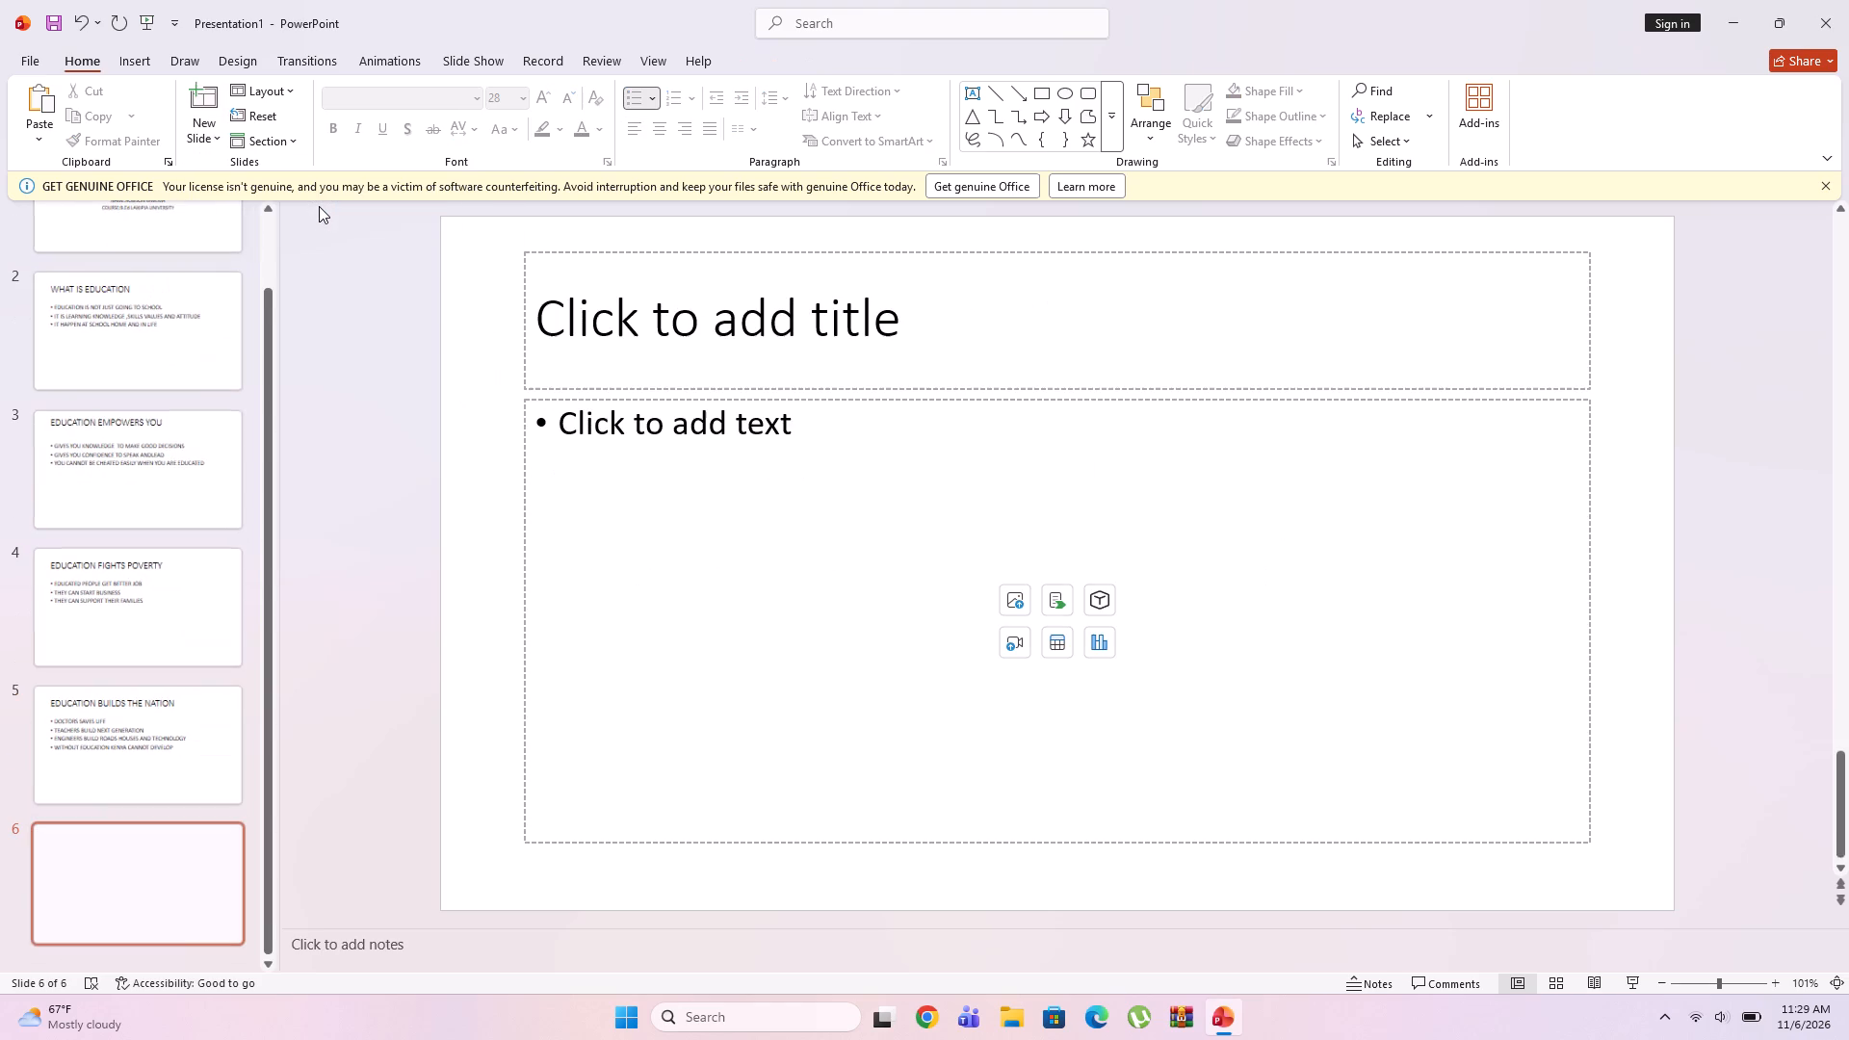
Enter "EDUCATION IMPROVES HEAITH AND LIFE" in capitals as the title of the sixth slide.
left_click(620, 318)
type("EDUCATIN")
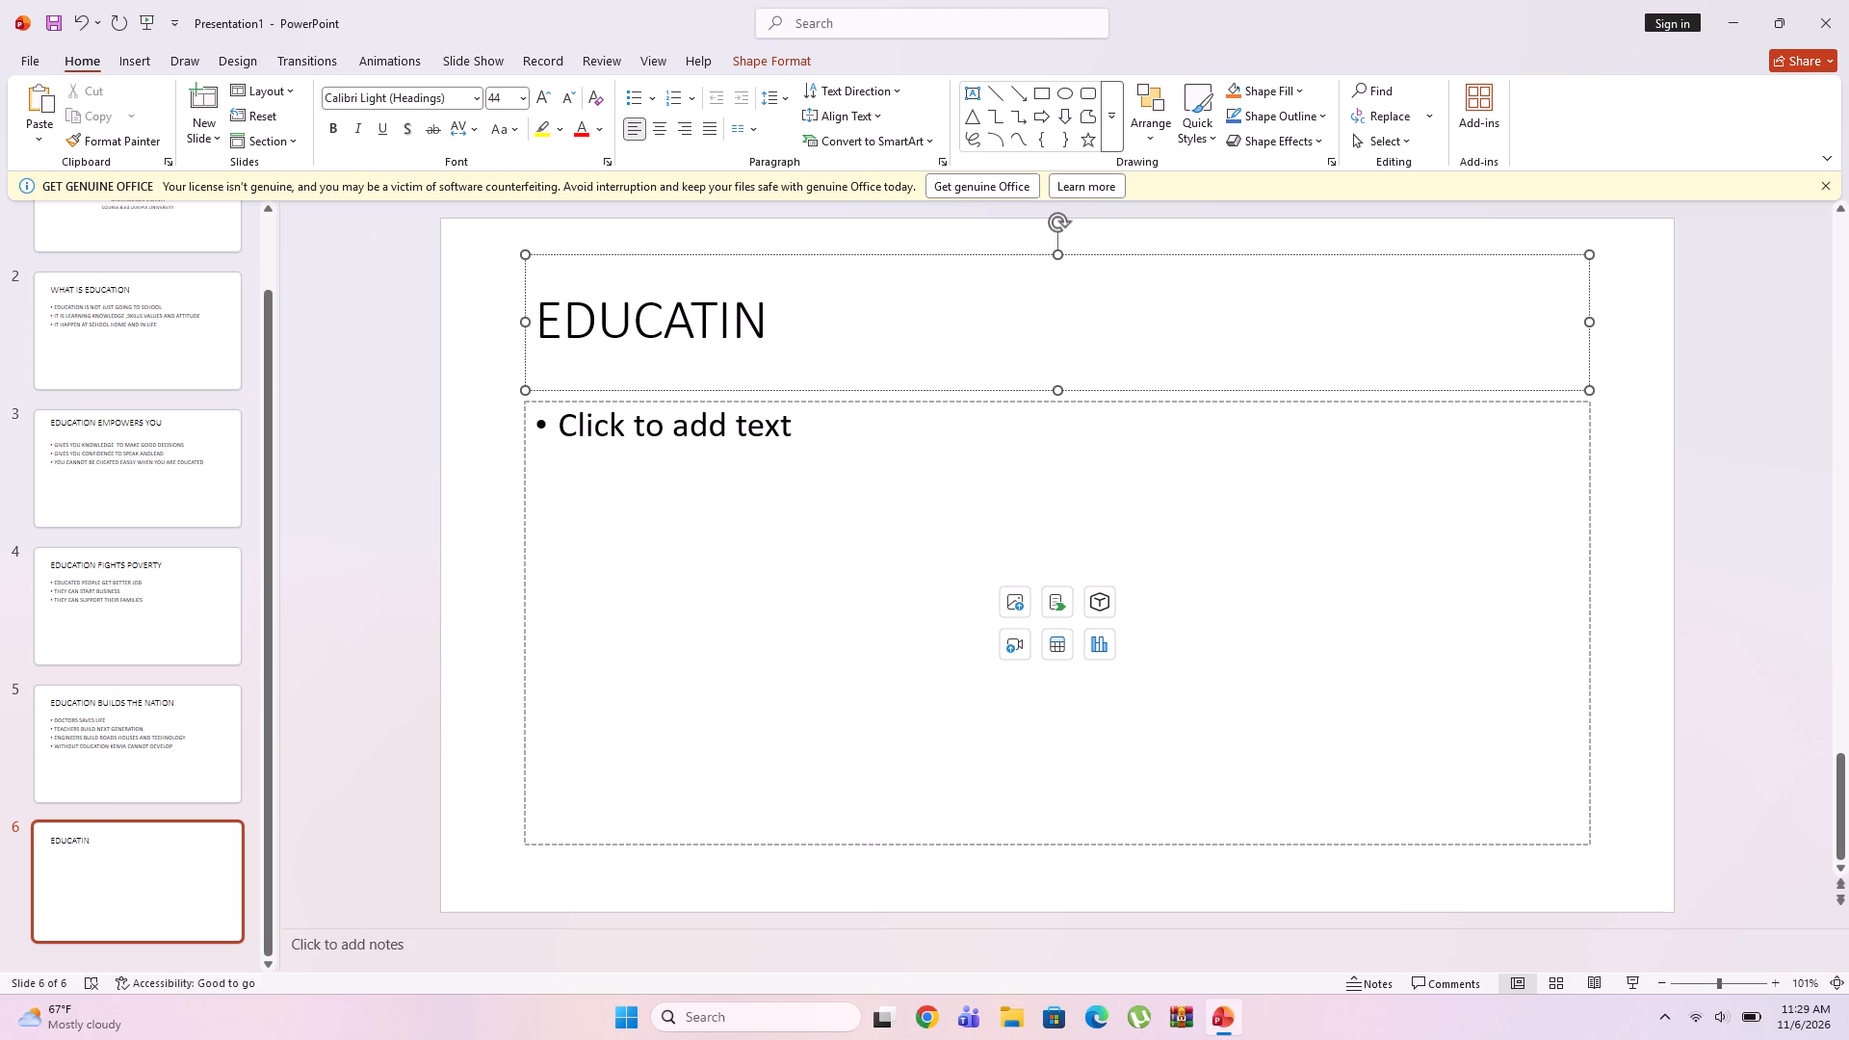
key("BackSpace")
type("ON")
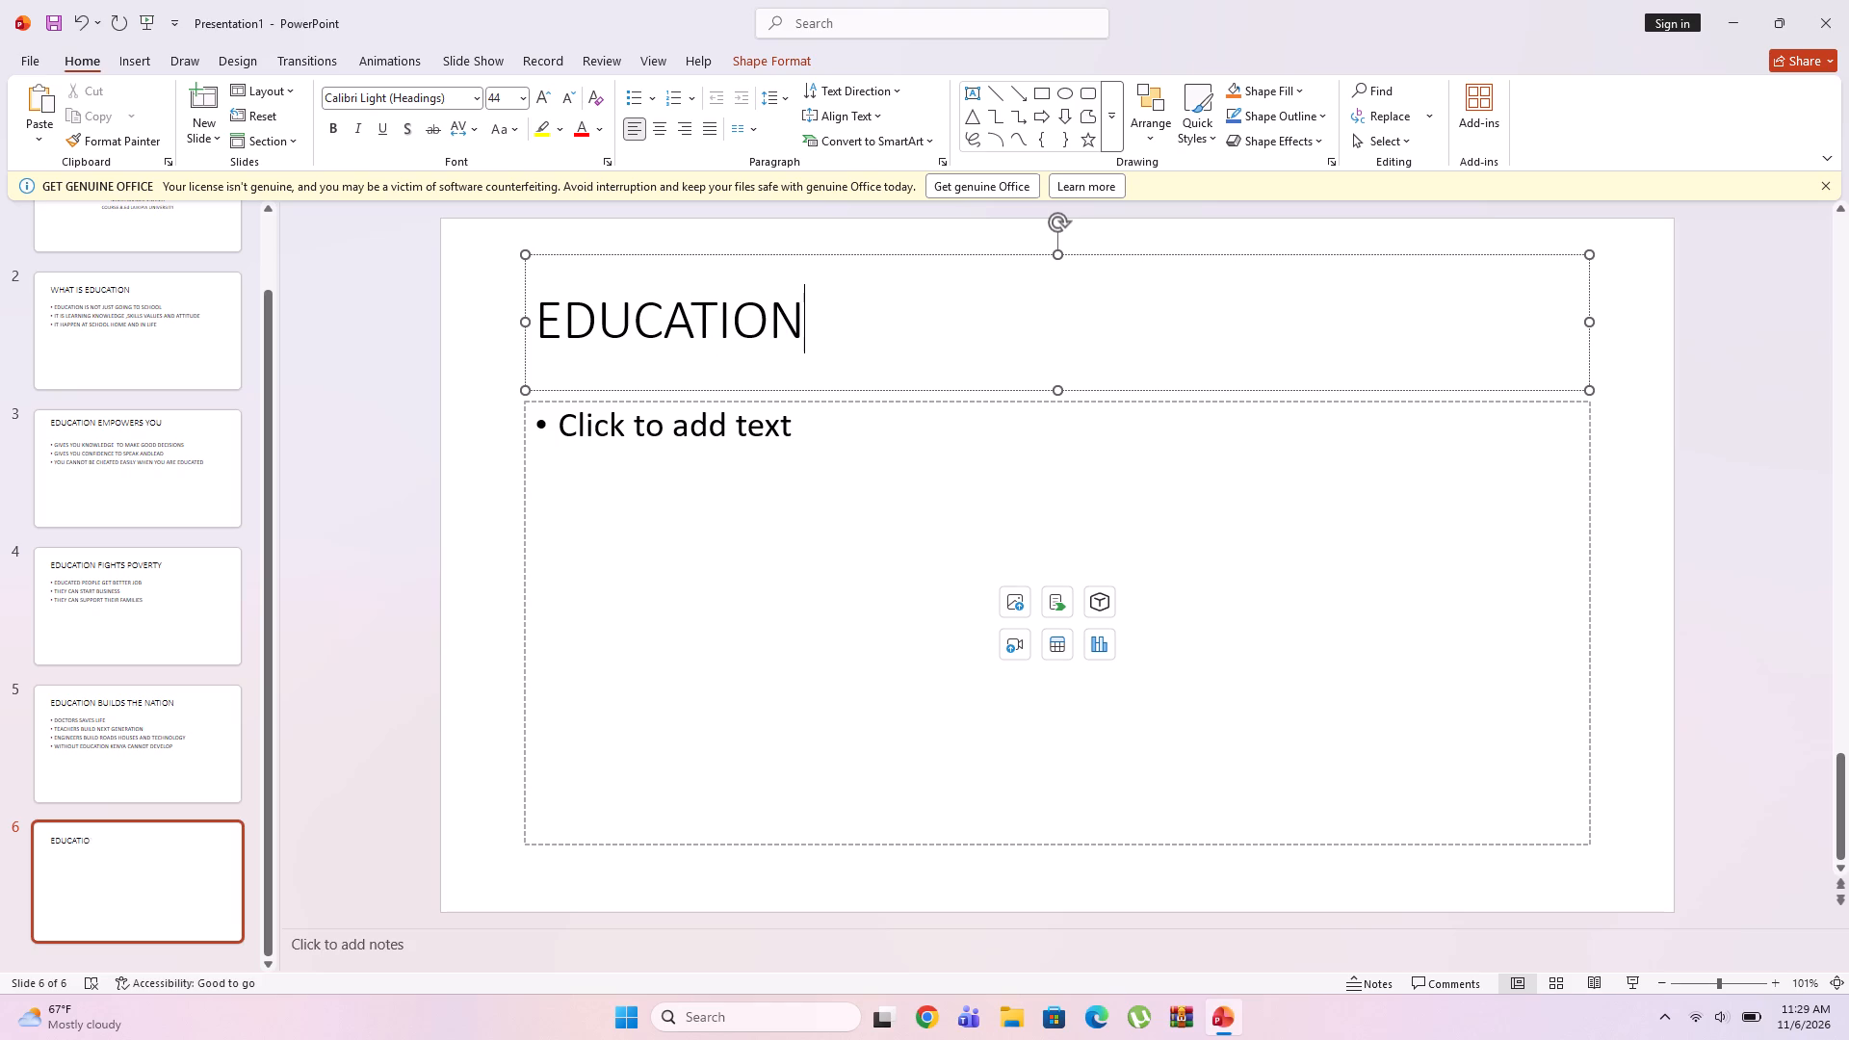
key("space")
type("IMPROVES")
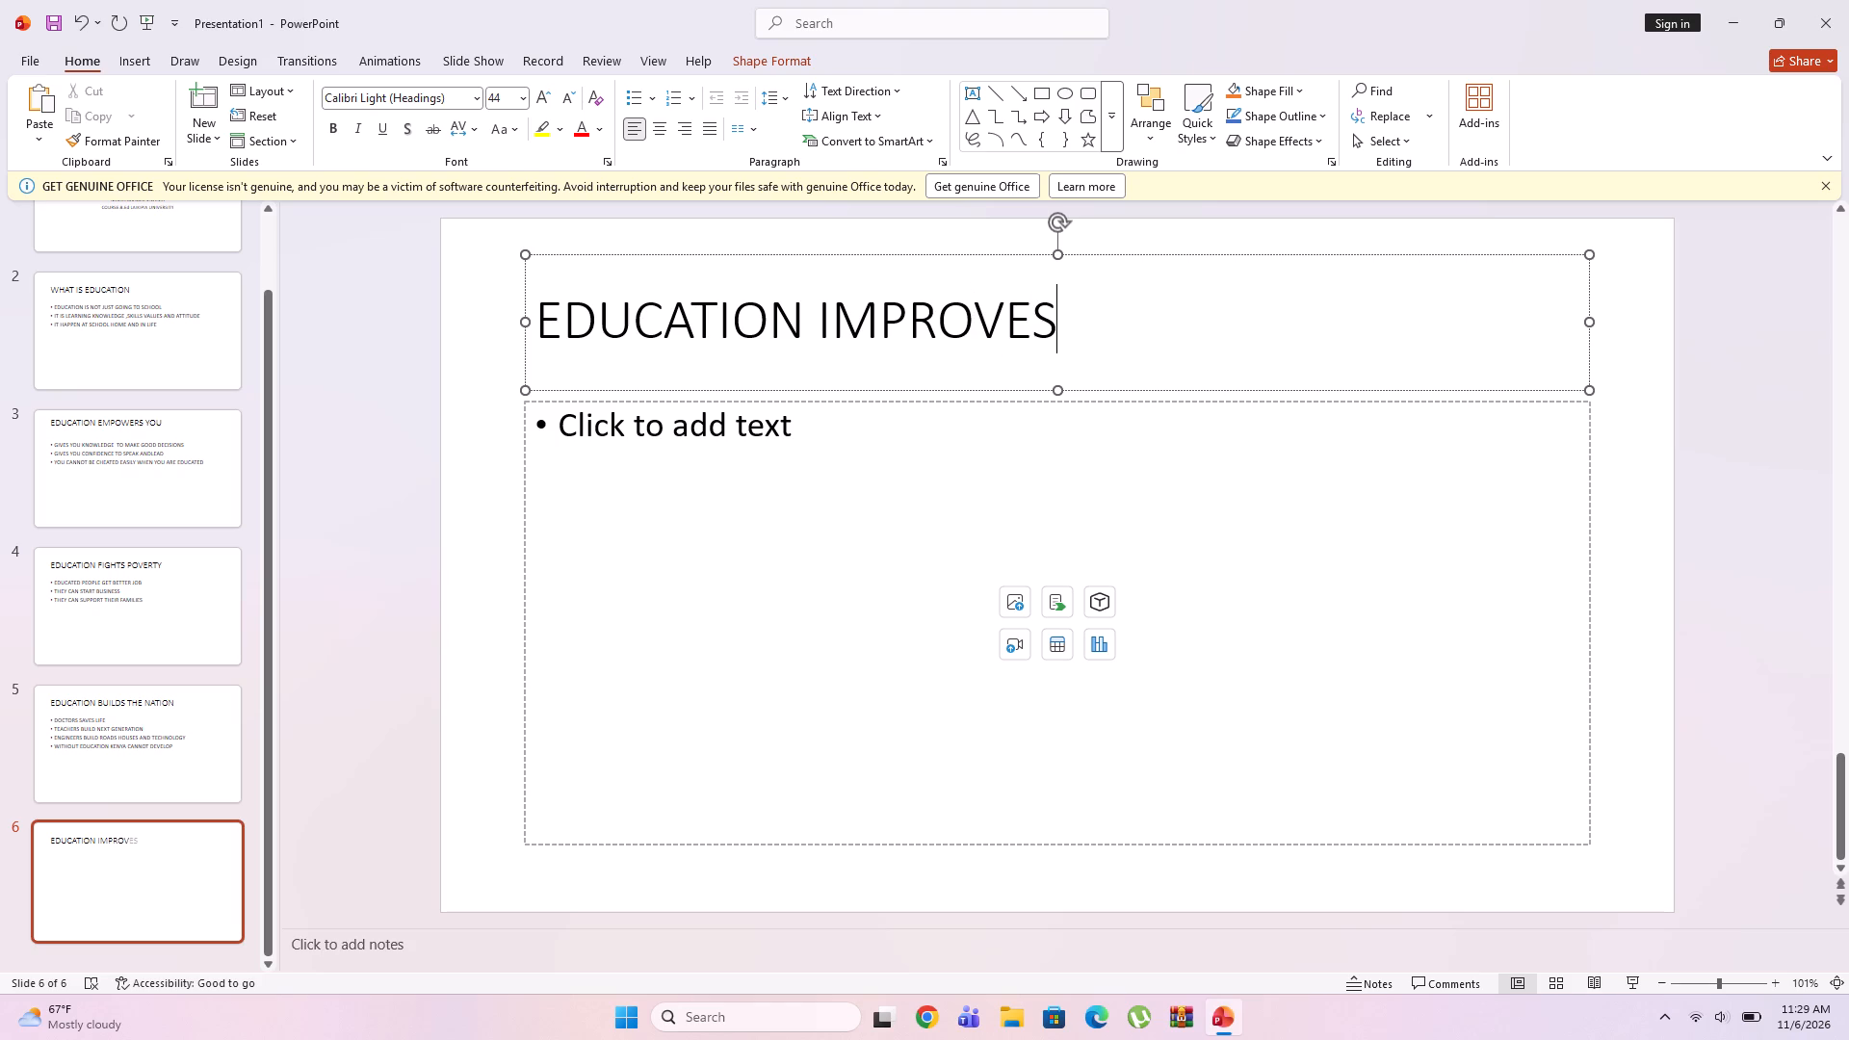
key("space")
type("HEA")
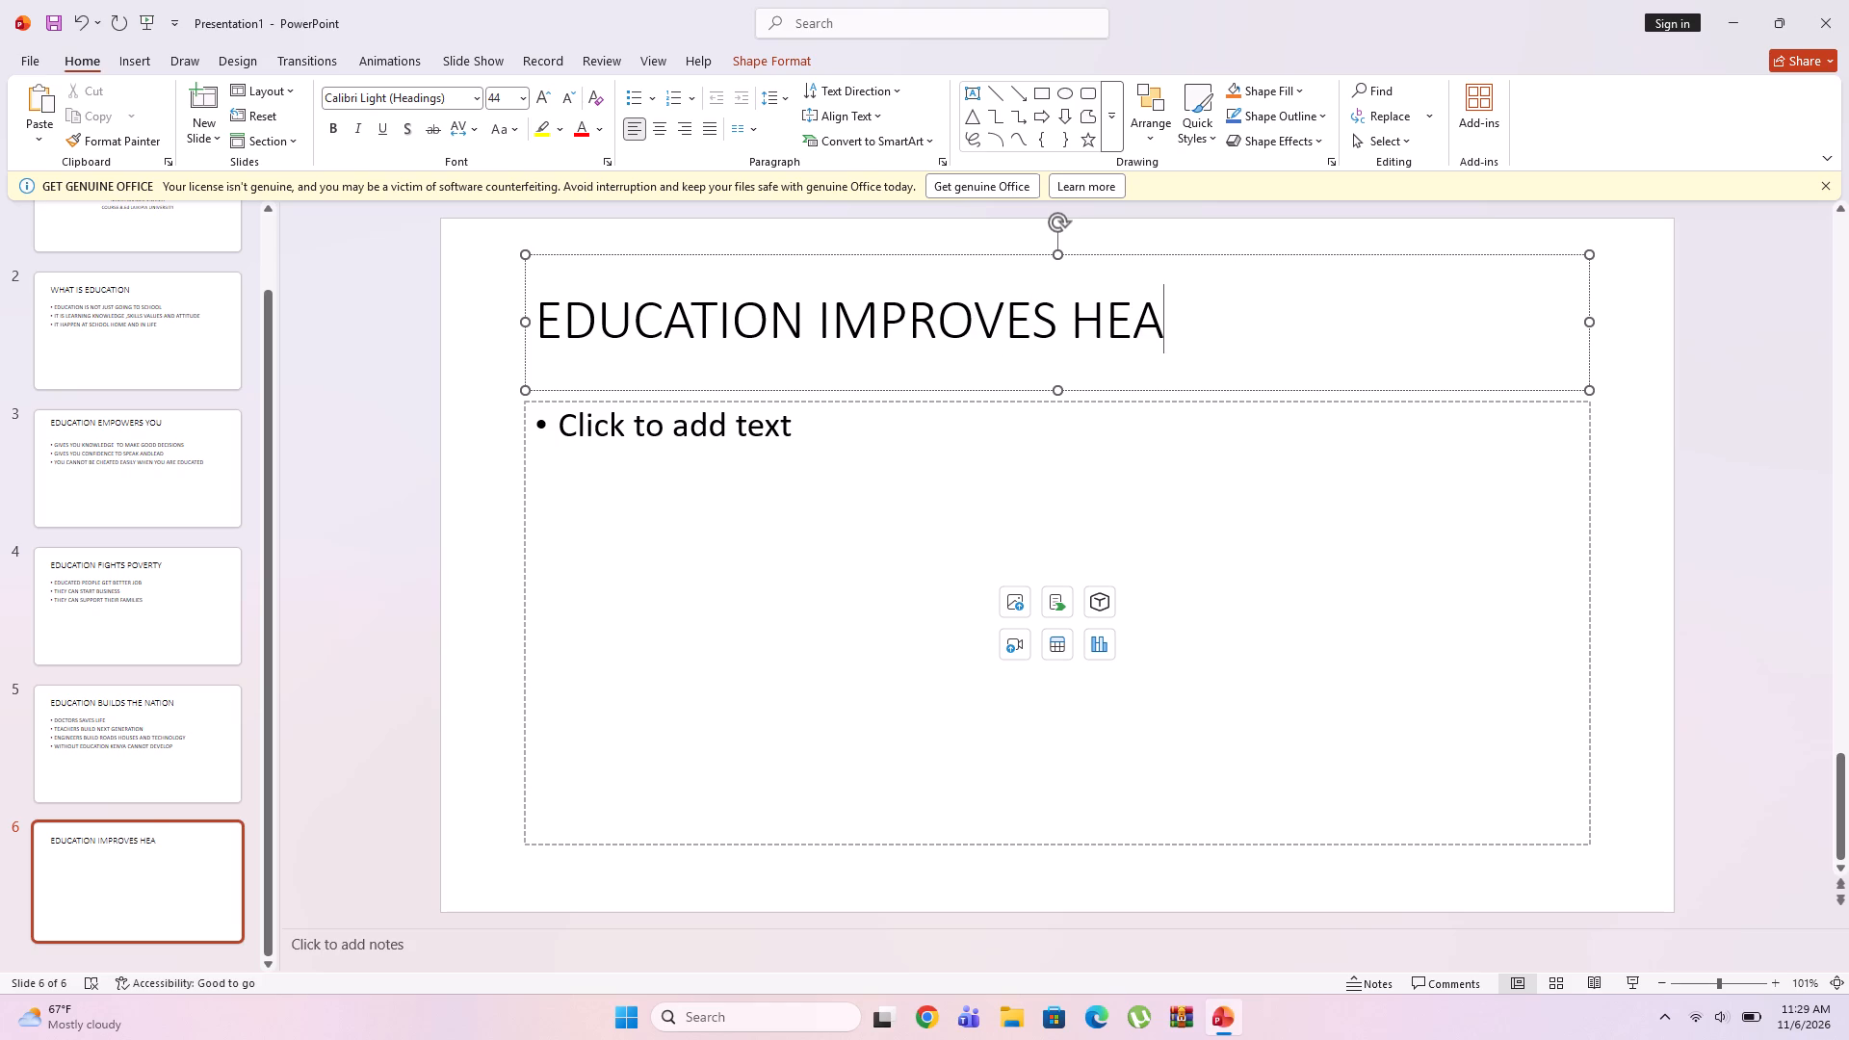
type("ITH")
type("AND")
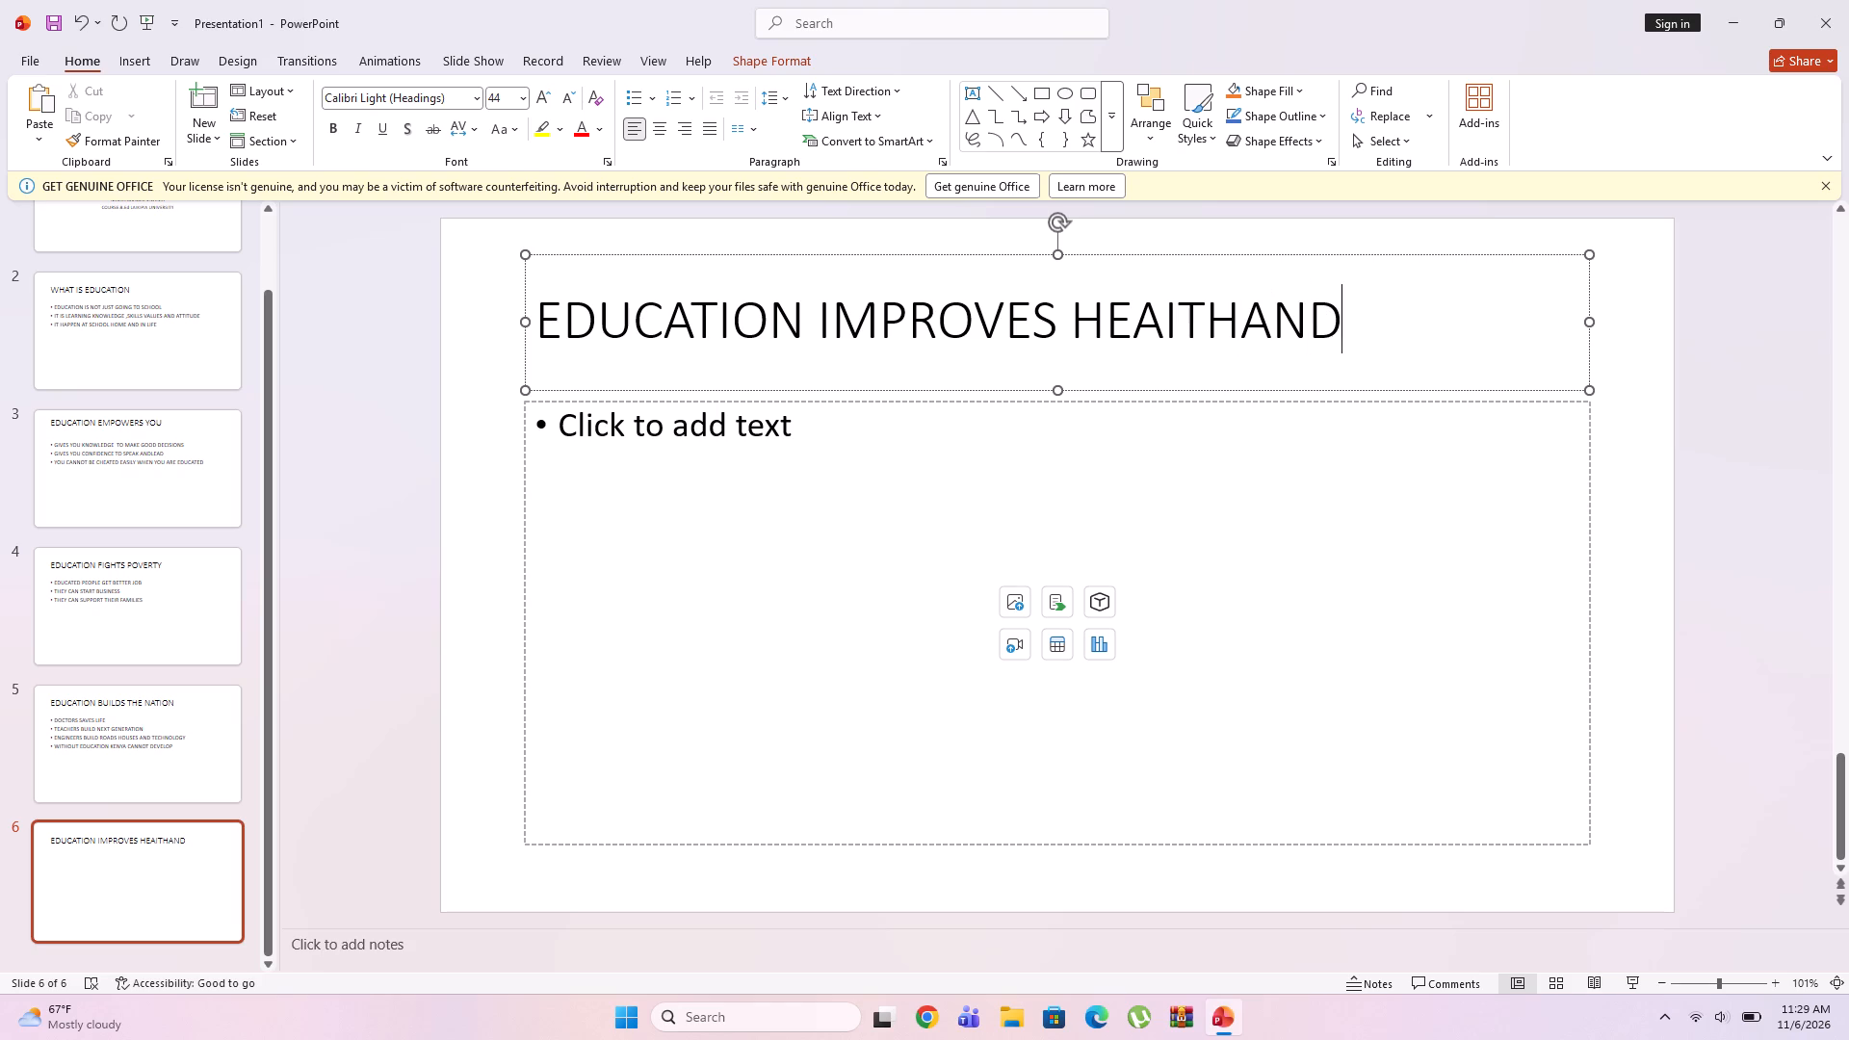
key("BackSpace")
key("BackSpace")
key("BackSpace")
key("space")
type("AND")
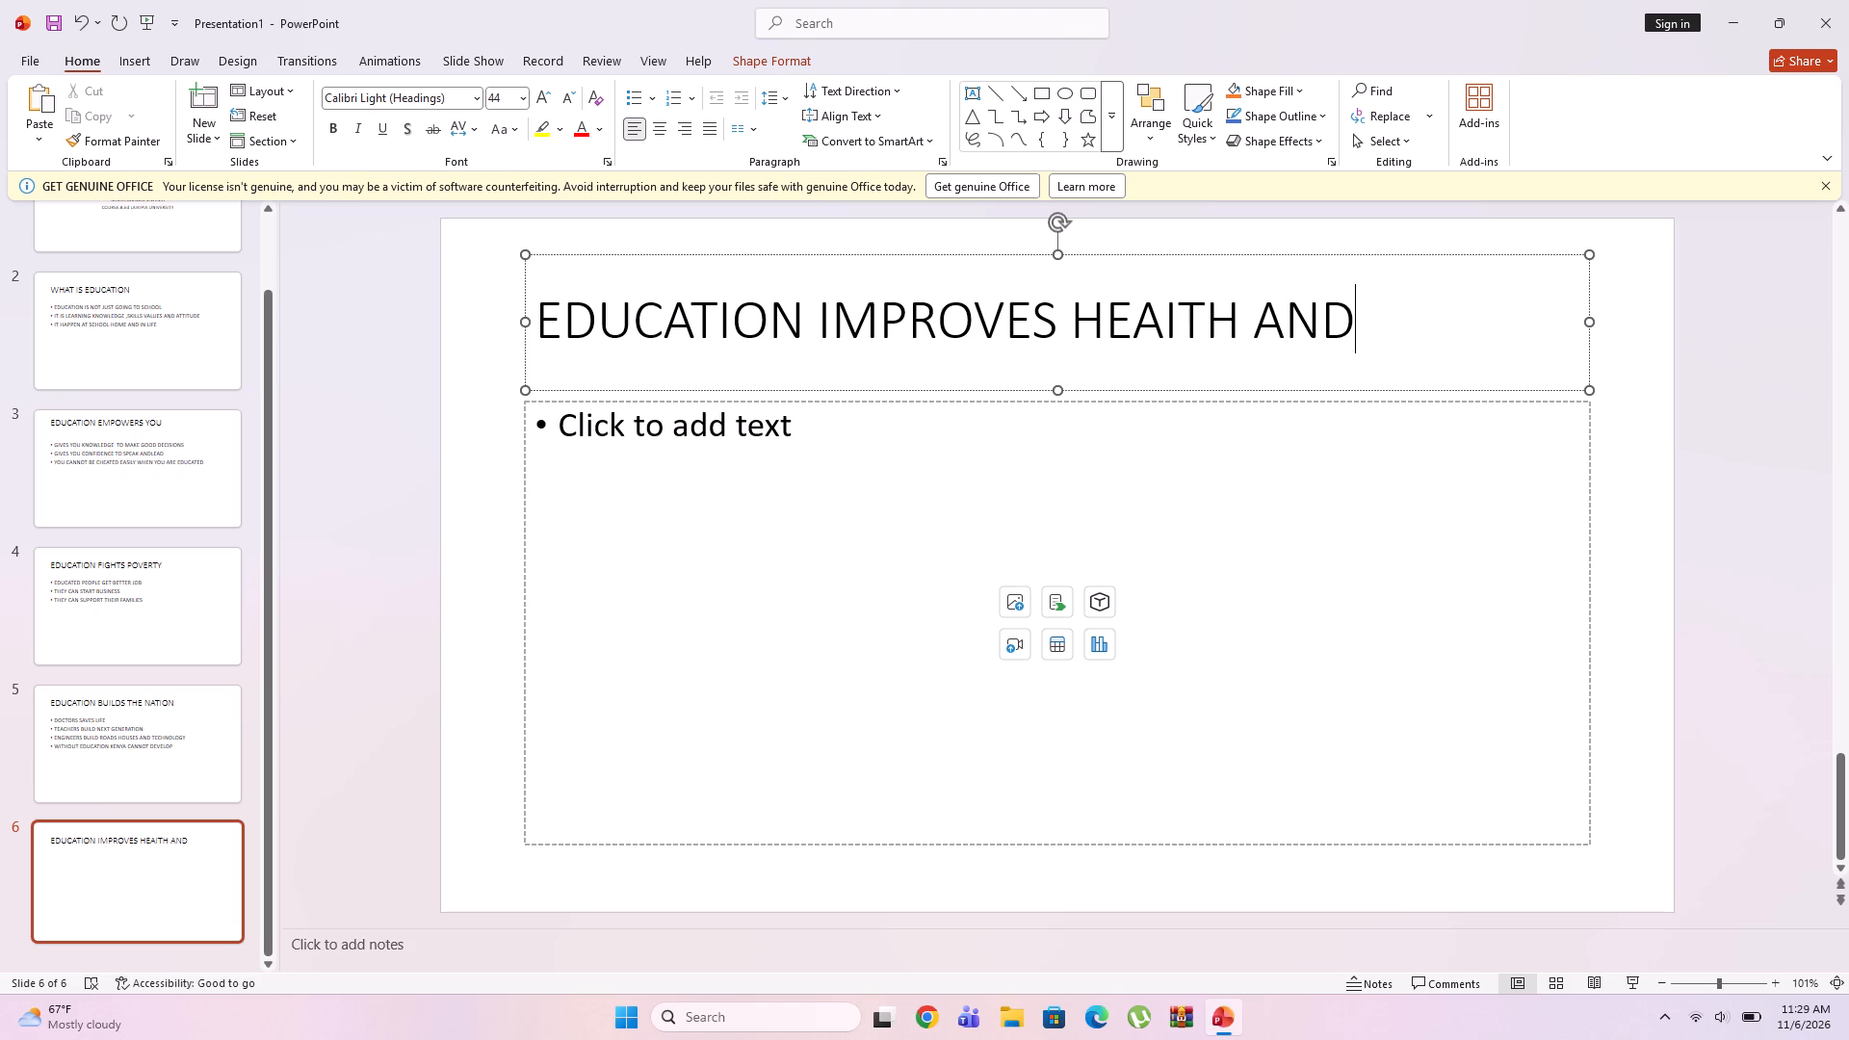
key("space")
type("LIFE")
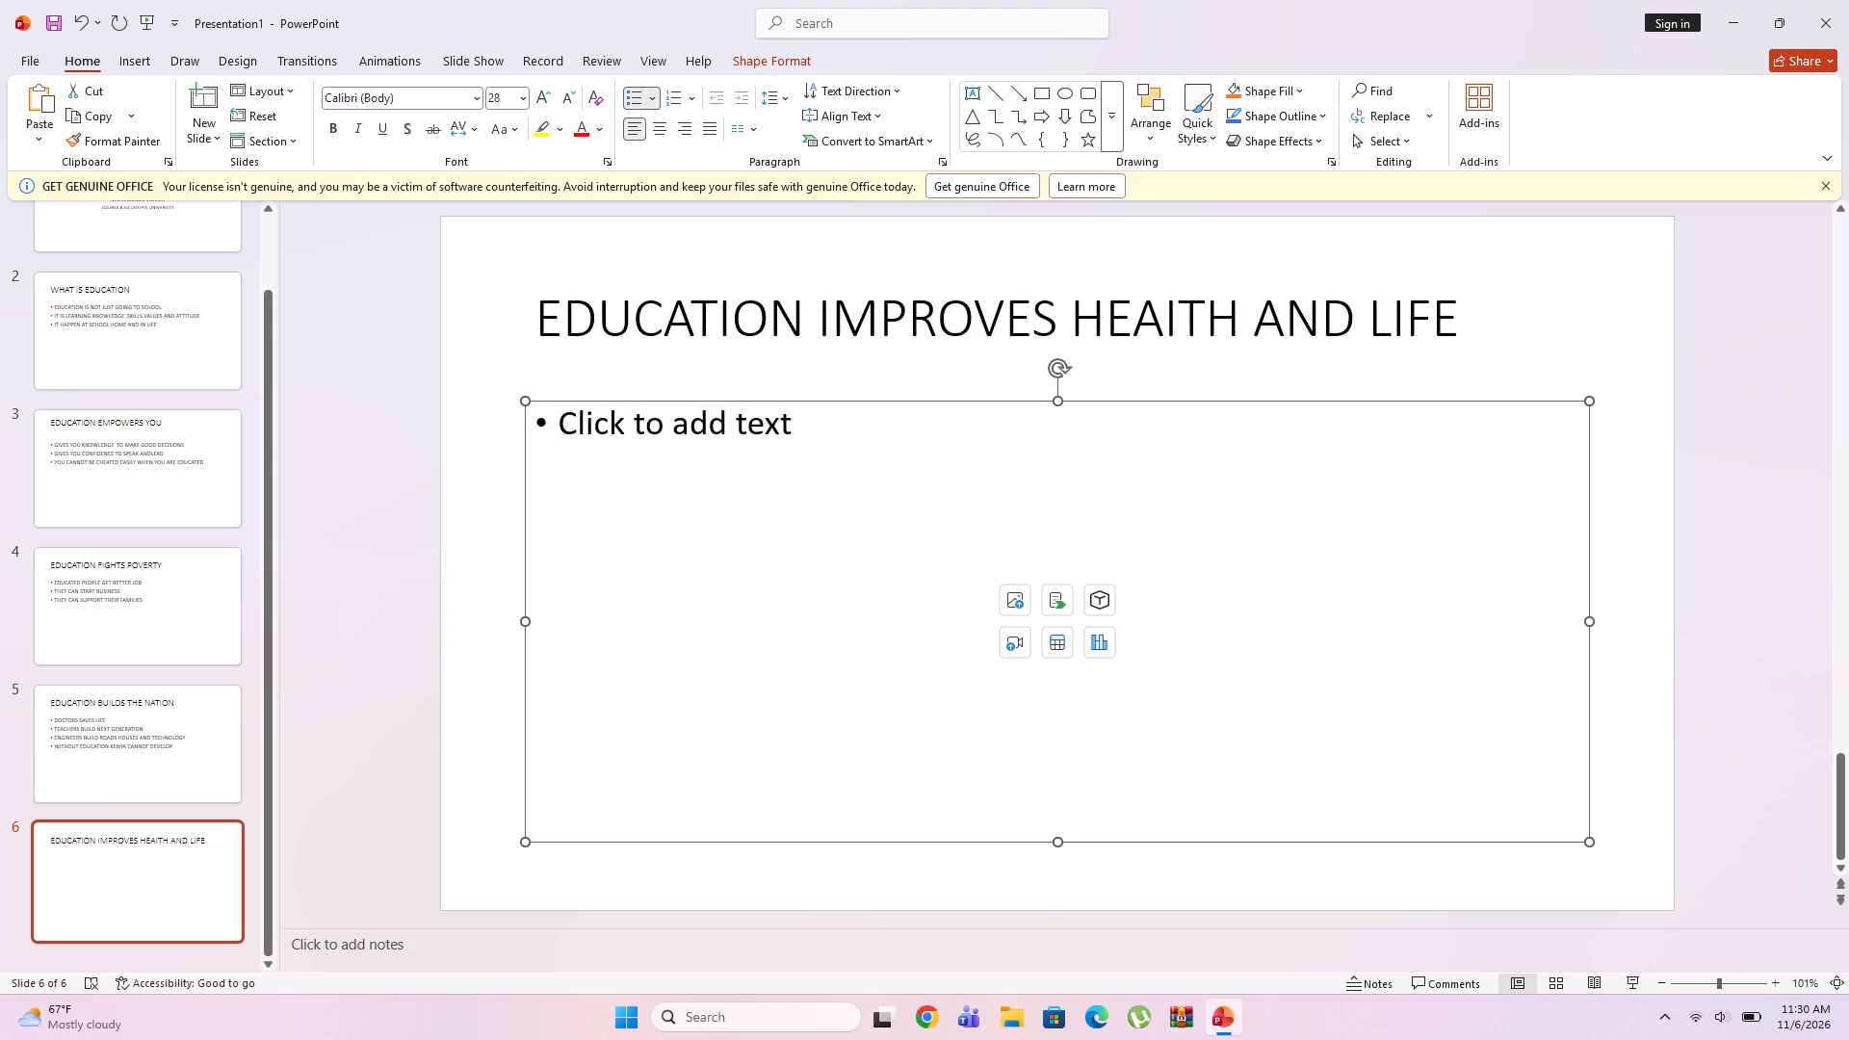
Enter "EDUCATED MOTHERS TAKE CHILDREN TO HOSPITAL EARLY" as the first bullet on the sixth slide.
type("EDUCATED MOTHERS")
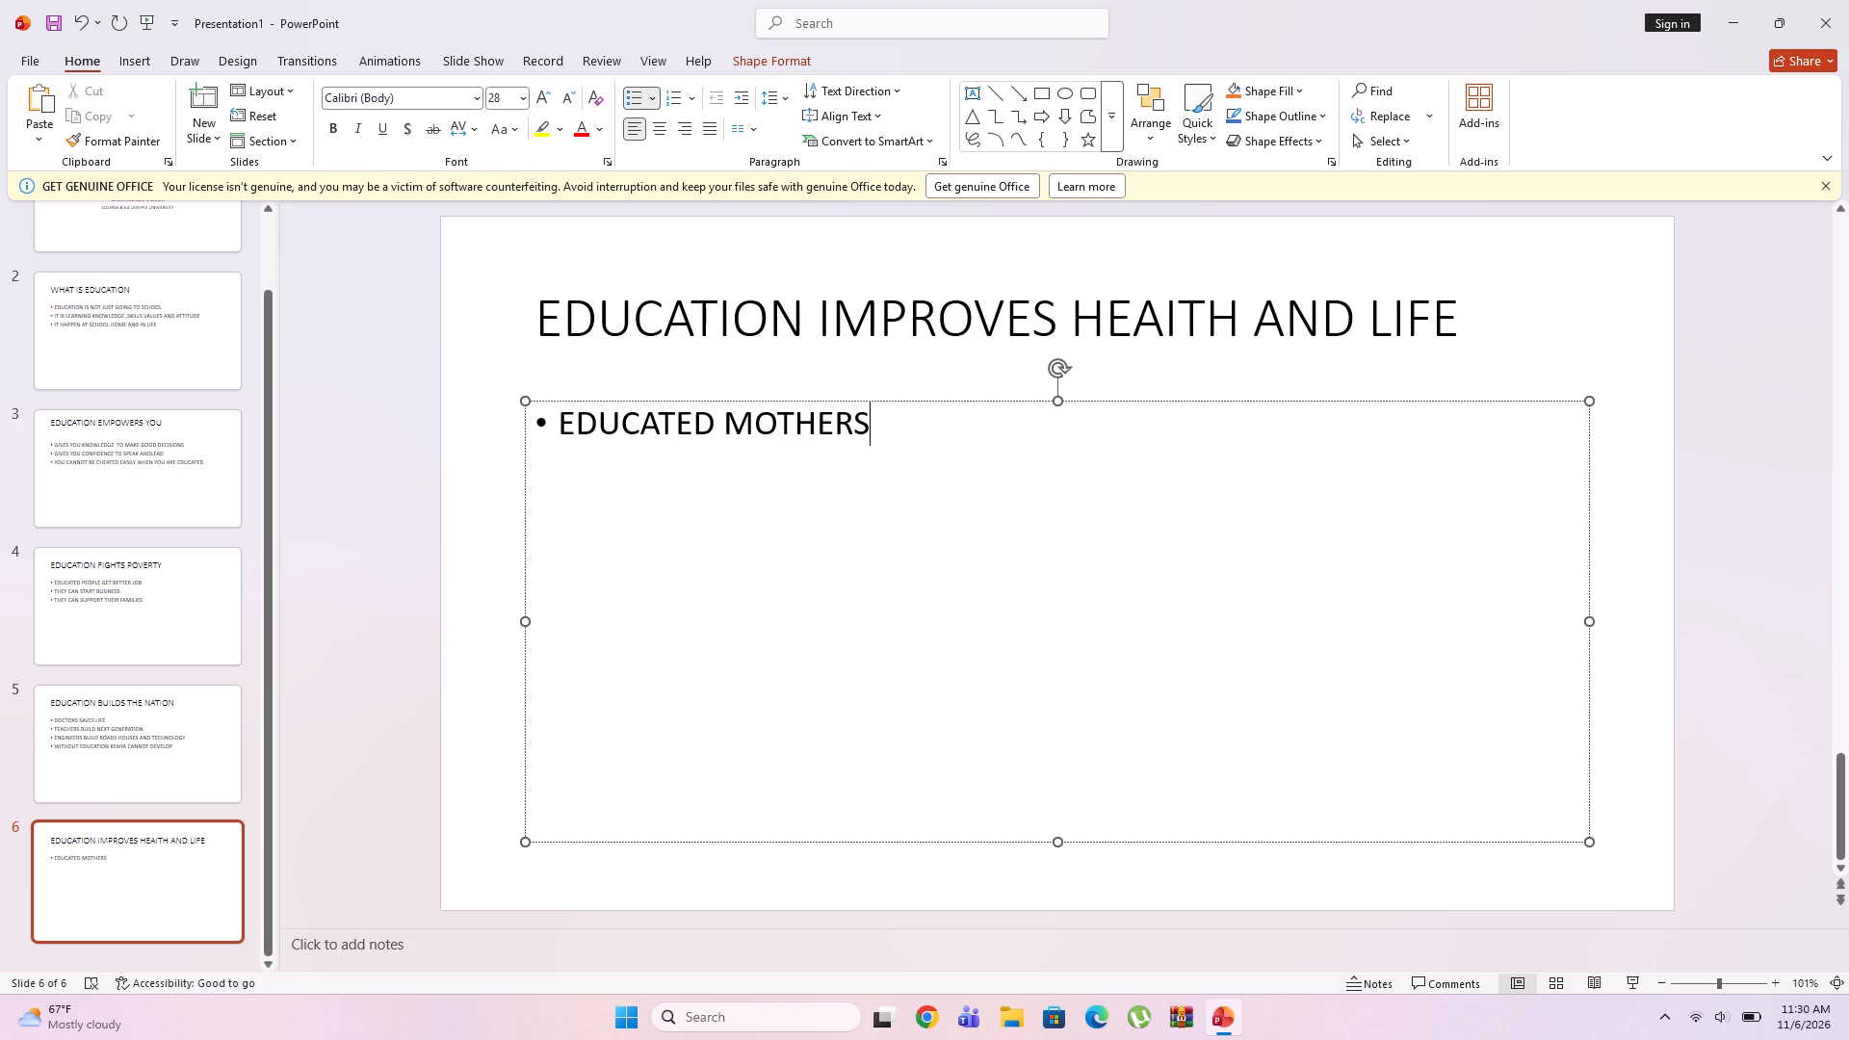
key("space")
type("TA")
type("KE CHILDREN")
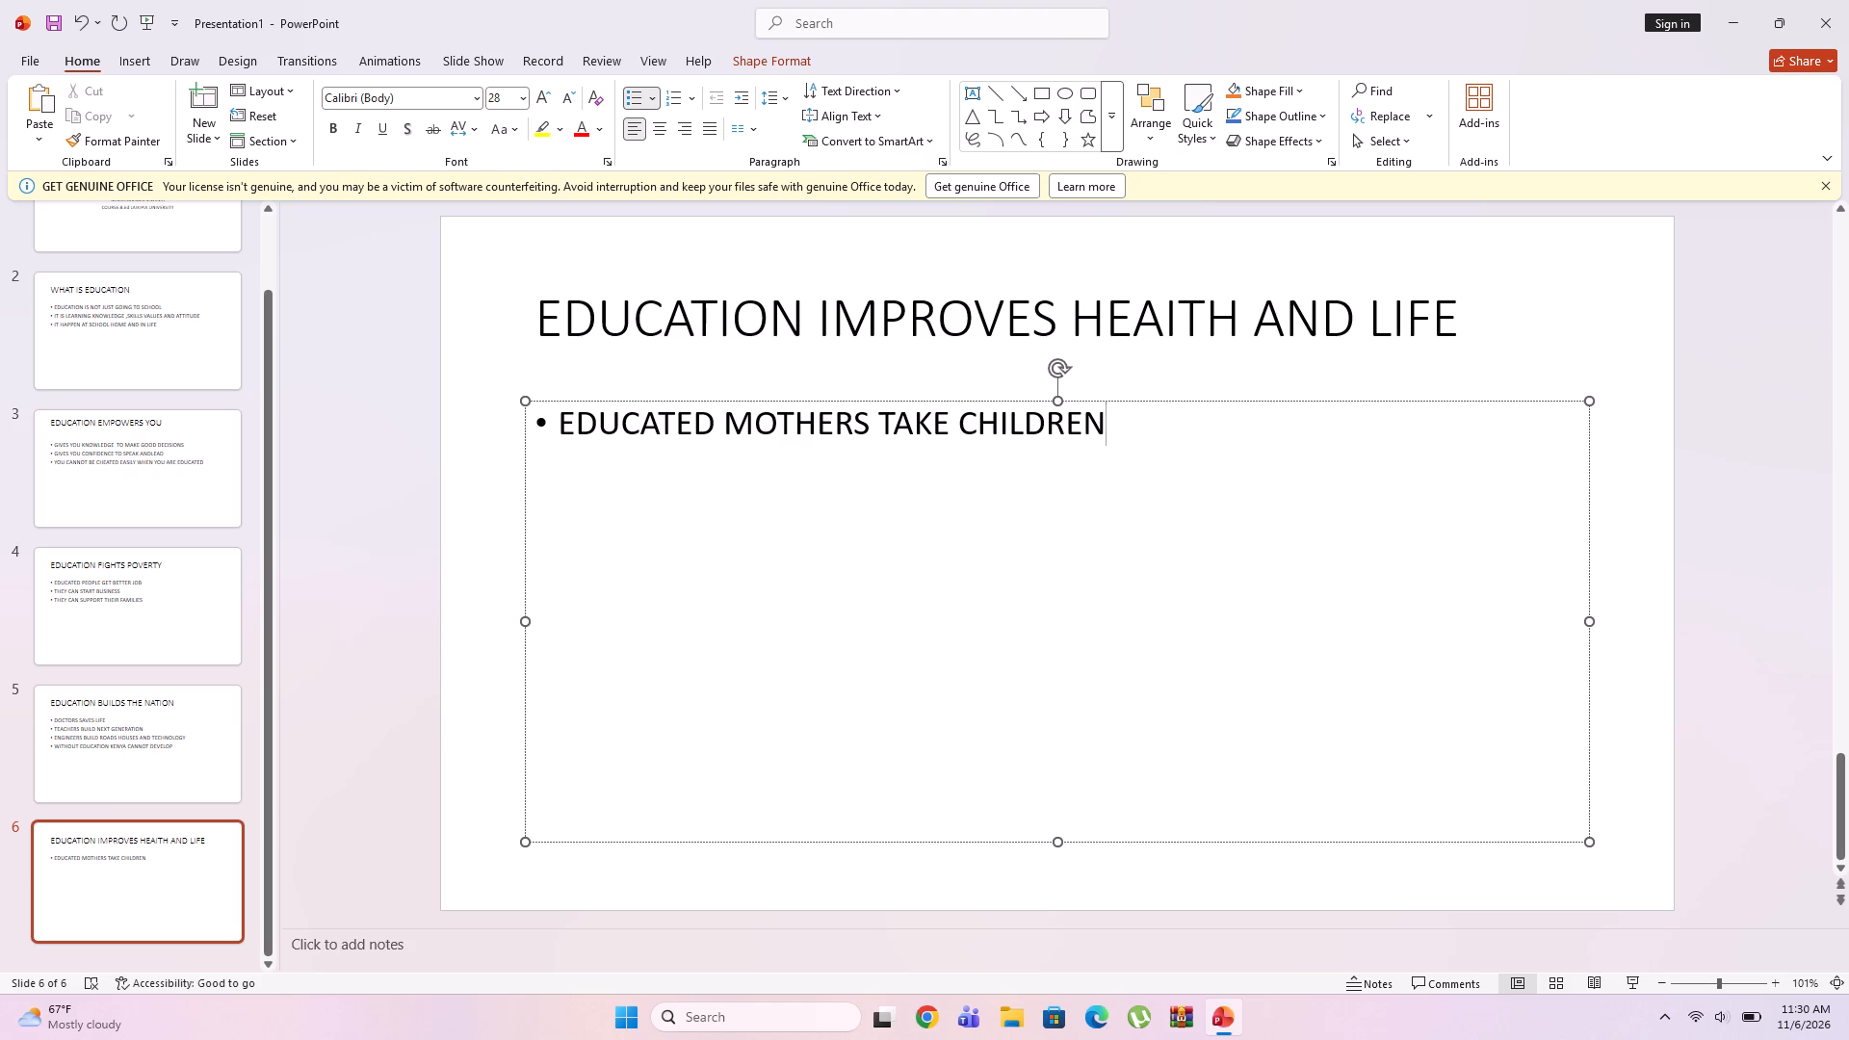
key("space")
type("TO HOSPITAL EARLU")
key("BackSpace")
key("y")
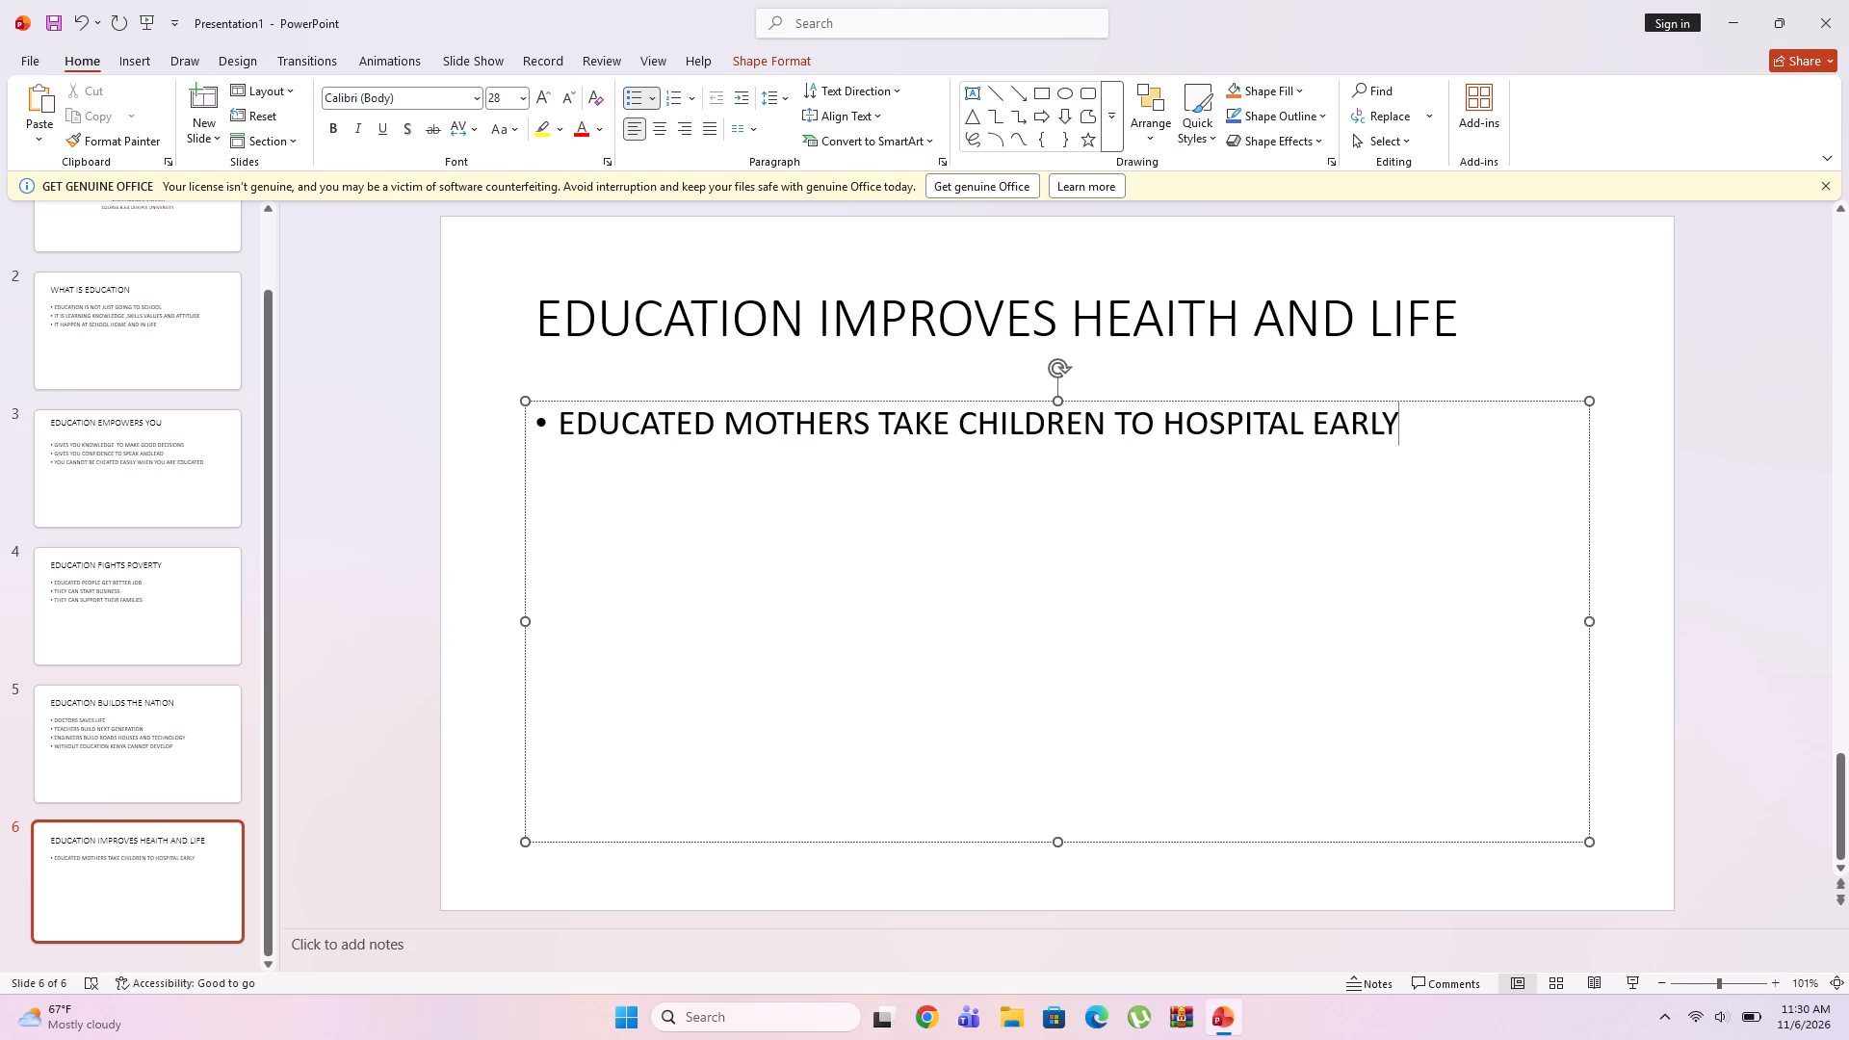
Add a second bullet reading "PEOPLE UNDERSTAND HYGIENE,NUTRITION HIV FAMILY PLANNING" on the sixth slide.
key("Return")
type("PEOP")
type("LE UNDERSTAND")
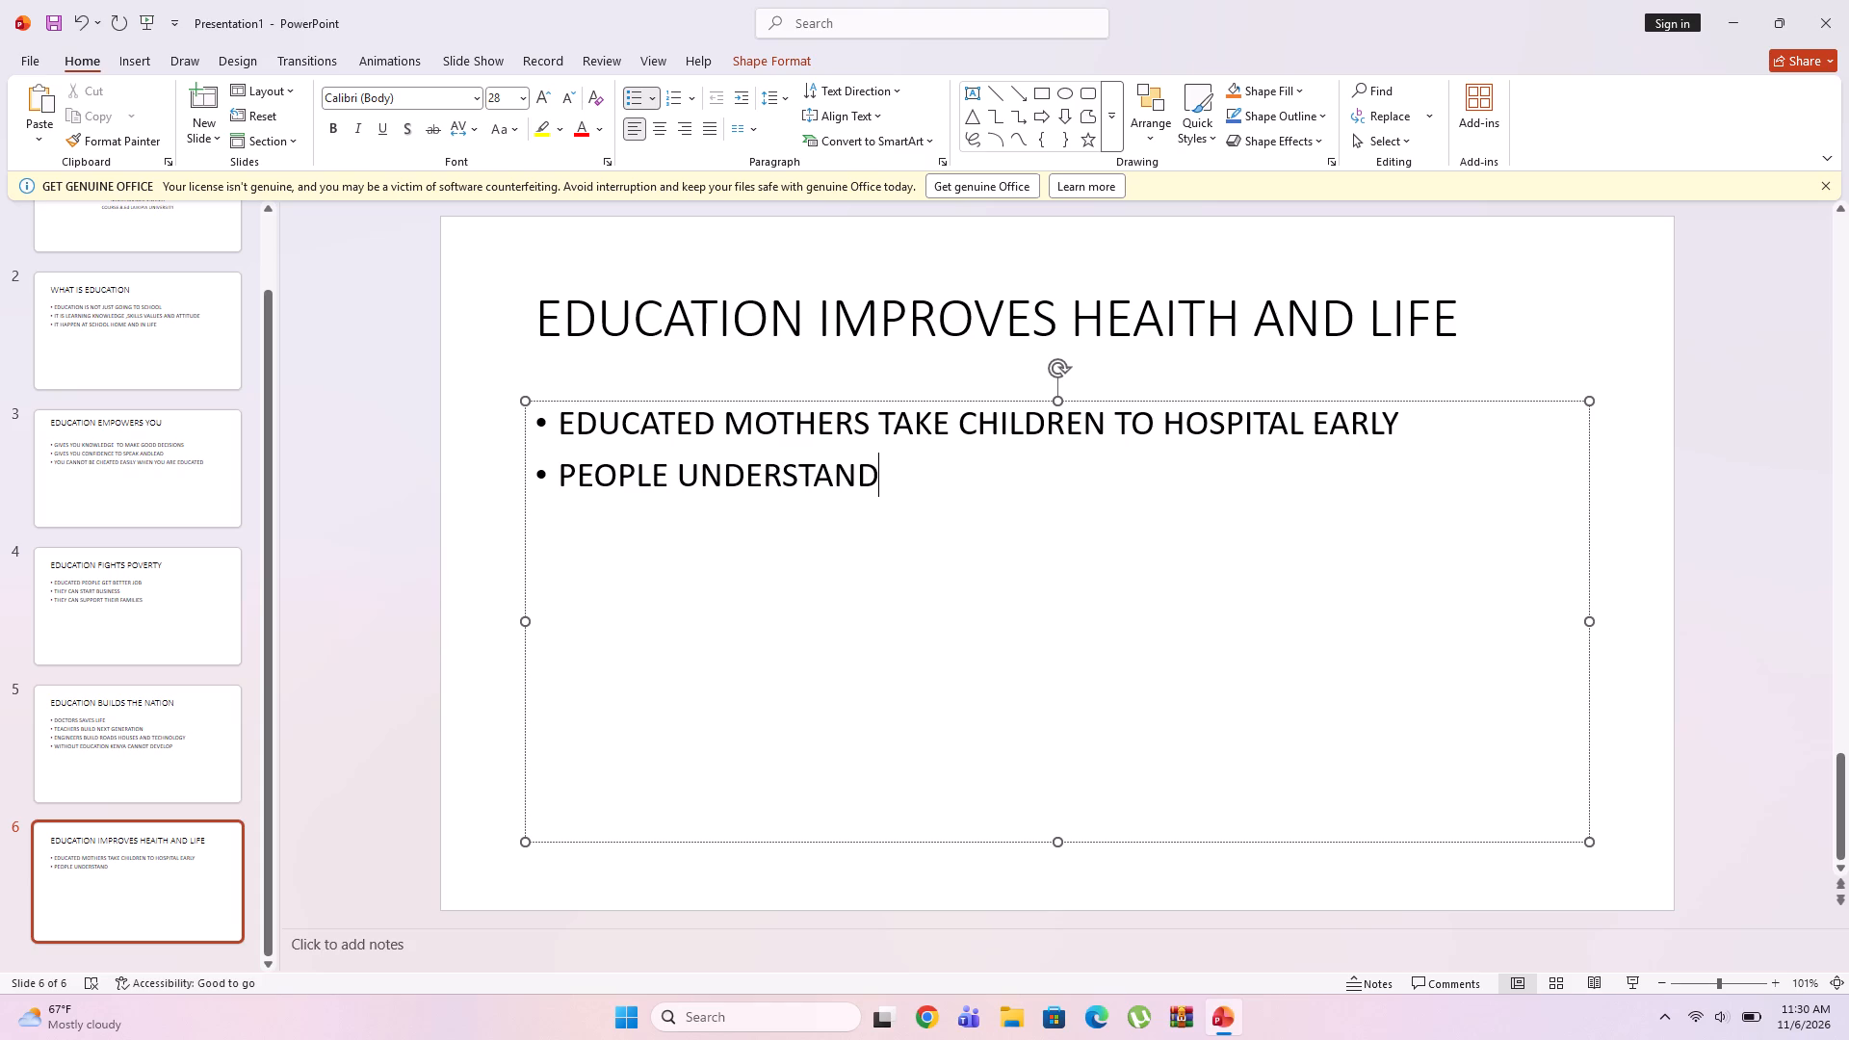
type("HY")
type("GIR")
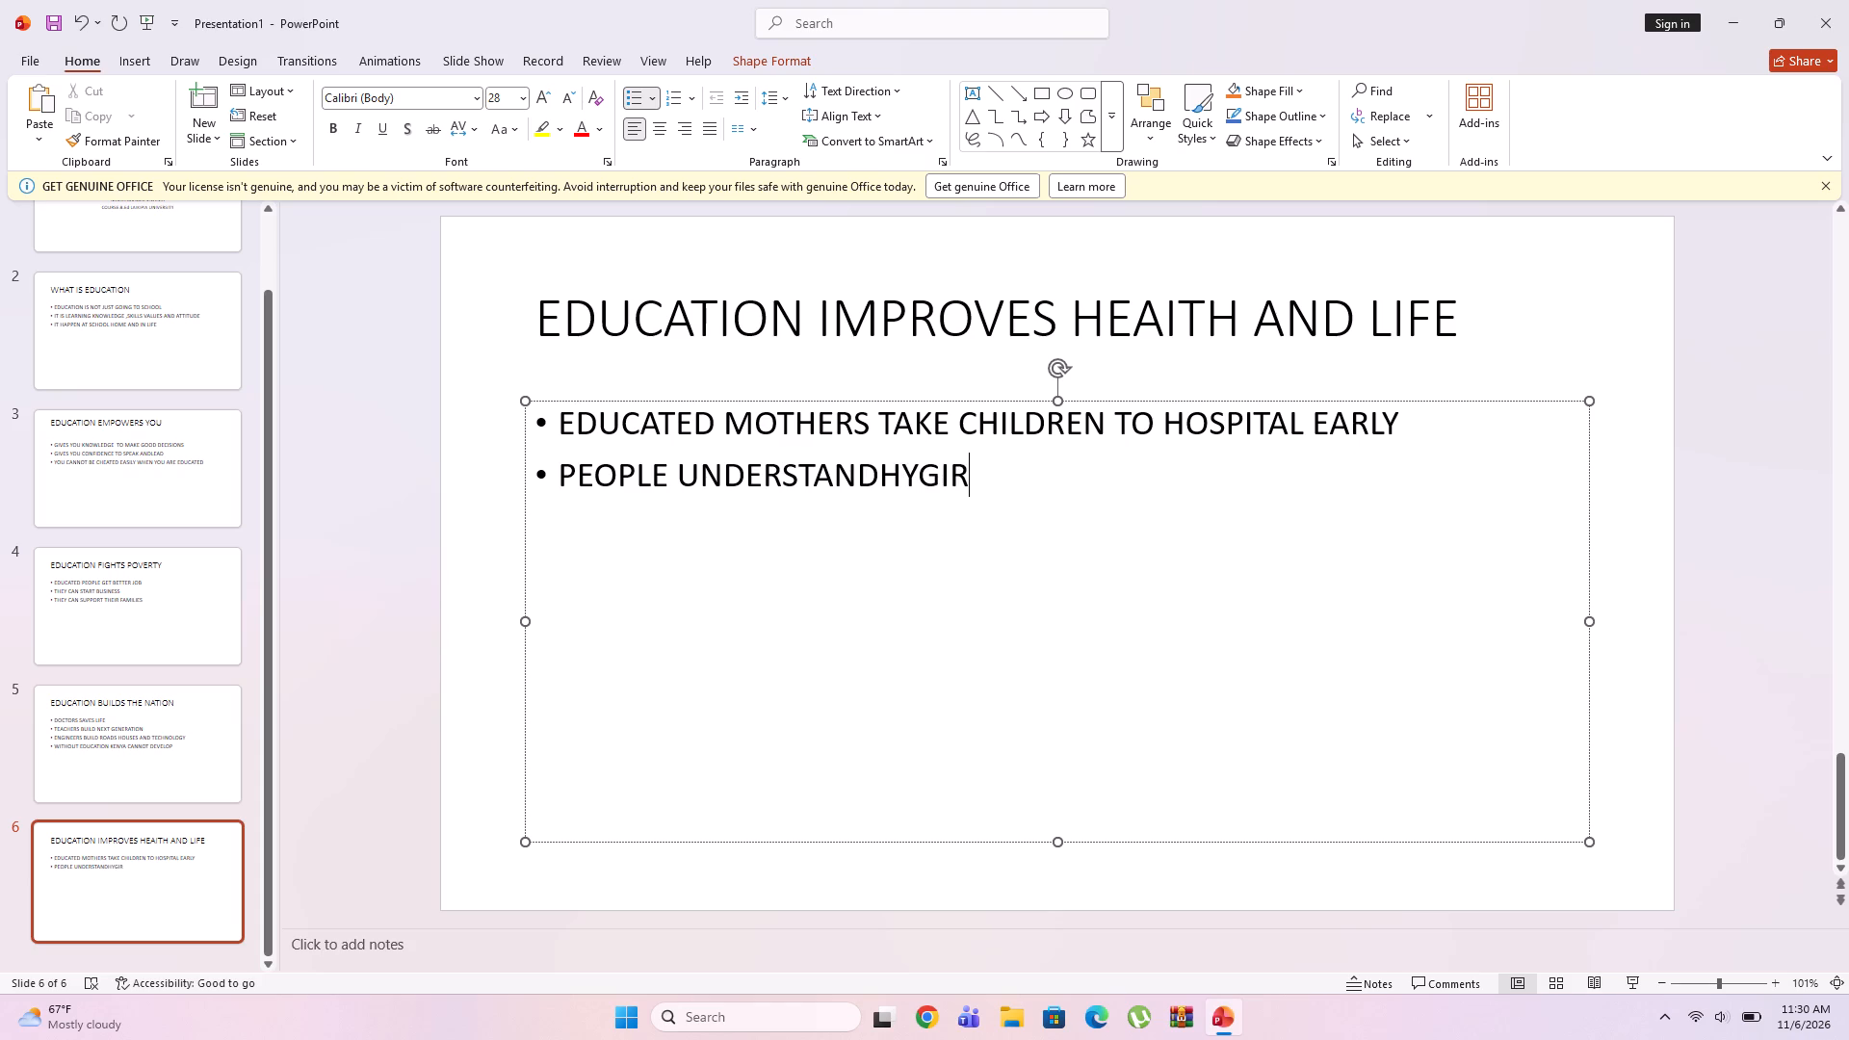
key("BackSpace")
key("BackSpace")
key("BackSpace")
key("BackSpace")
key("BackSpace")
key("space")
type("HY")
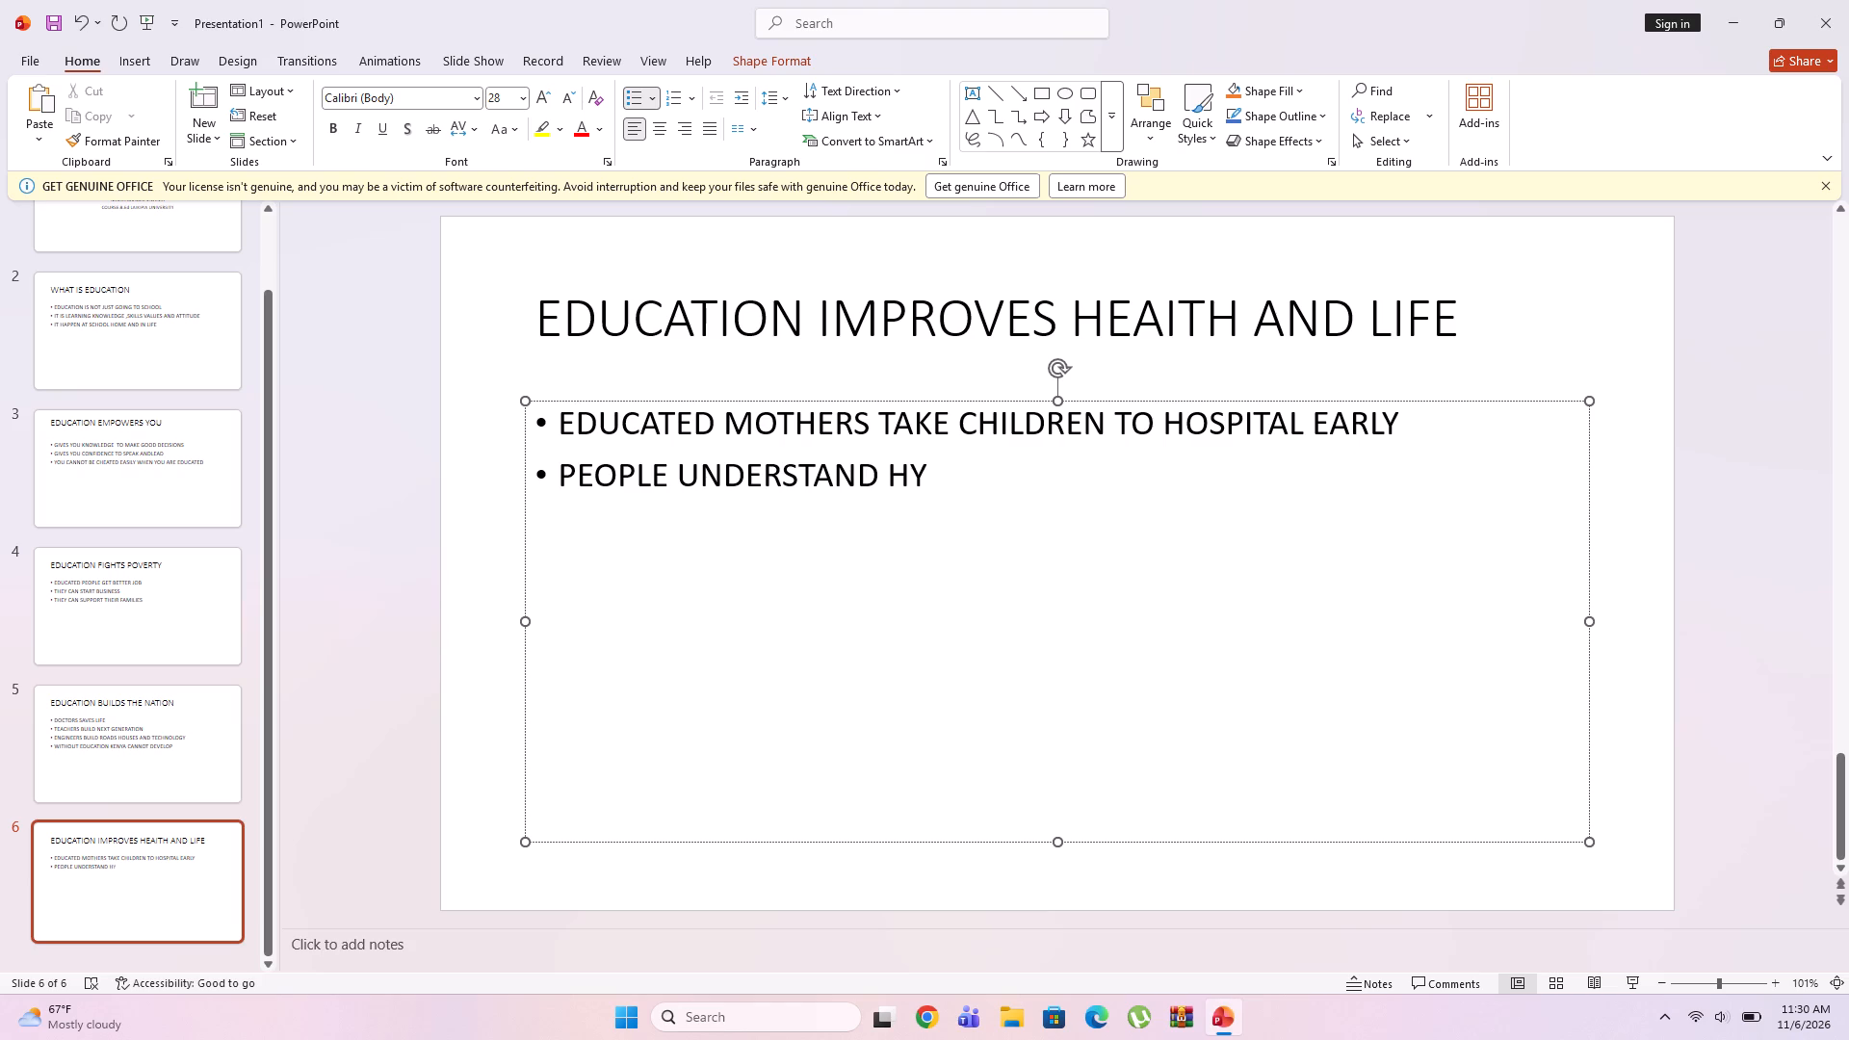
type("GIENE")
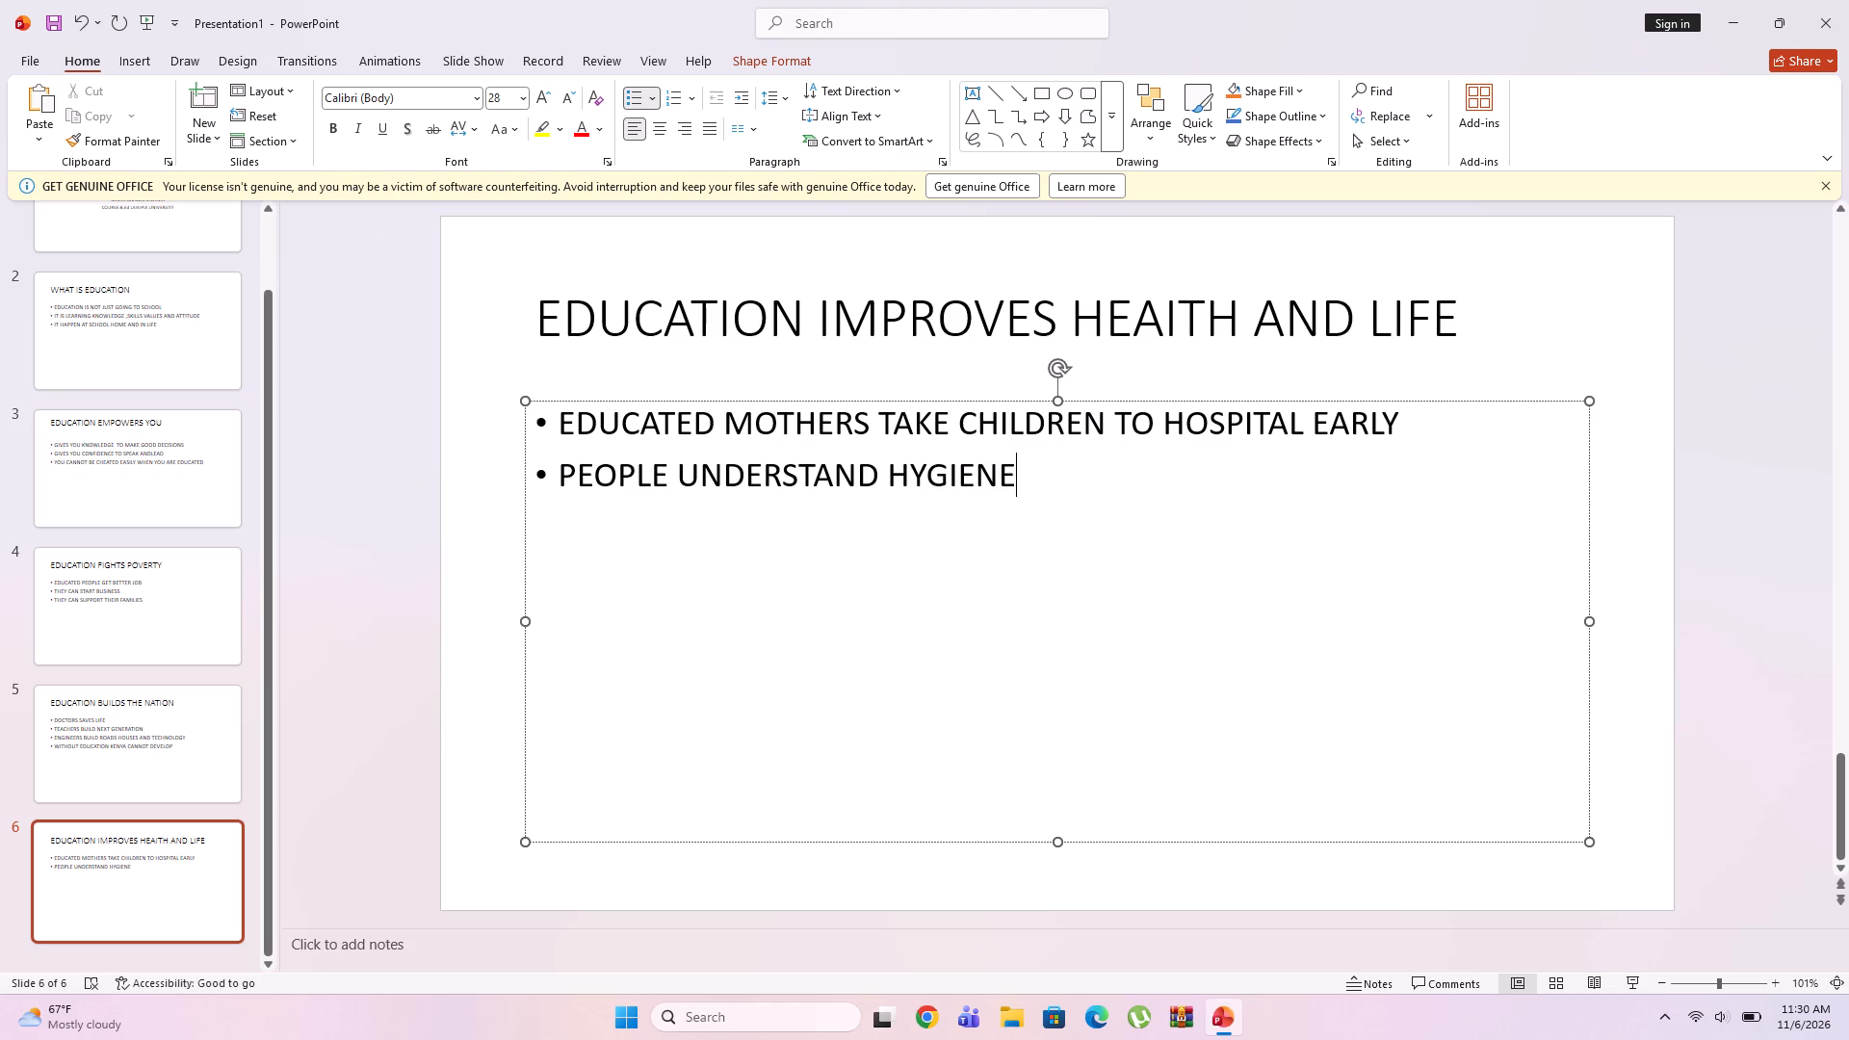
type(",NUTRITION")
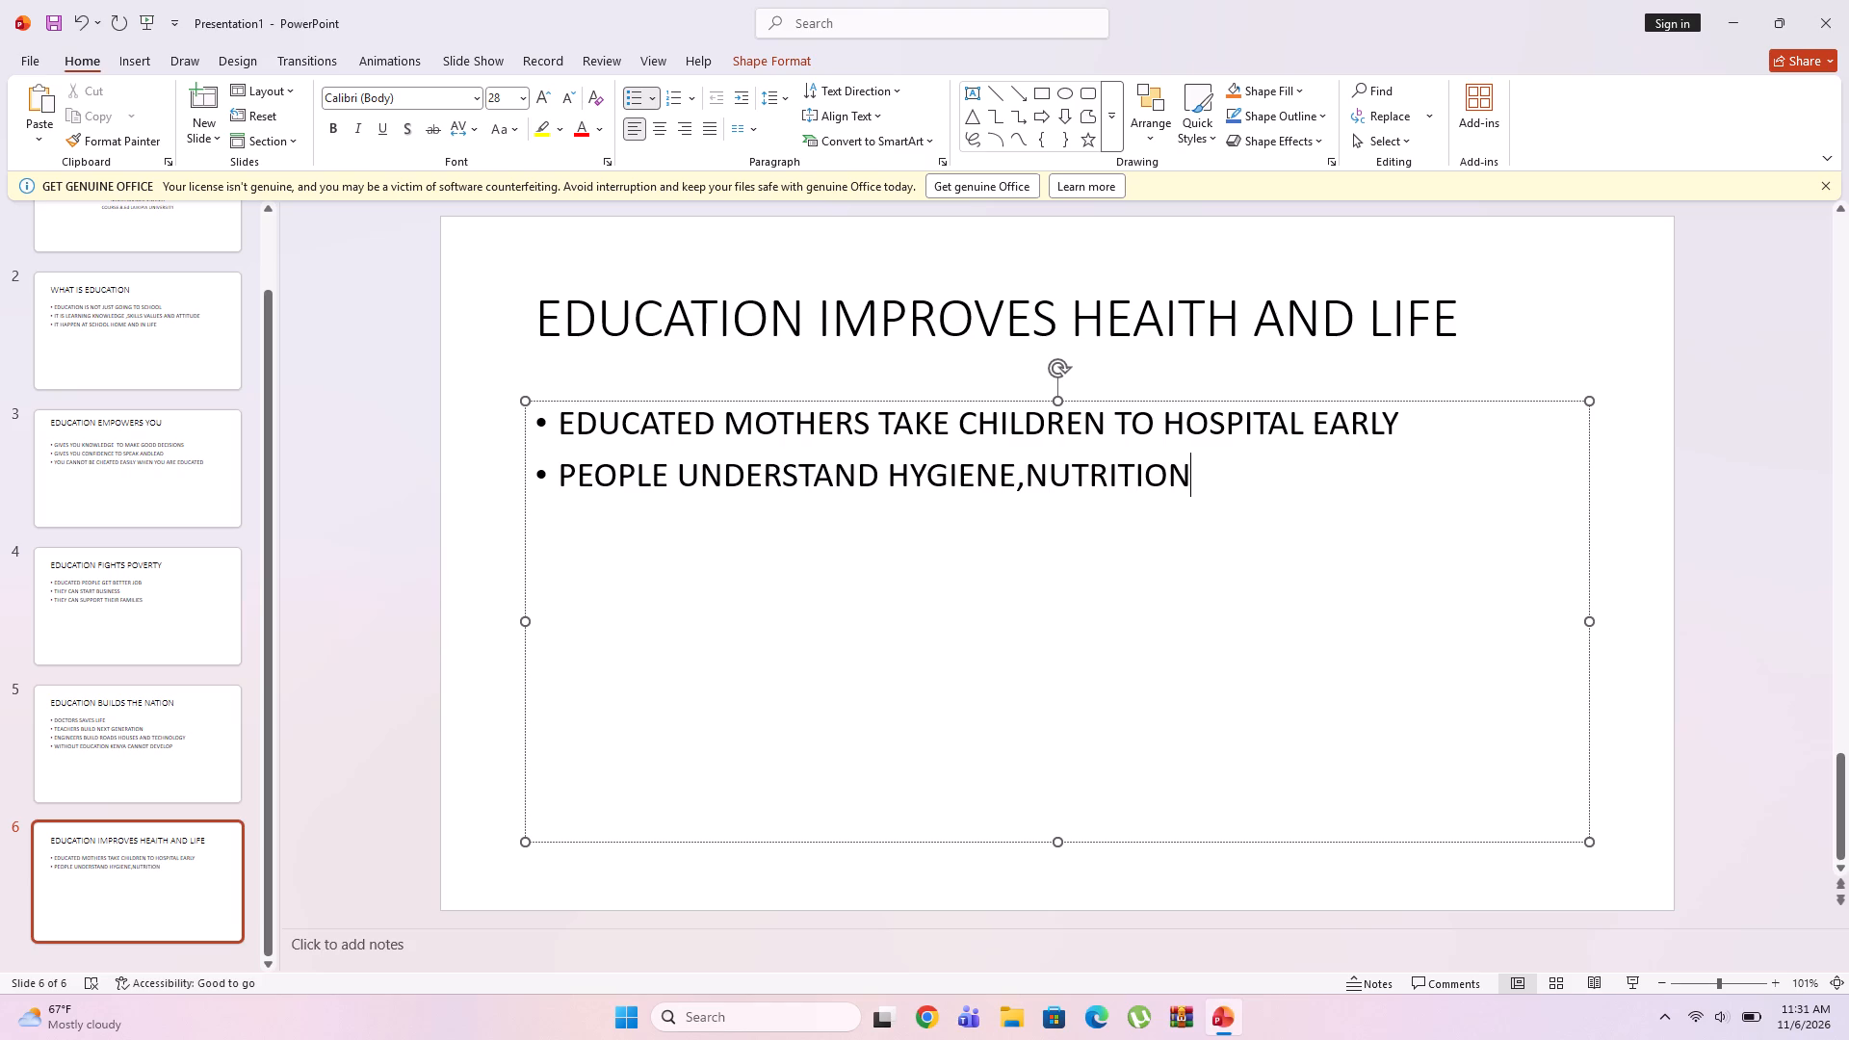
key("space")
type("HIV")
type("FA")
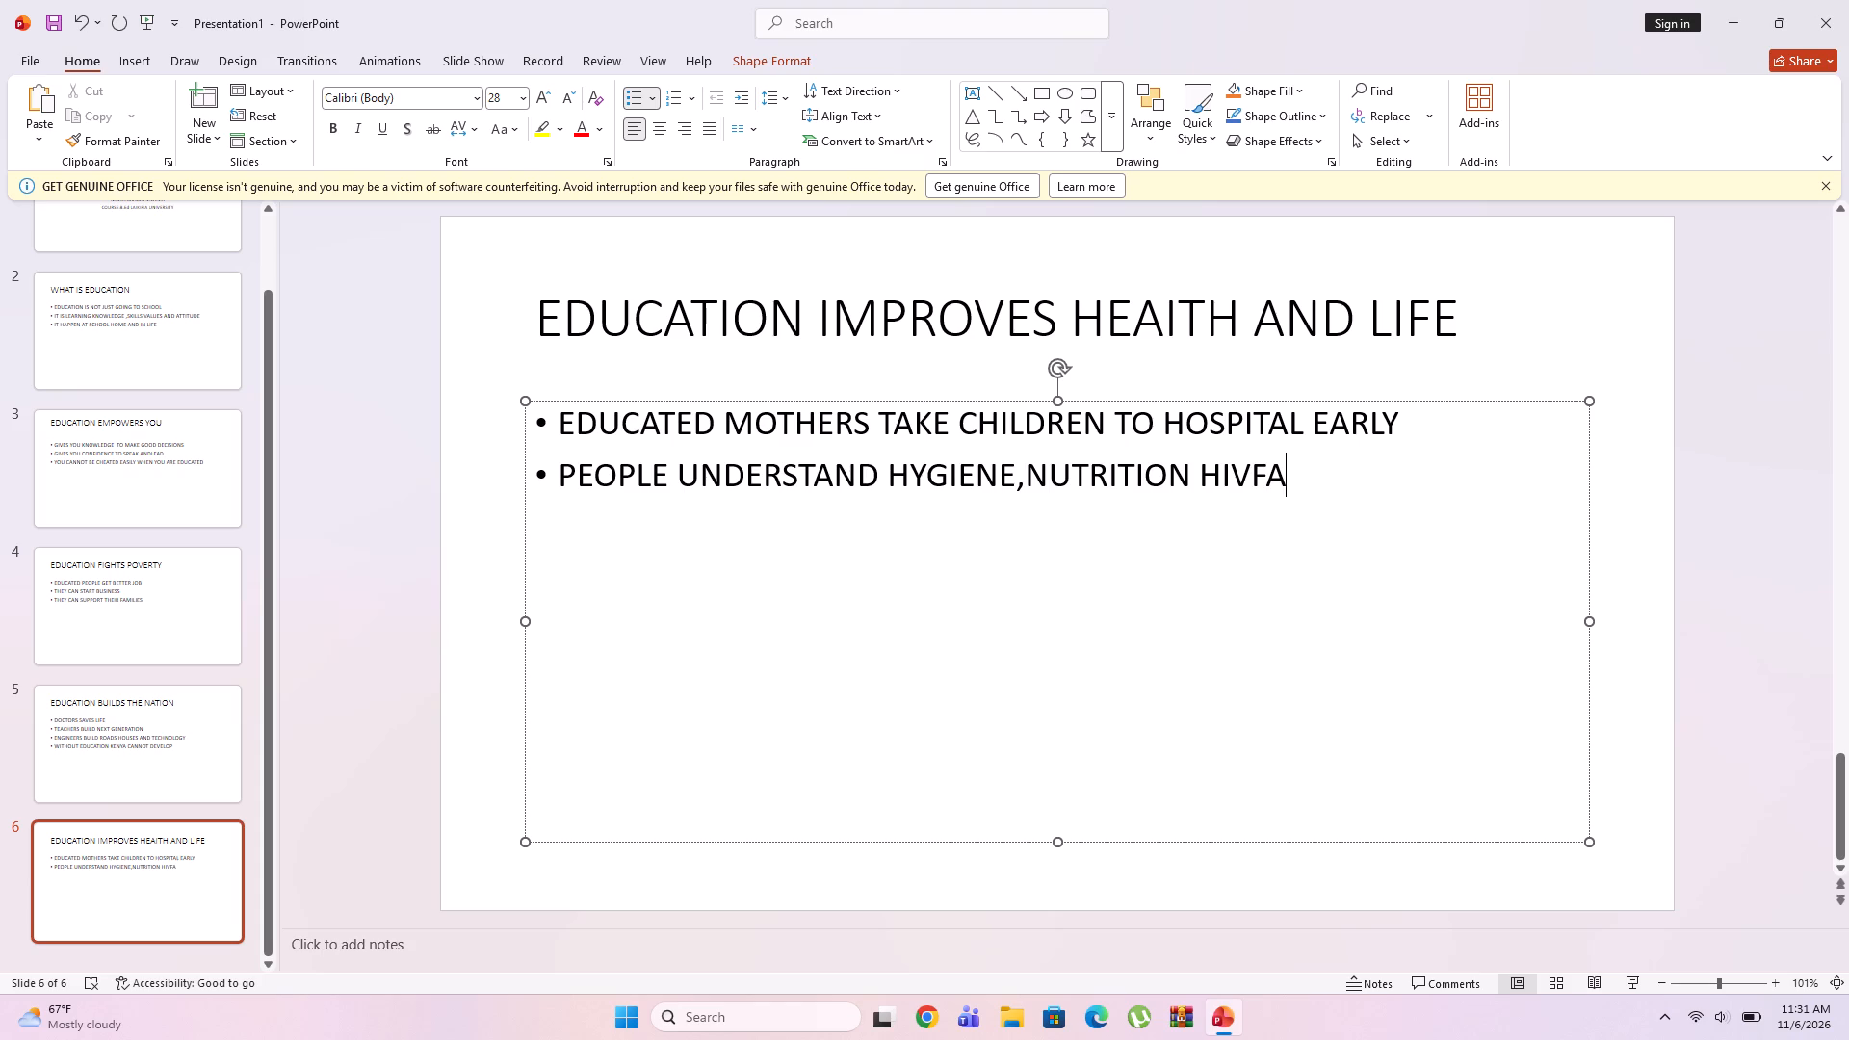
key("BackSpace")
key("BackSpace")
key("space")
type("FAMILY")
key("space")
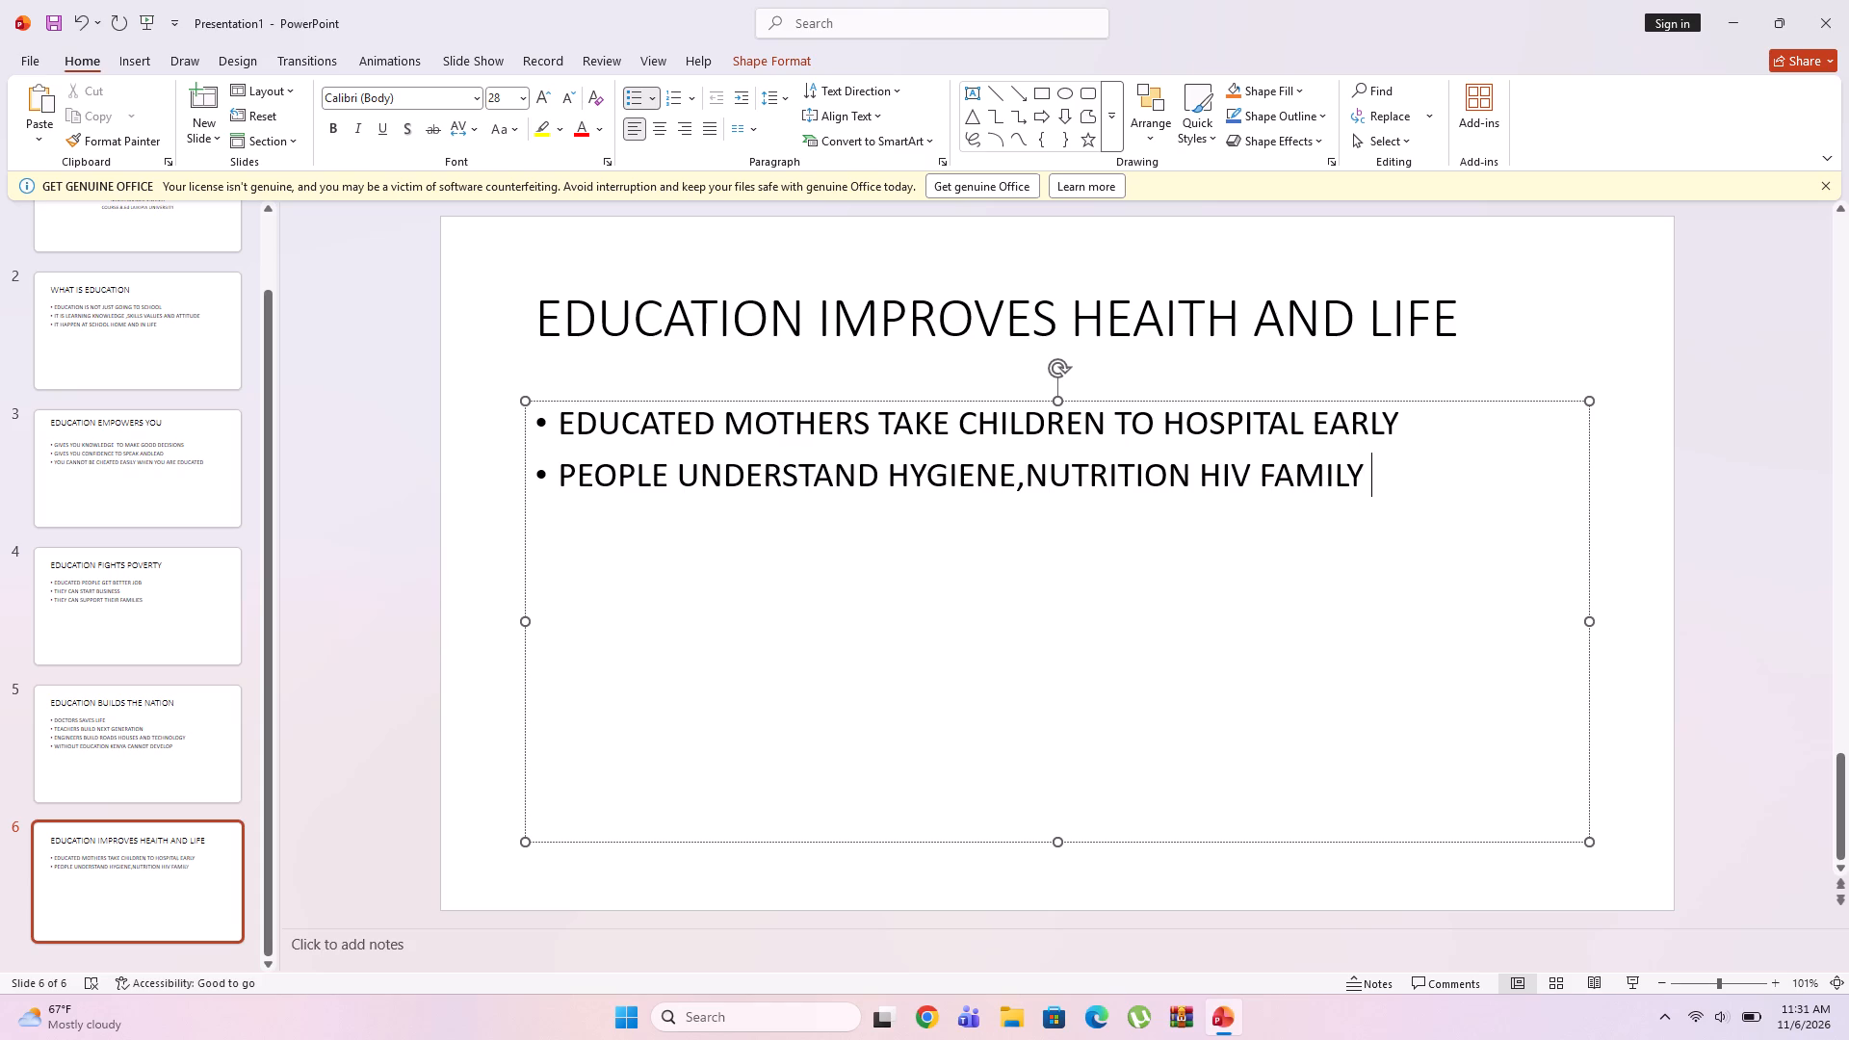
type("PLA")
type("NNI")
type("NG")
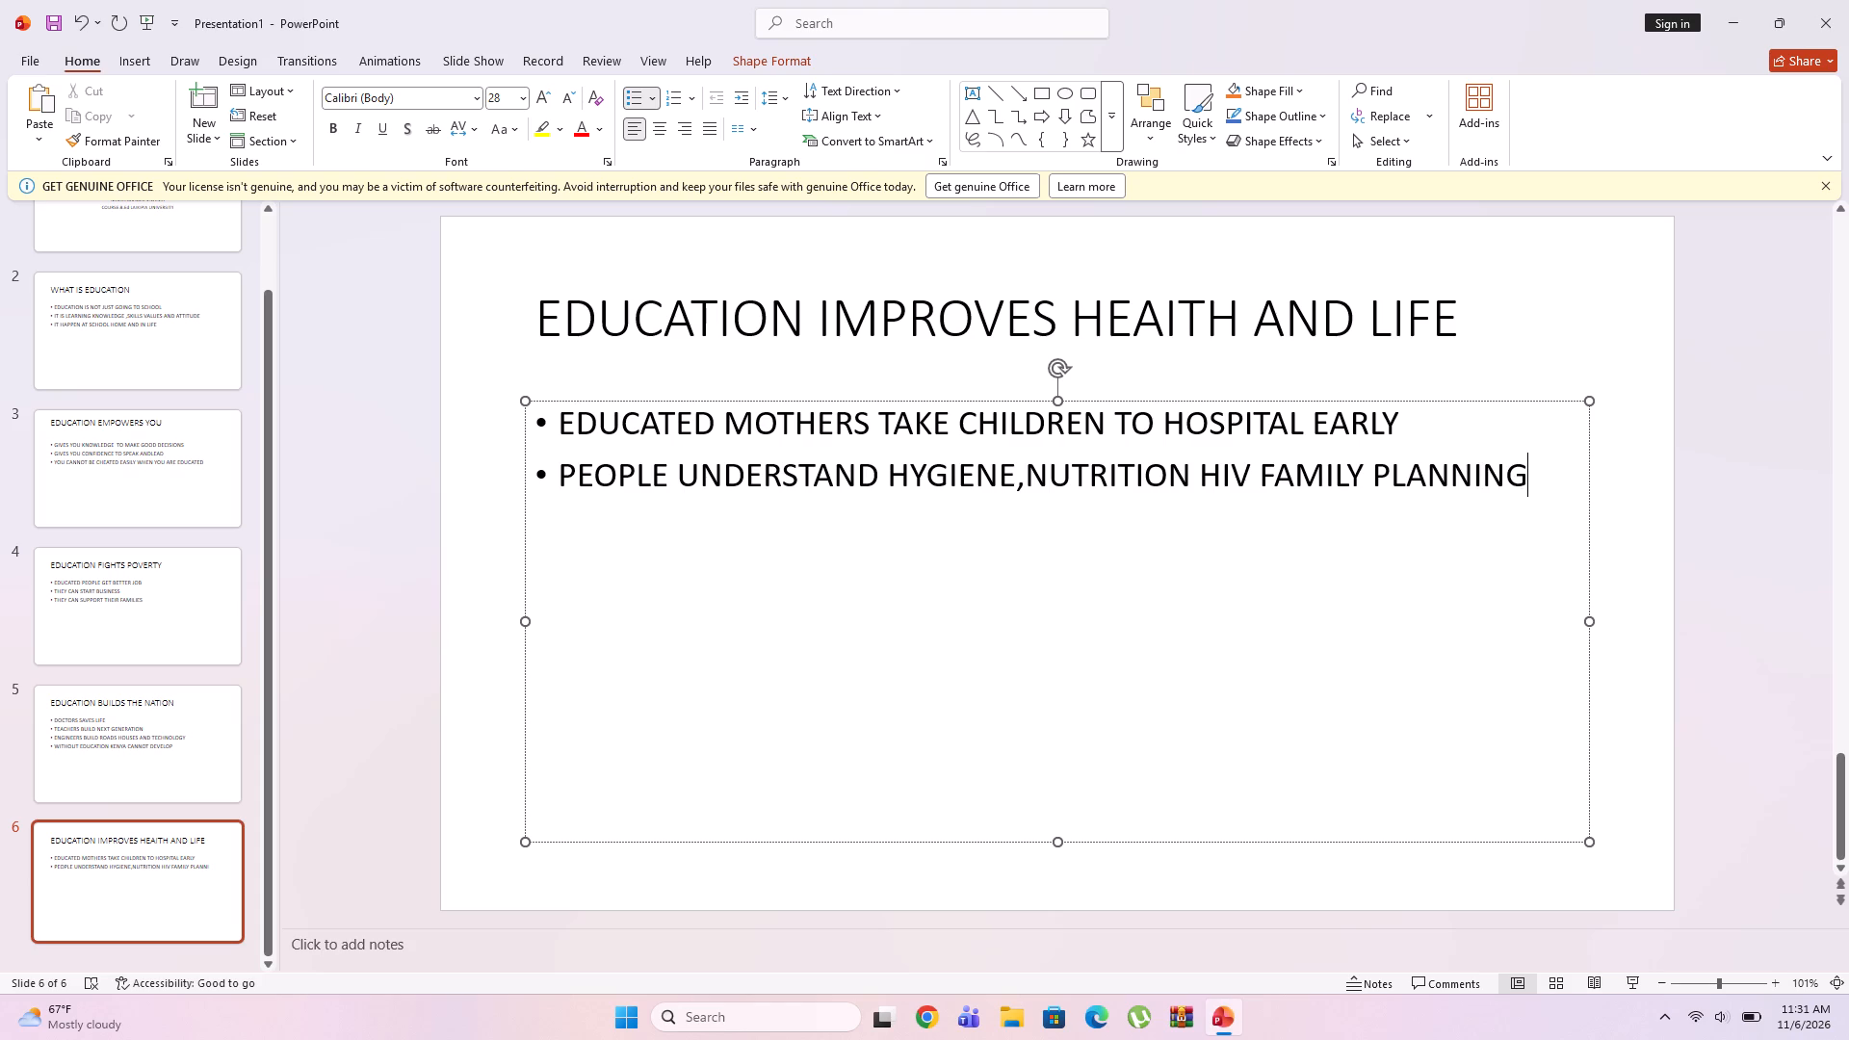
Add a third bullet reading "LONGER HEAITHIER LIFE" on the sixth slide, followed by an empty bullet line.
key("Return")
type("LONGER")
key("space")
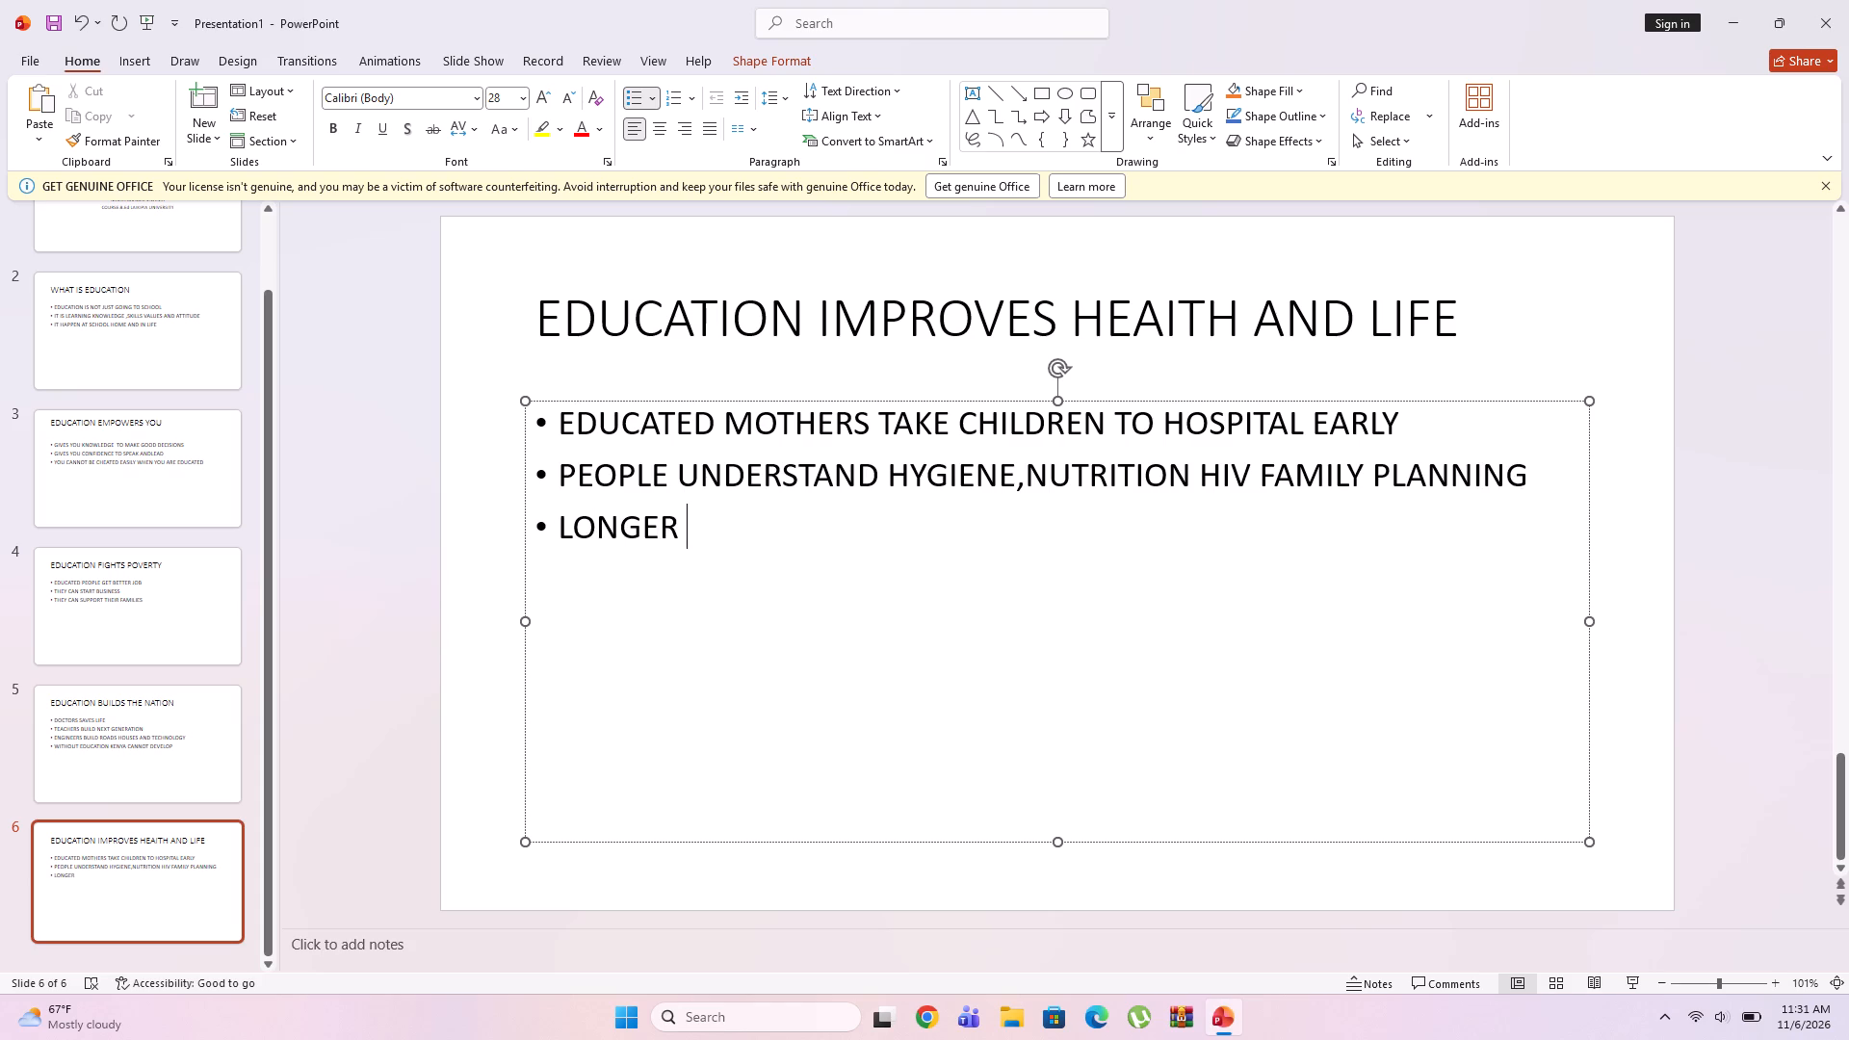
type("HEA")
type("ITH")
type("IER")
key("space")
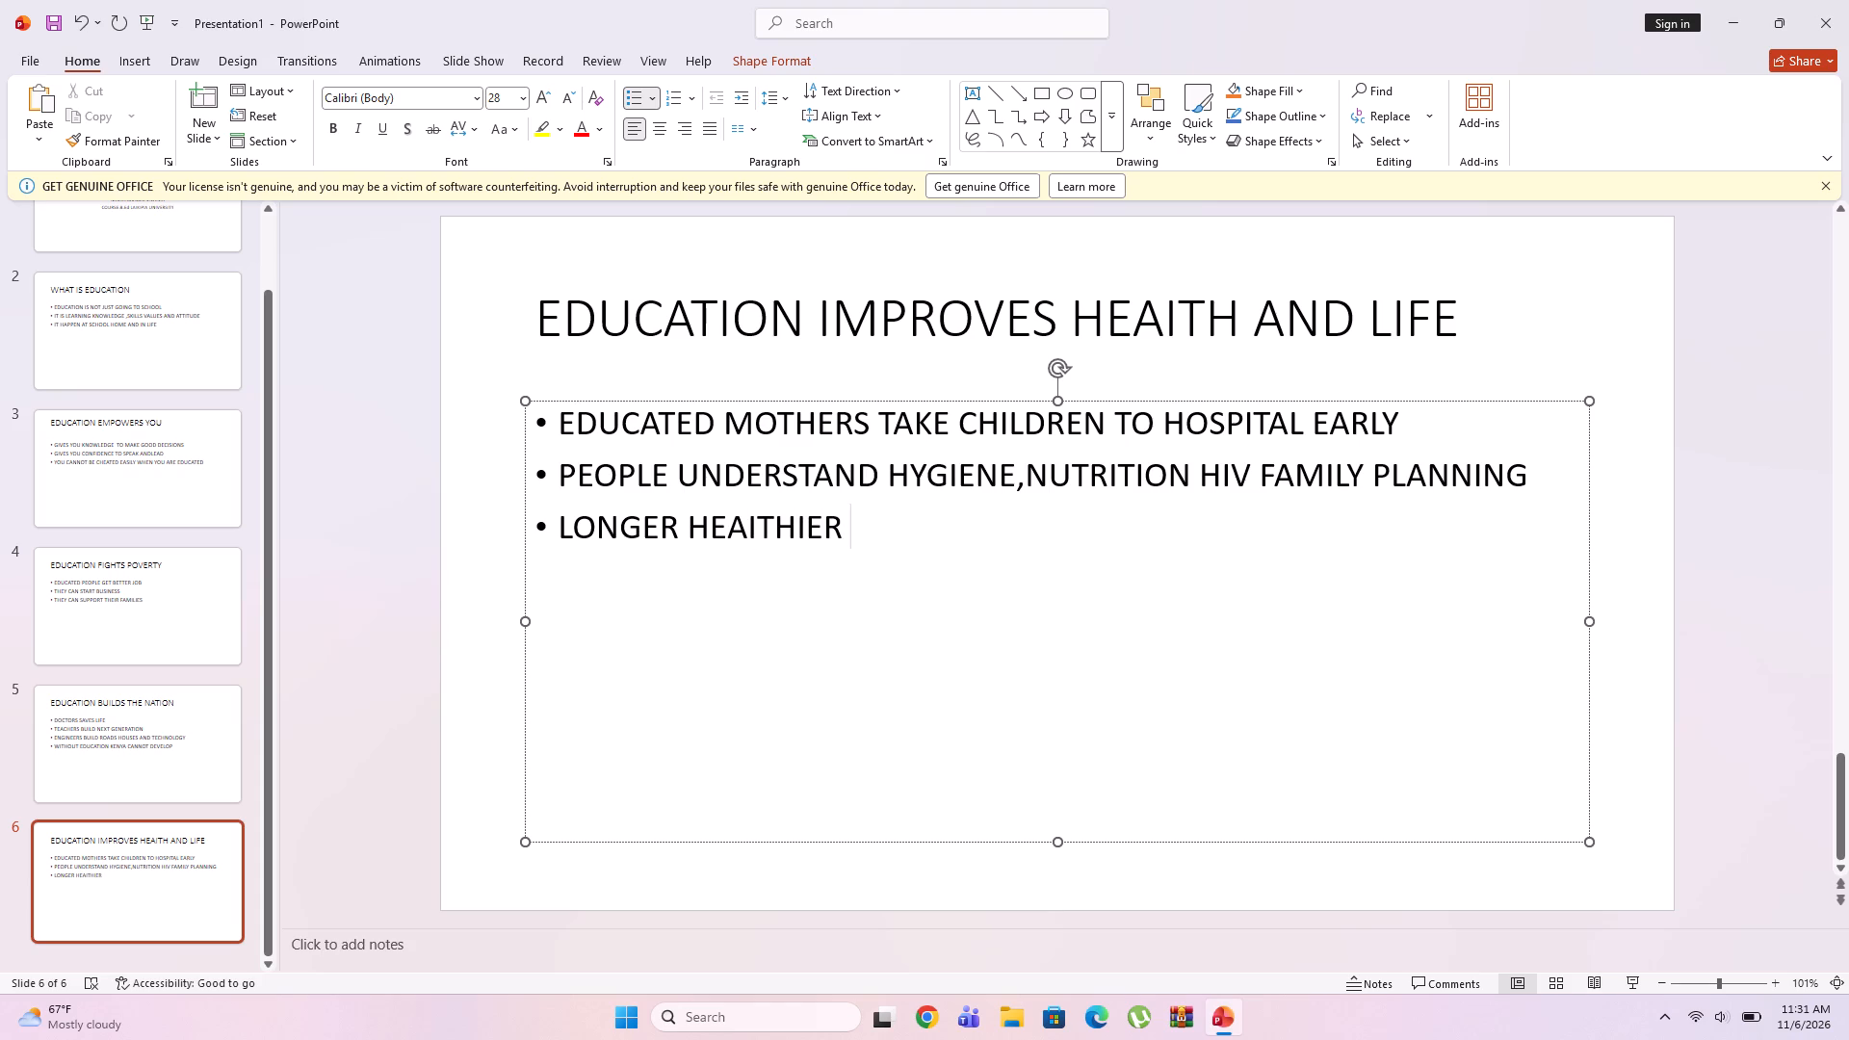
type("LIFE")
key("Return")
Insert a seventh slide with the Title and Content layout after the "EDUCATION IMPROVES HEAITH AND LIFE" slide.
left_click(224, 136)
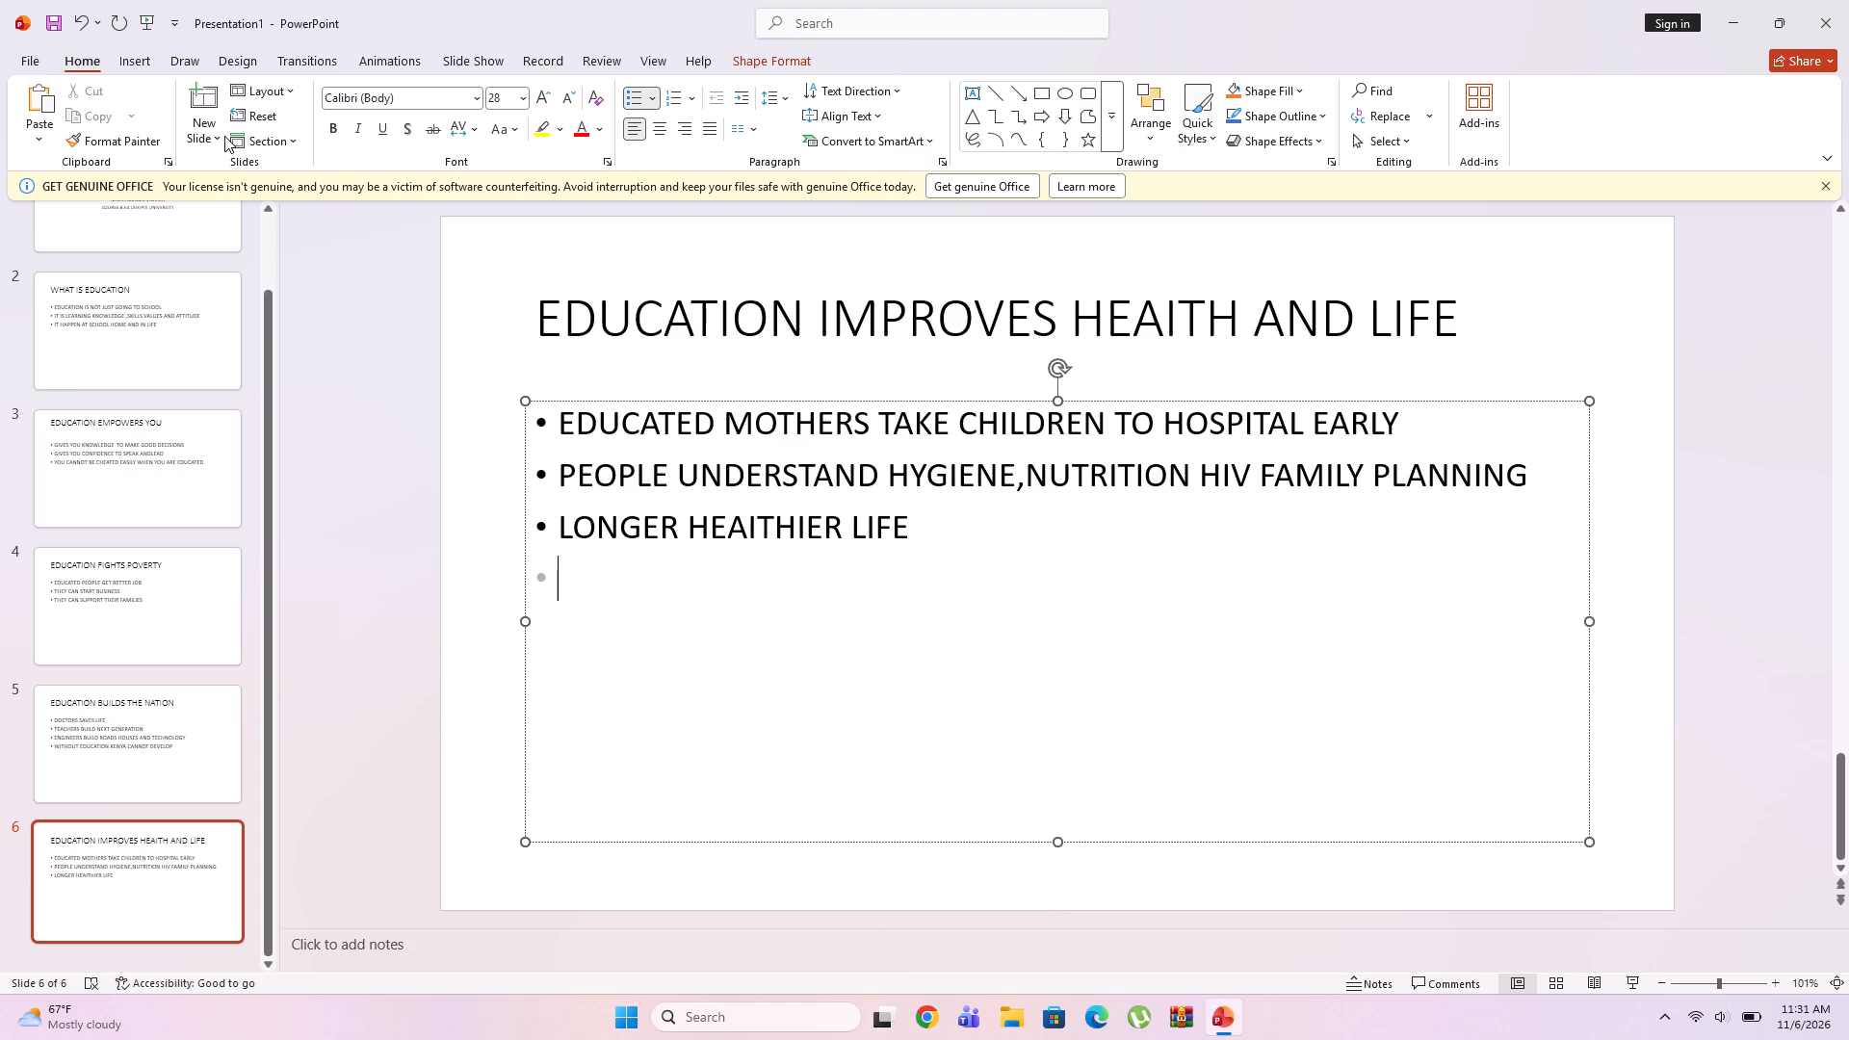
left_click(224, 137)
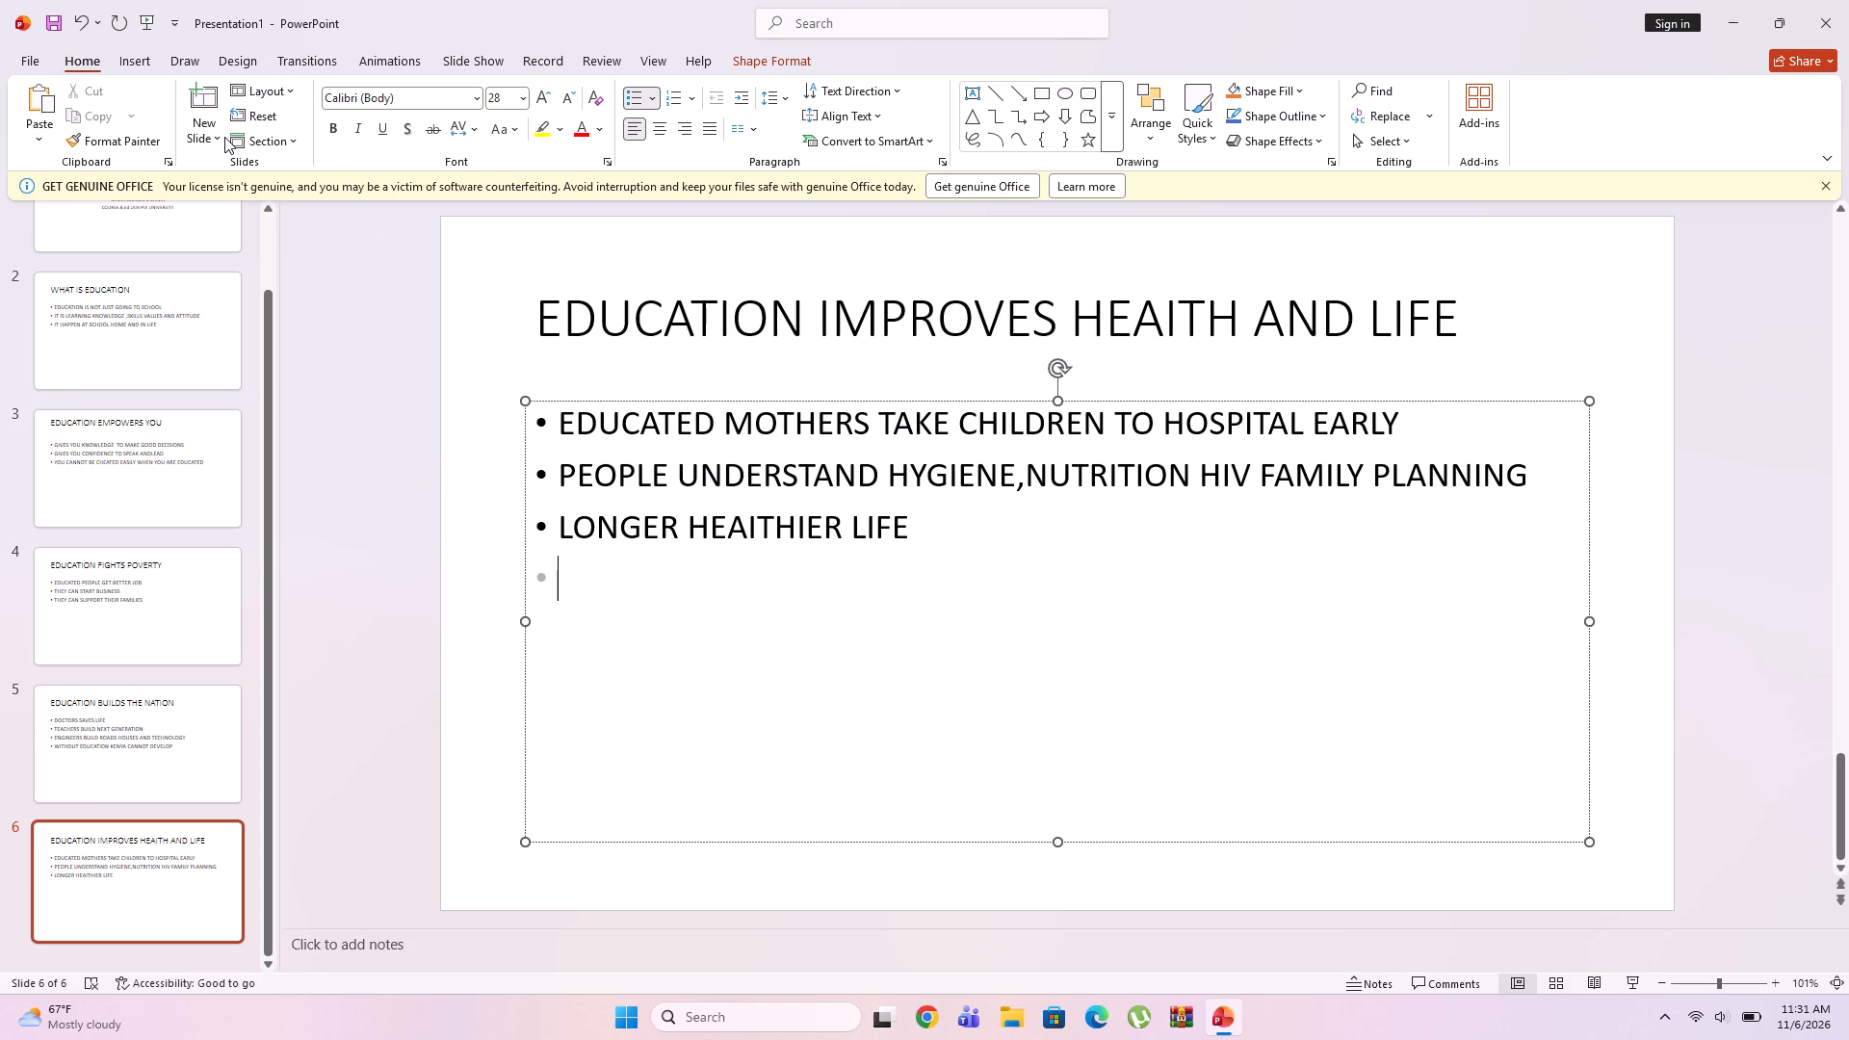
left_click(213, 143)
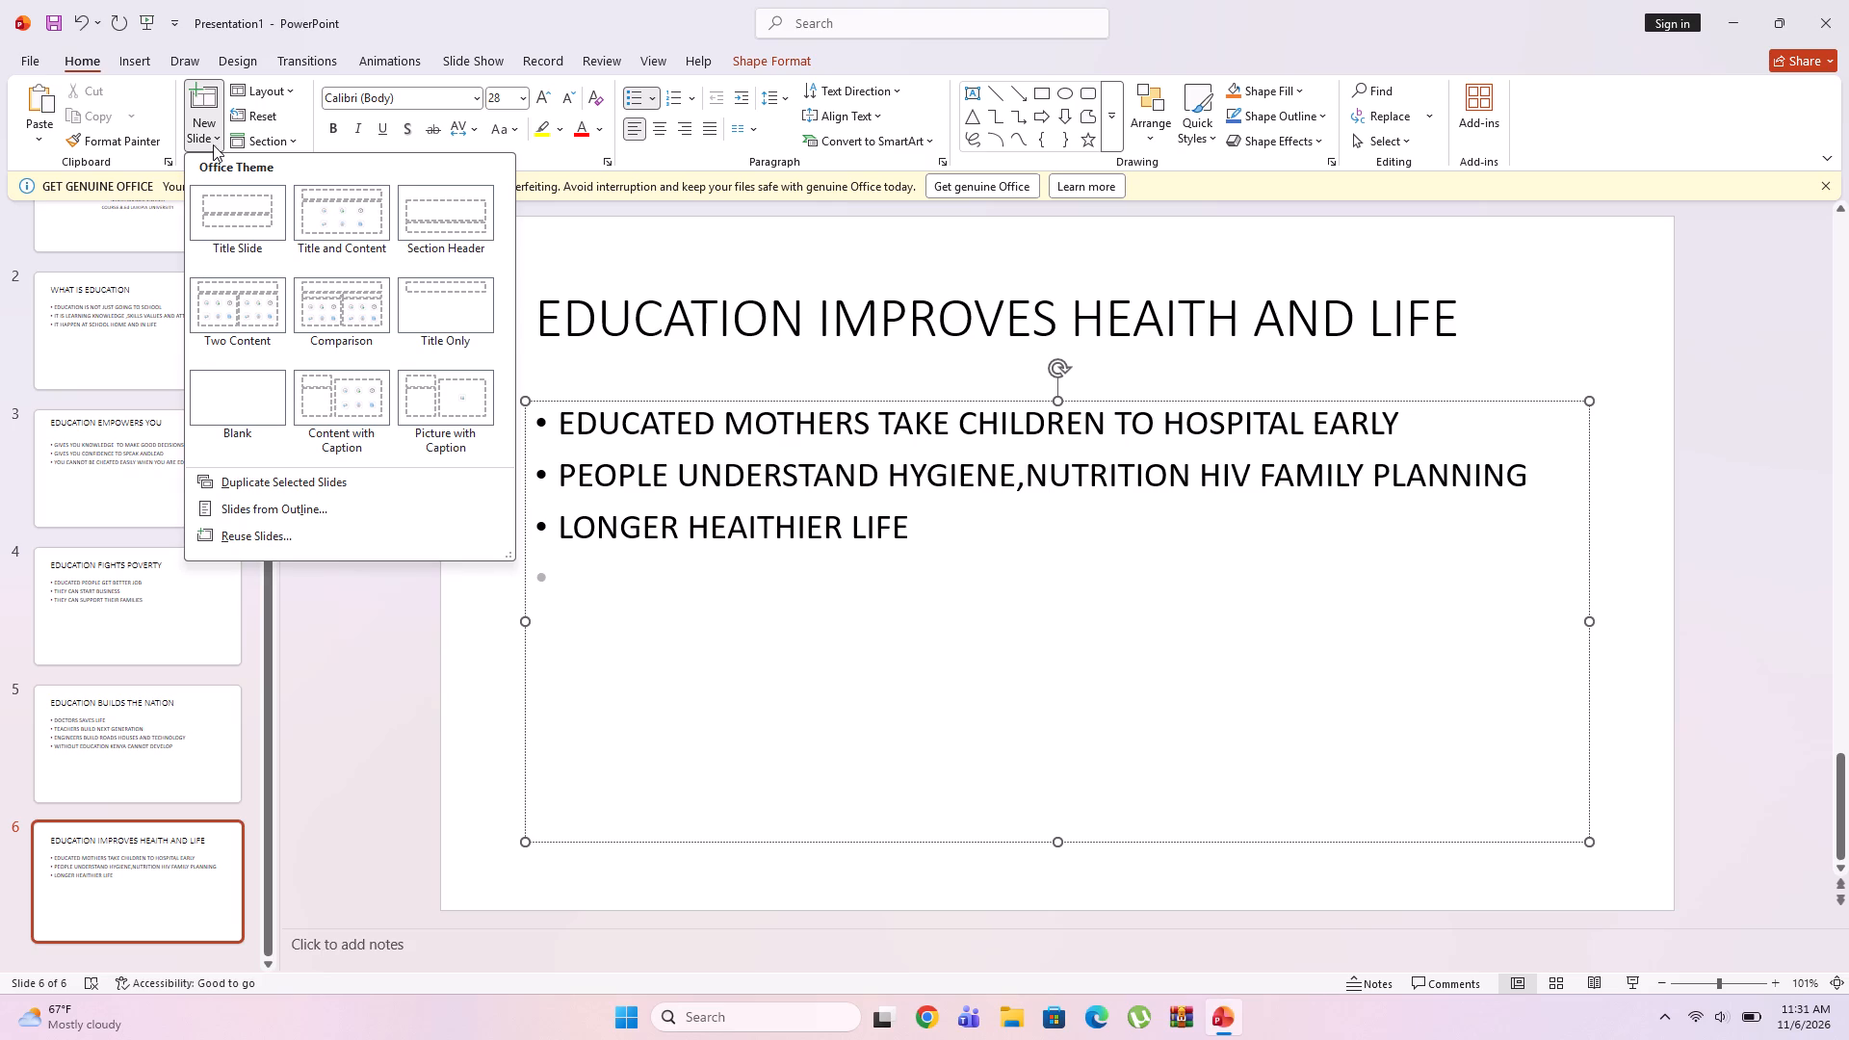
left_click(349, 198)
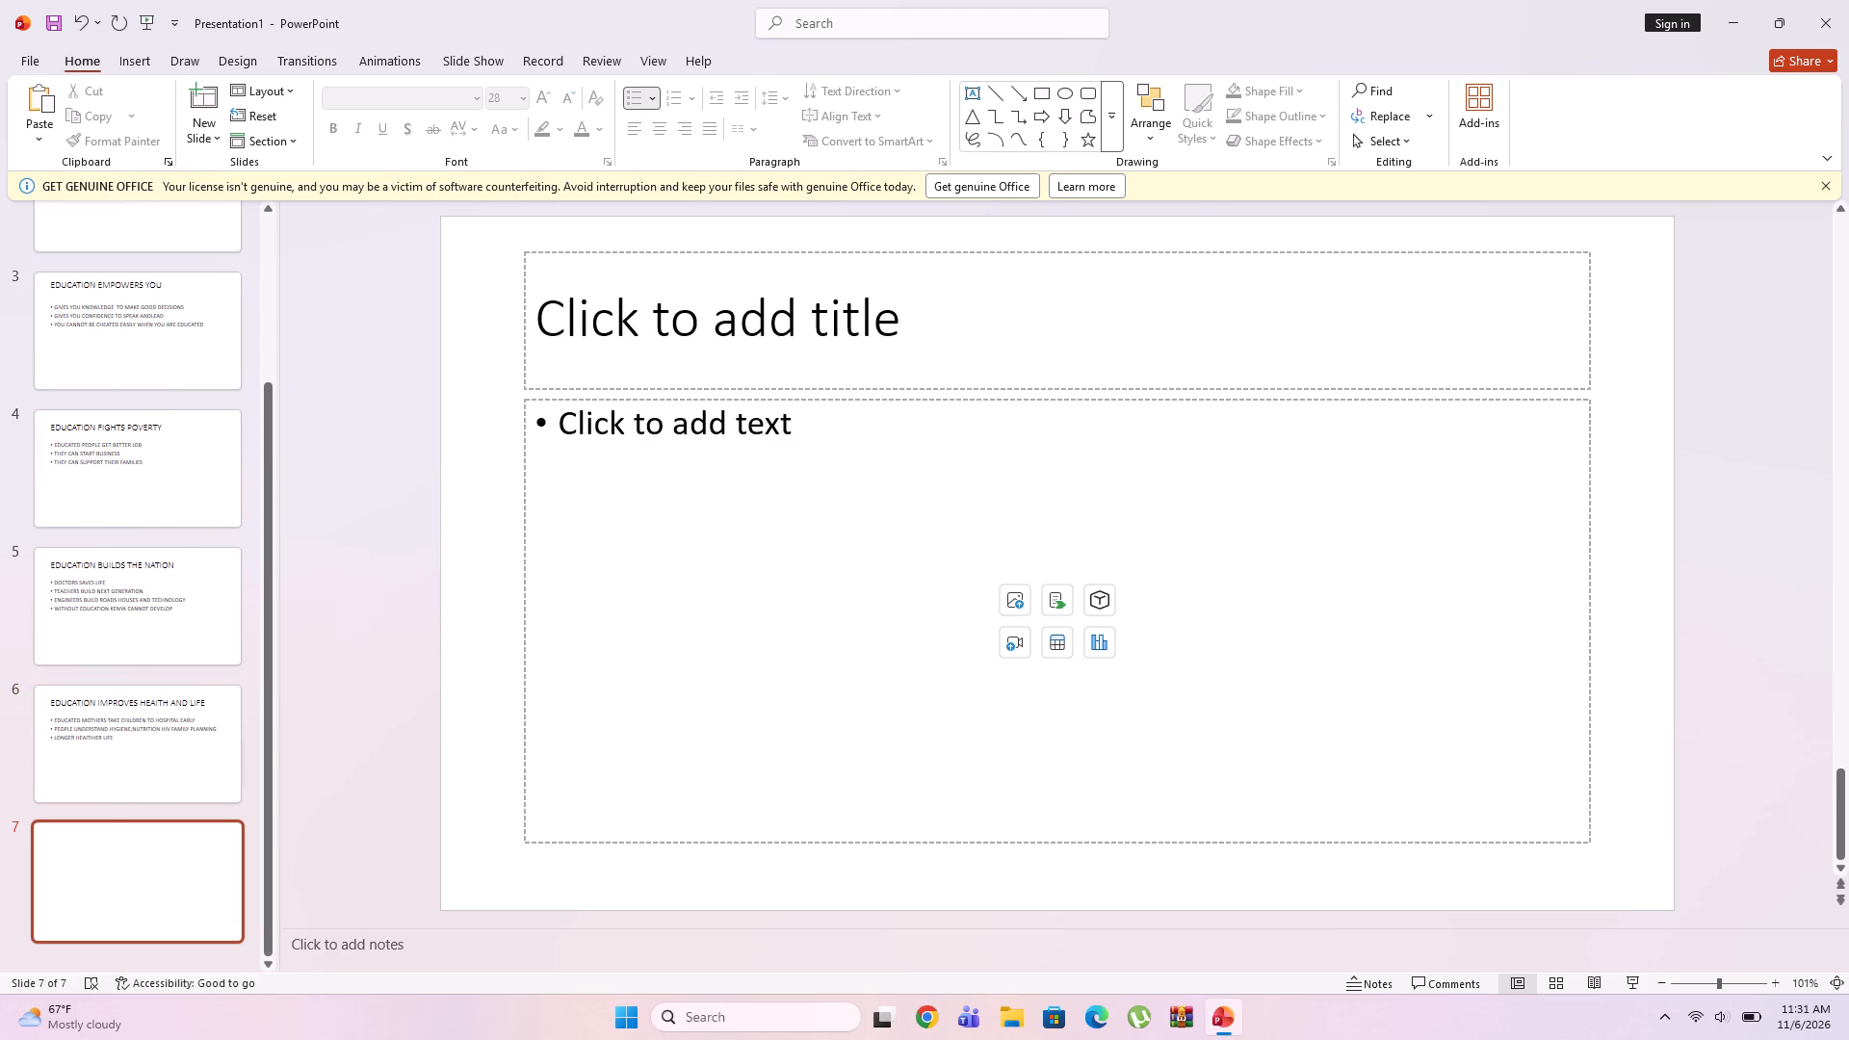
Enter "CHALLENGES IN EDUCATION" in capitals as the title of the seventh slide.
type("CJ")
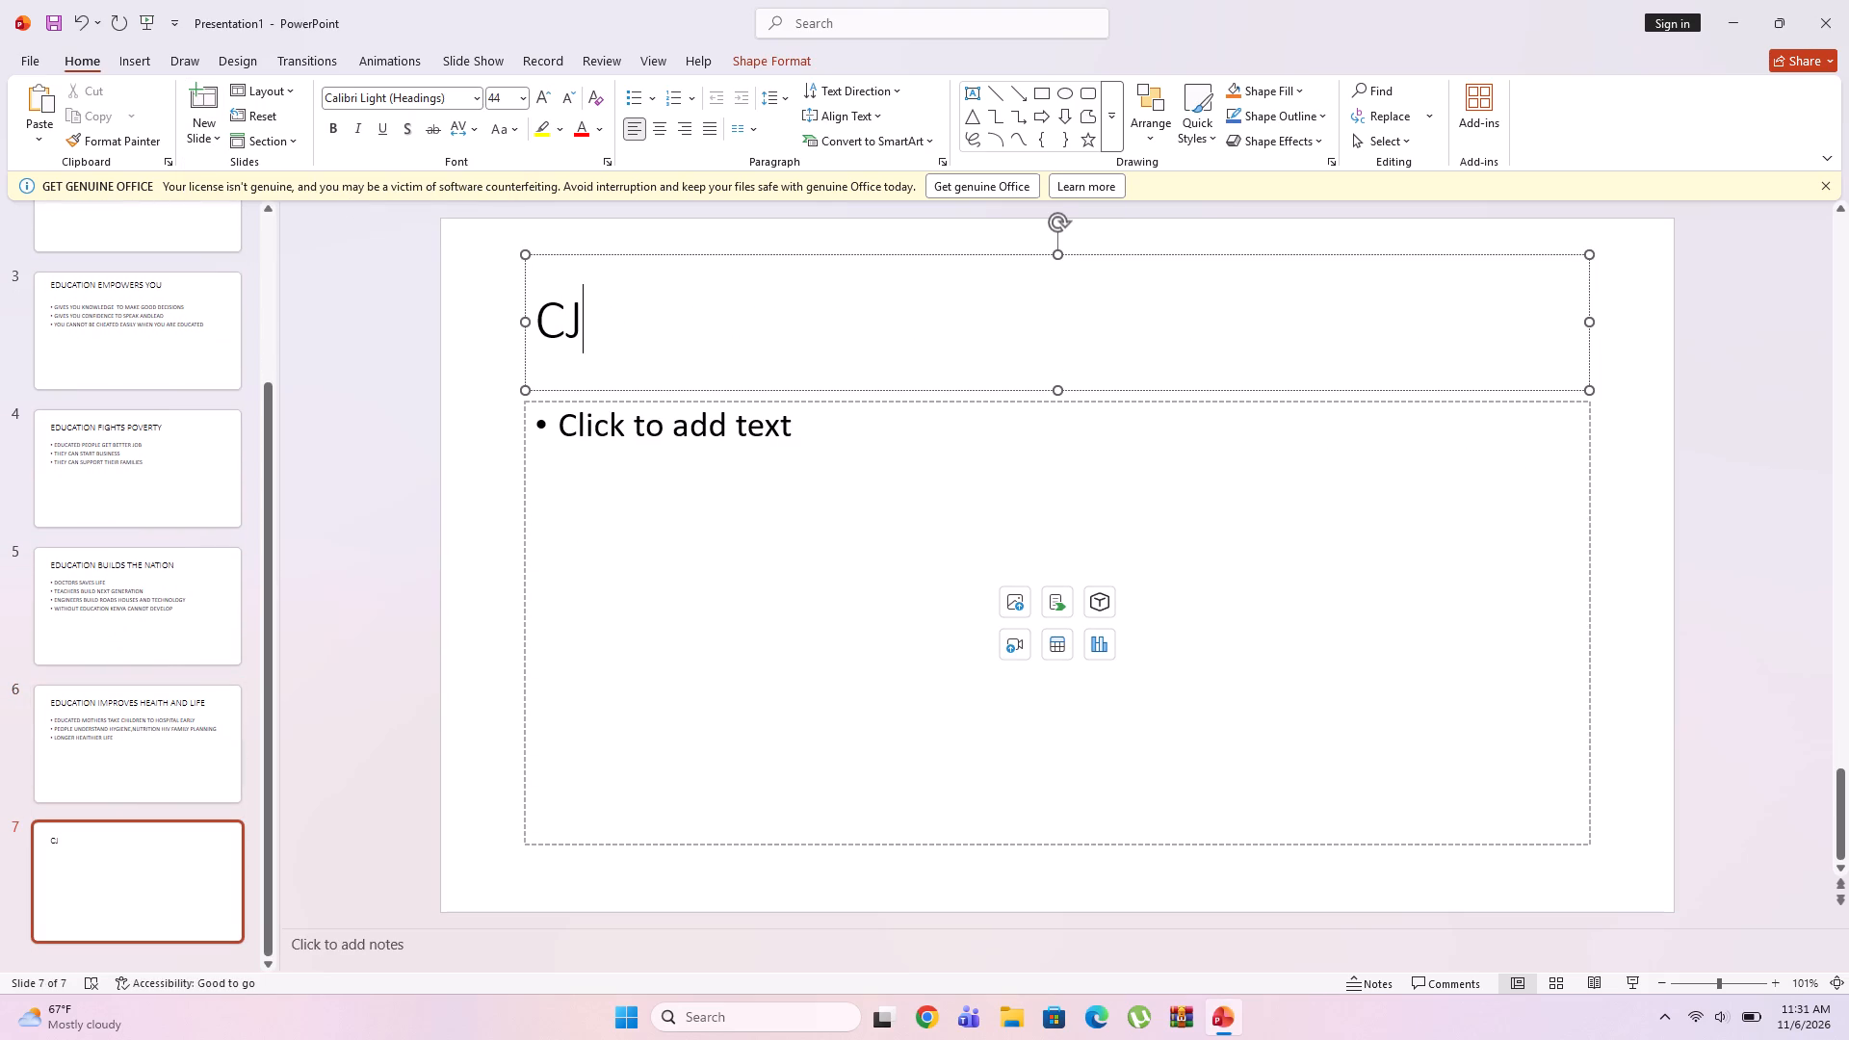
key("BackSpace")
type("HS")
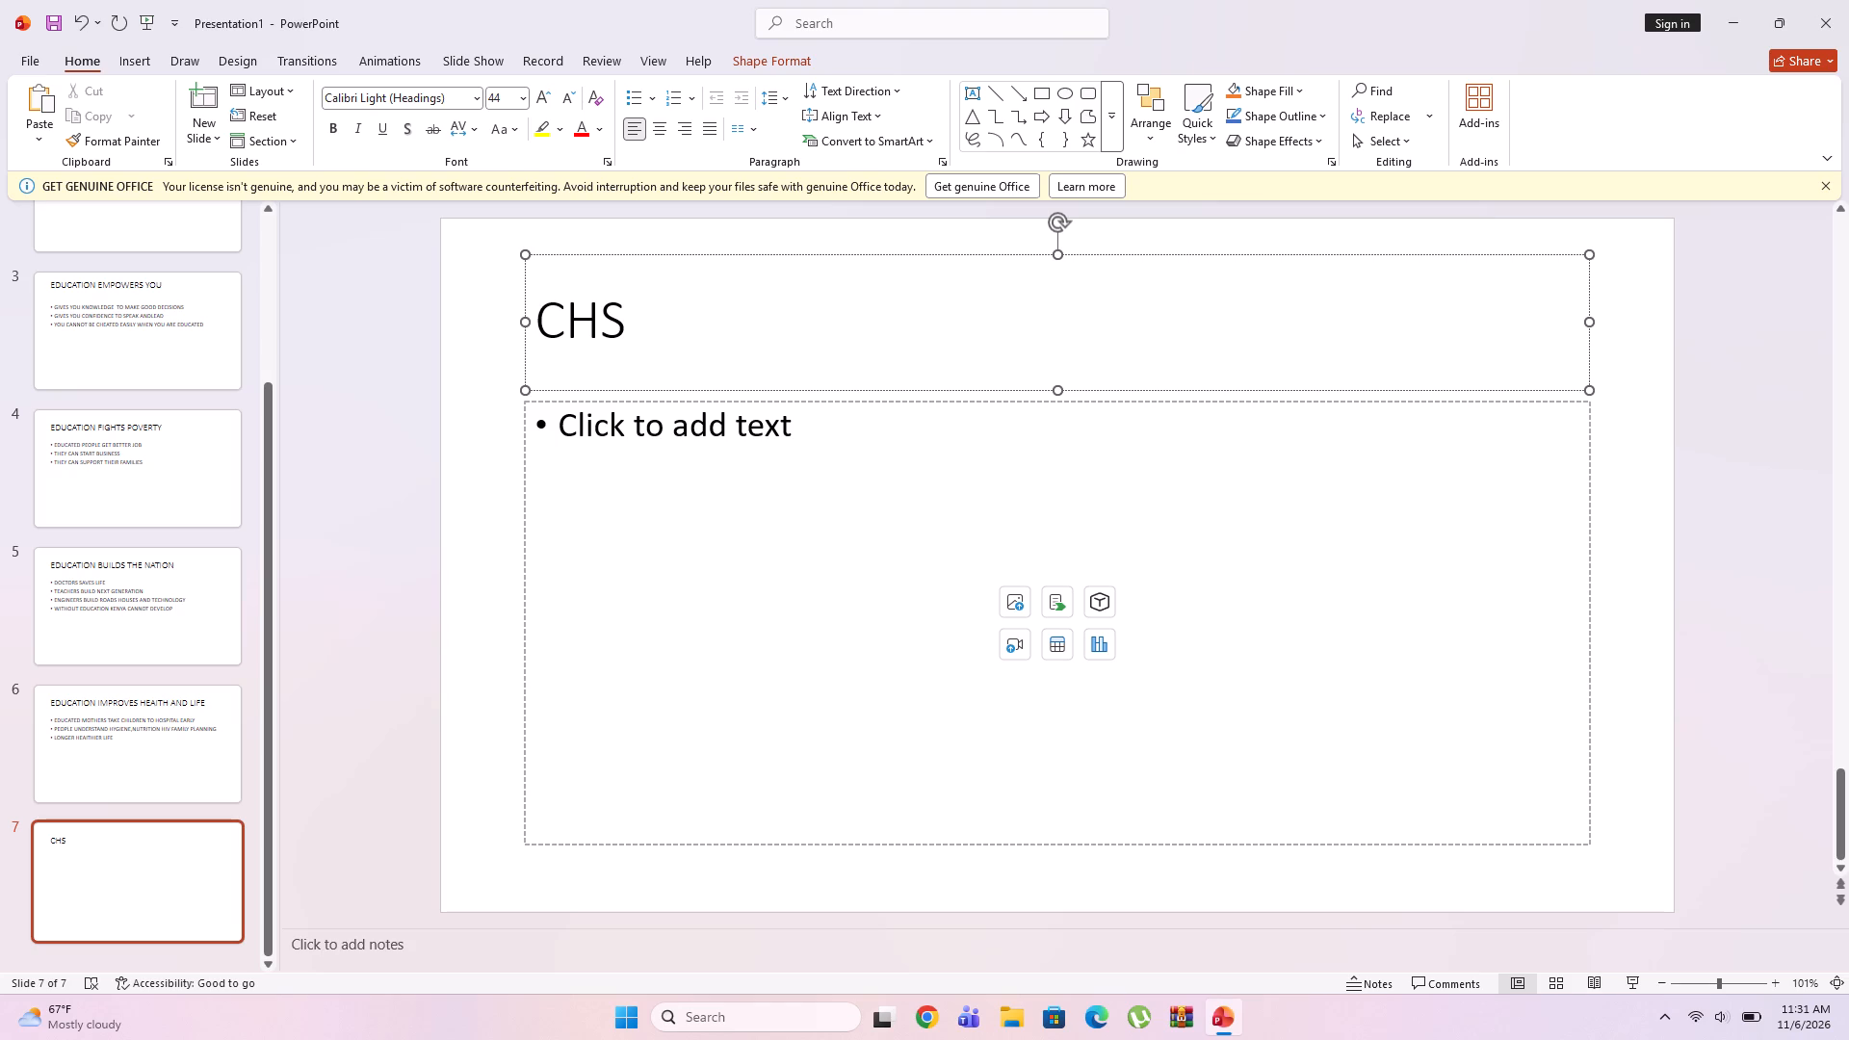
key("BackSpace")
key("a")
type("LLE")
key("n")
key("g")
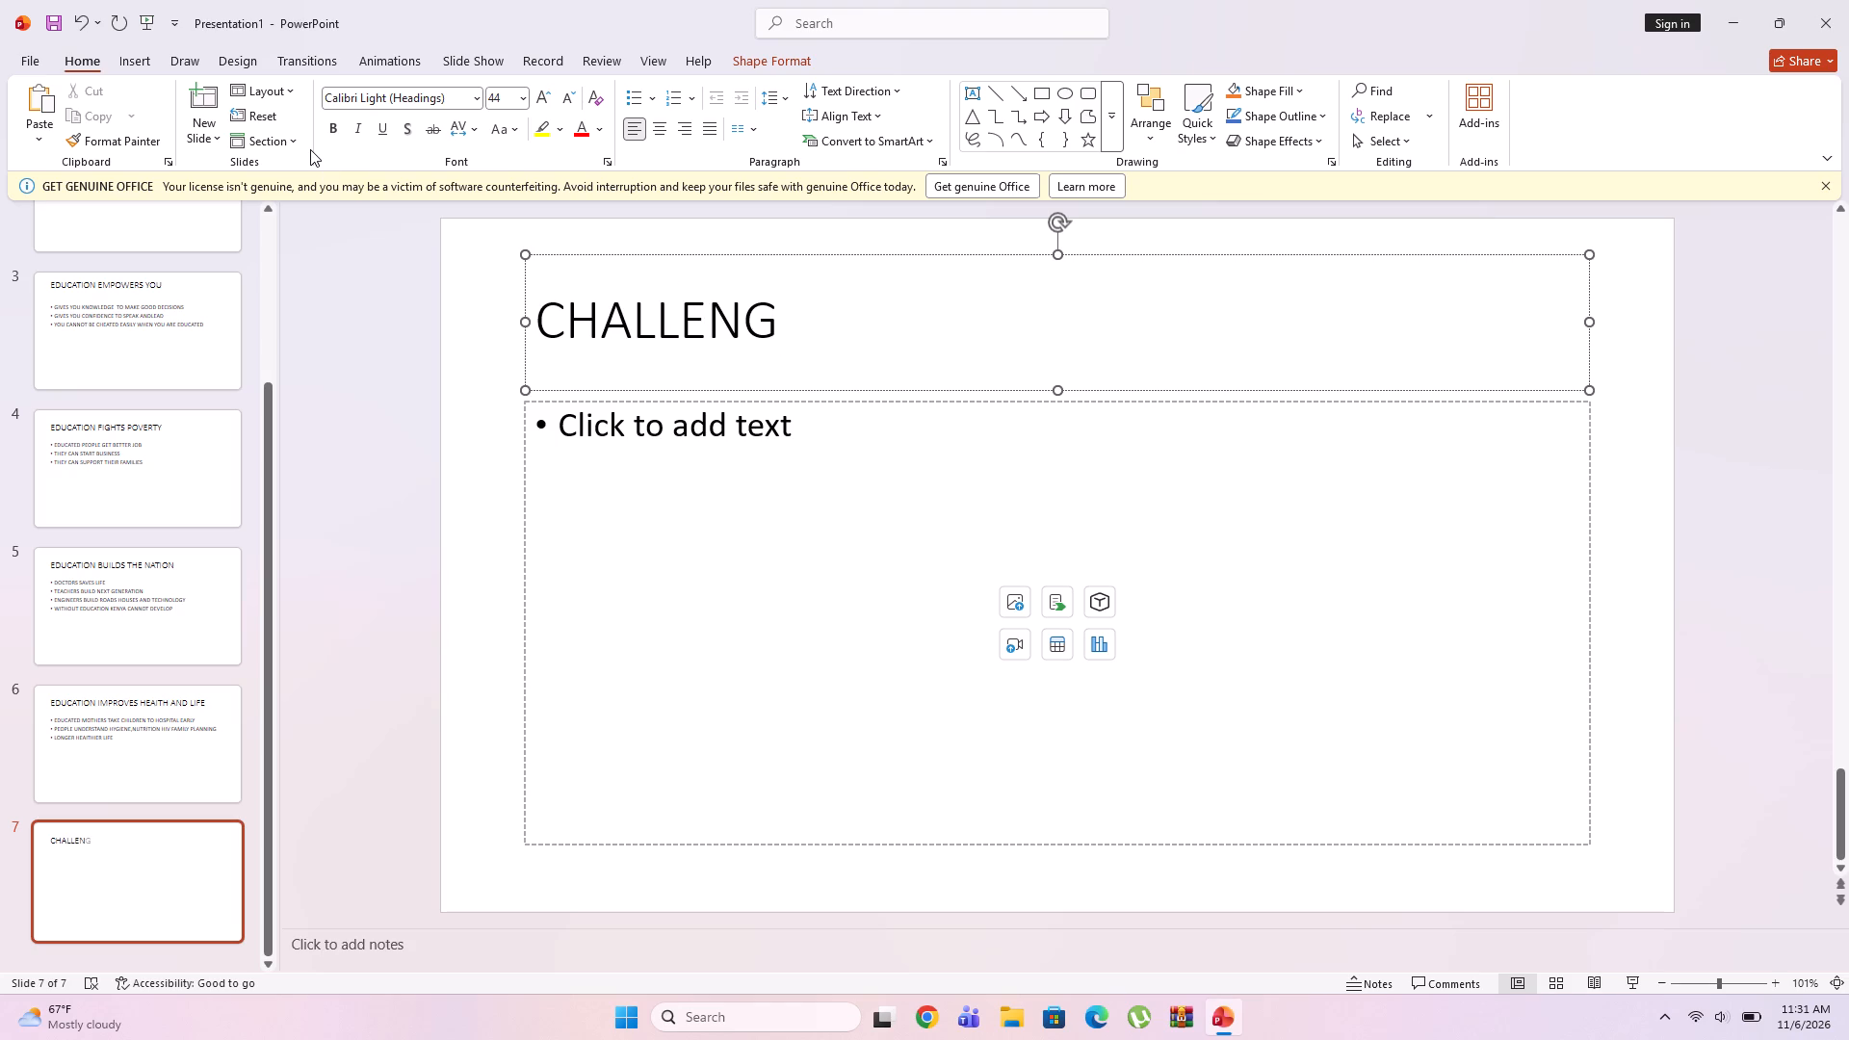
type("ES")
type("IN")
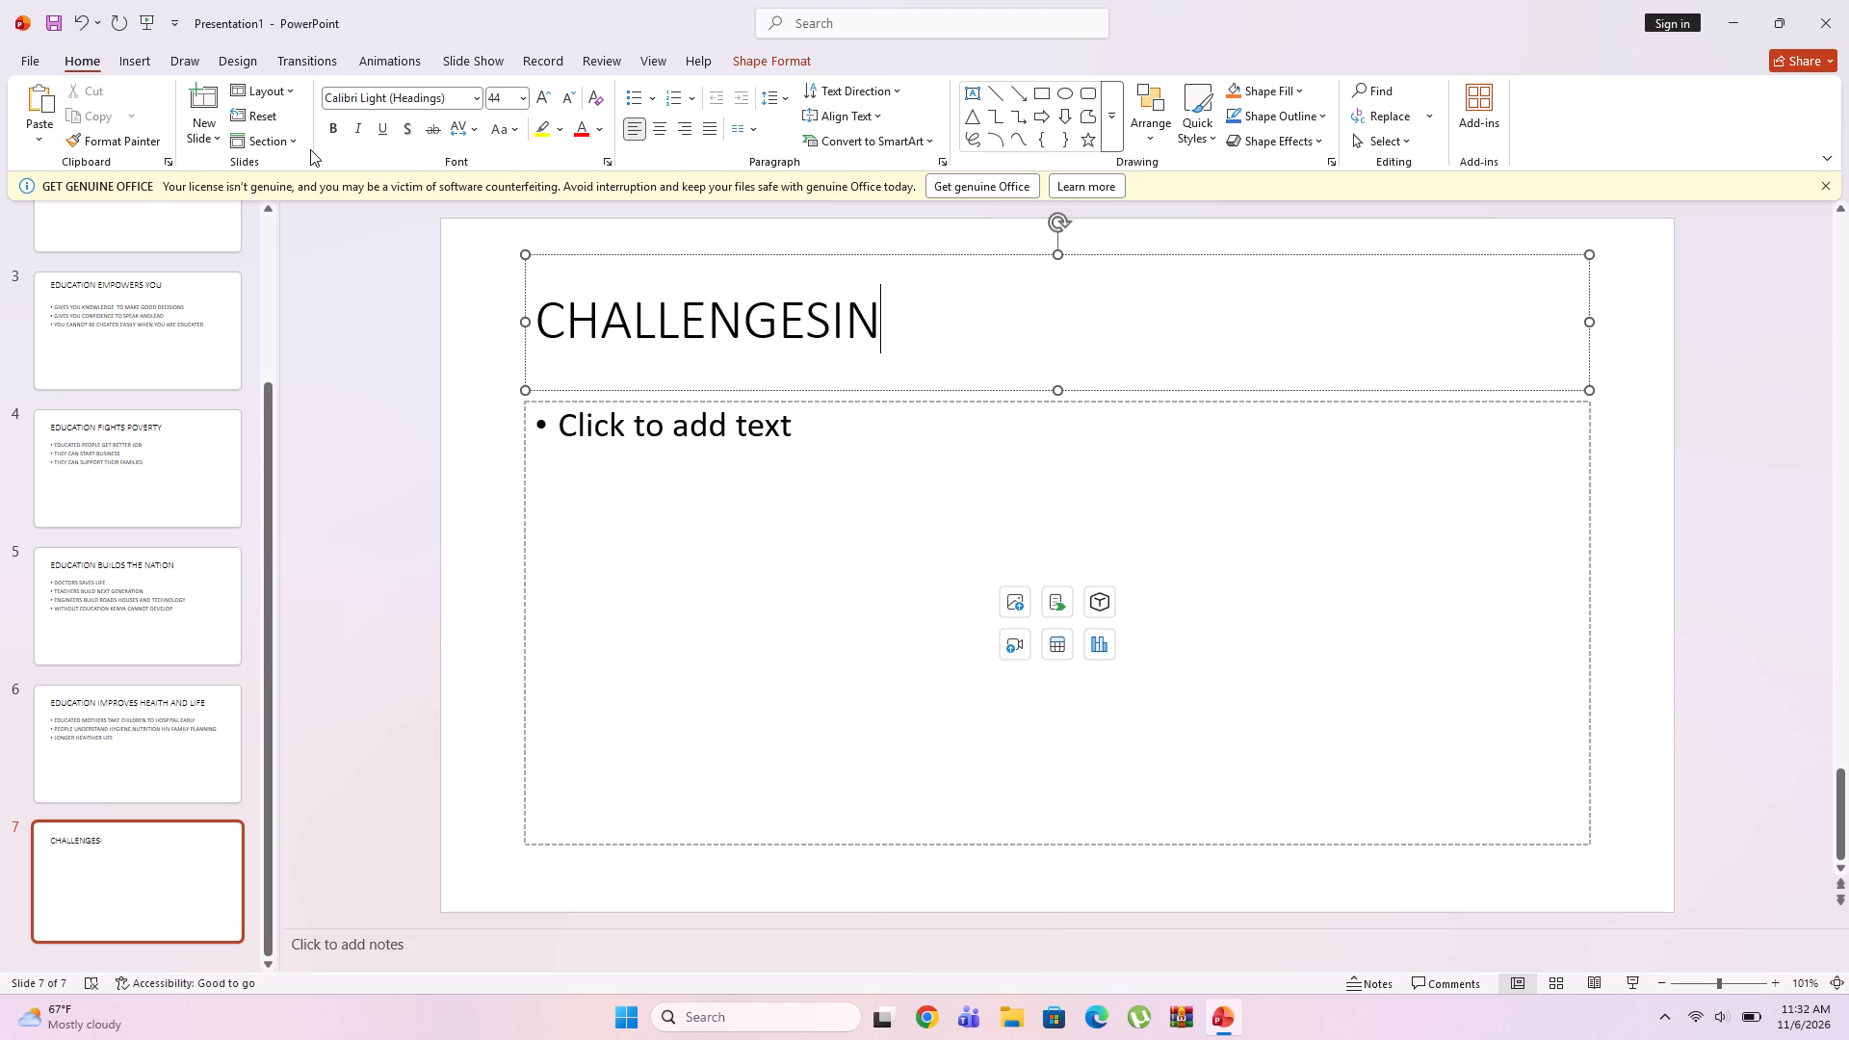
key("BackSpace")
key("BackSpace")
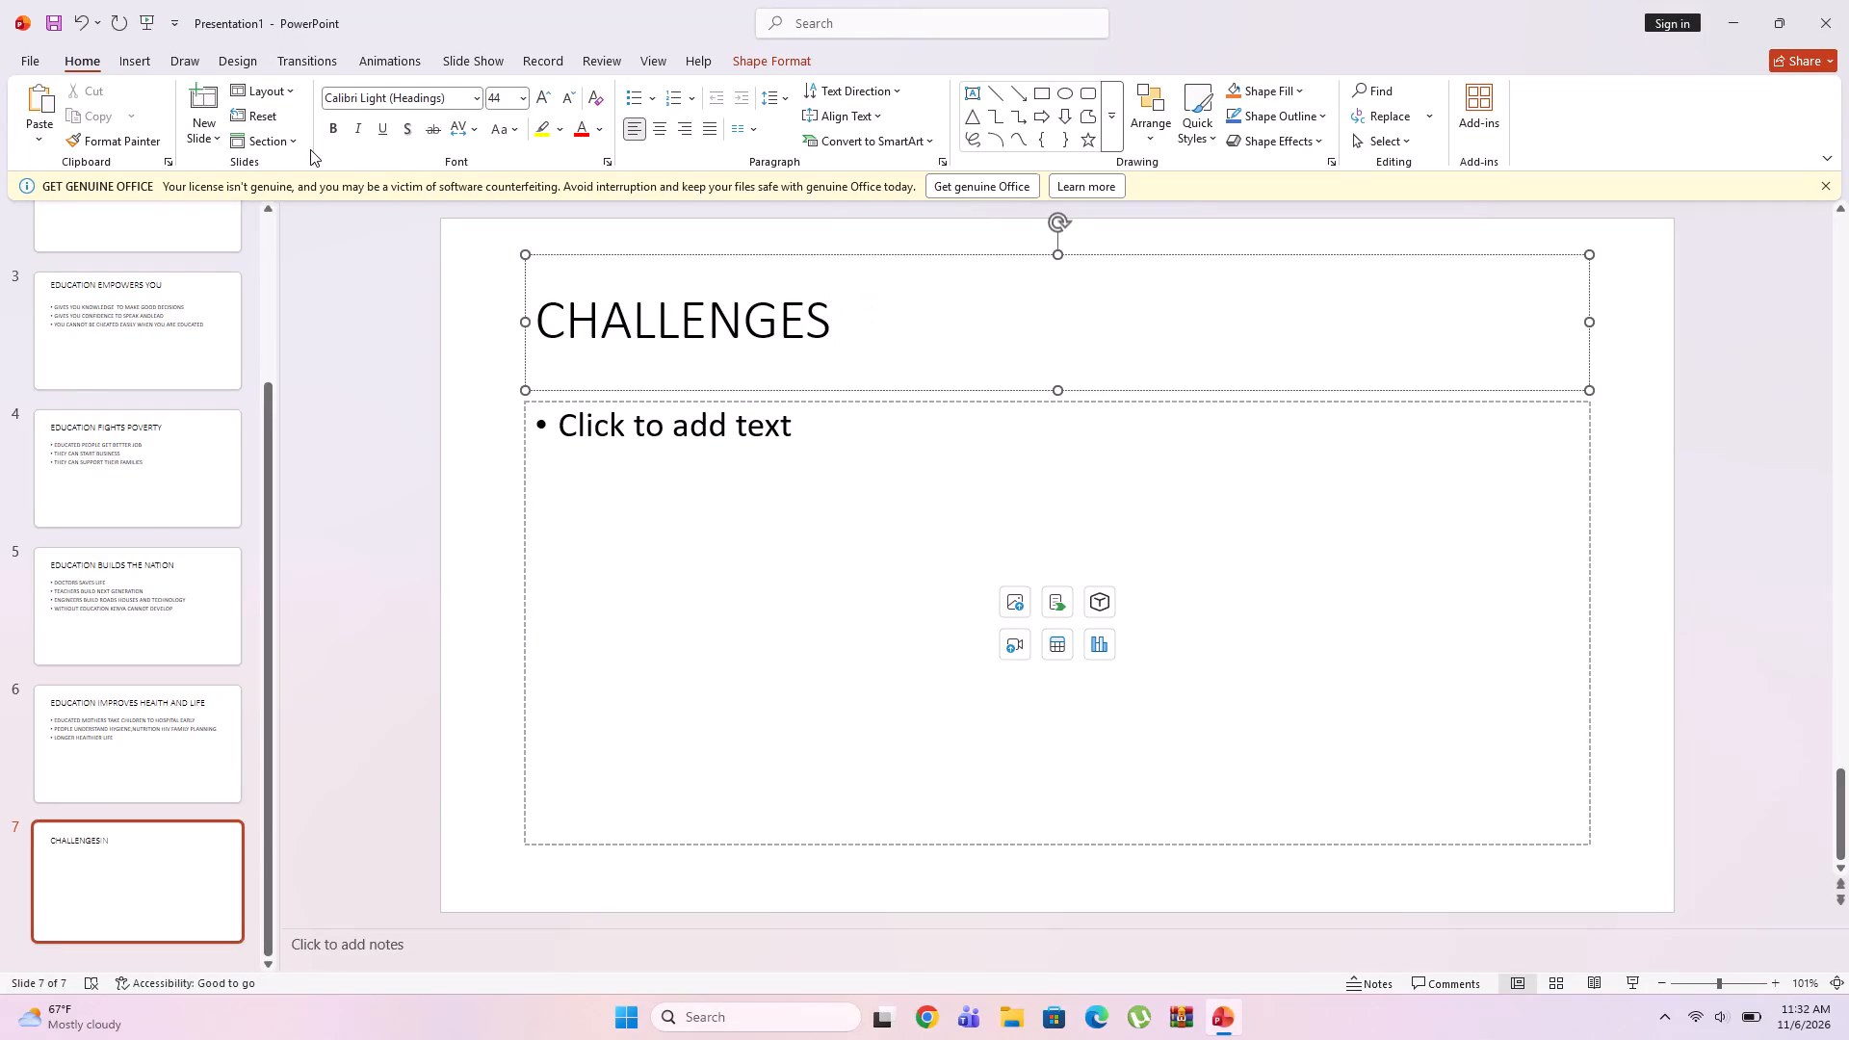
key("space")
type("IN E")
type("DUCATION")
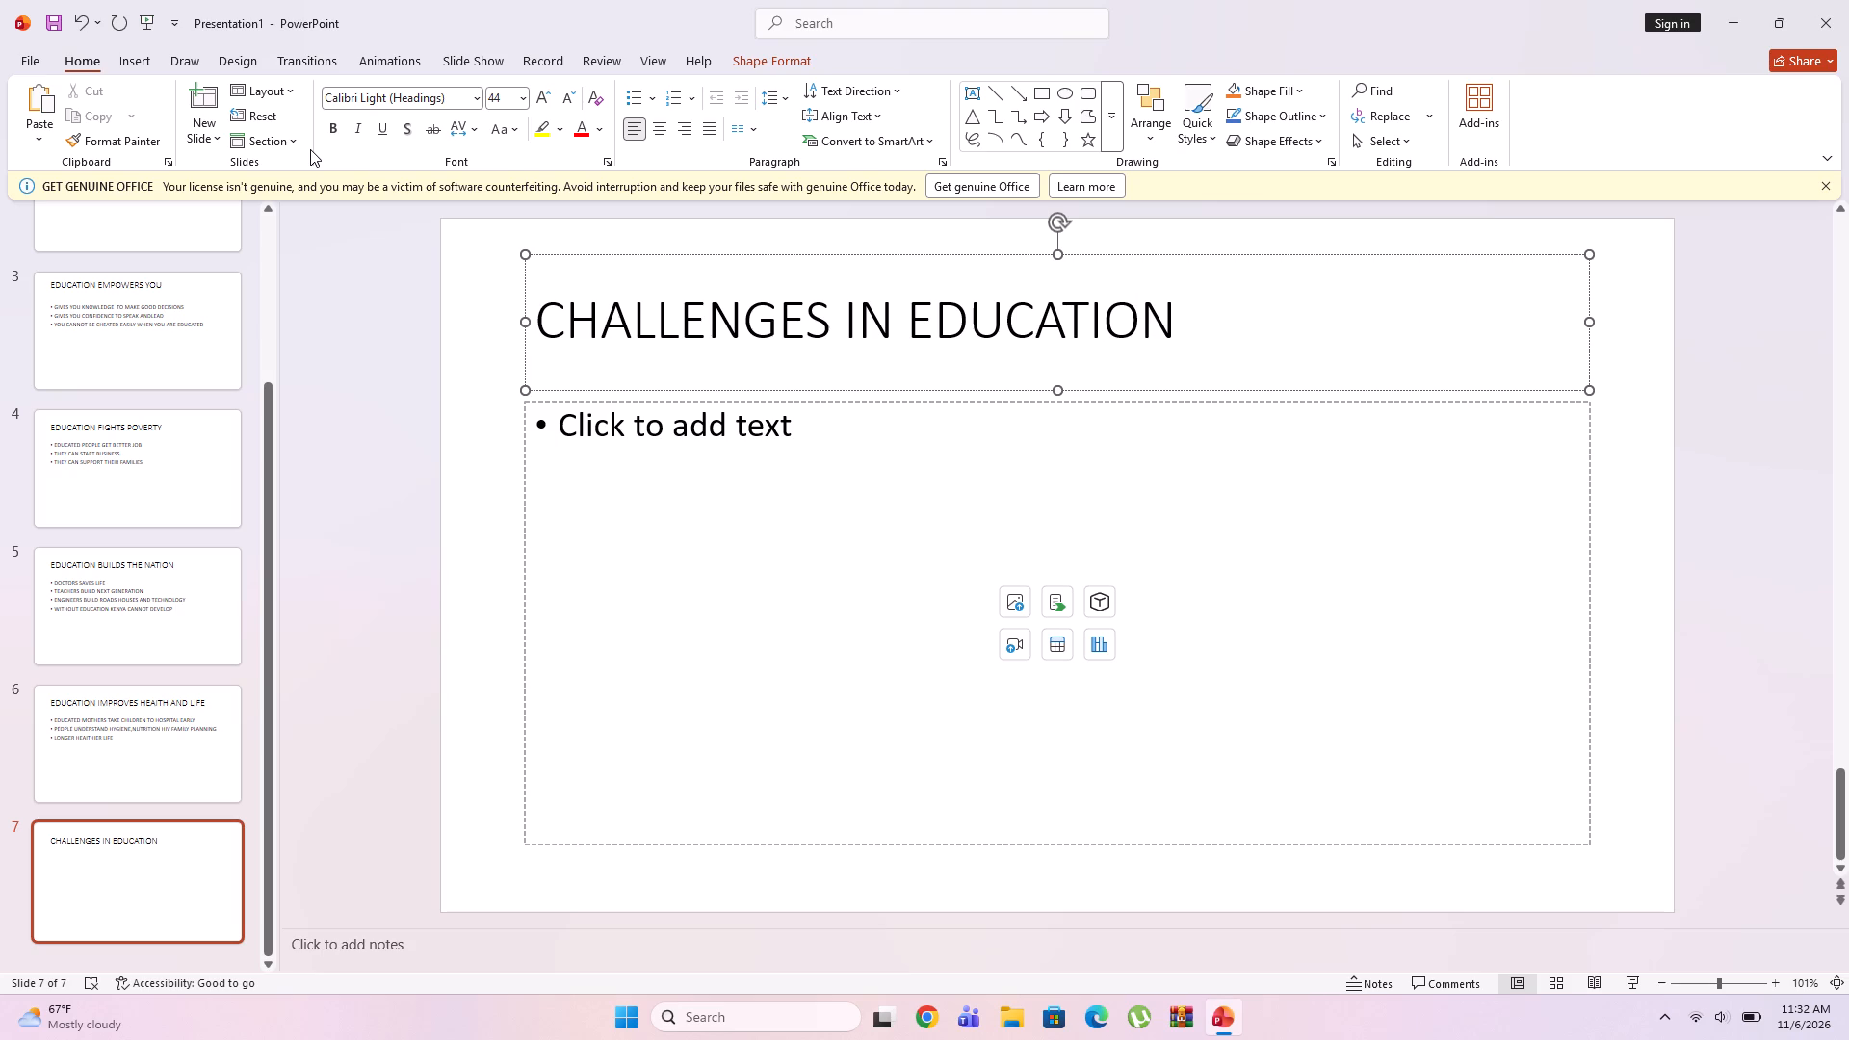
Enter "LACK OF SCHOOL FEES" as the first bullet on the seventh slide and start a second bullet line.
left_click(603, 425)
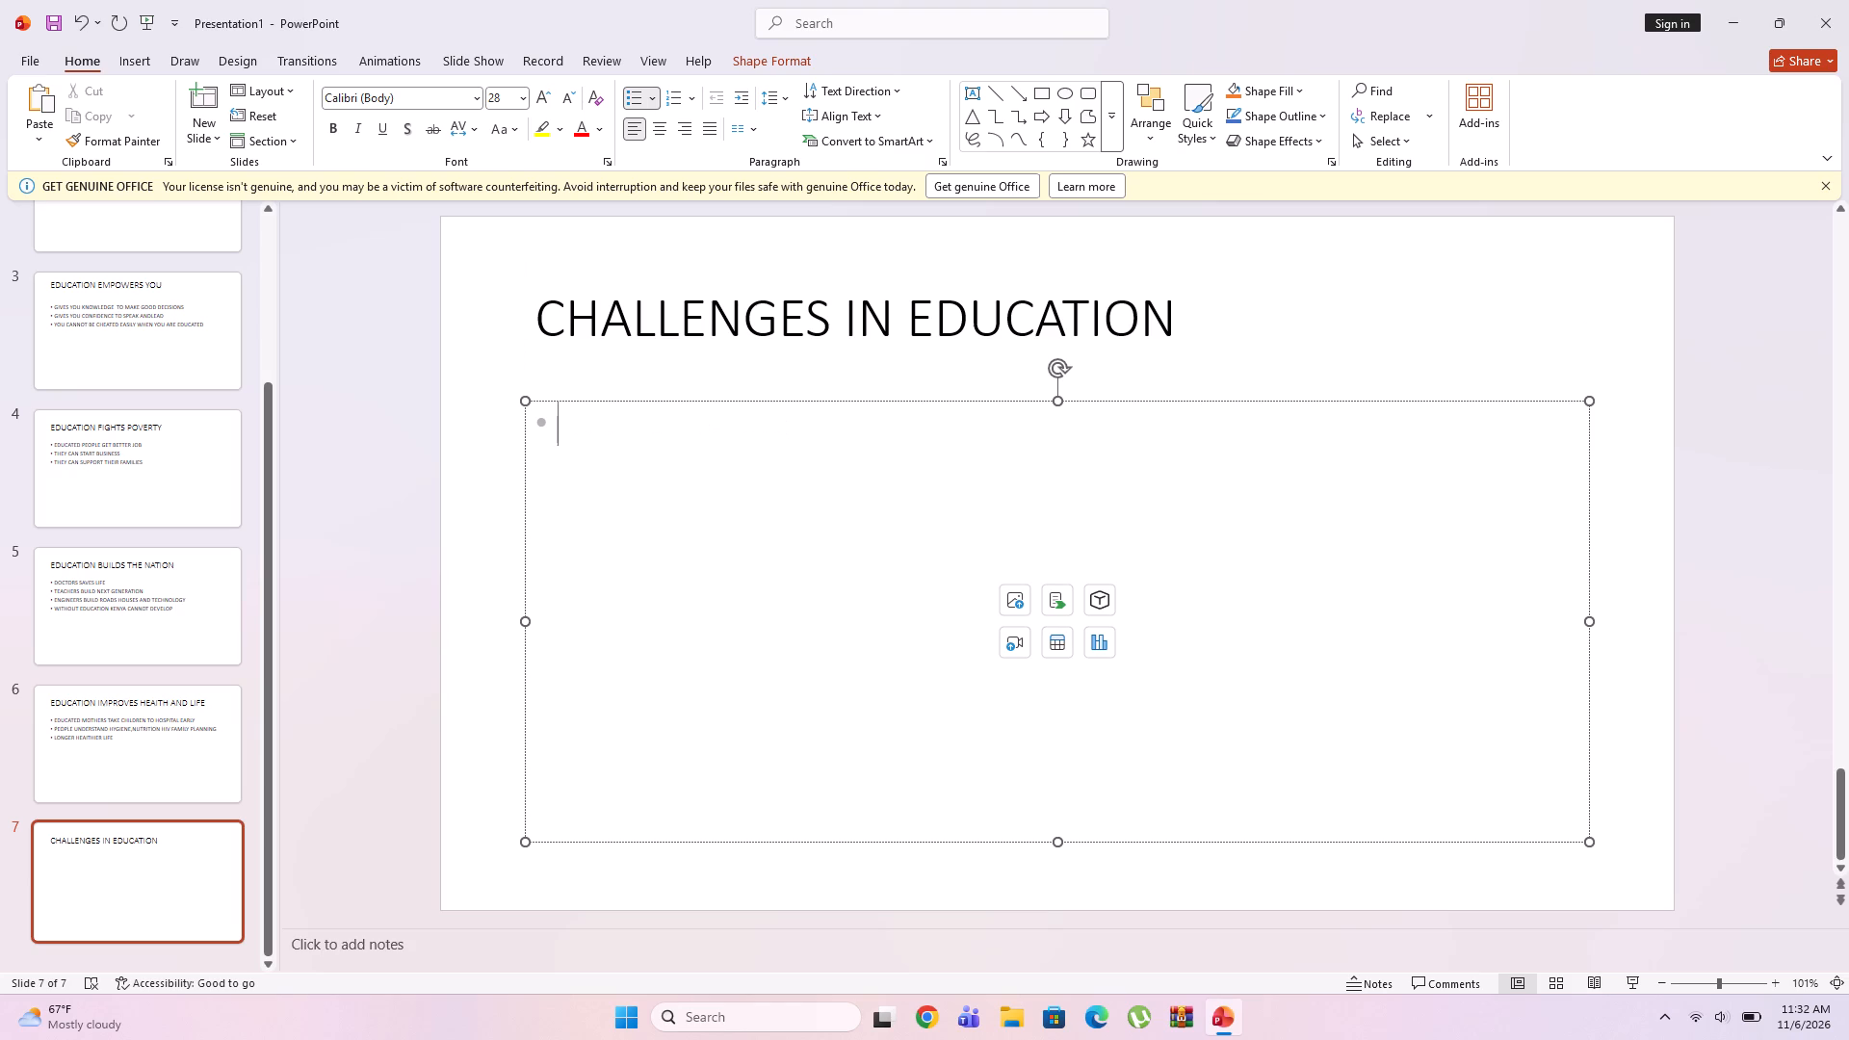
type("LACK OF")
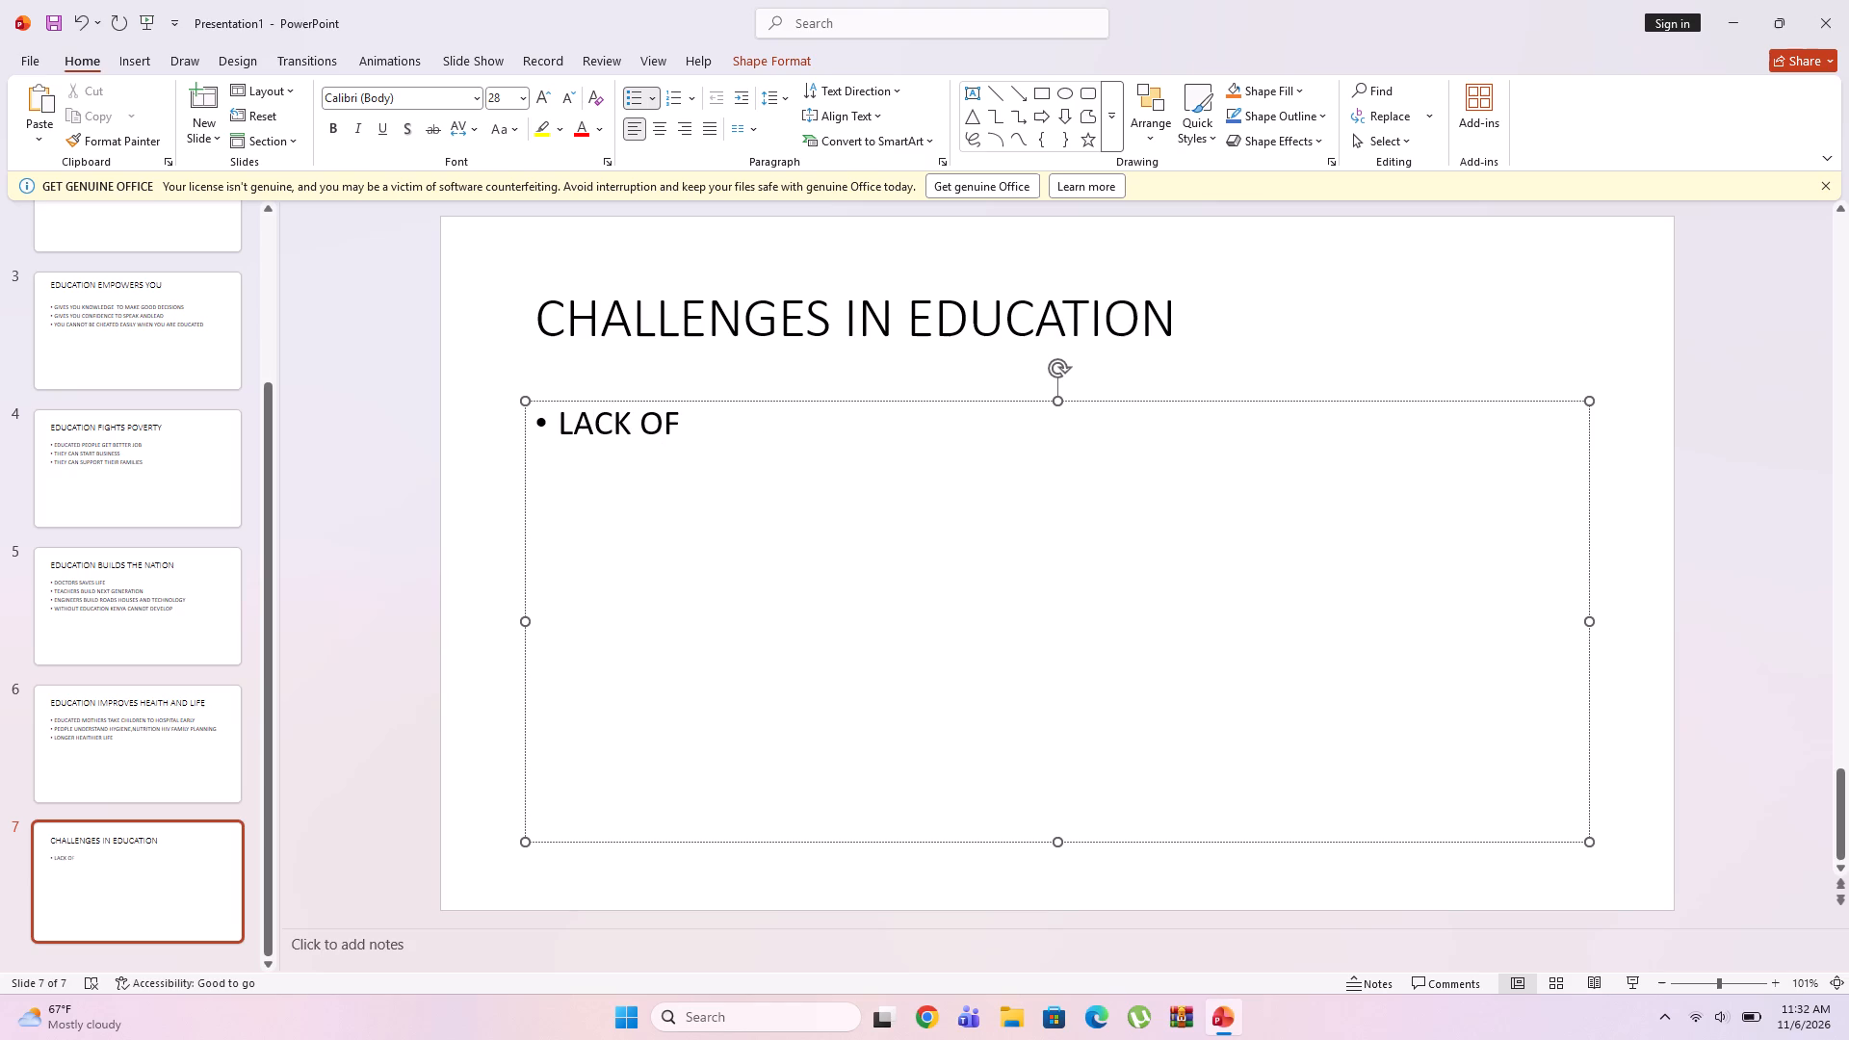
key("space")
type("SCHOOL")
key("space")
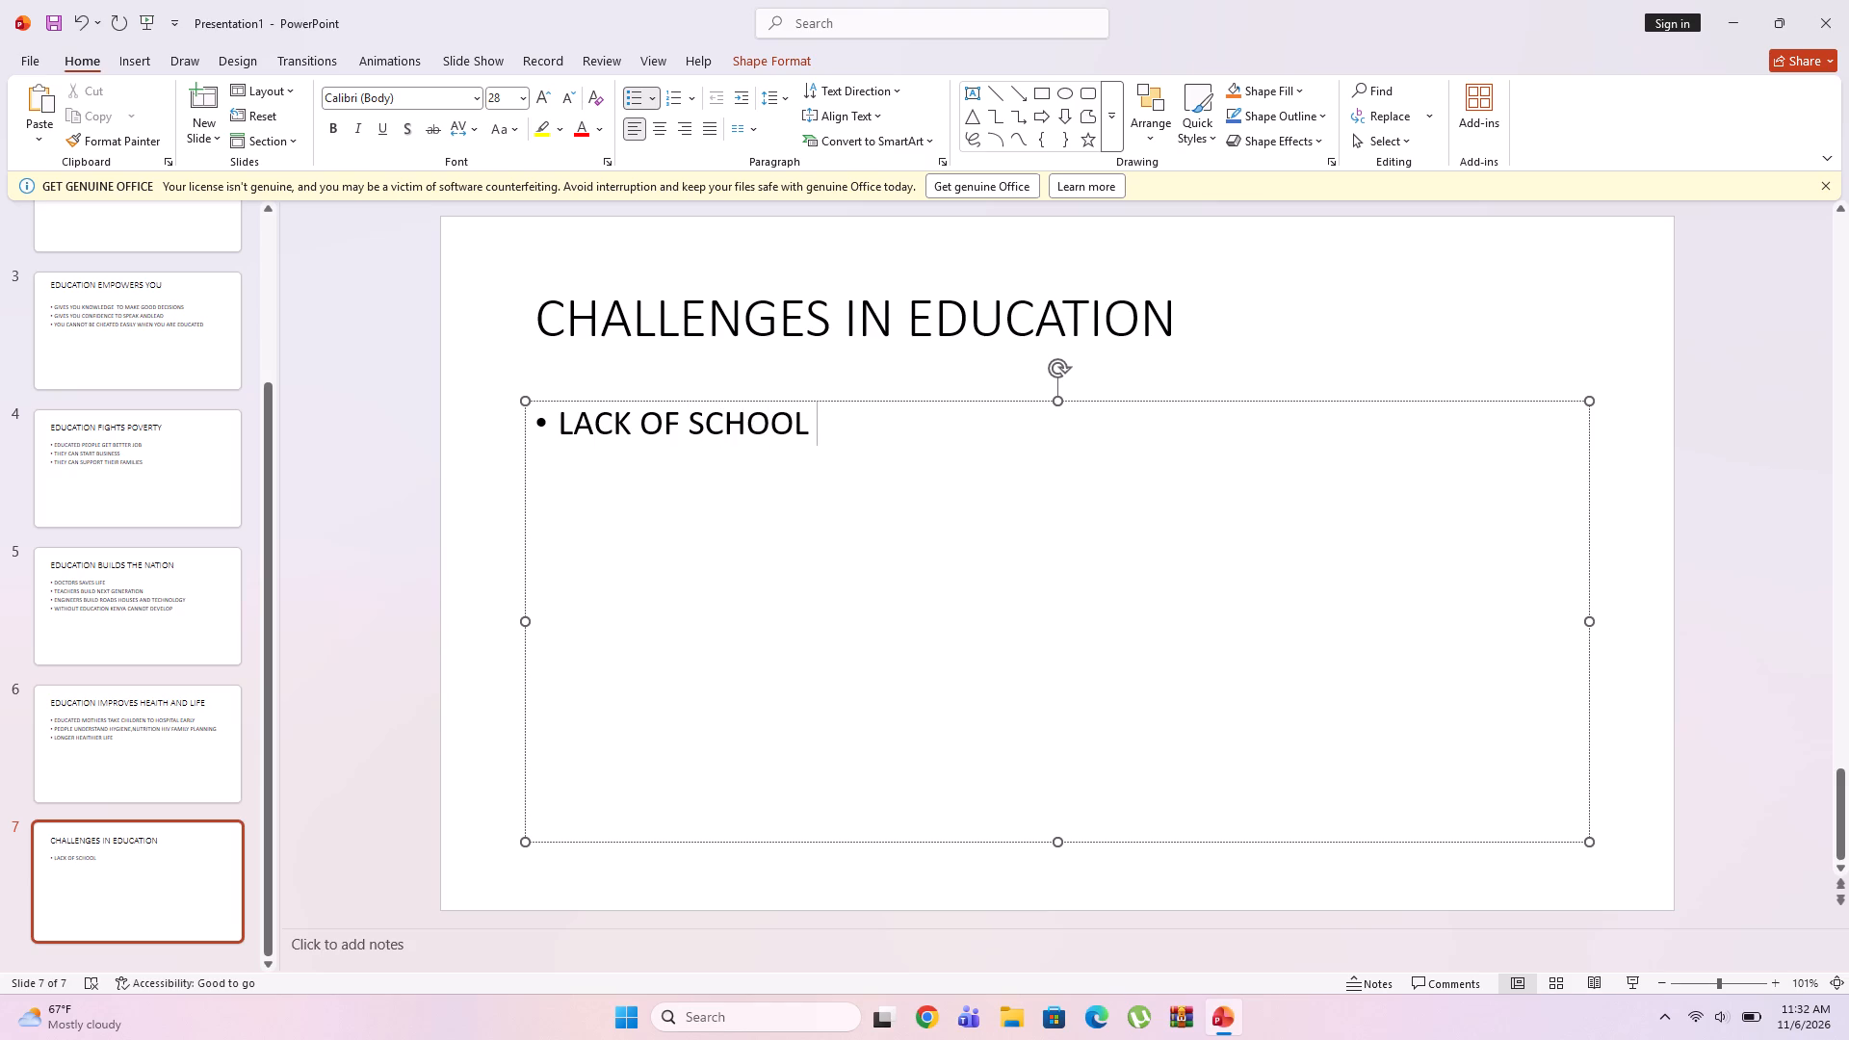
type("FEES")
key("Return")
Add the bullets "DROP OUT ESPECIALLY GIRLS" and "LACK OF ENOUGH TEACHERS" on the seventh slide, followed by a new bullet line.
type("DROP OUT ESPECIALLY")
key("space")
key("g")
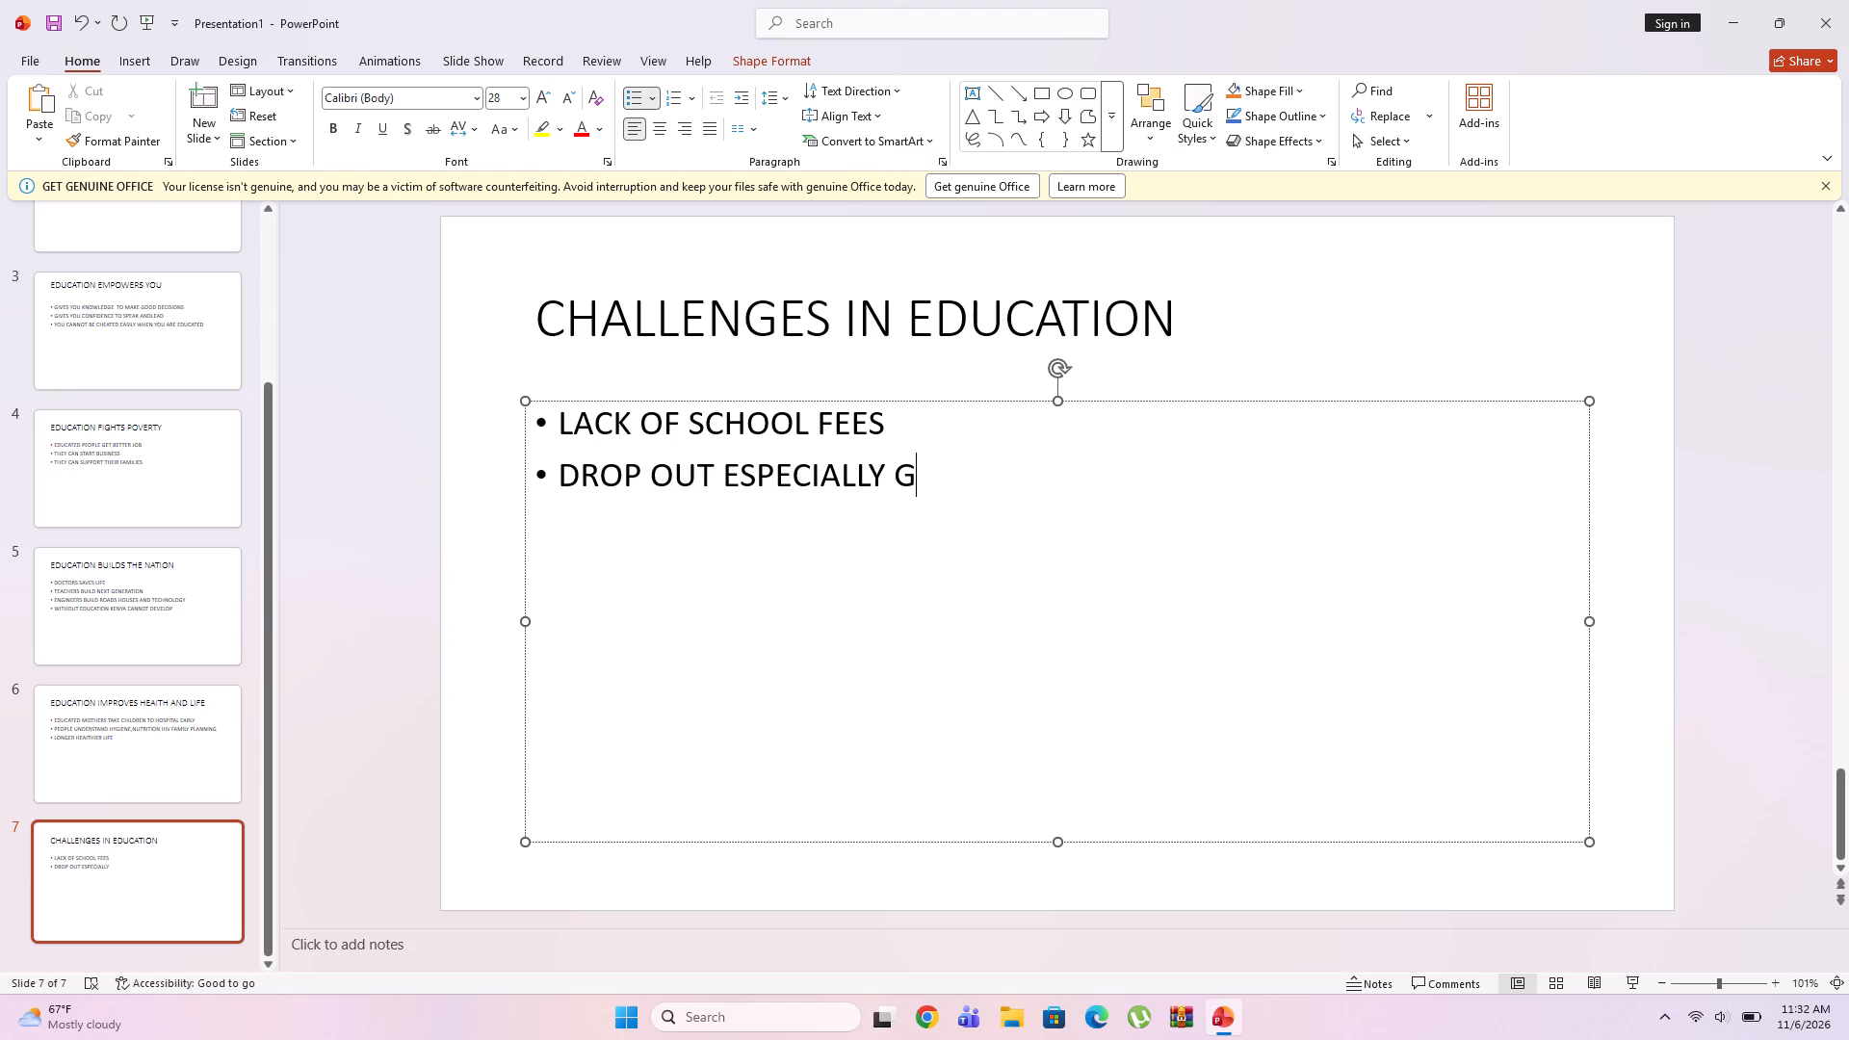
type("IRLS")
key("Return")
type("LACK OF ENOUGH TEACH")
type("ERS")
key("Return")
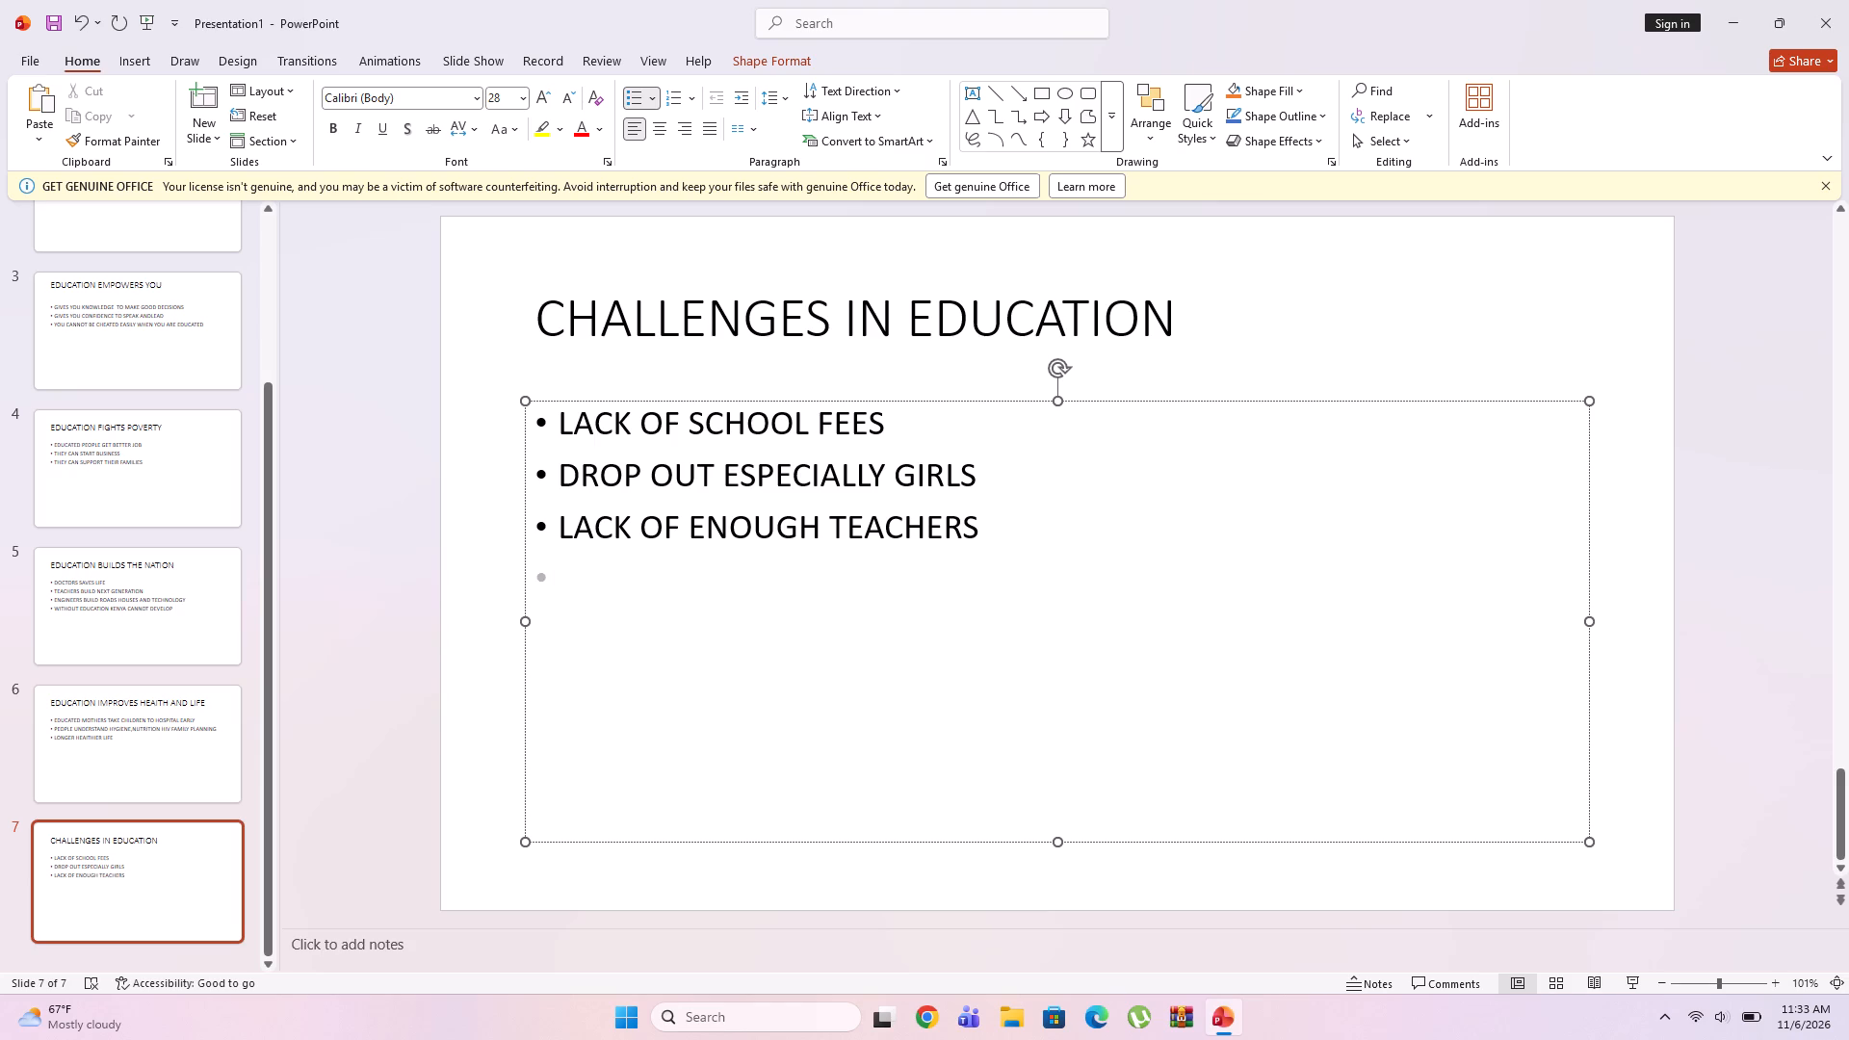
Add "DRUG ABUSE" and "PEER PRESSURE" as the fourth and fifth bullets on the "CHALLENGES IN EDUCATION" slide.
type("DRUG ABUSE")
key("Return")
type("PEER")
key("space")
type("PRESSURE")
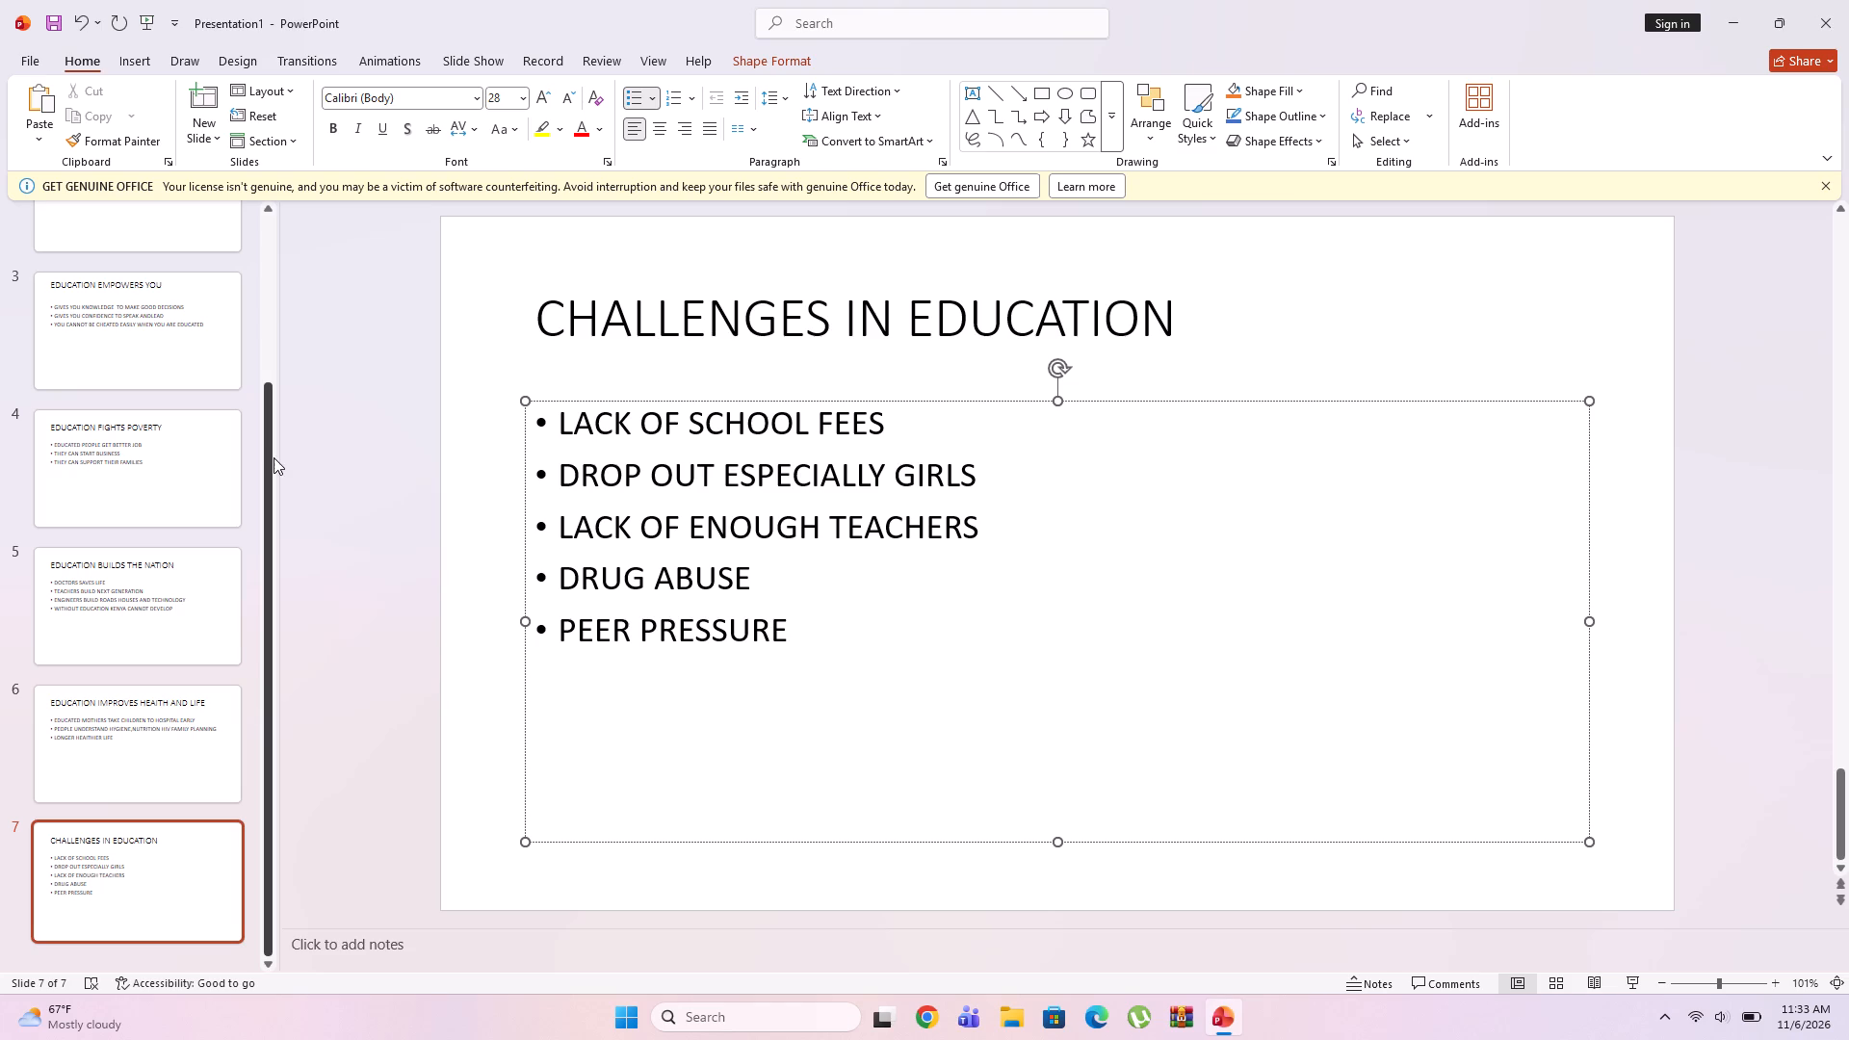
Insert an eighth slide with the Title and Content layout after the "CHALLENGES IN EDUCATION" slide.
left_click(219, 139)
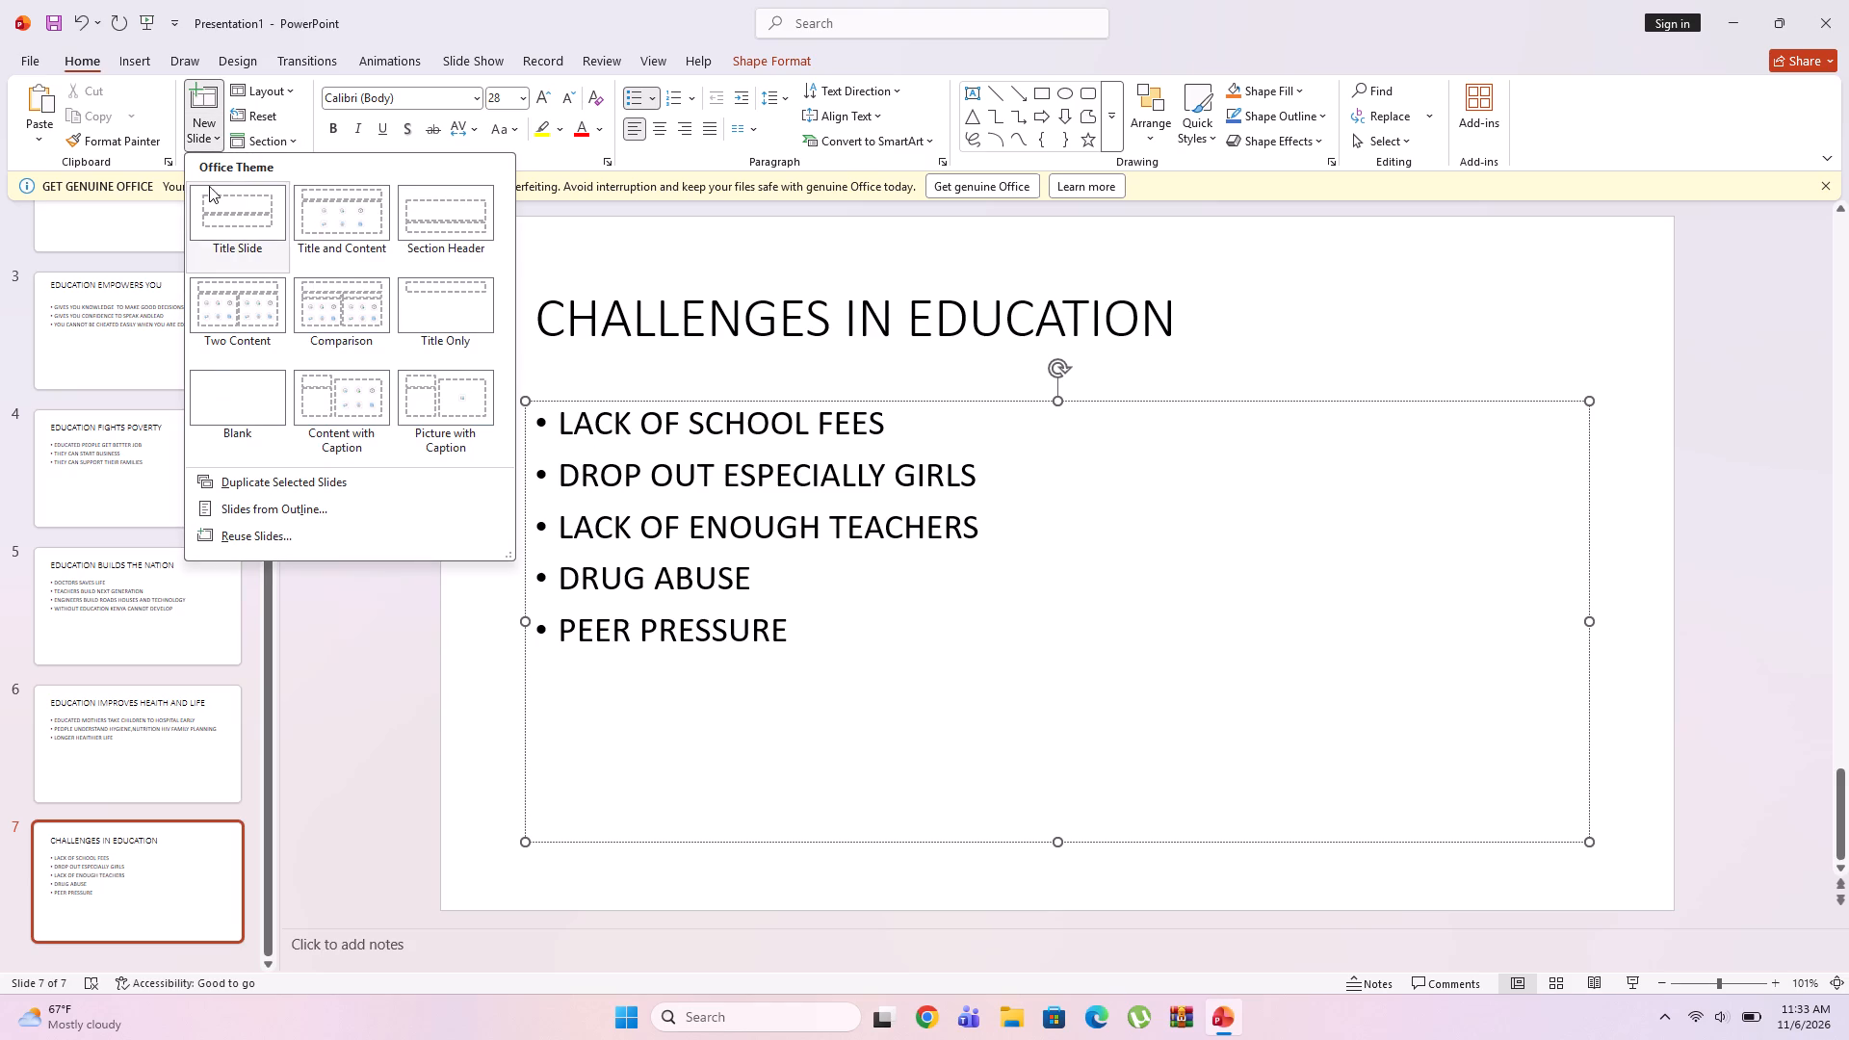
left_click(332, 227)
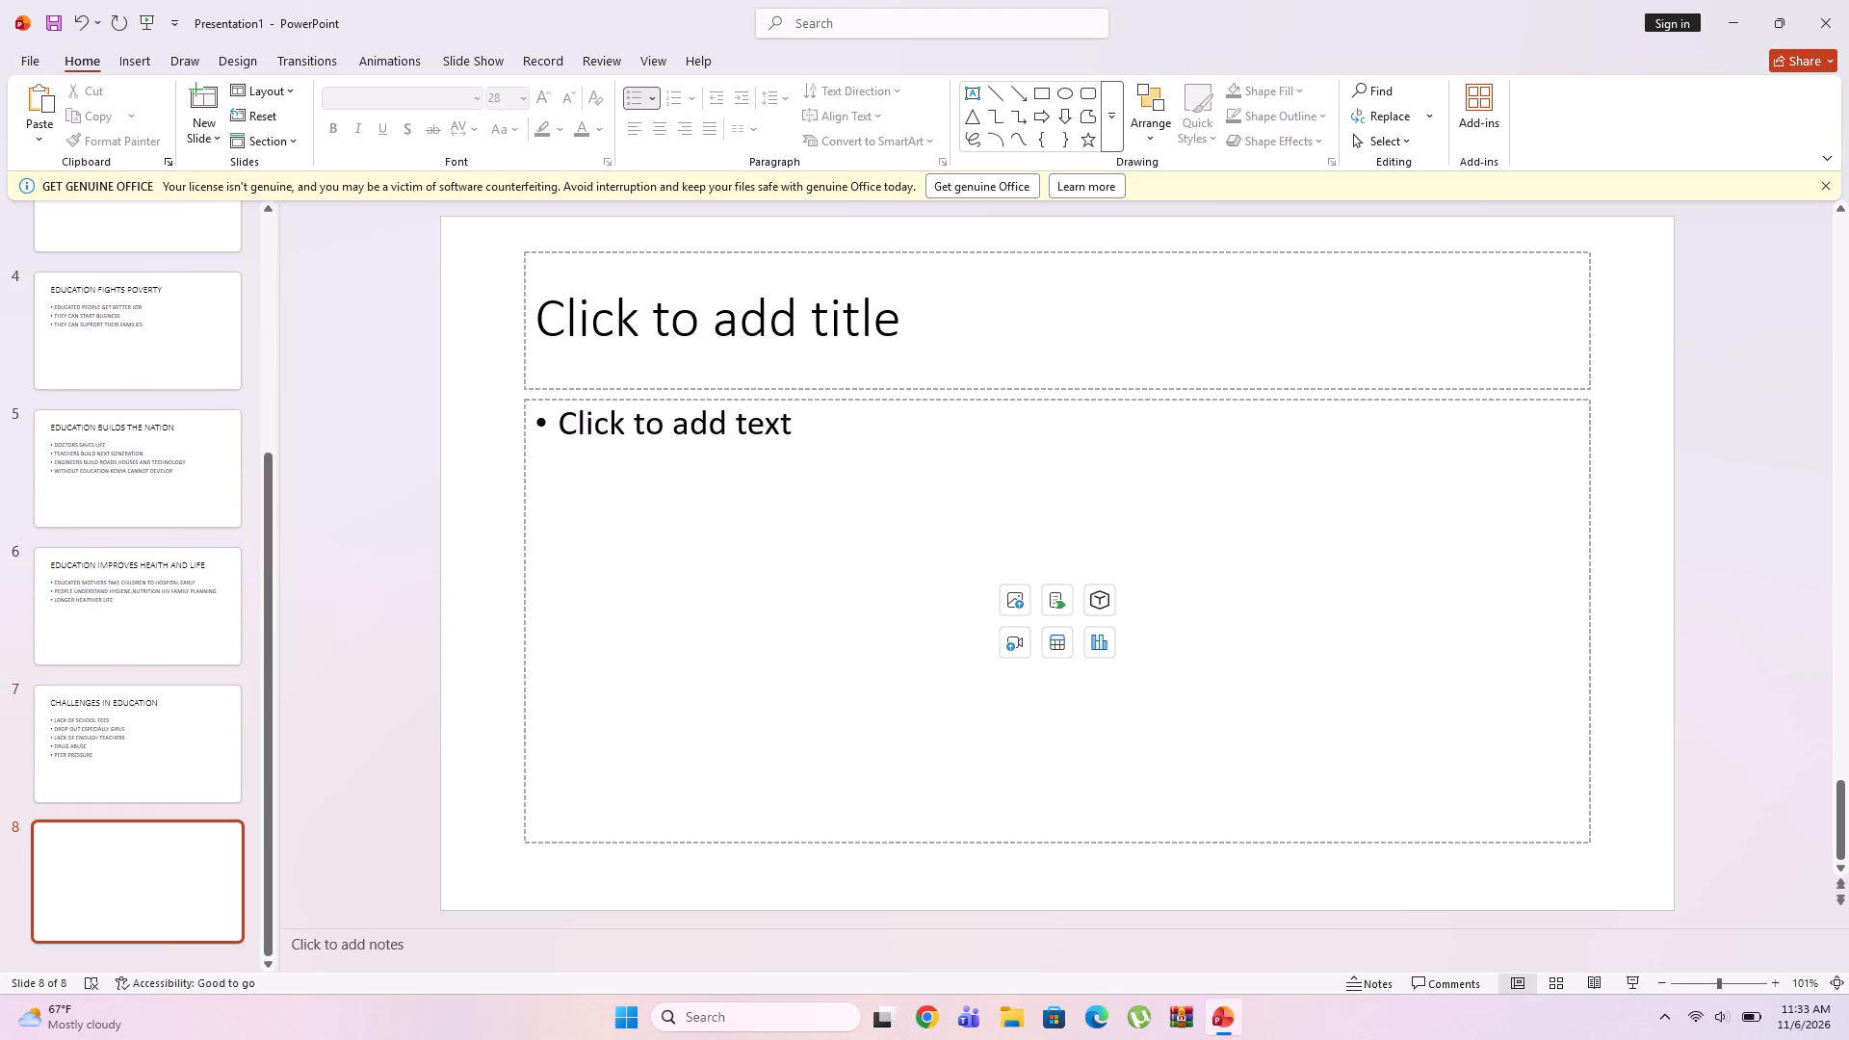
Enter "WHAT SHOULD WE DO" in capitals as the title of the eighth slide.
left_click(657, 342)
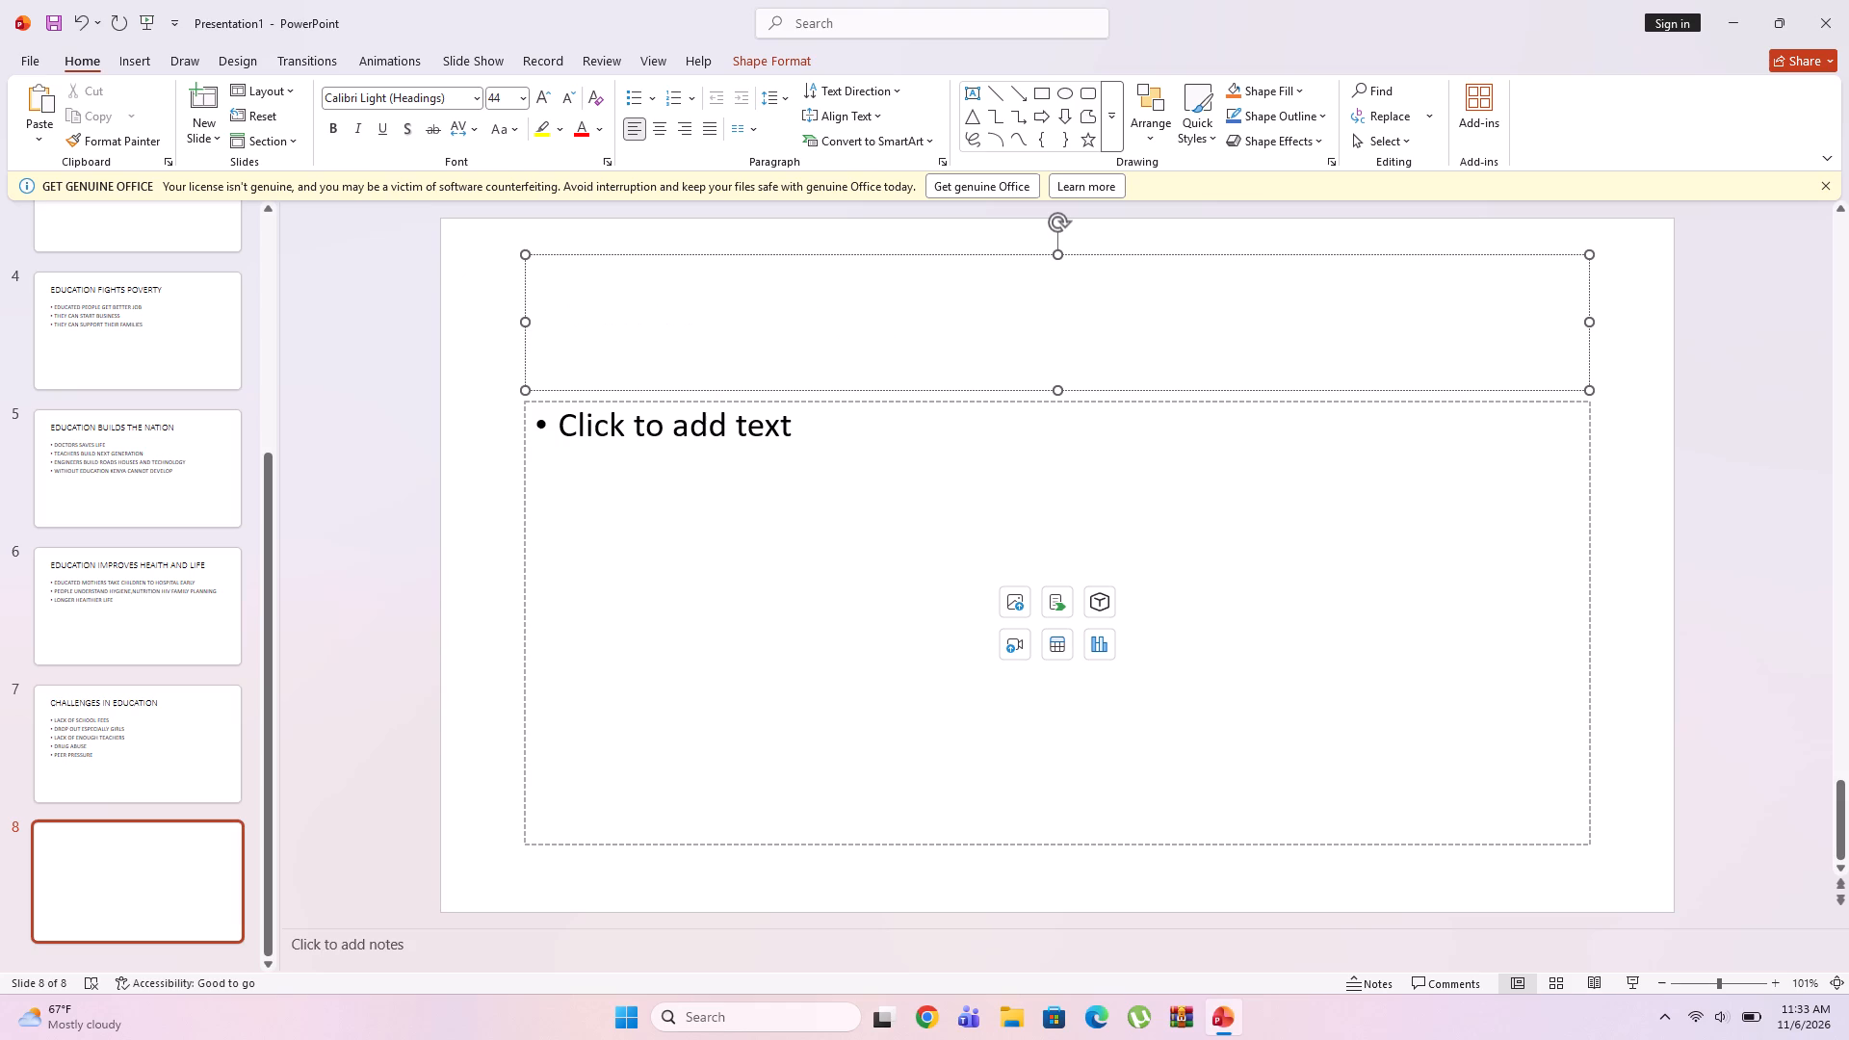
key("w")
type("HA")
key("t")
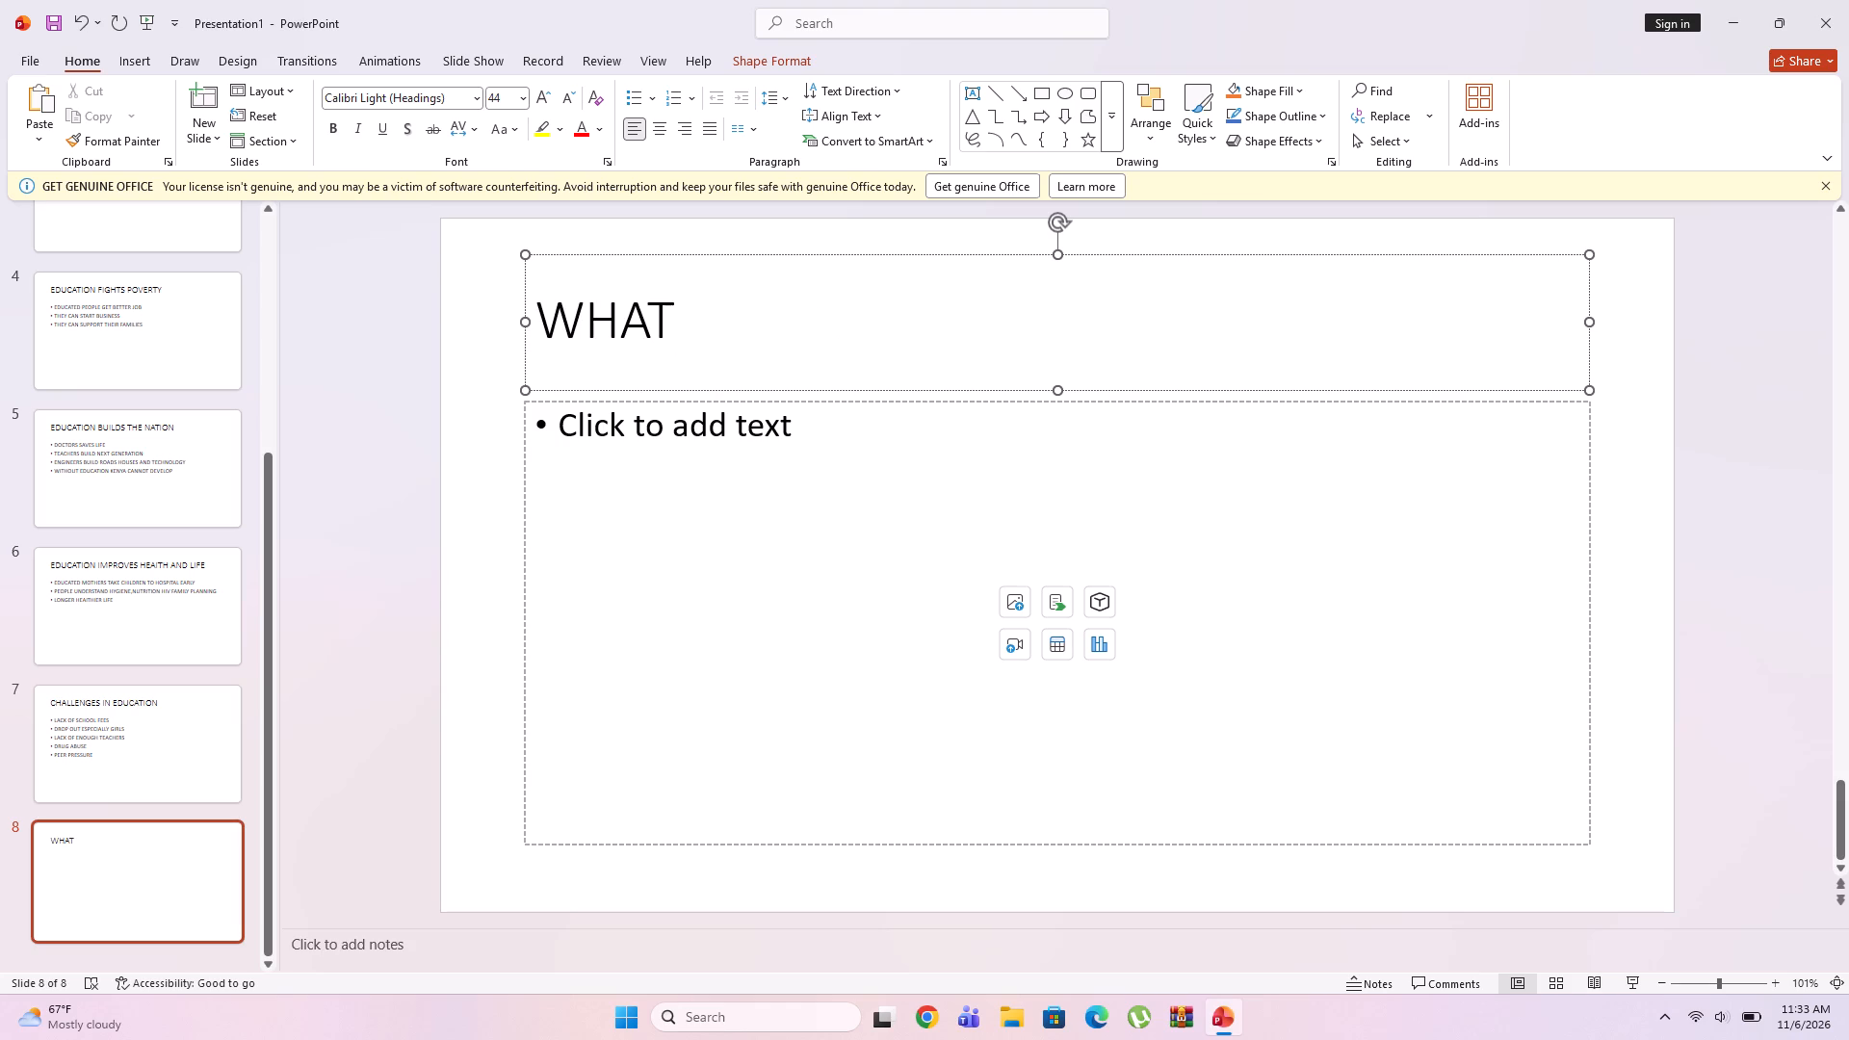
key("space")
type("SHOULD WE")
key("space")
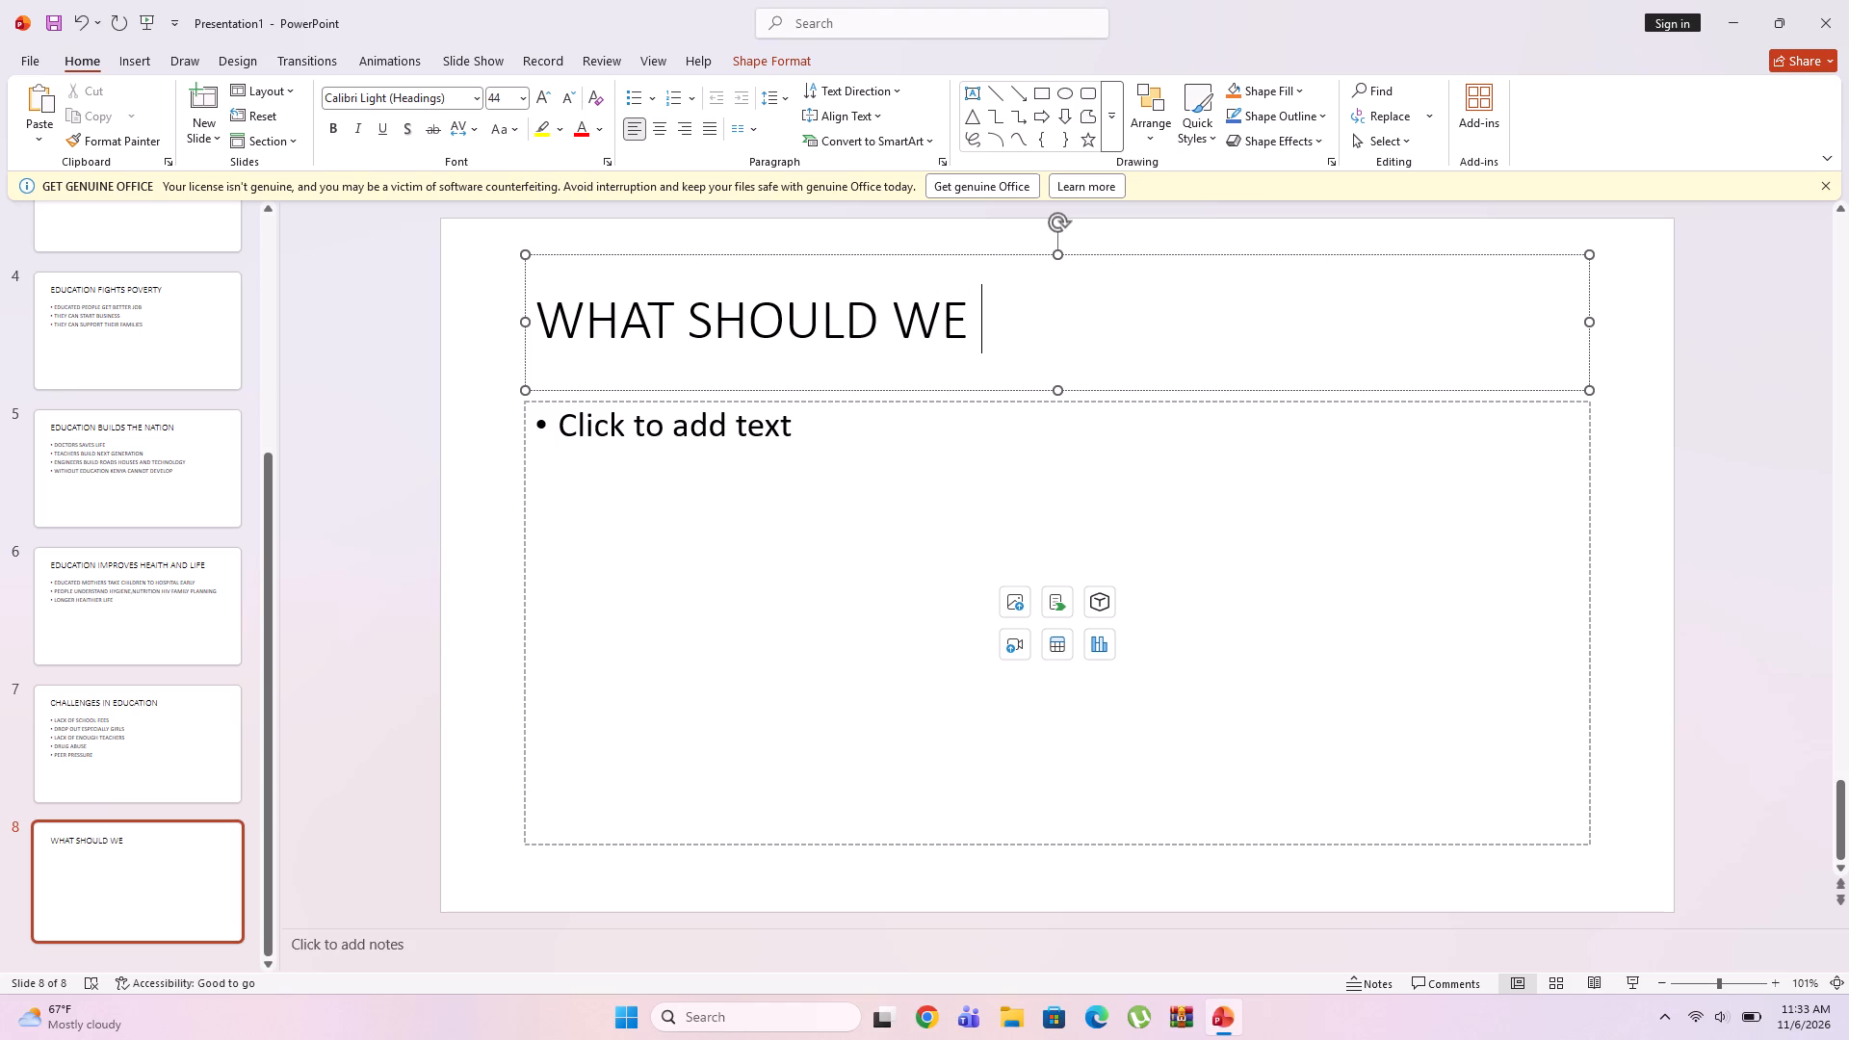
type("DO")
Enter "STUDENTS:TAKE STUDIES SERIOUSLY BE DISCIPLINED" as the first bullet on the eighth slide and start a second bullet line.
left_click(558, 440)
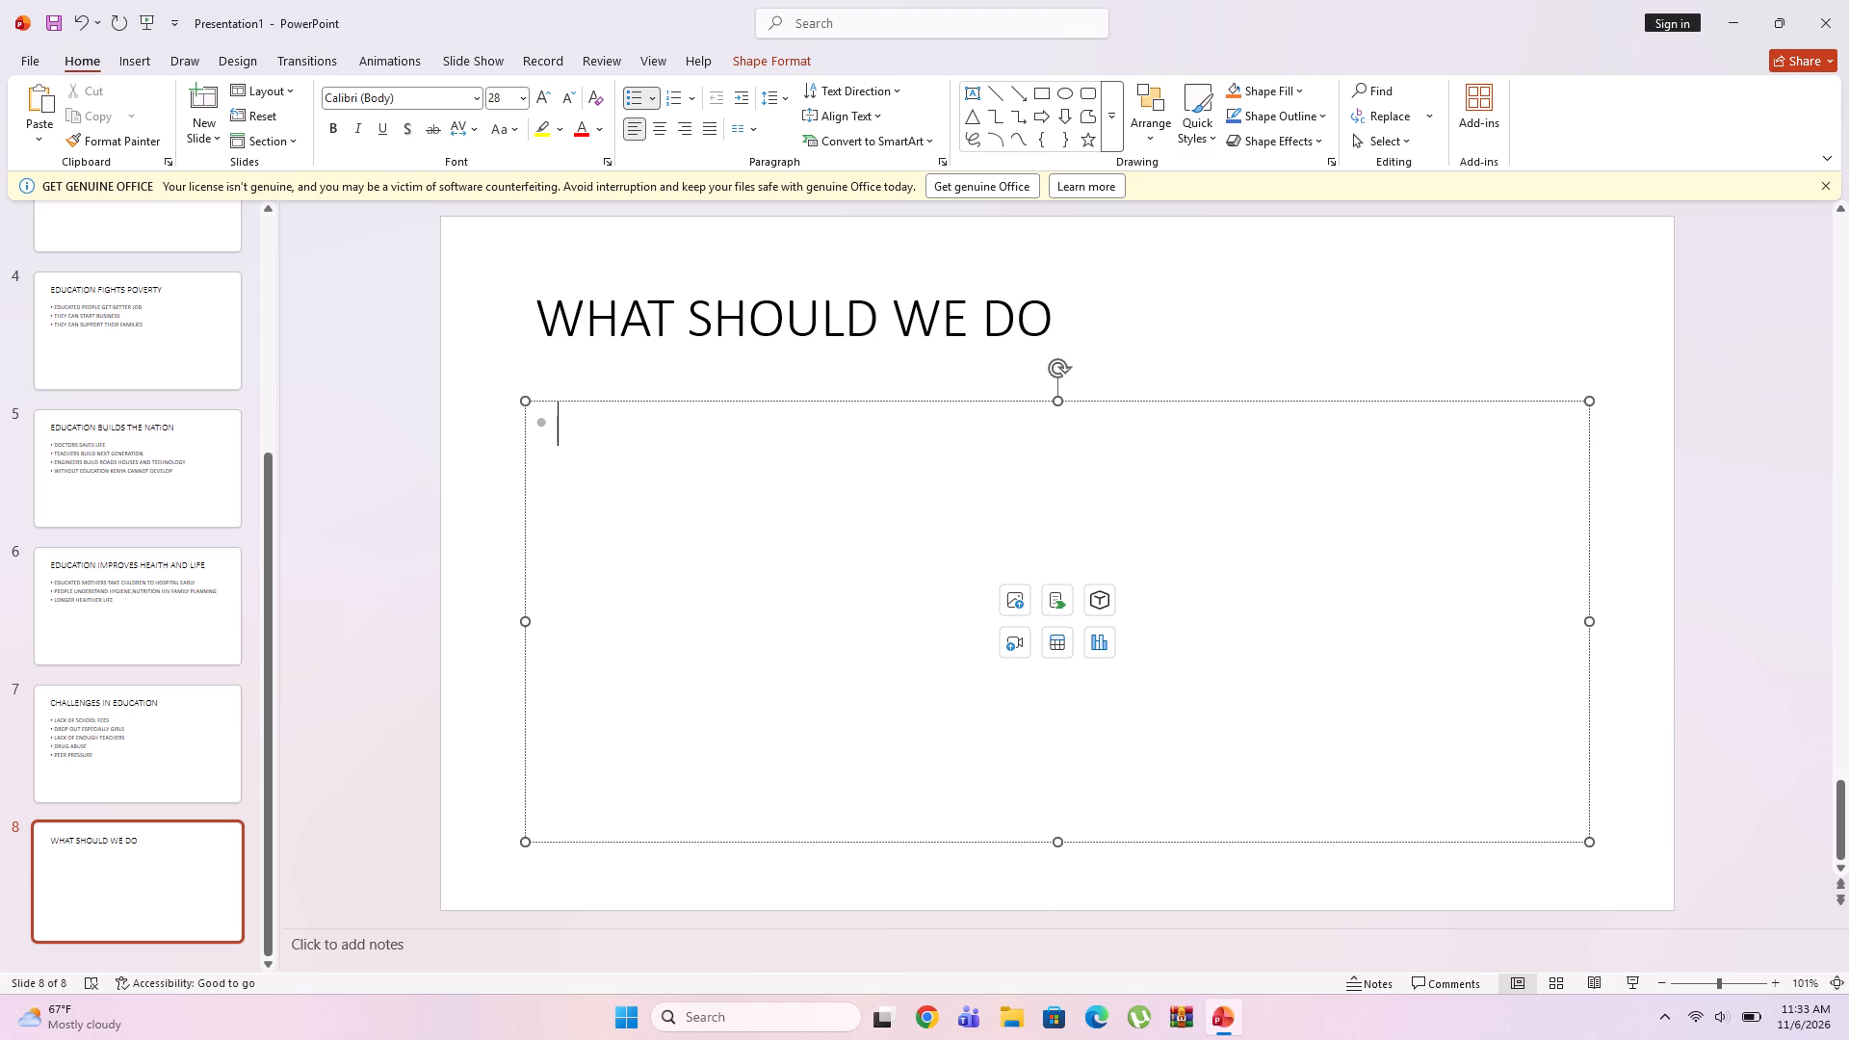
type("ST")
key("u")
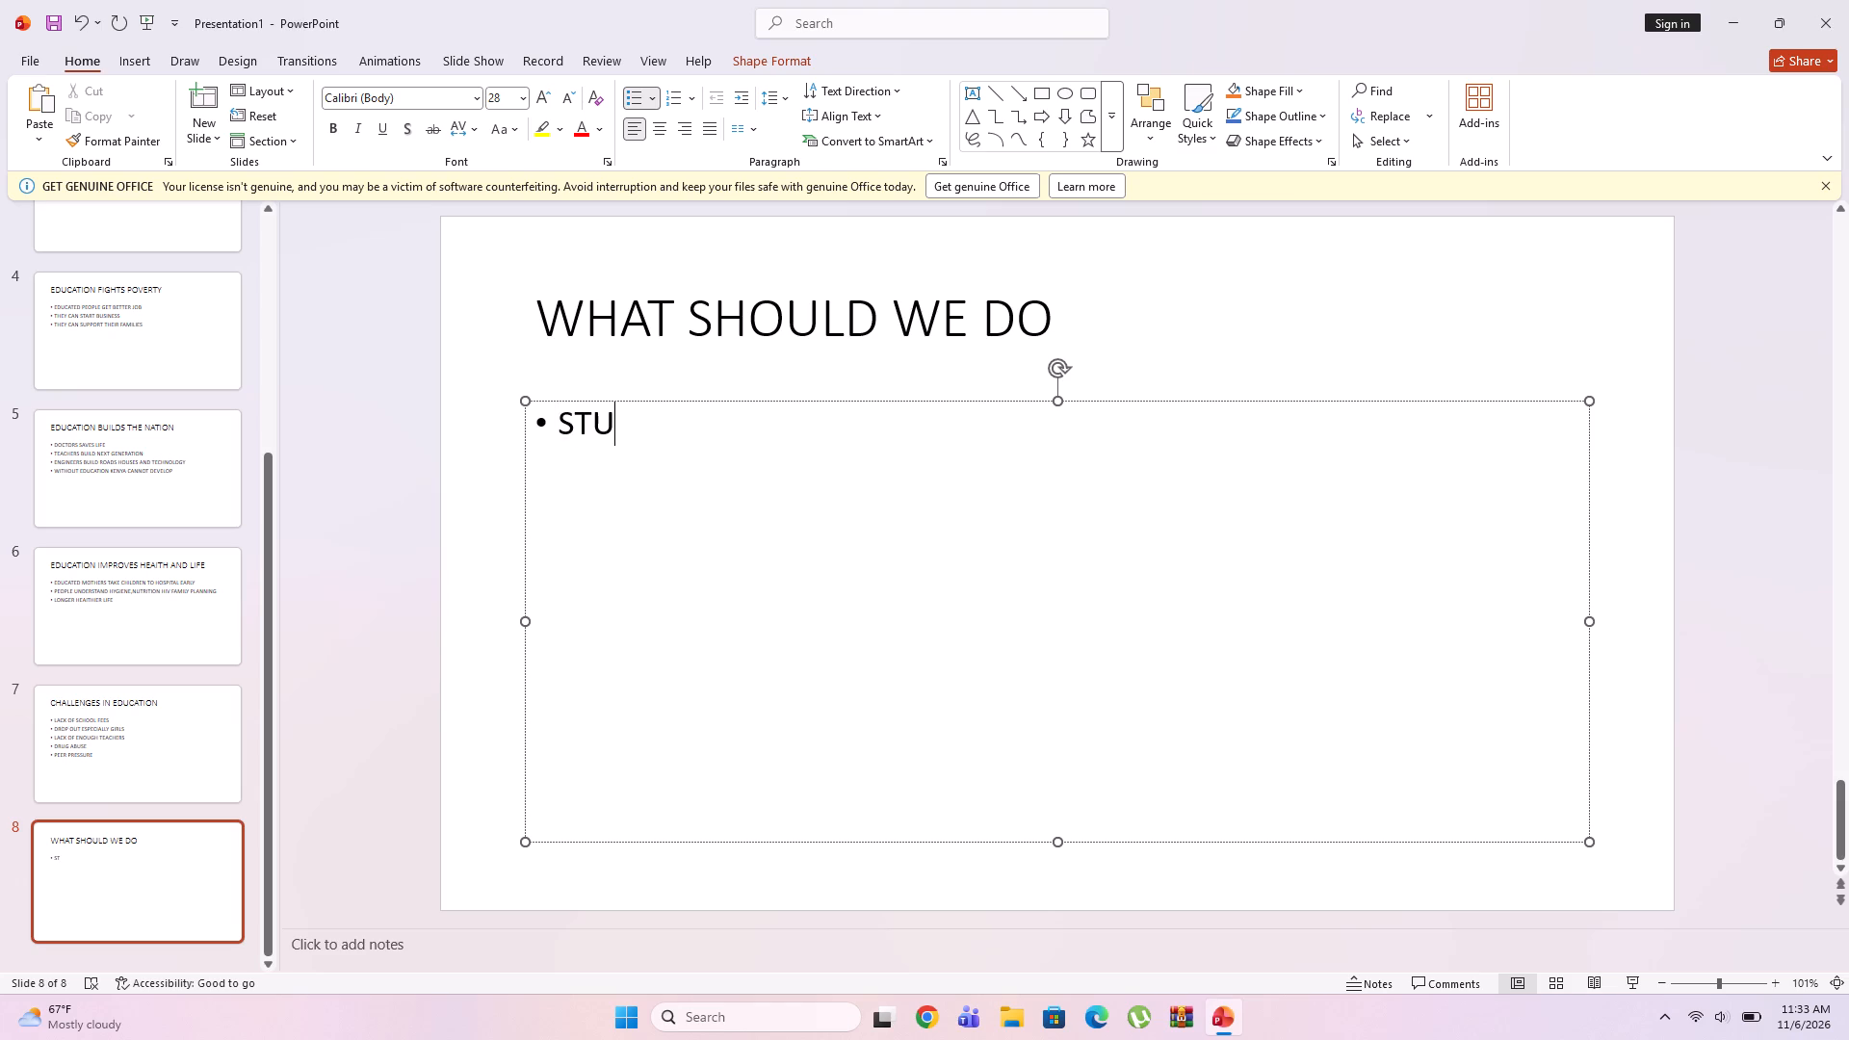
type("DENTS")
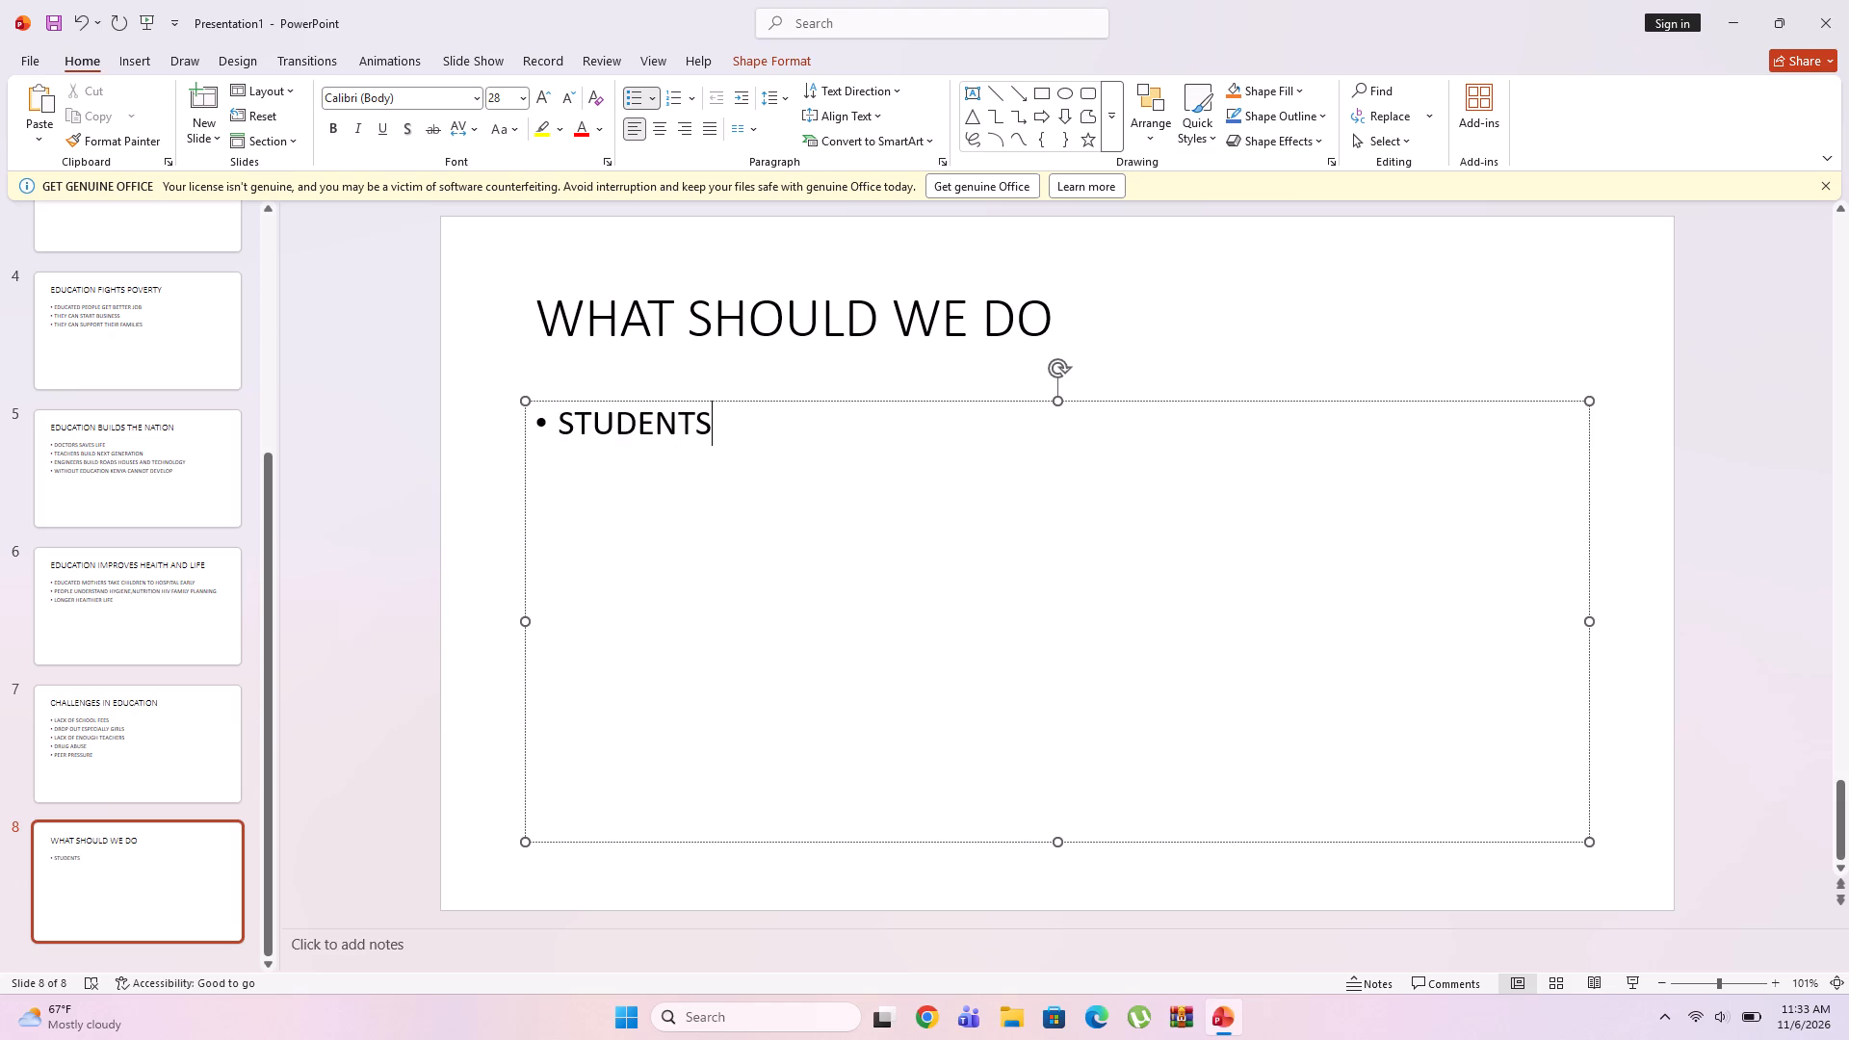
key("shift+colon")
type("TAKE STUDIES S")
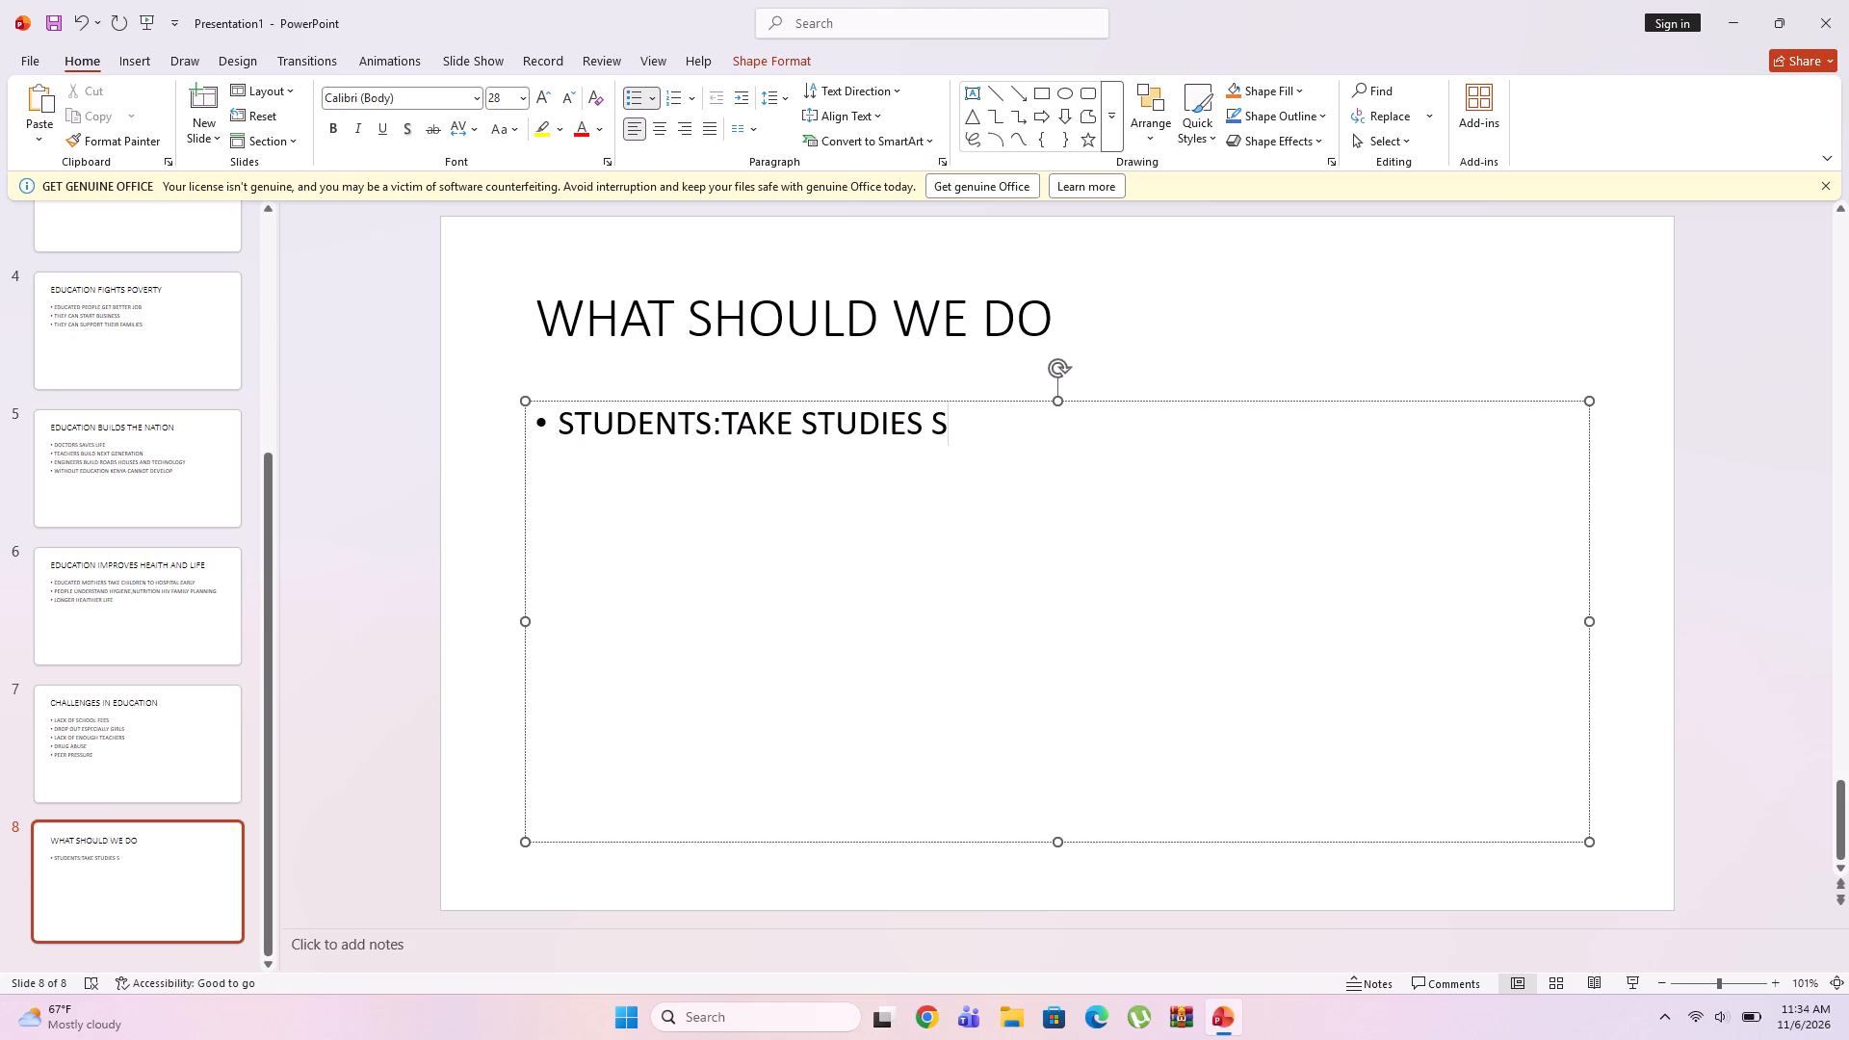
type("ER")
type("IOU")
type("SLY")
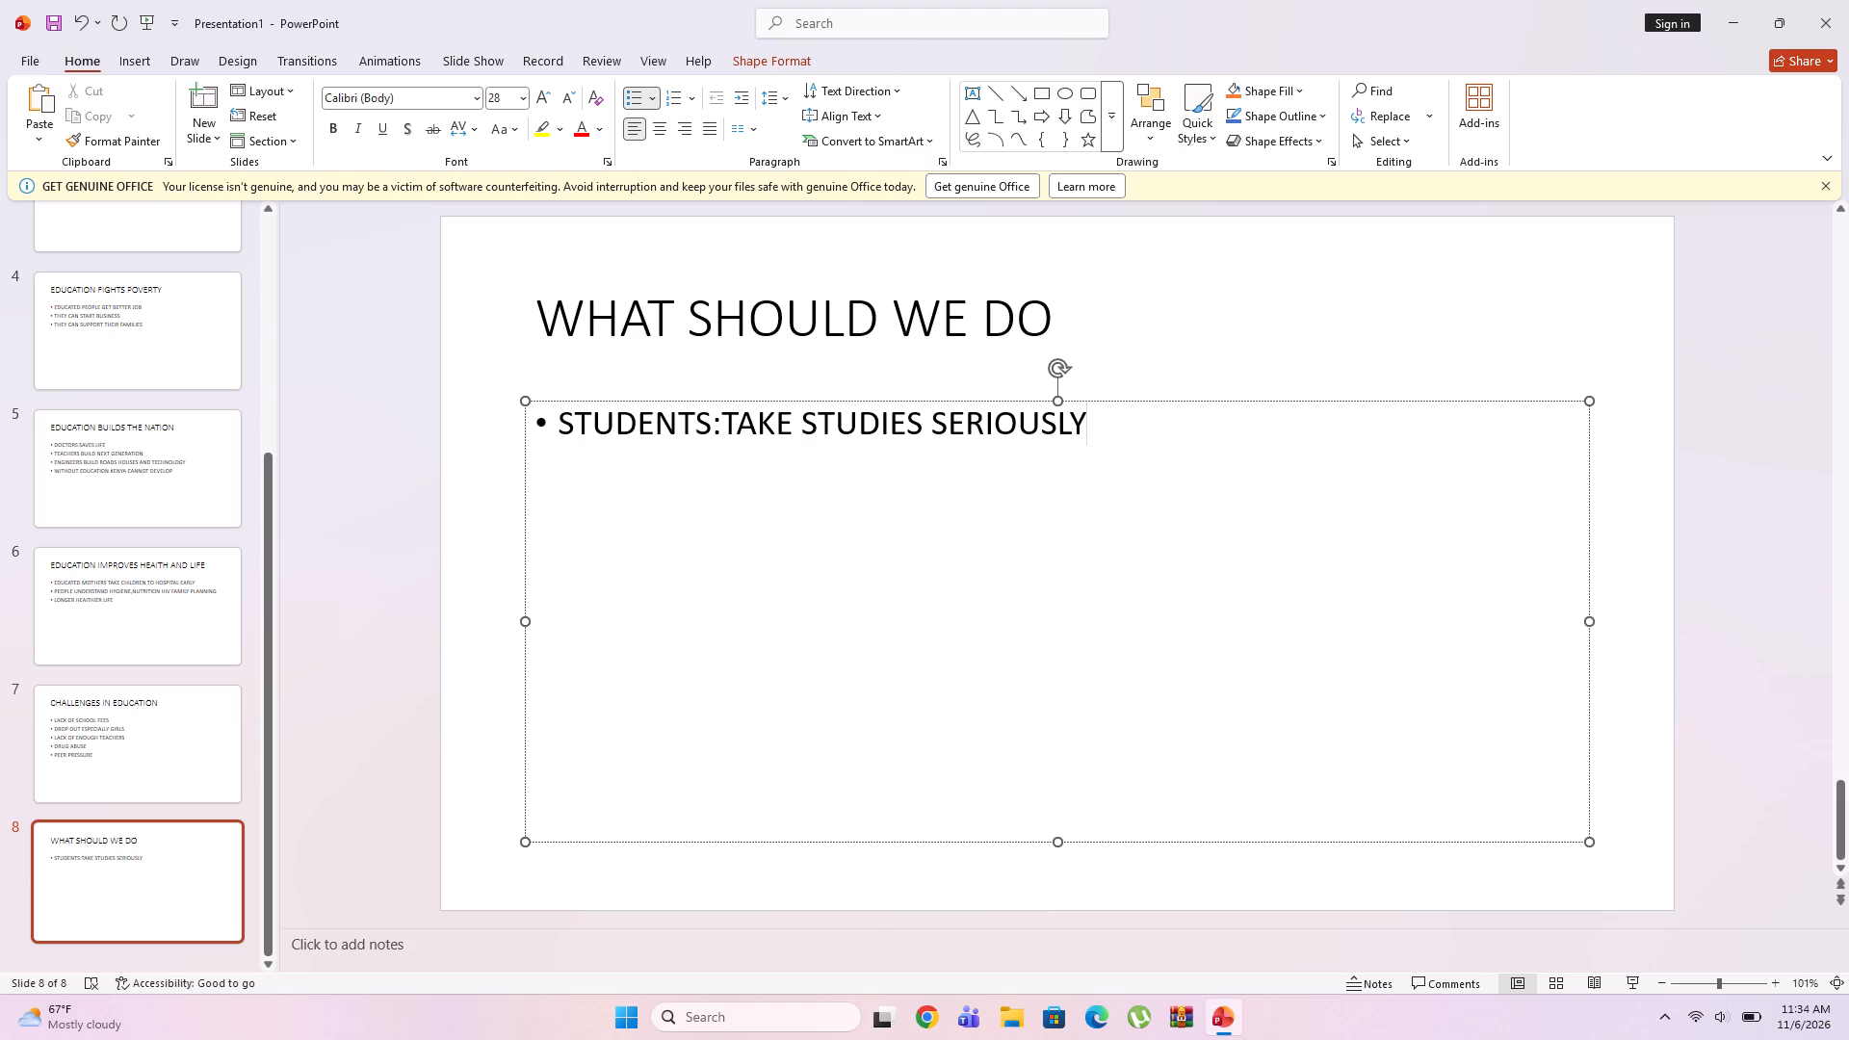
key("space")
type("BE DISCIPLINED")
key("Return")
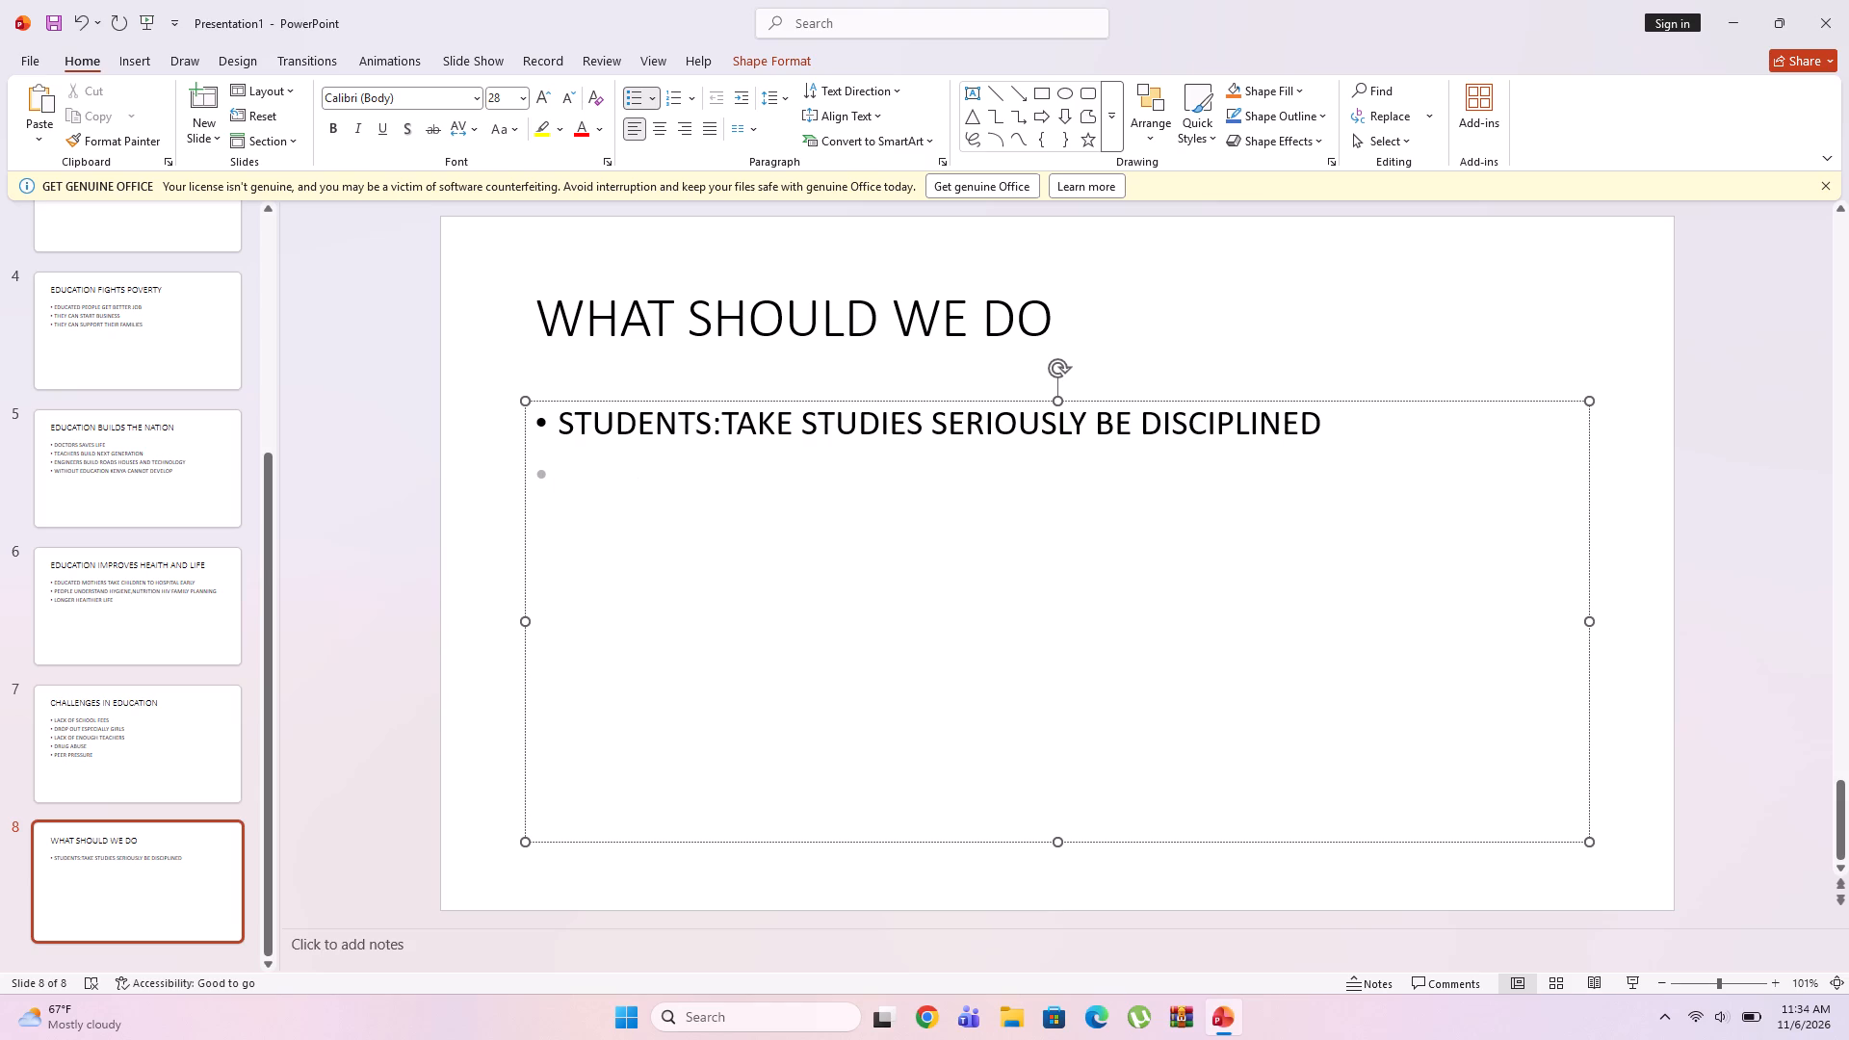
Enter "PARENTS:PAY FEES ENCOURAGE CHILDREN ESPECIALLY GIRLS" as the second bullet on the eighth slide and start a third bullet line.
type("PARENTS")
key("shift+colon")
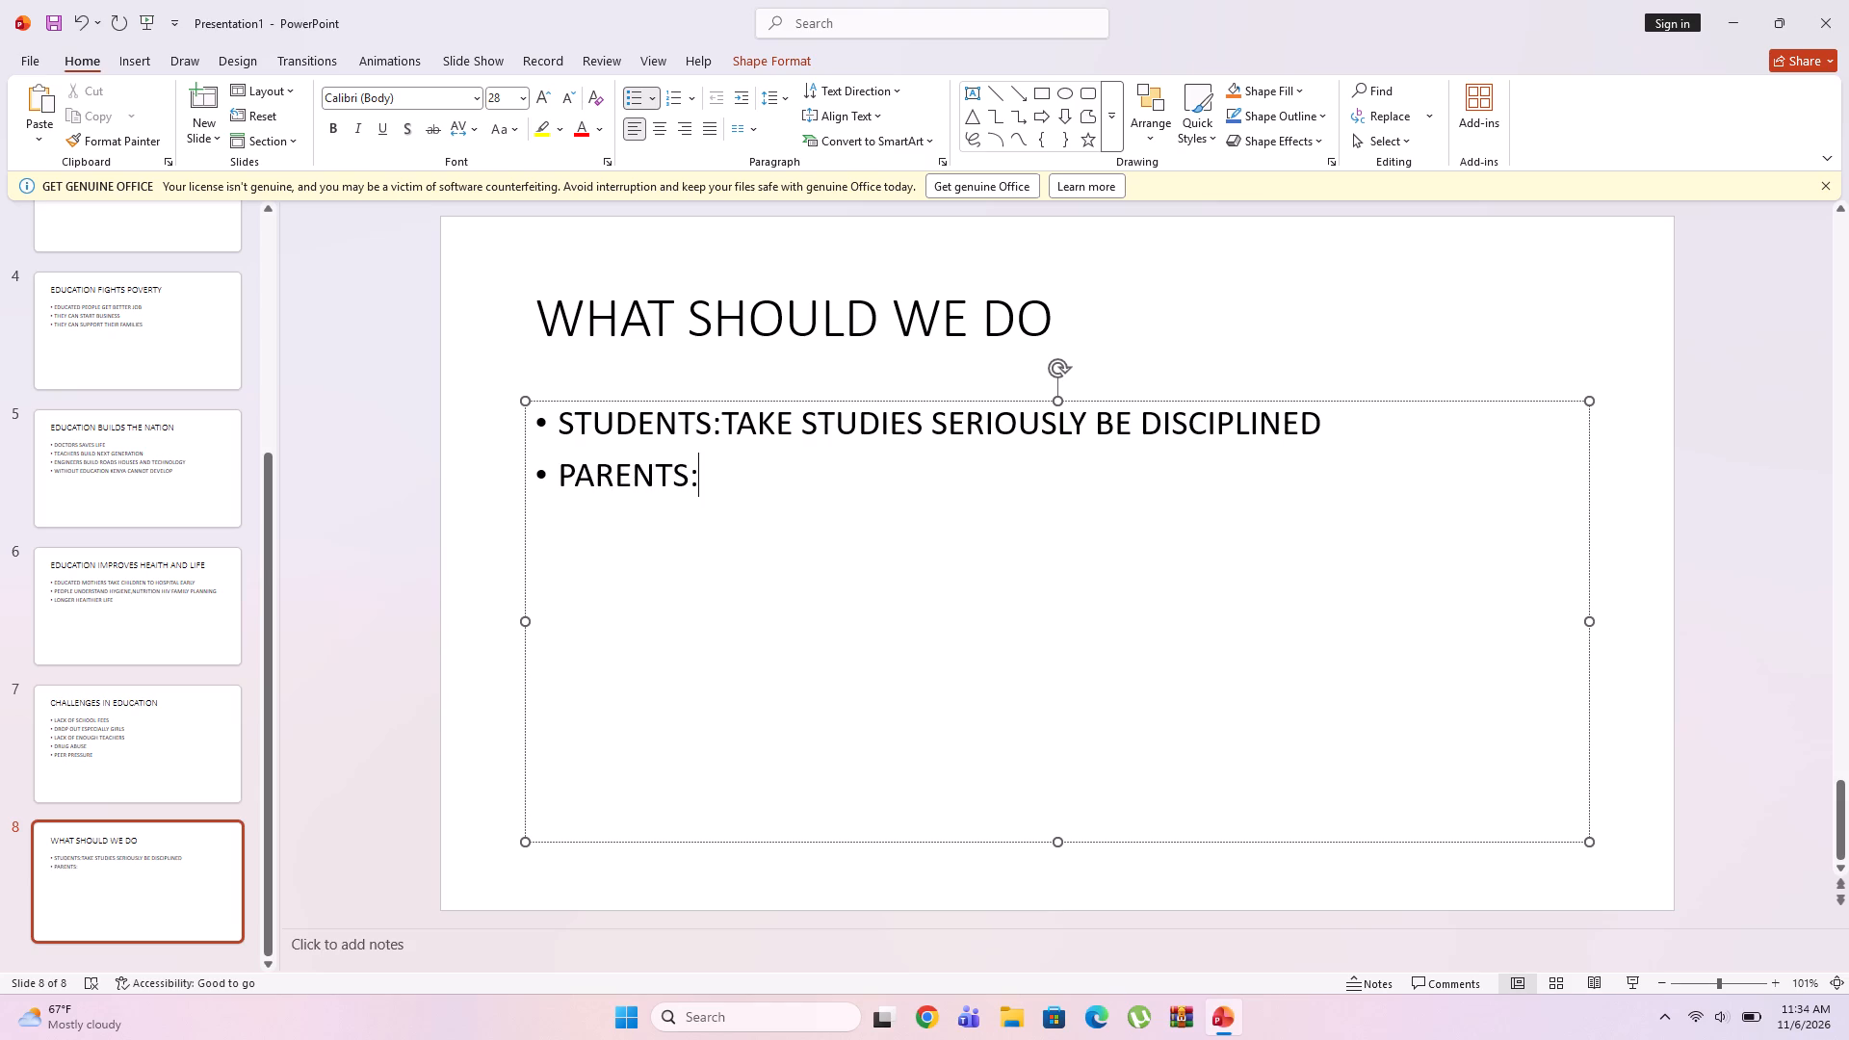
type("PAY FEES")
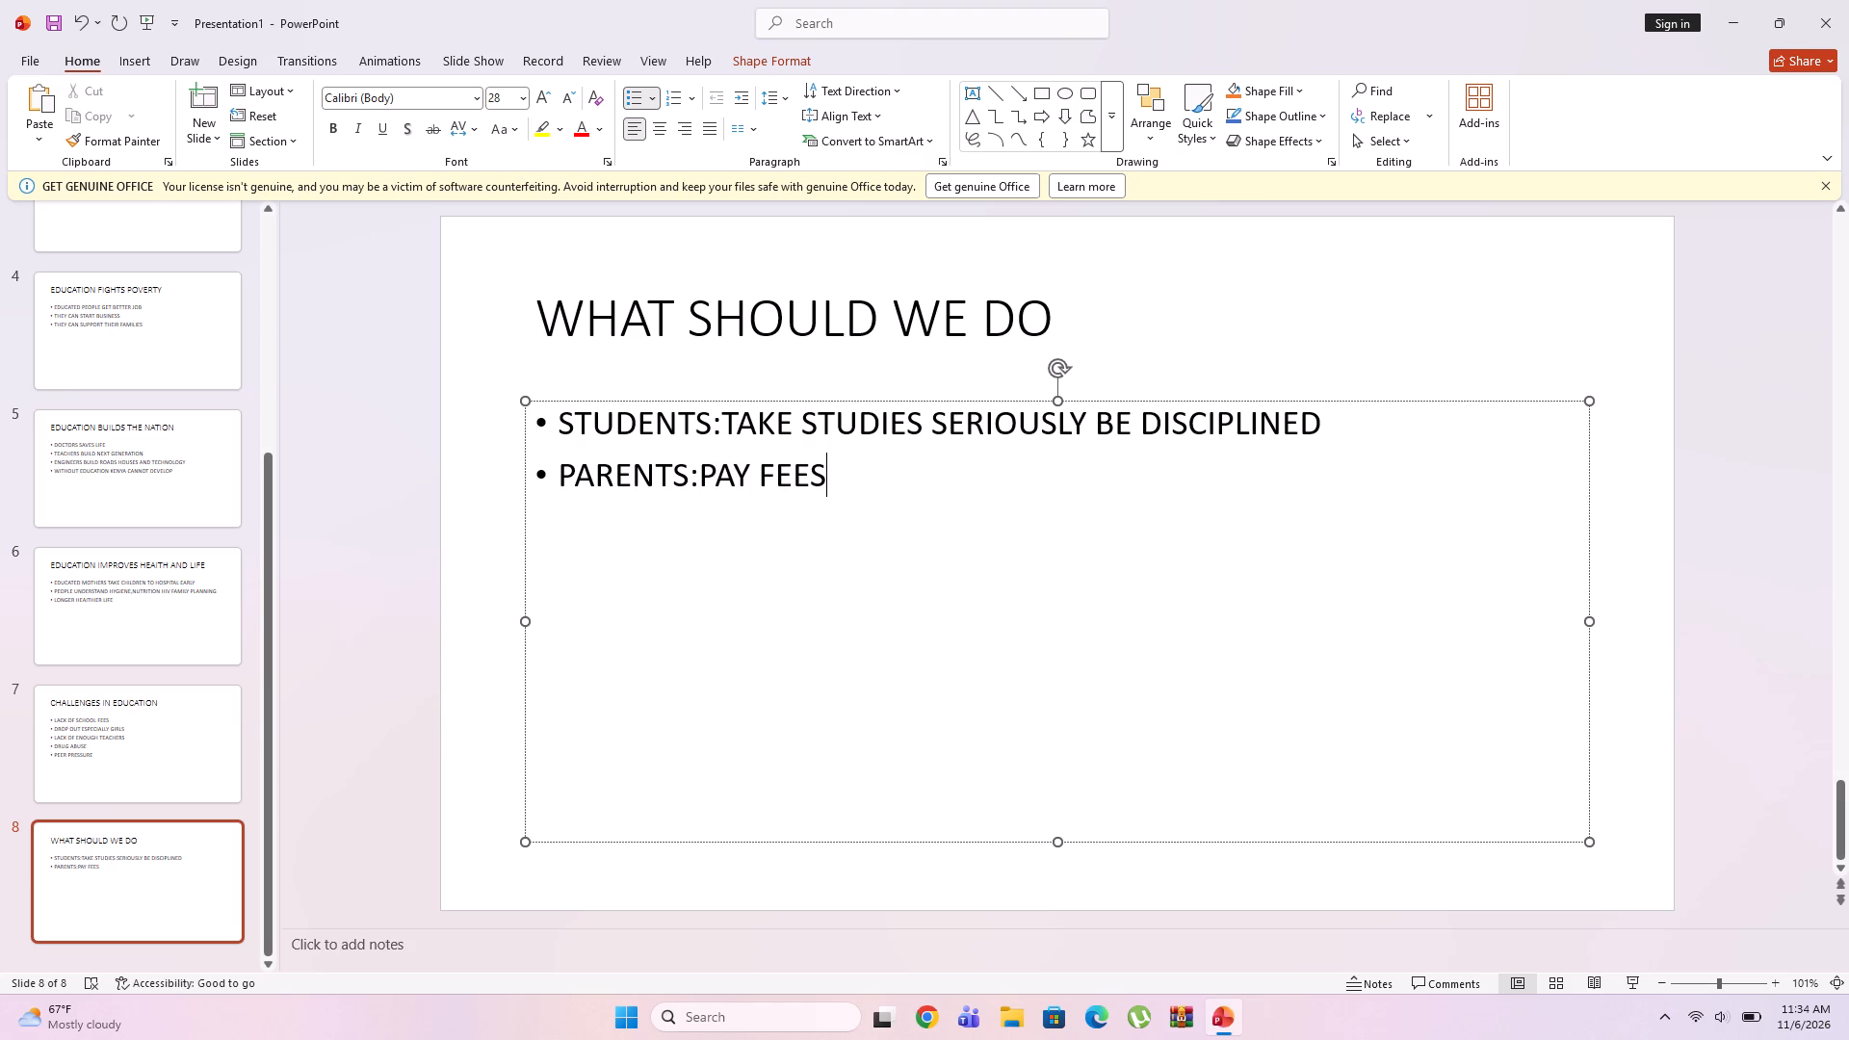
key("space")
type("ENCOU")
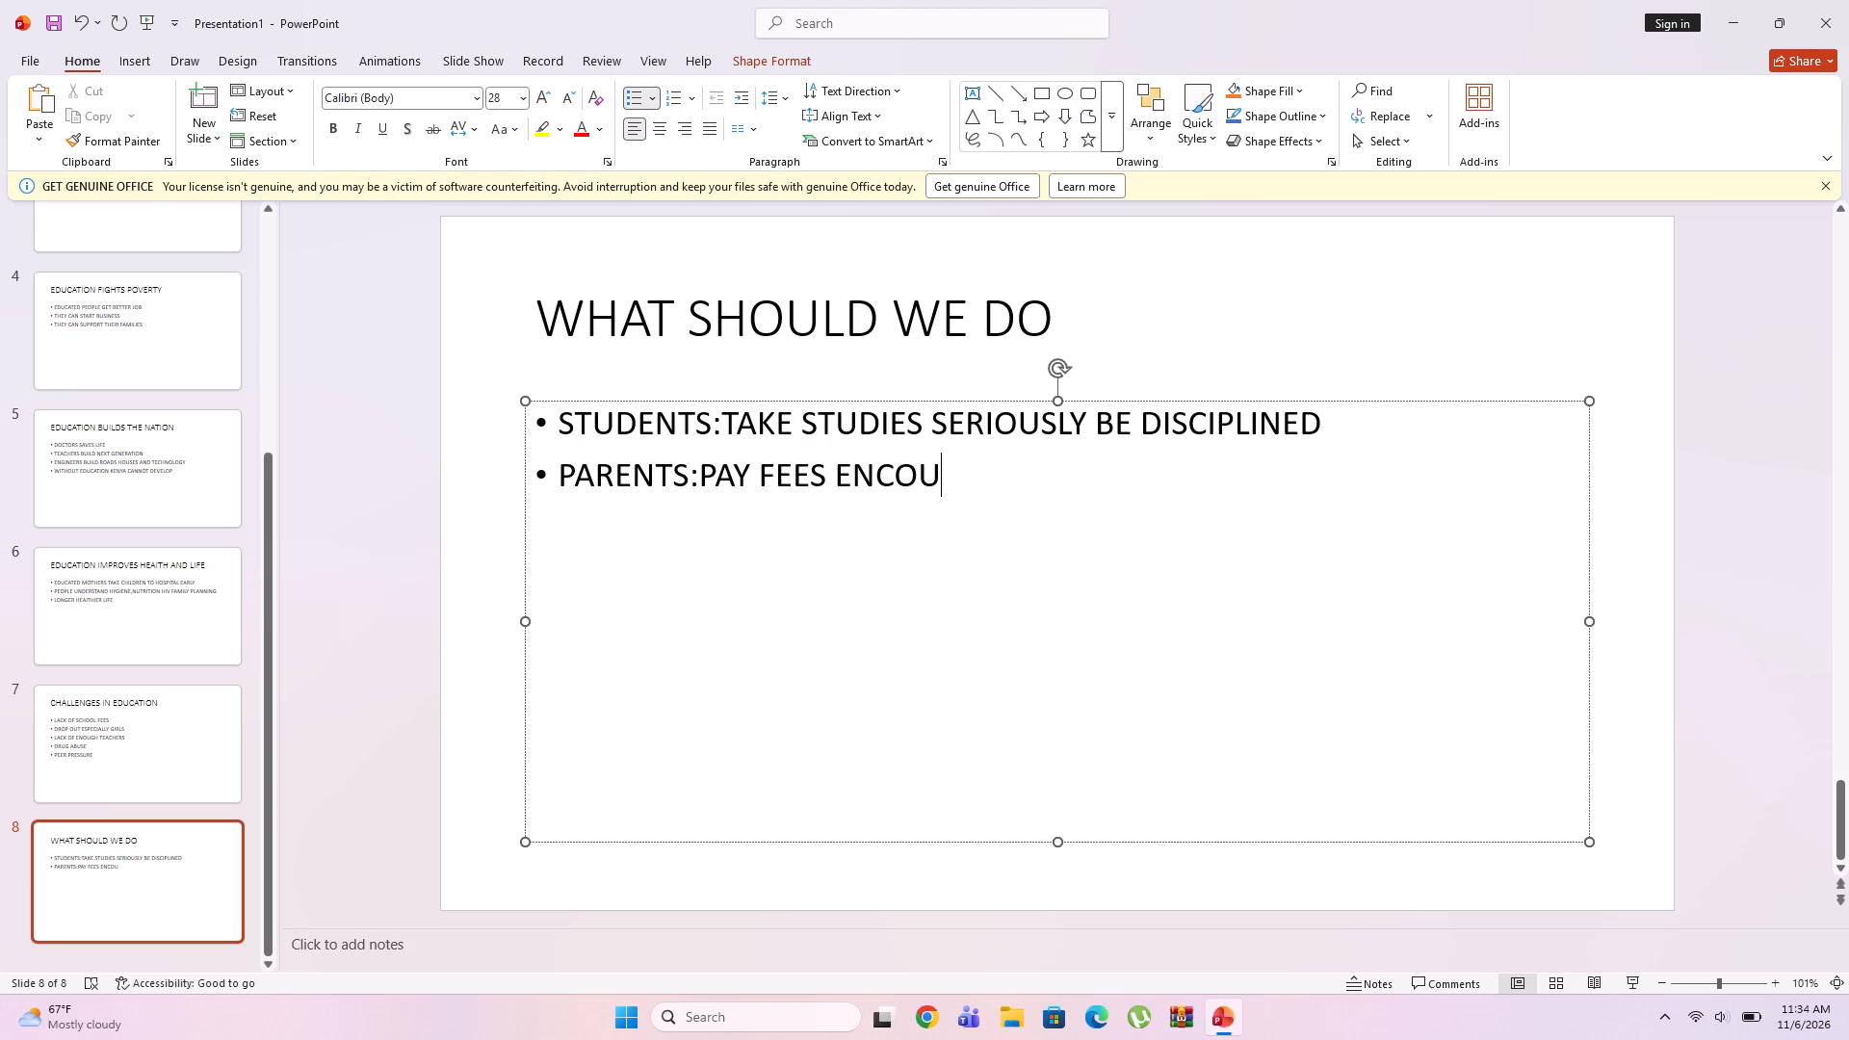
type("RAGE")
key("space")
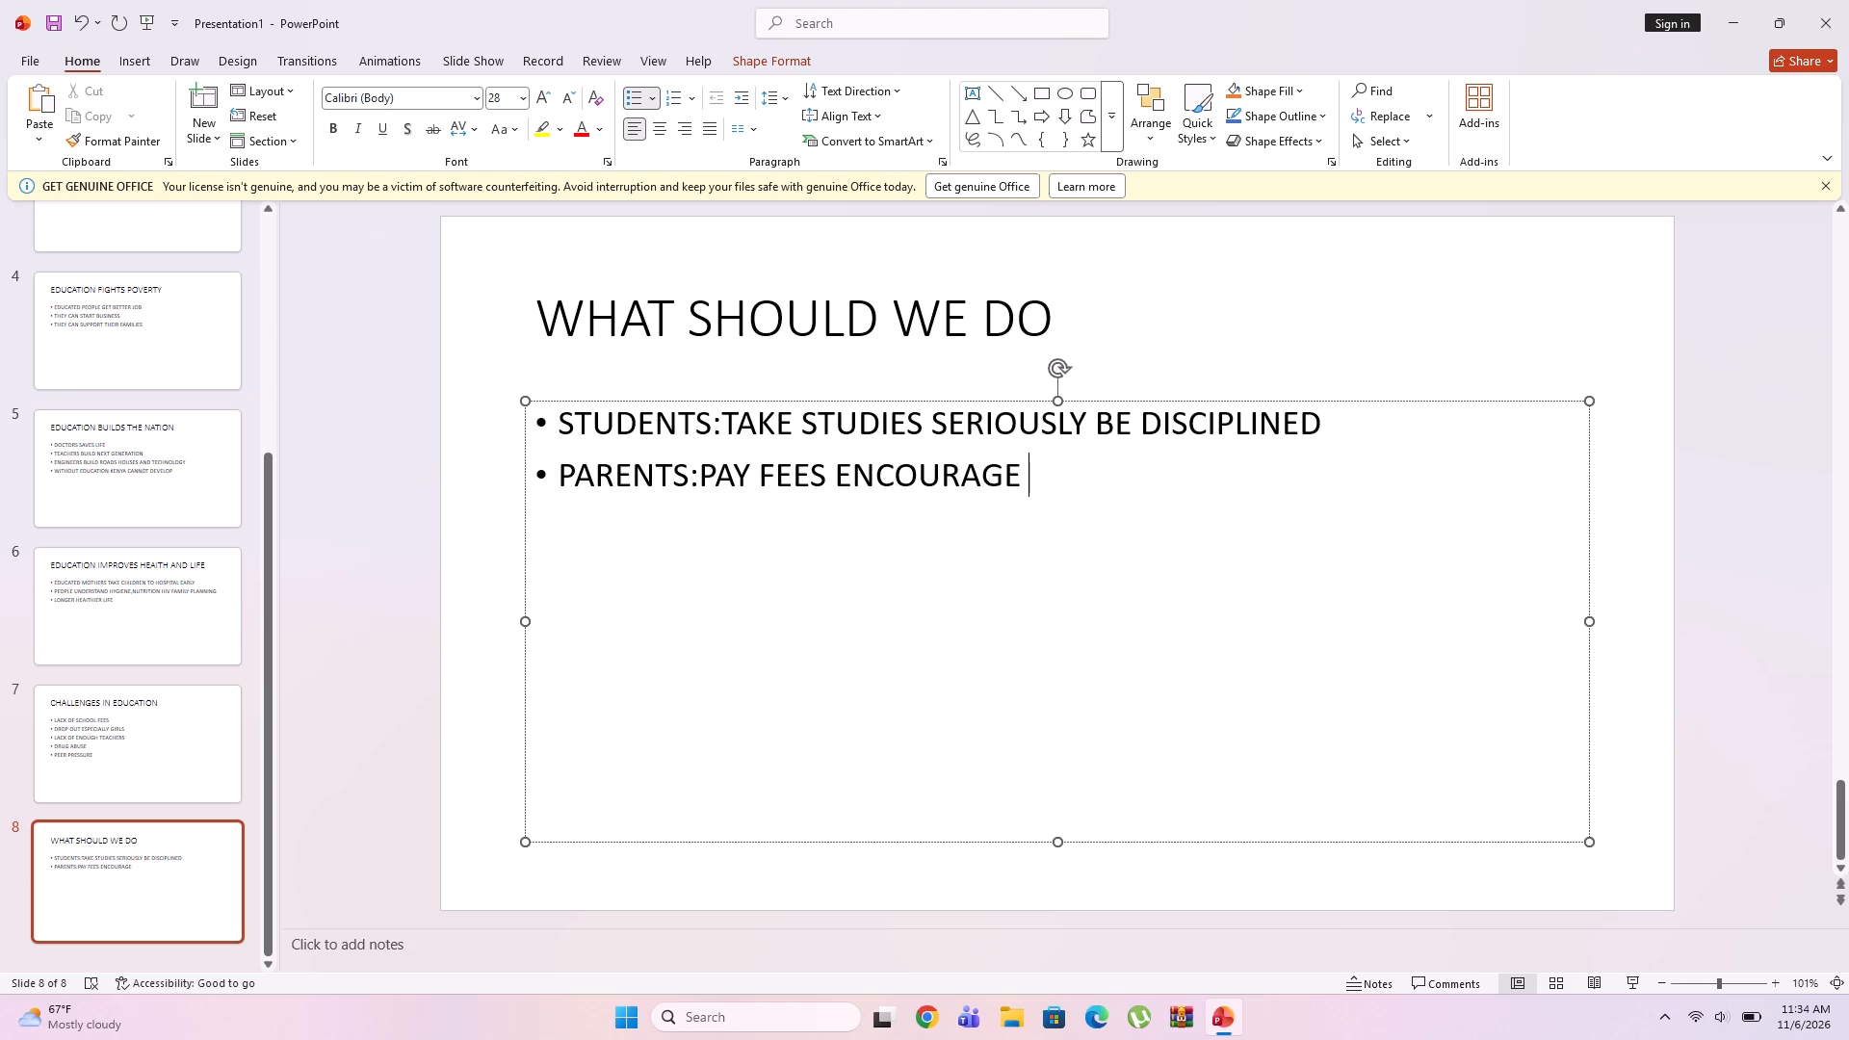
type("CHILDREN")
key("space")
key("e")
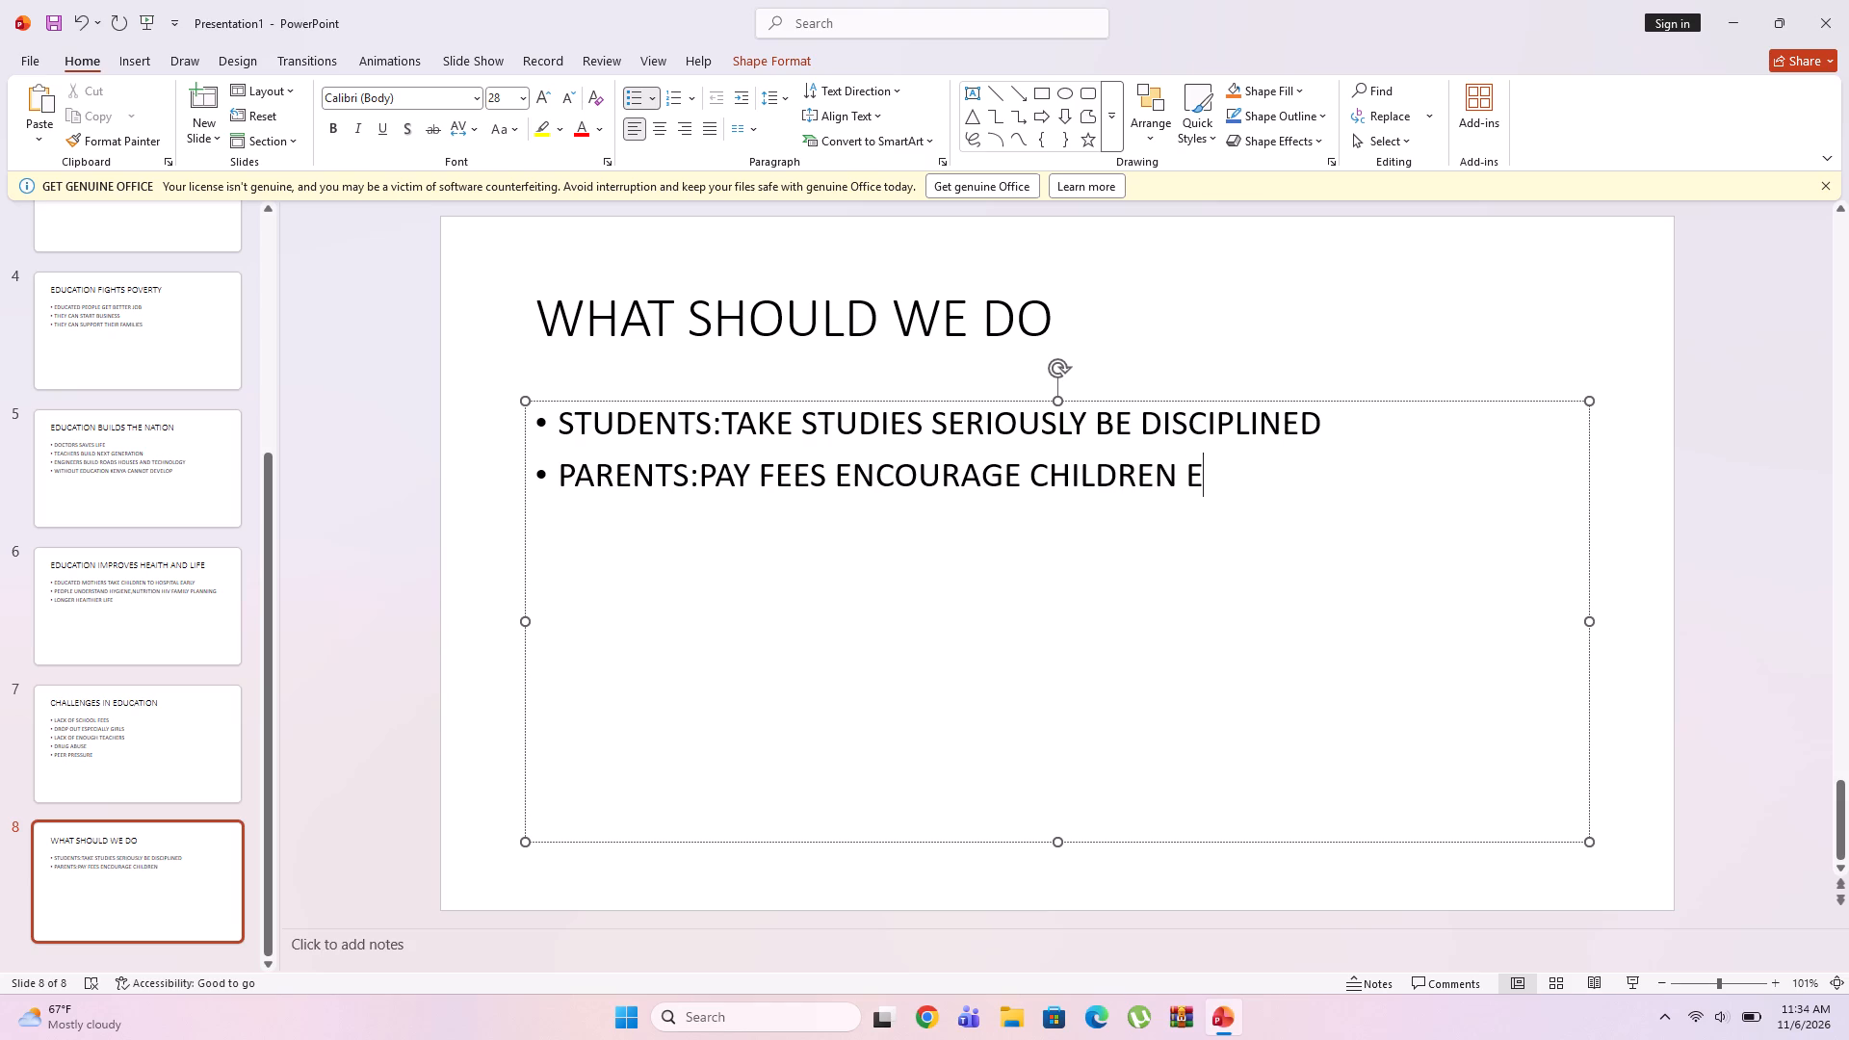
type("SPE")
type("CI")
type("ALLY GALDS")
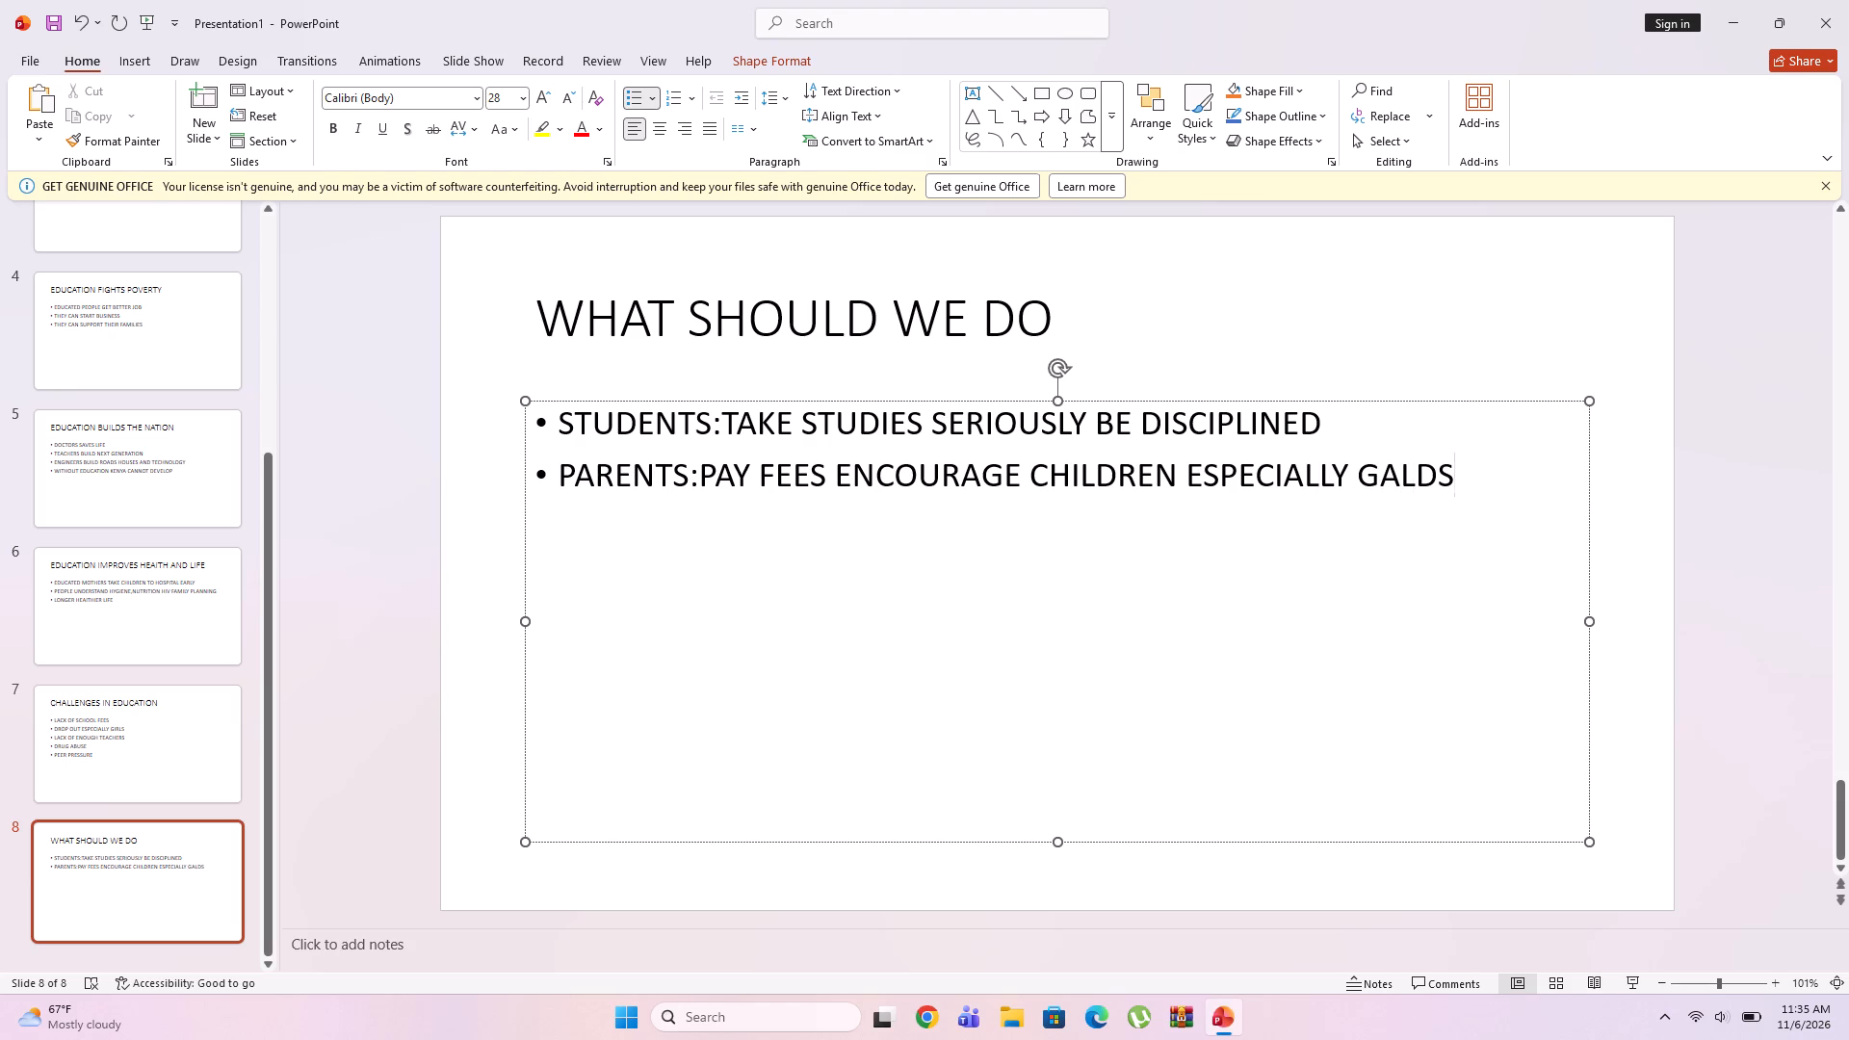
key("BackSpace")
key("BackSpace")
key("BackSpace")
key("BackSpace")
type("IR")
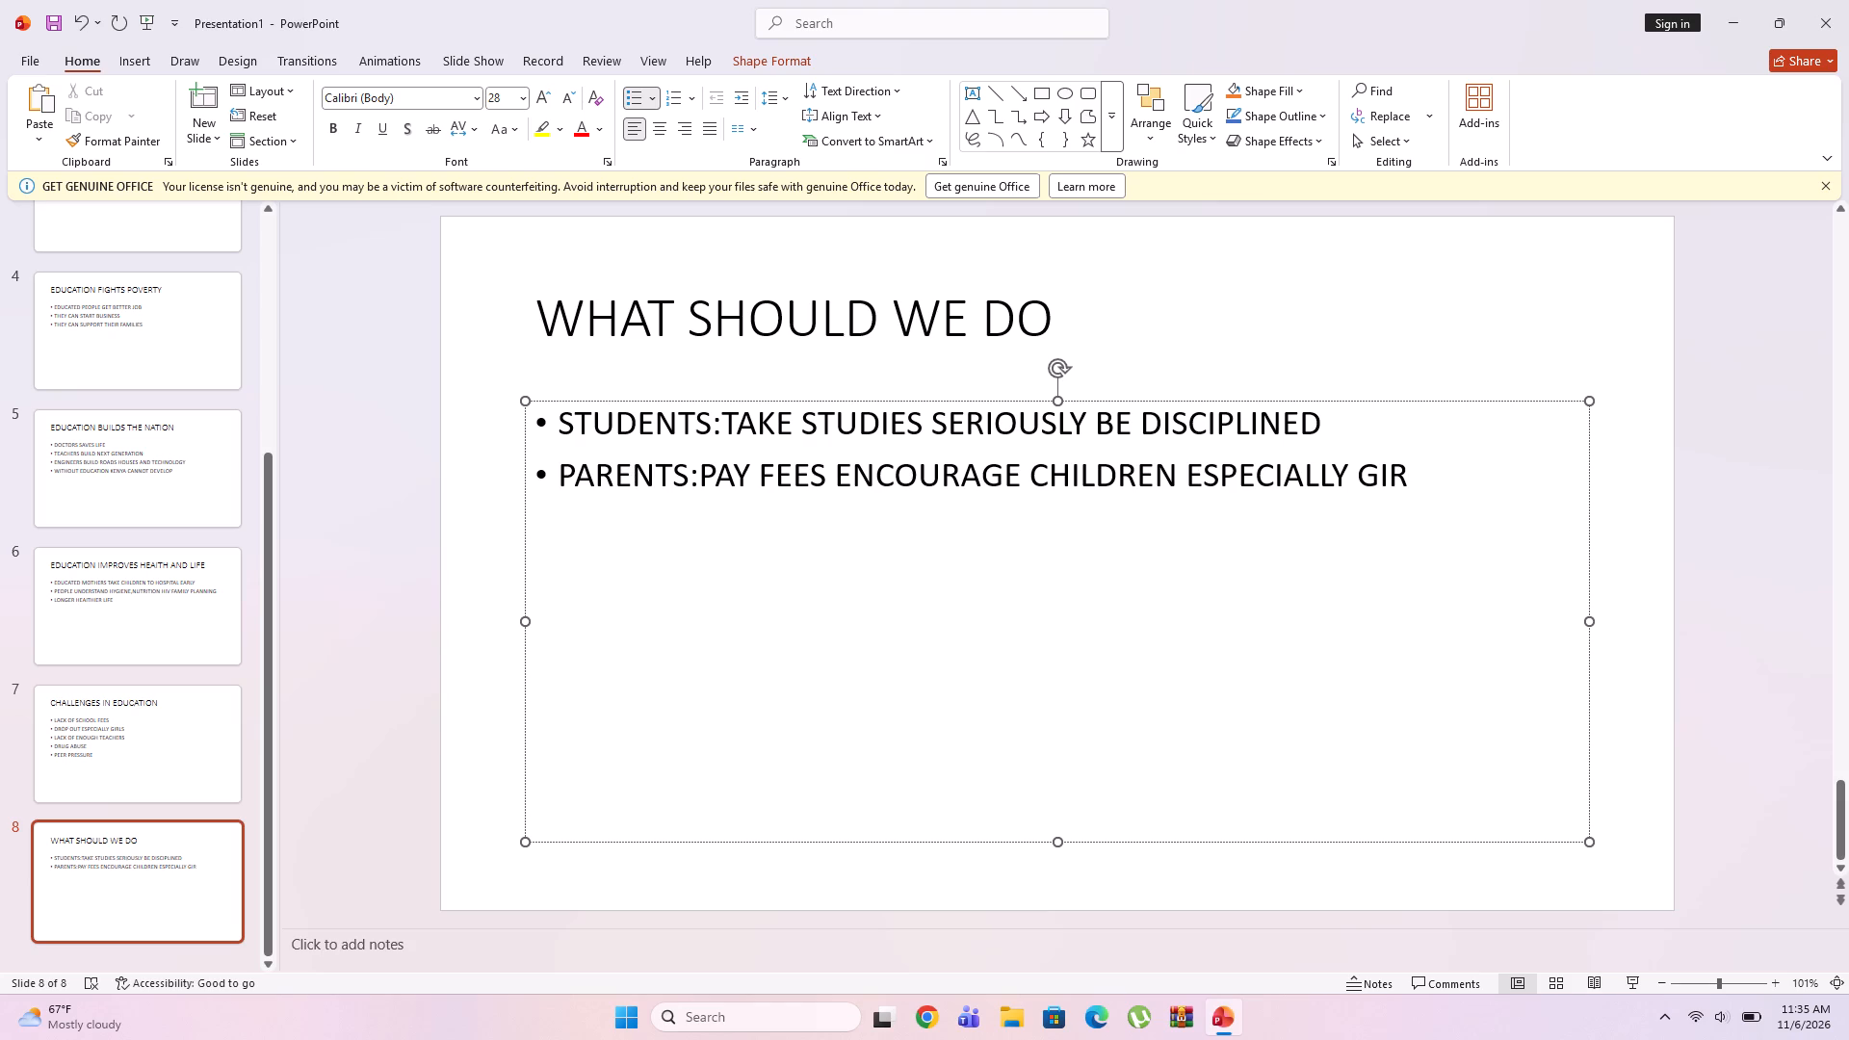
type("LS")
key("Return")
Enter "GOVERNMENT:BUILD SCHOOLS,EMPLOY TEACHERS GIVE HELB" as the third bullet on the eighth slide and start a fourth bullet line.
type("GOVERNMENT")
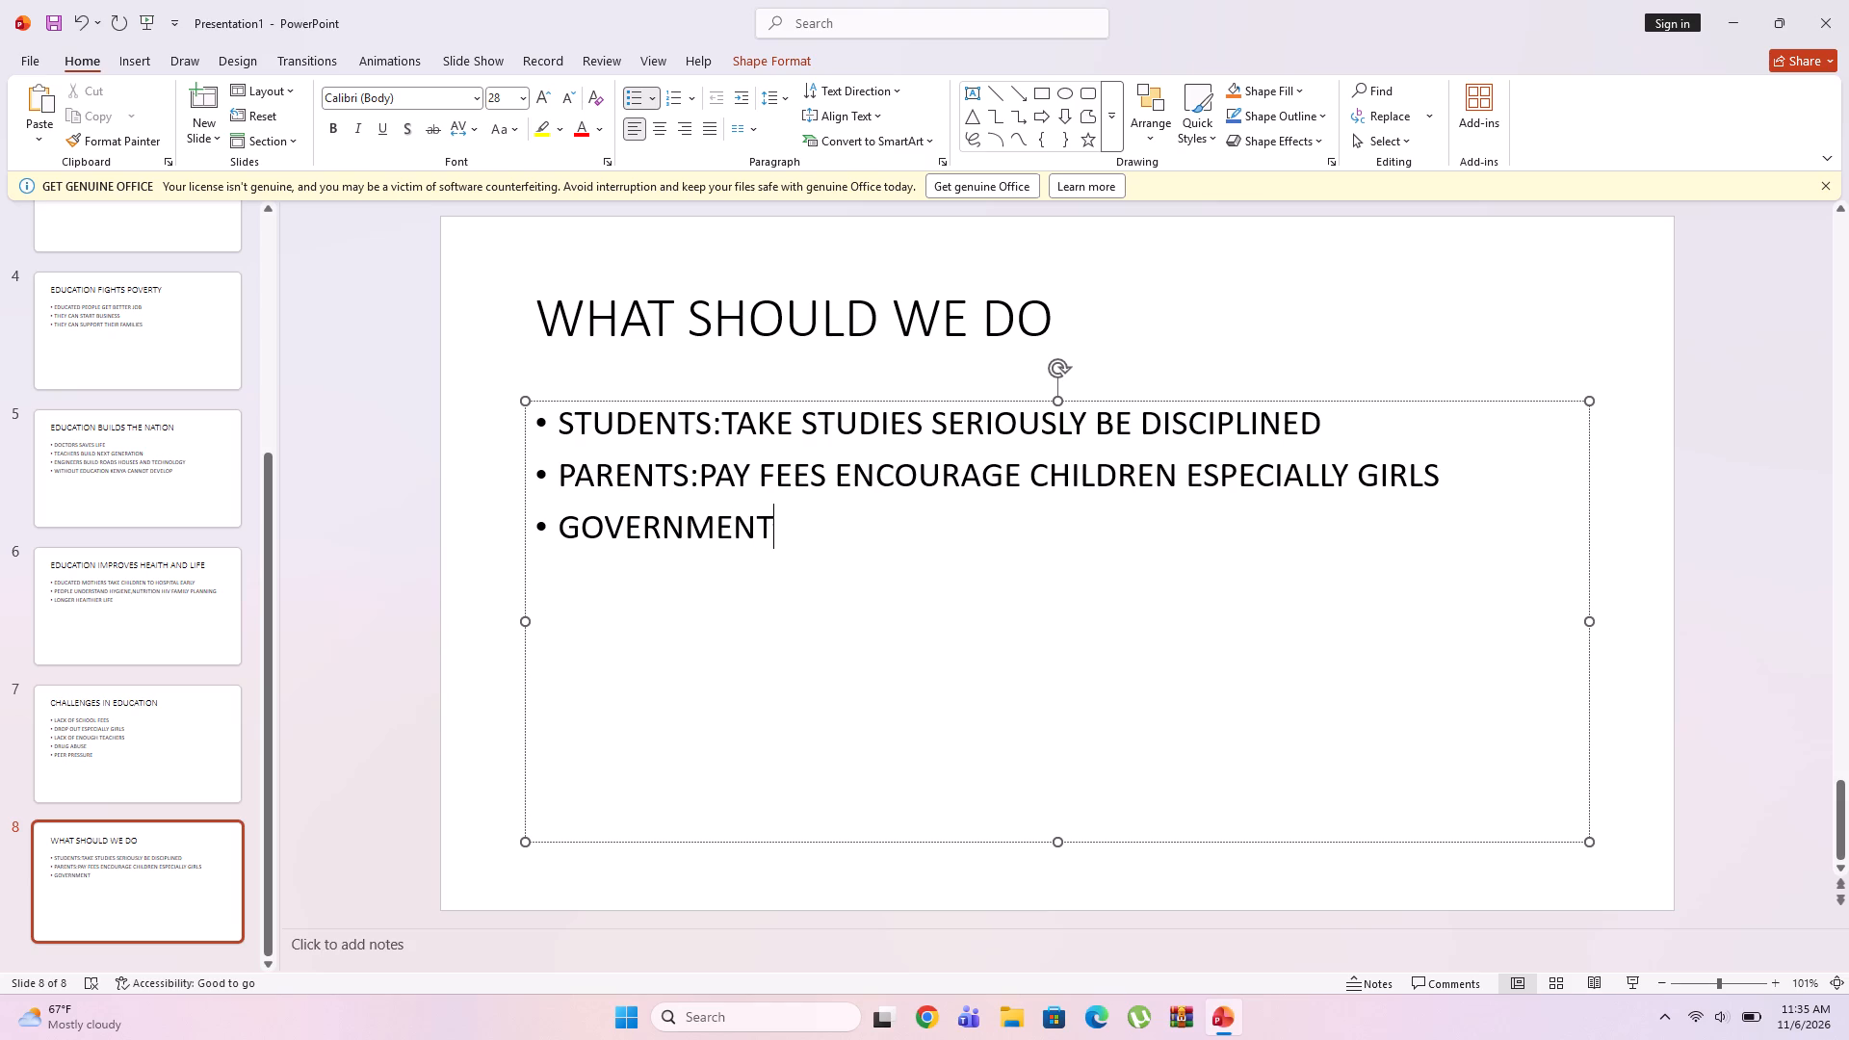
key("shift+colon")
type("BUIL")
key("d")
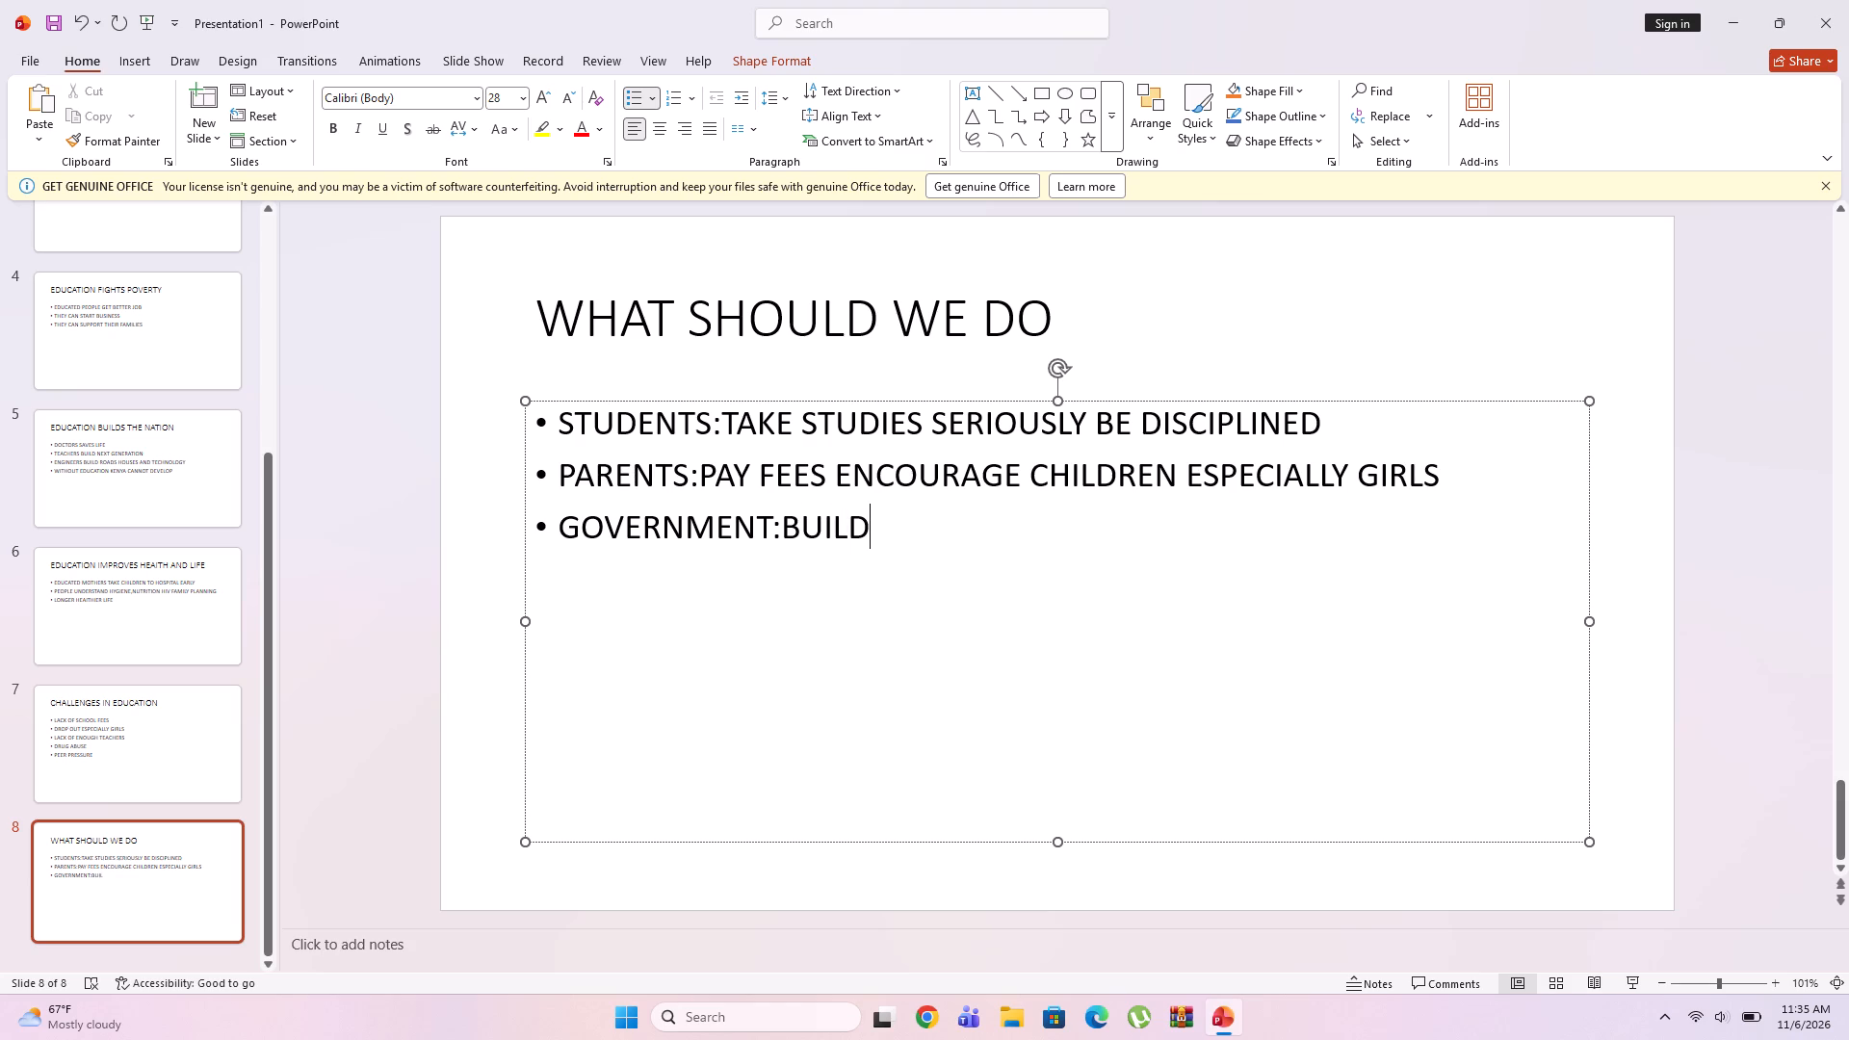
key("space")
type("S")
type("CHOOL")
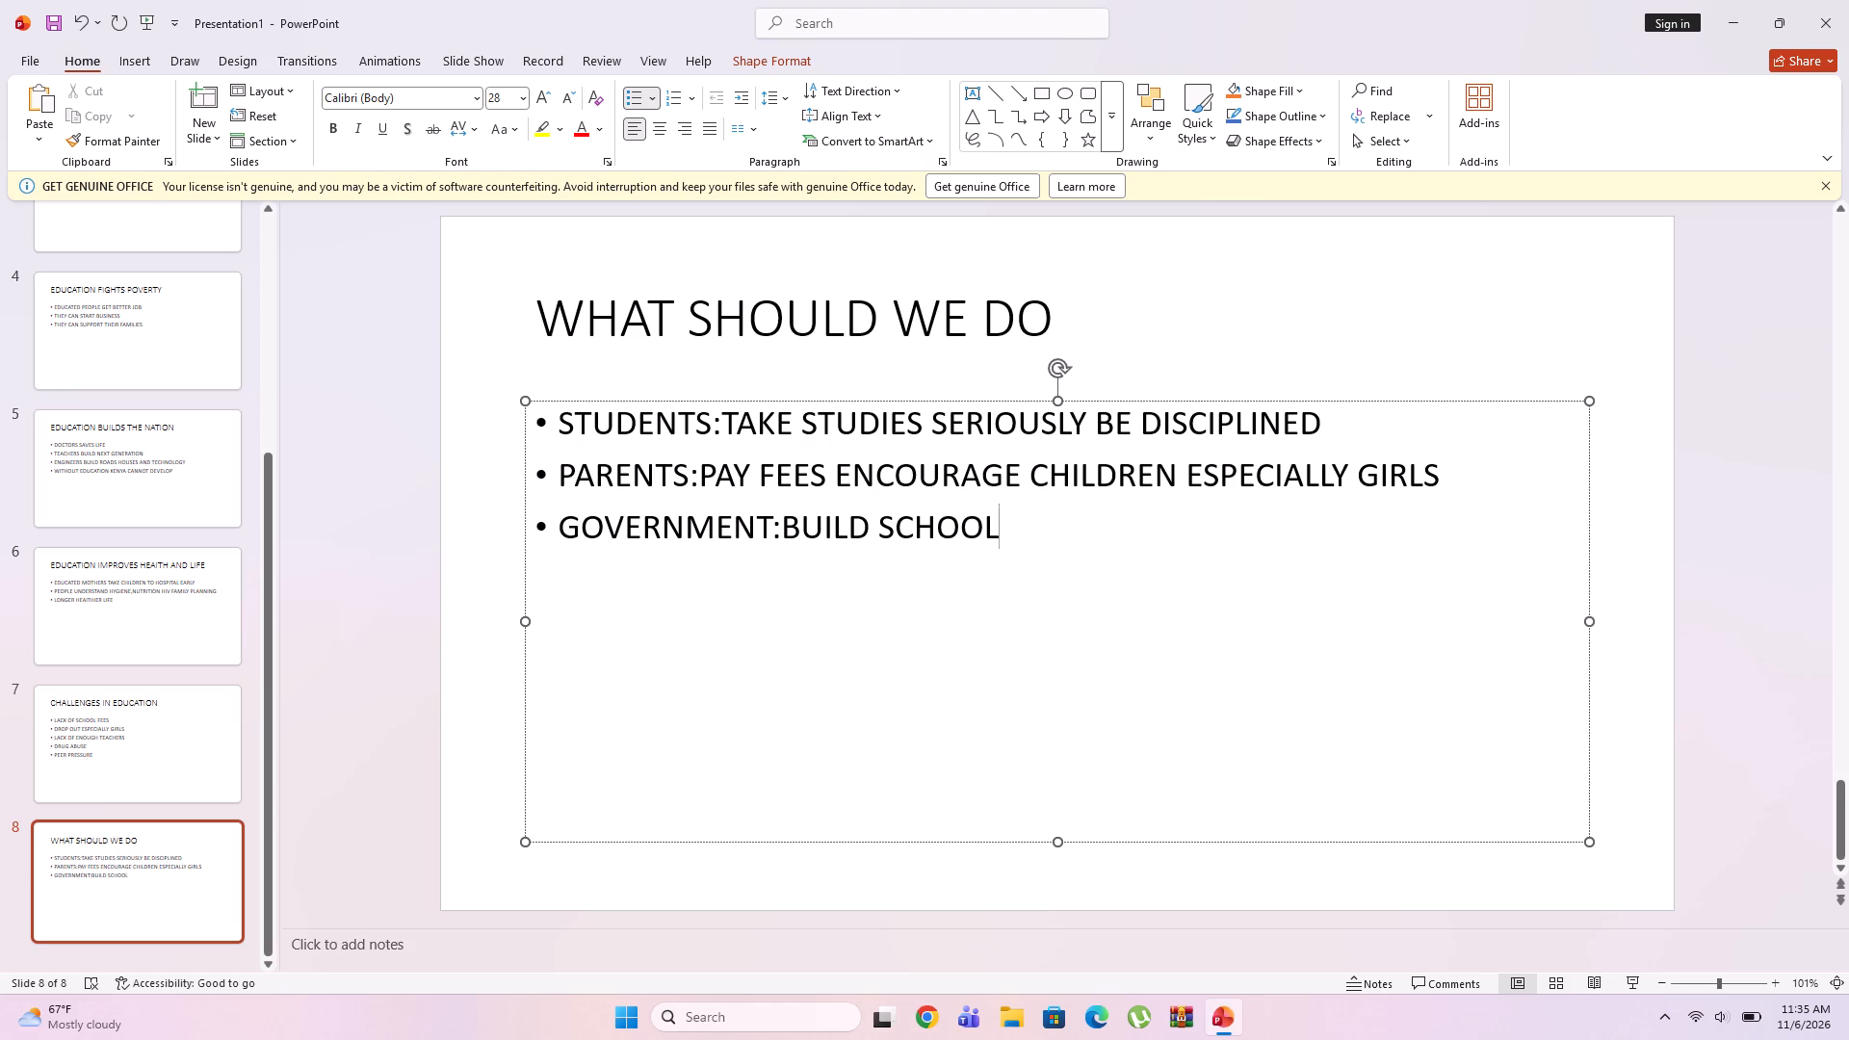
key("s")
key("comma")
type("EMPLOY")
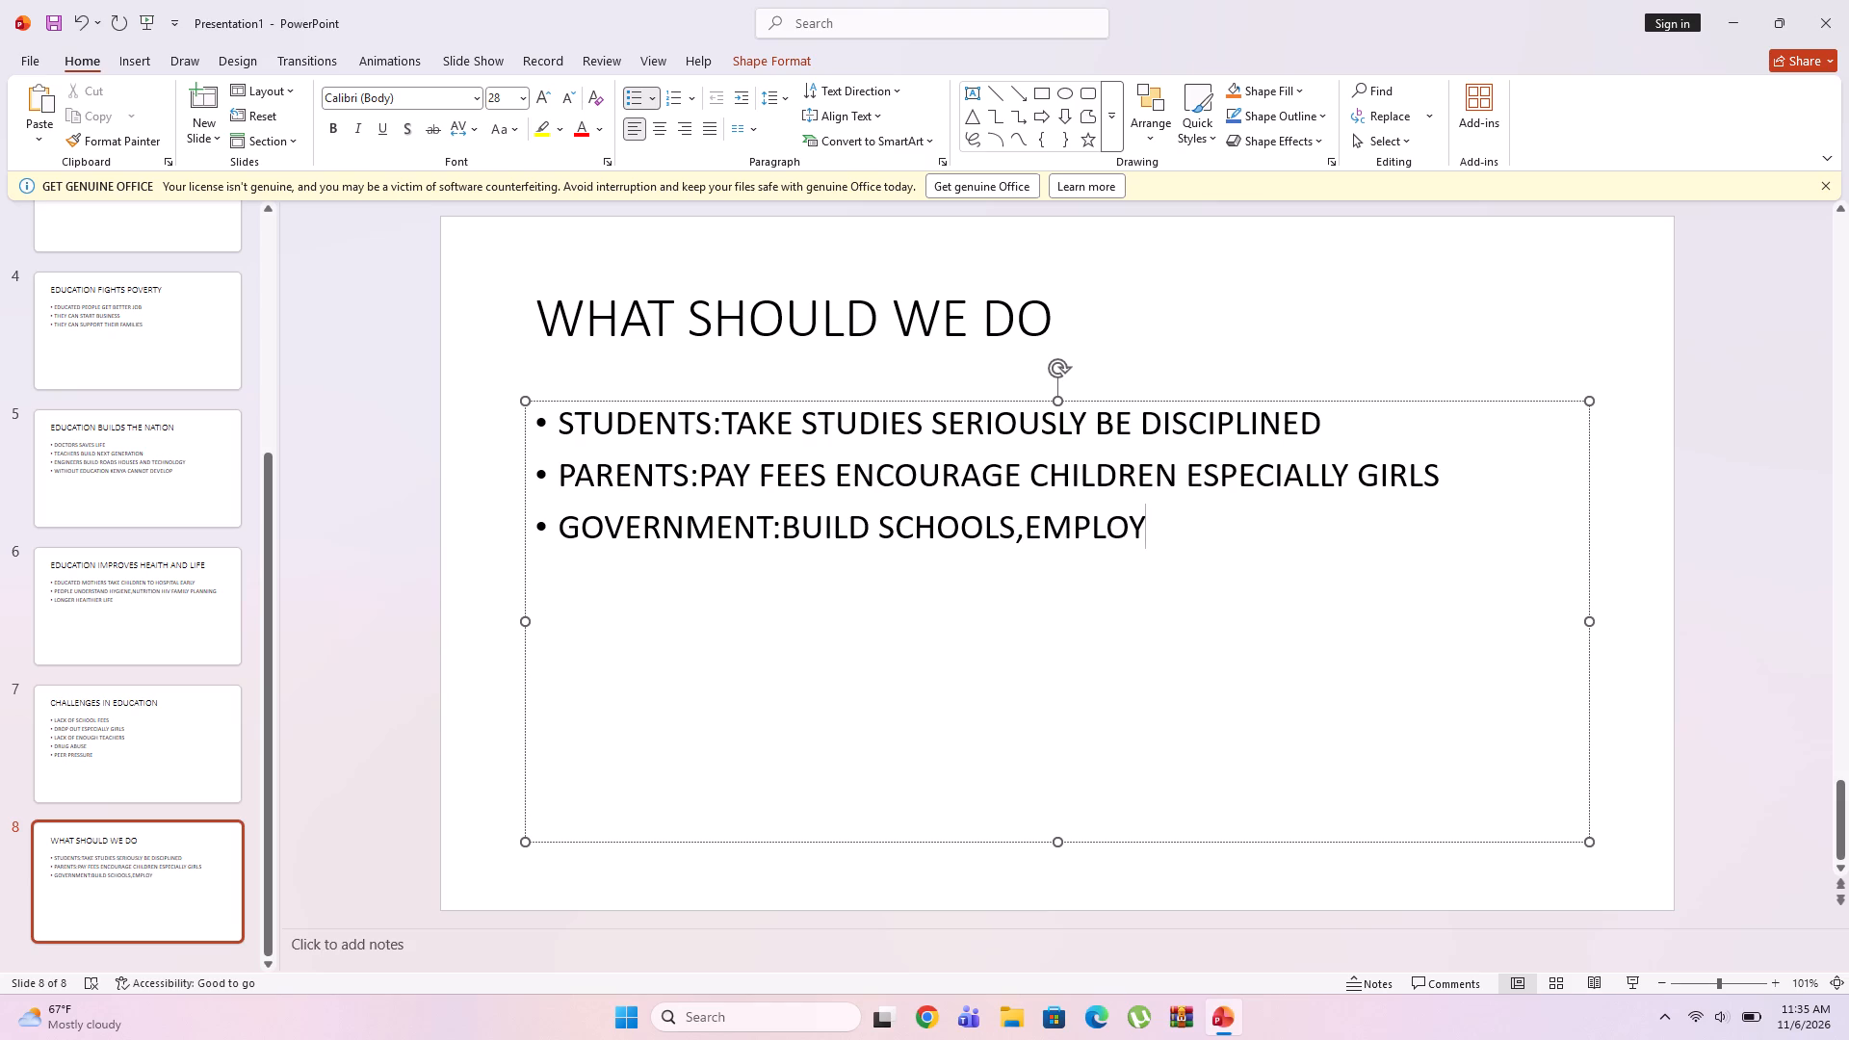
key("space")
type("TEACHERS")
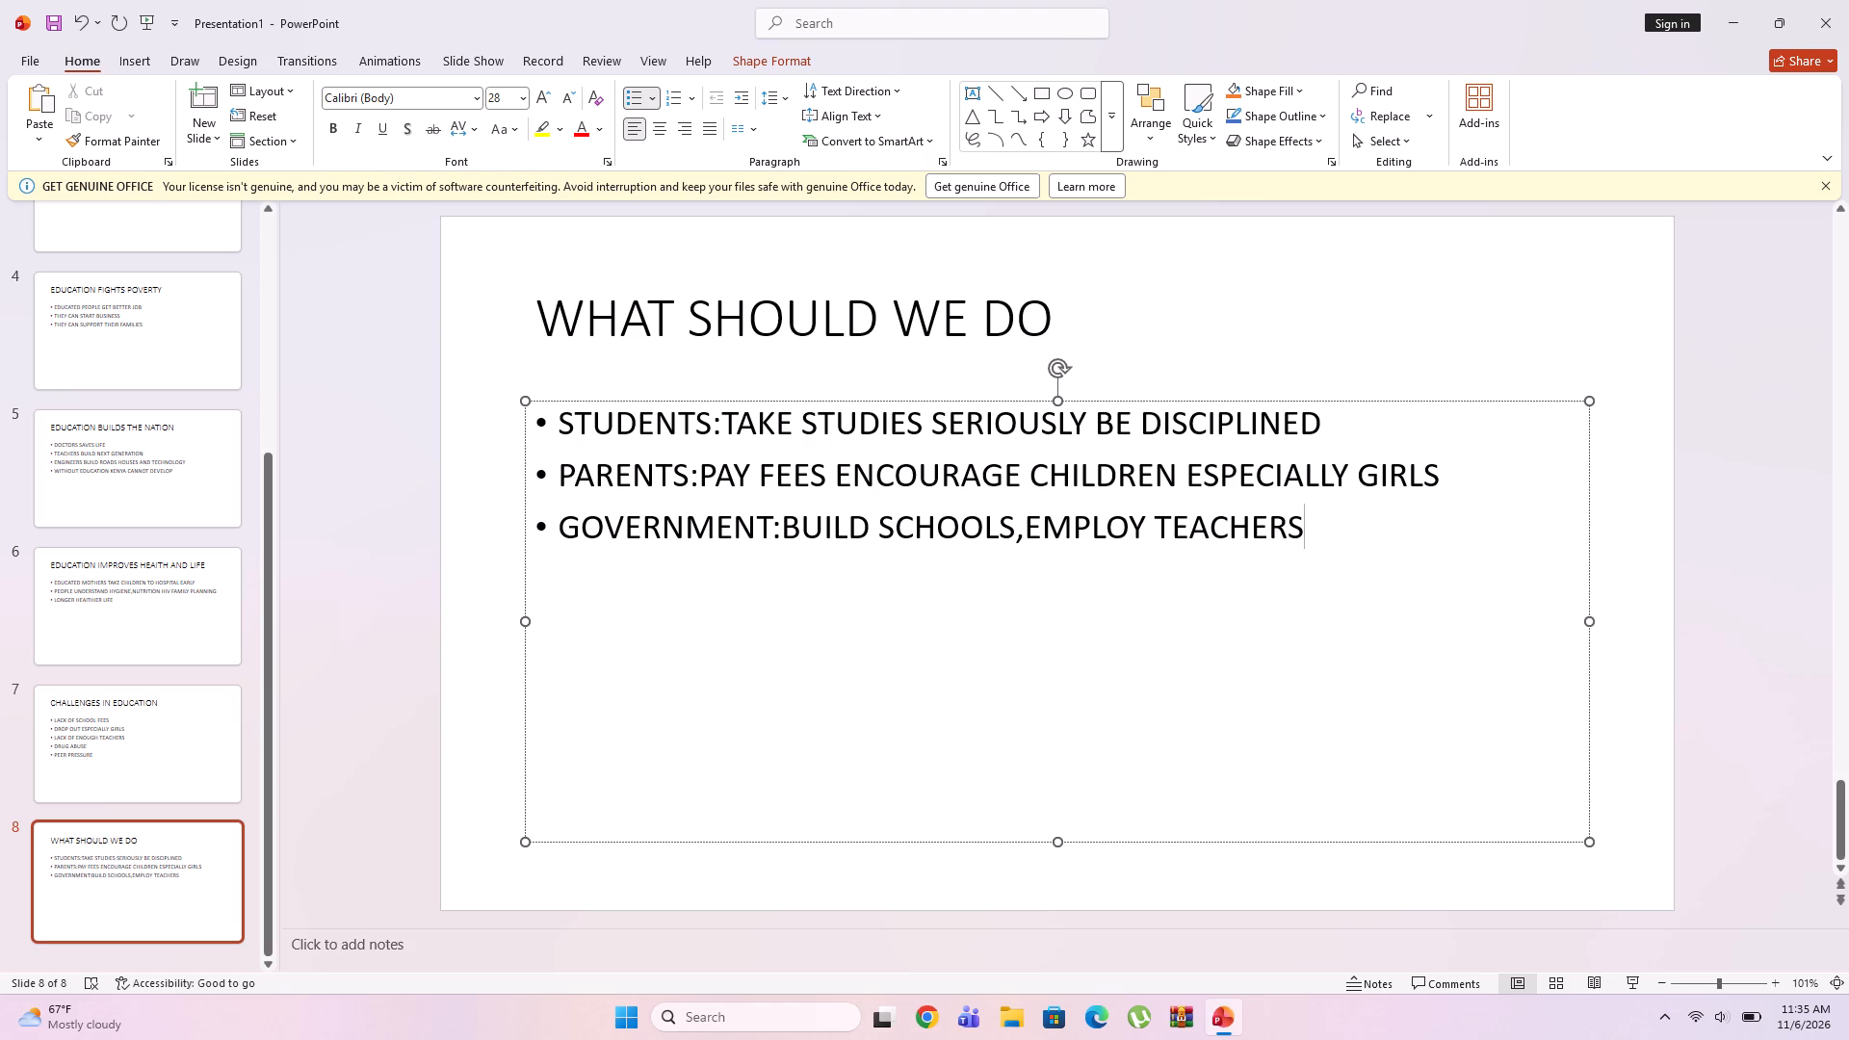
key("space")
type("GI")
type("VE H")
type("ELB")
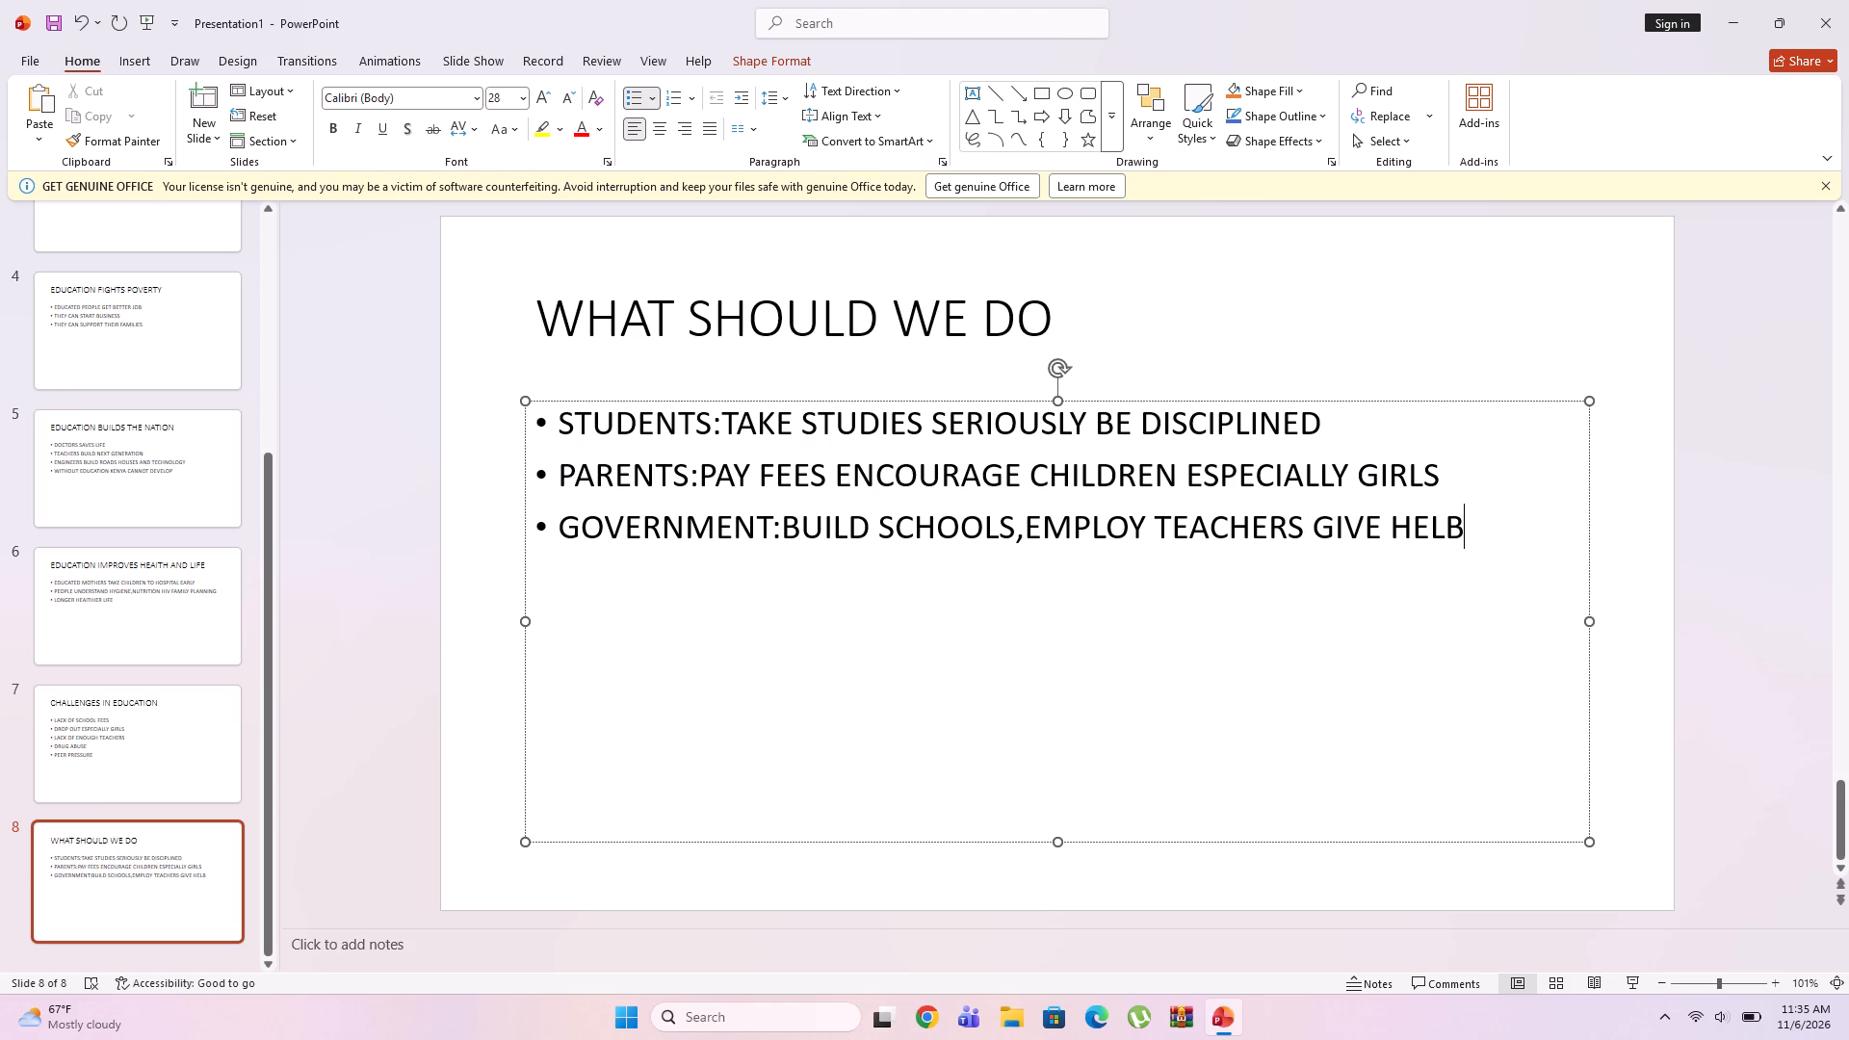
key("Return")
Enter "SOCIETY:STOP CHILD LABOUR STOP EARLY MARRIAGE" as the fourth bullet on the eighth slide.
type("SOCIETY")
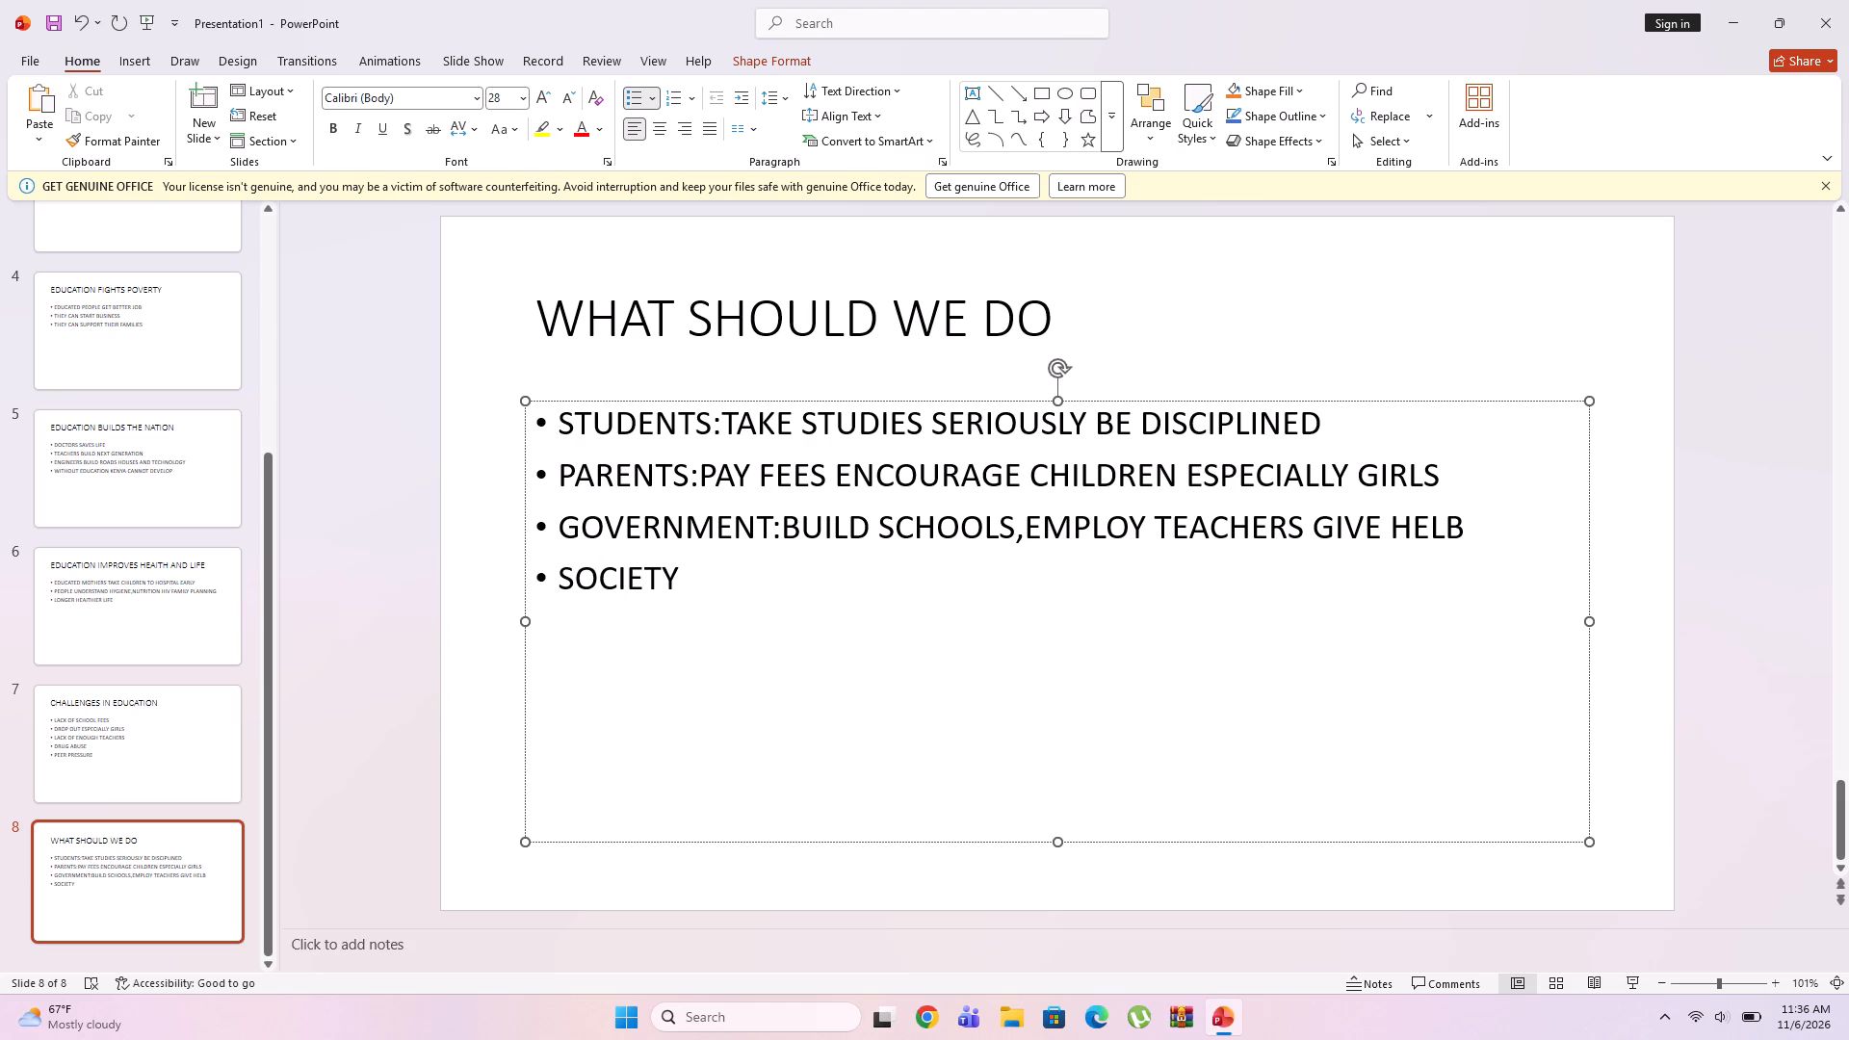
key("shift+colon")
type("STOP")
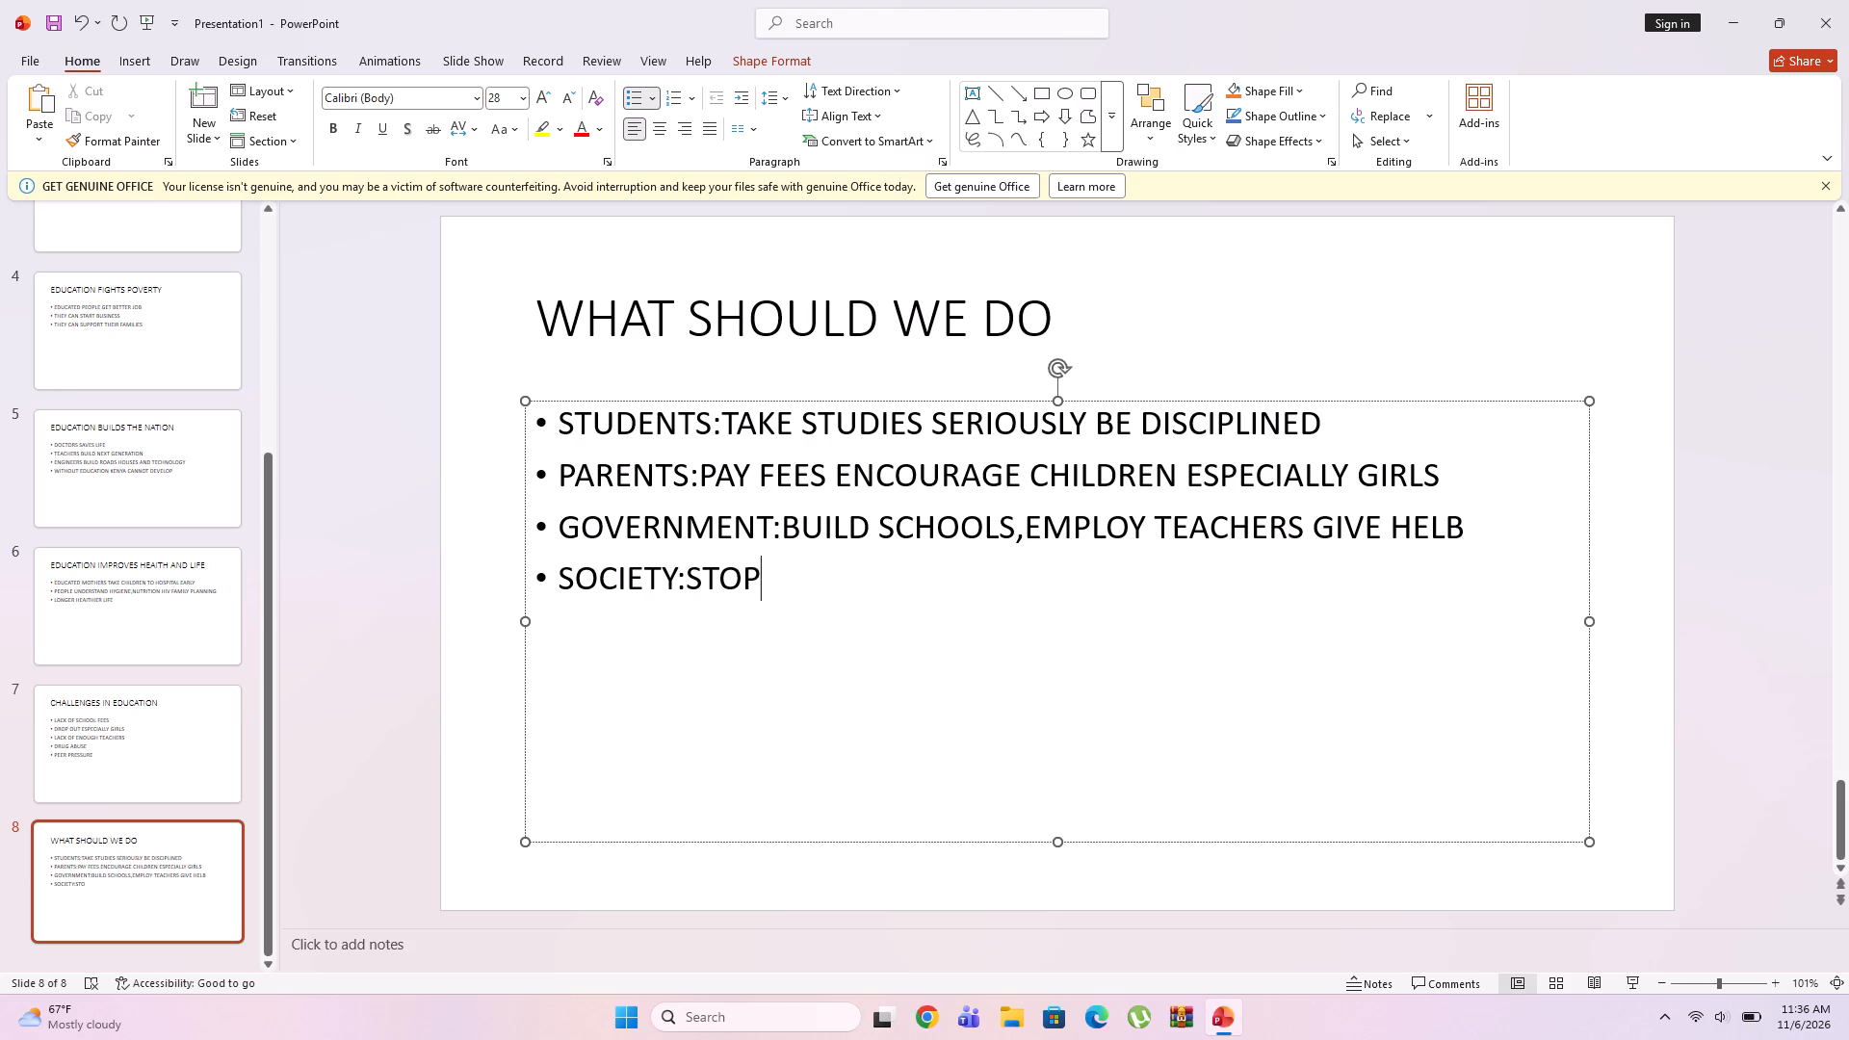
key("space")
type("CHILD")
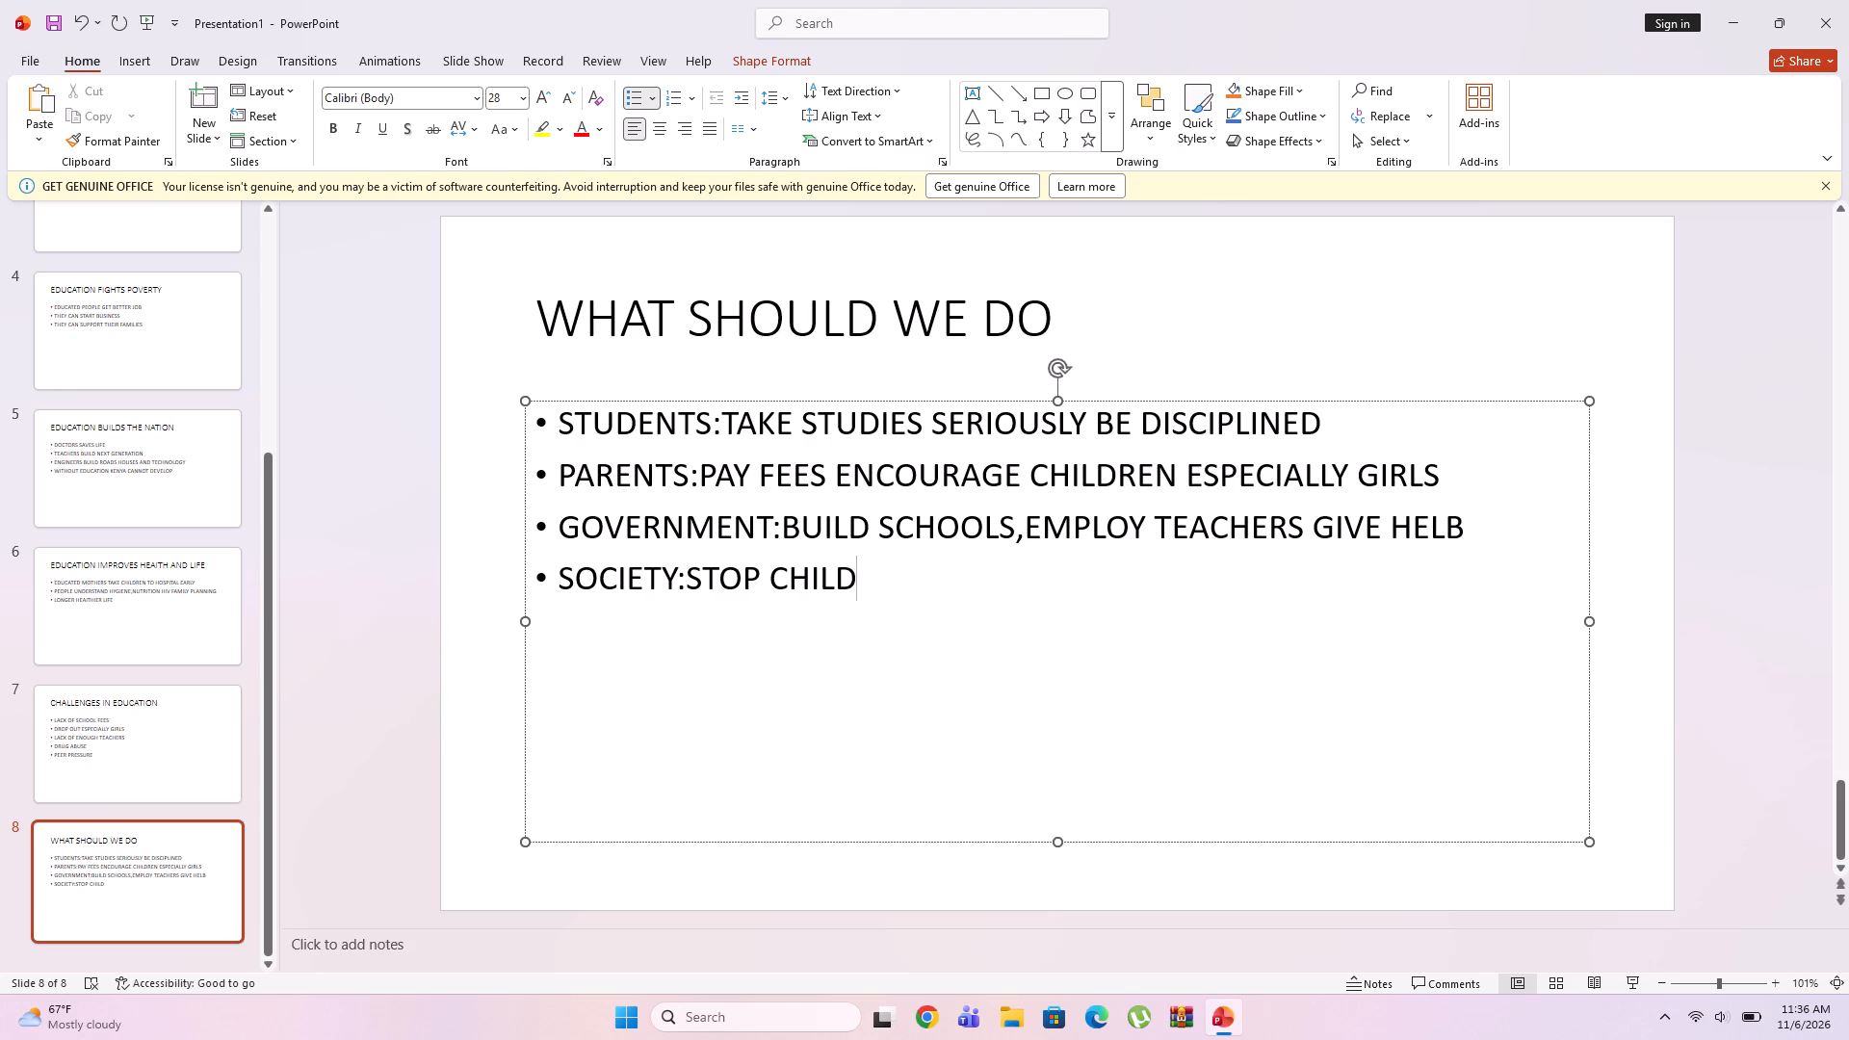
key("l")
key("BackSpace")
key("space")
type("LABOUR")
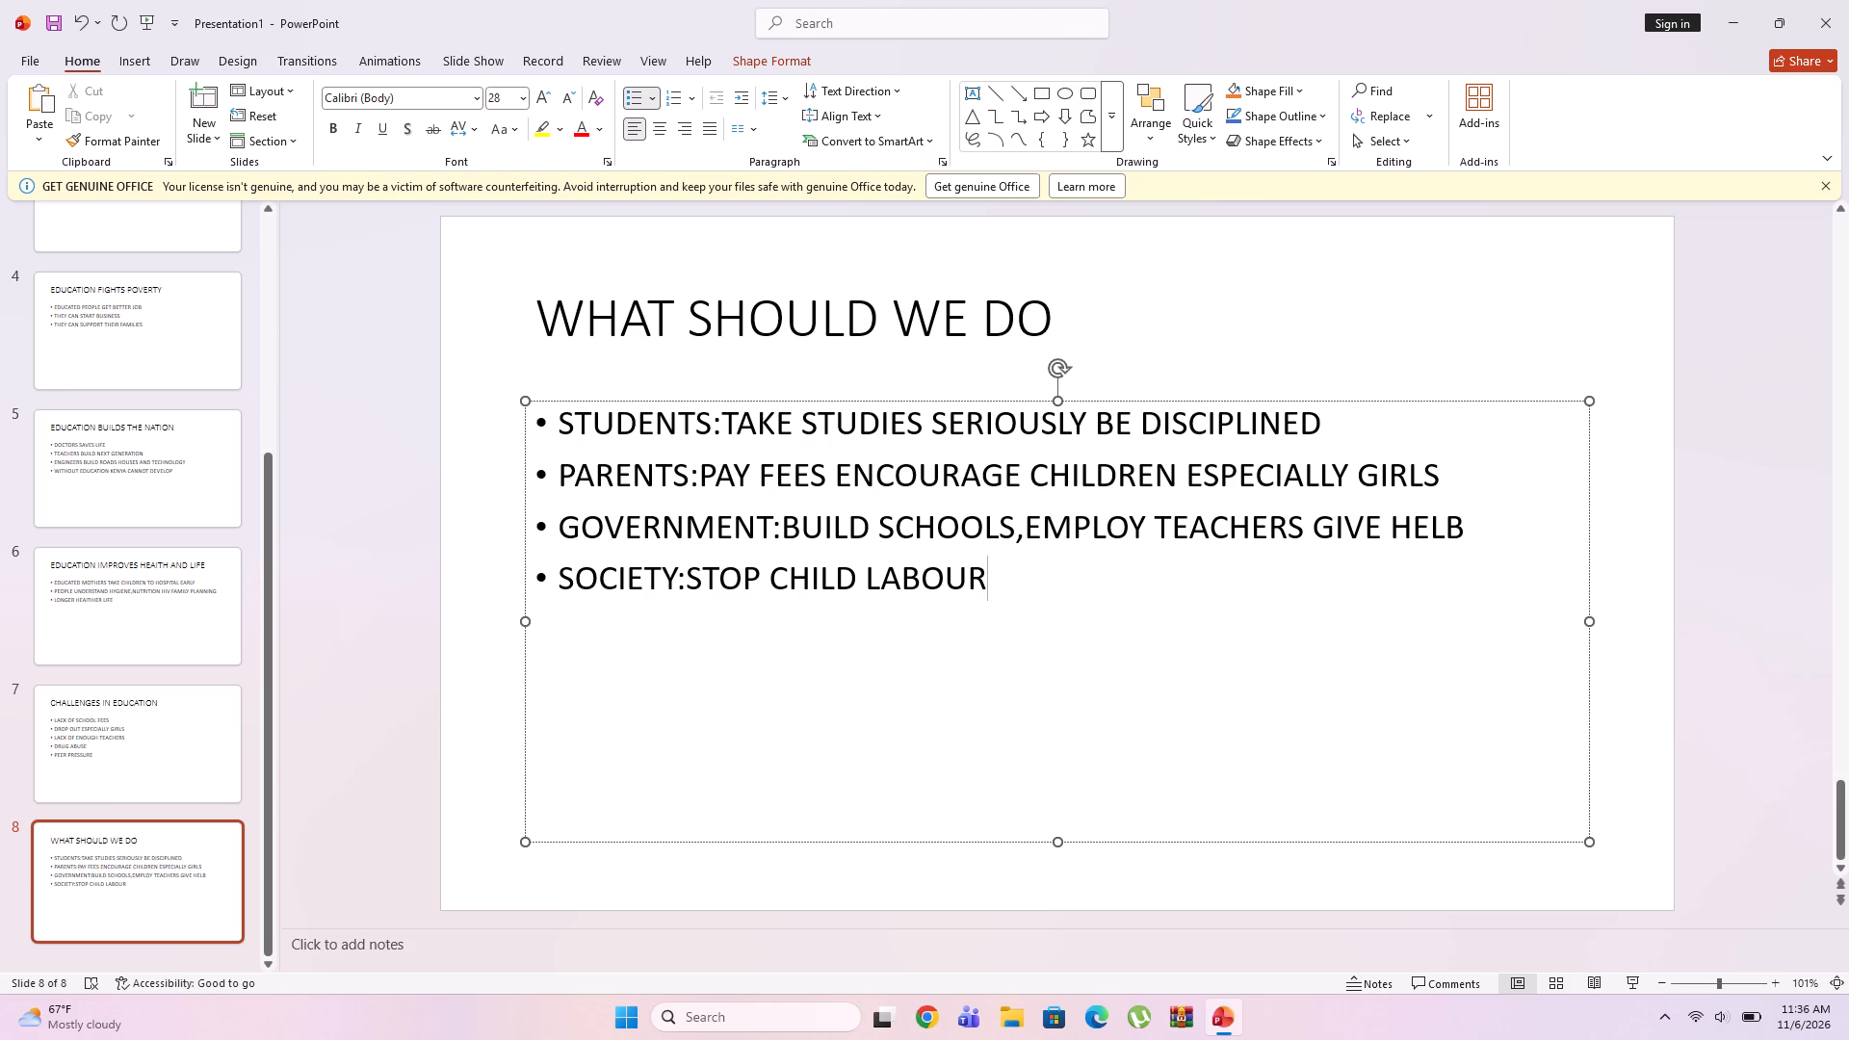
key("space")
type("STOP EAR")
type("LY")
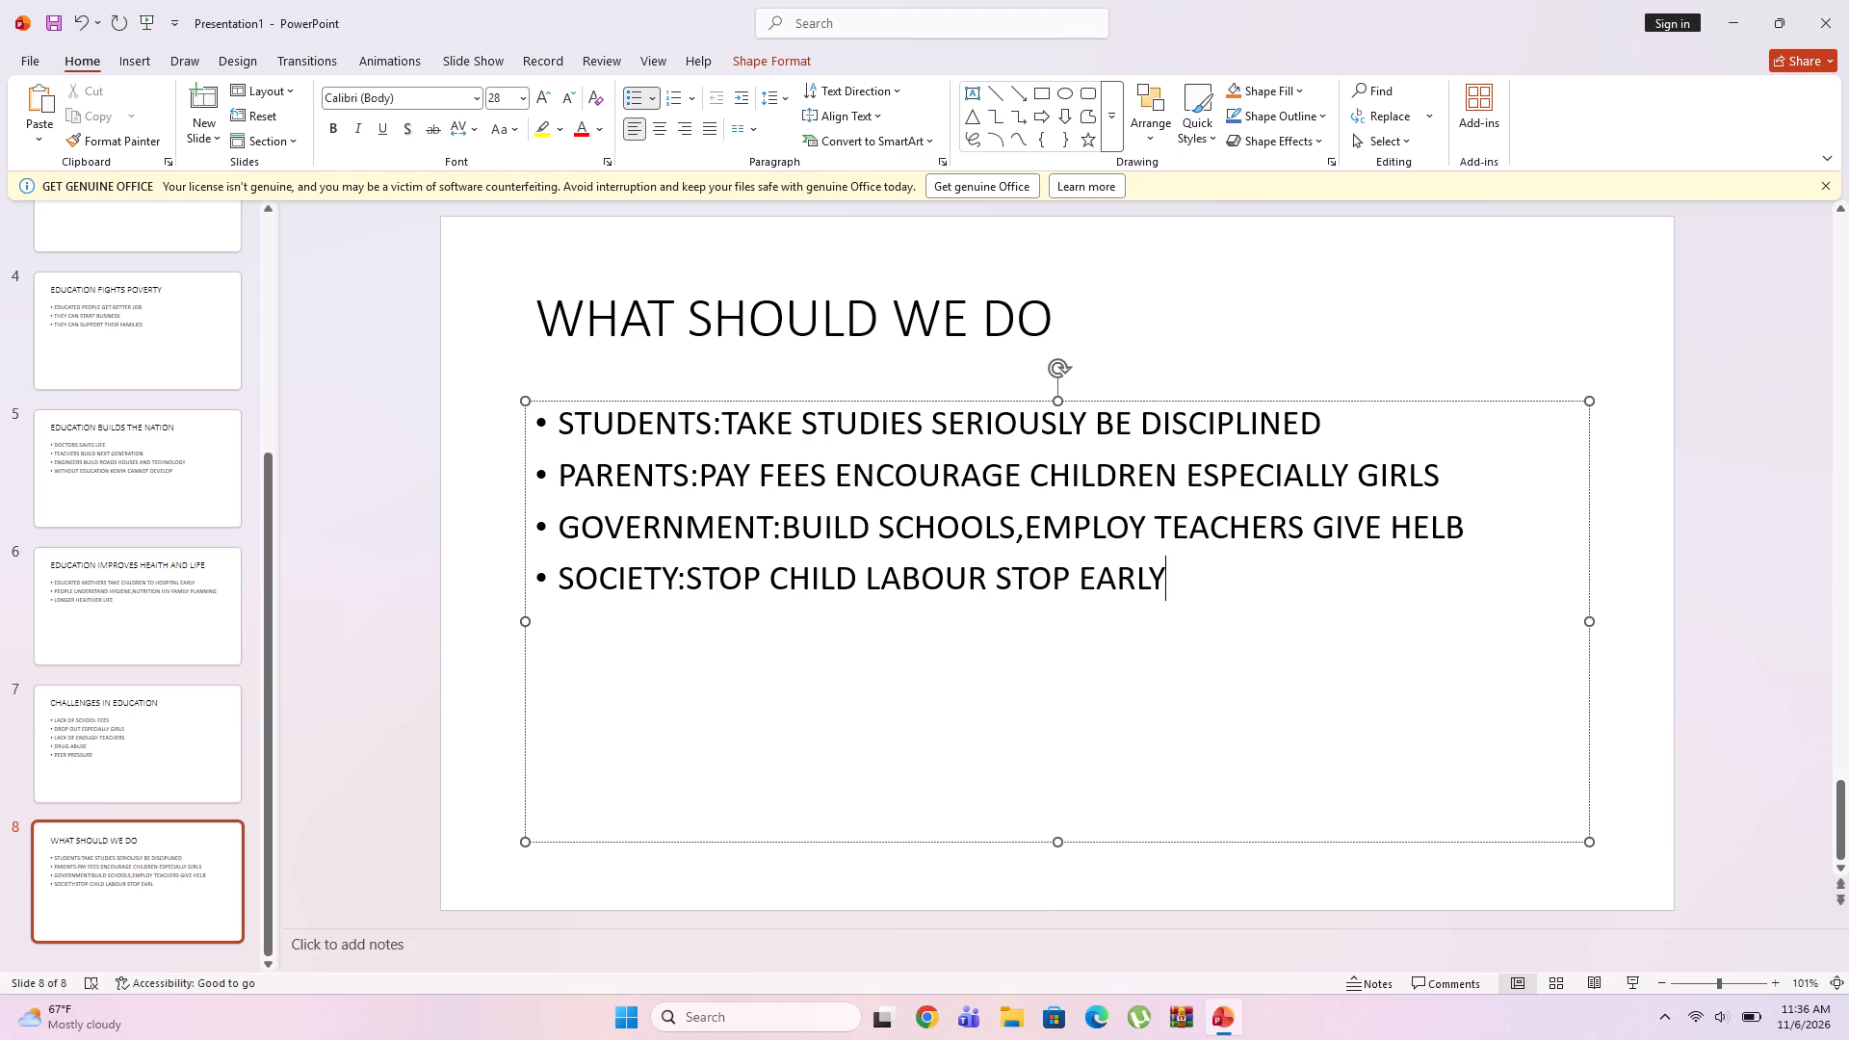
key("space")
type(",")
key("BackSpace")
type("MARRI")
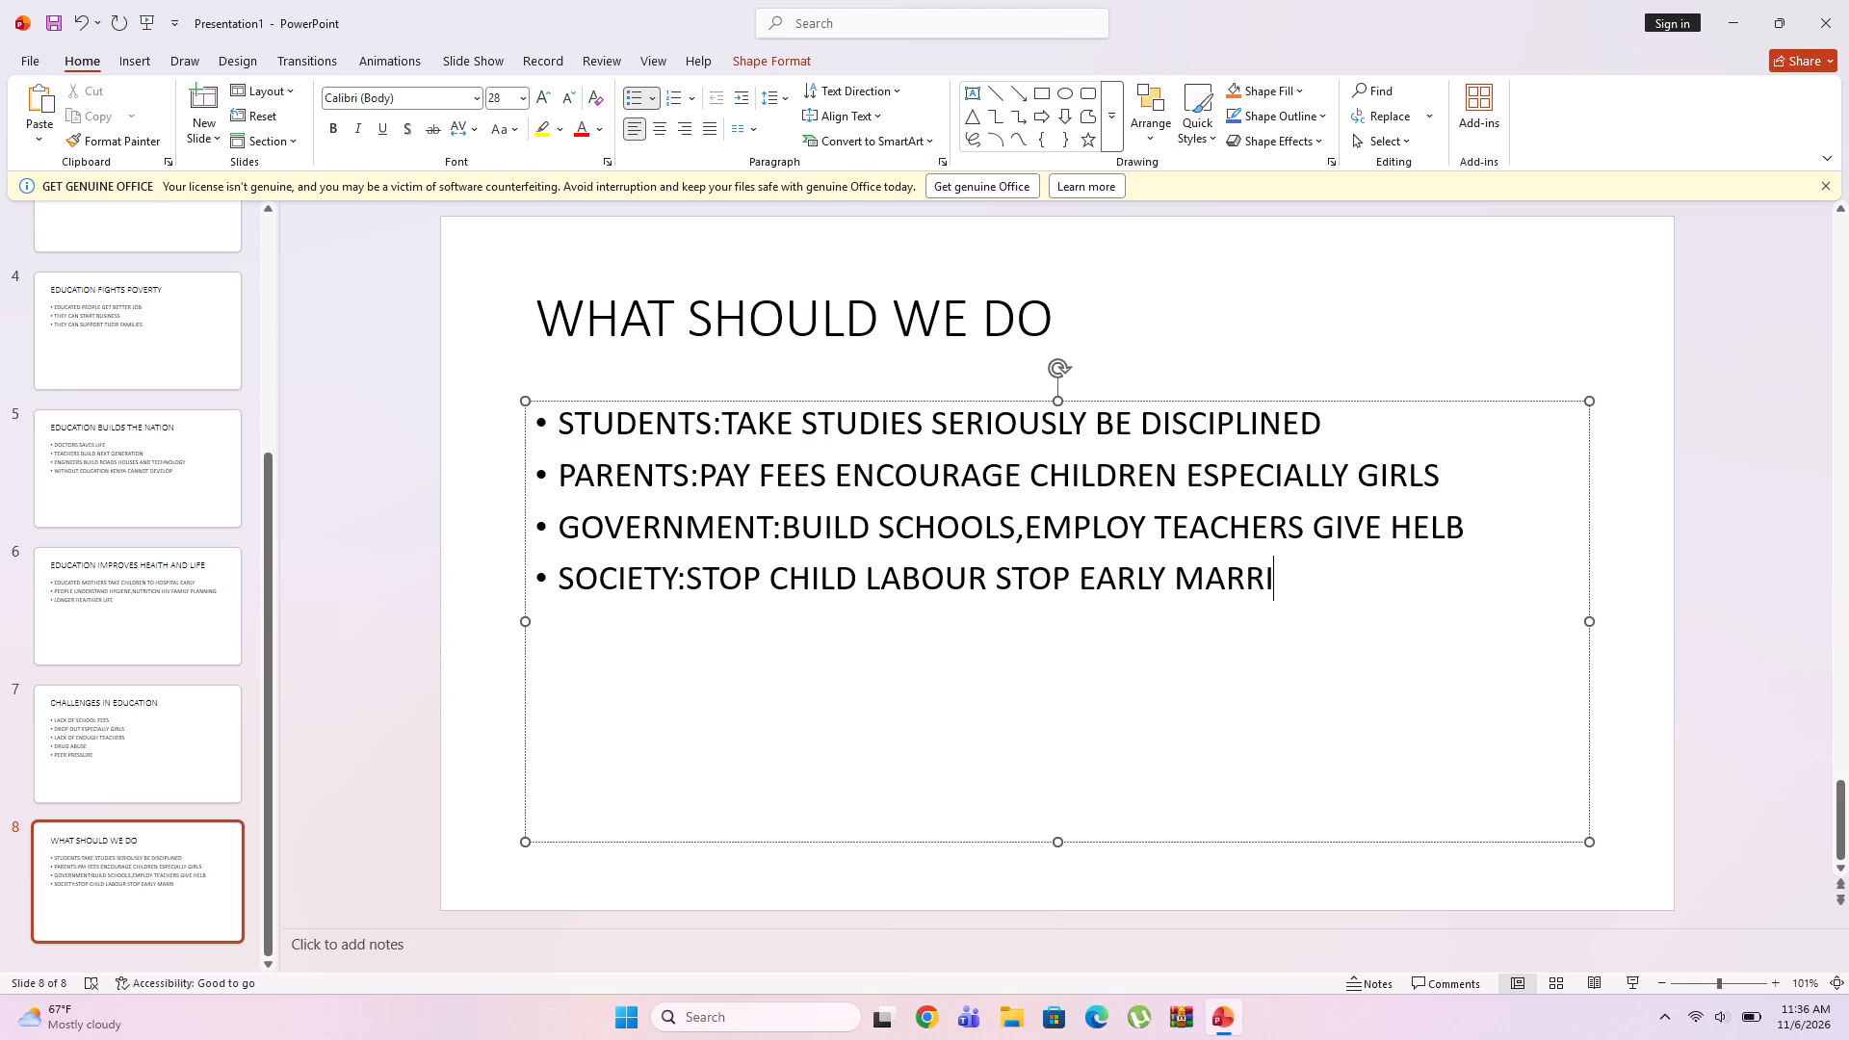
type("AG")
key("e")
Add a ninth slide with the Title Slide layout after "WHAT SHOULD WE DO" and title it "CONCLUSION".
left_click(220, 139)
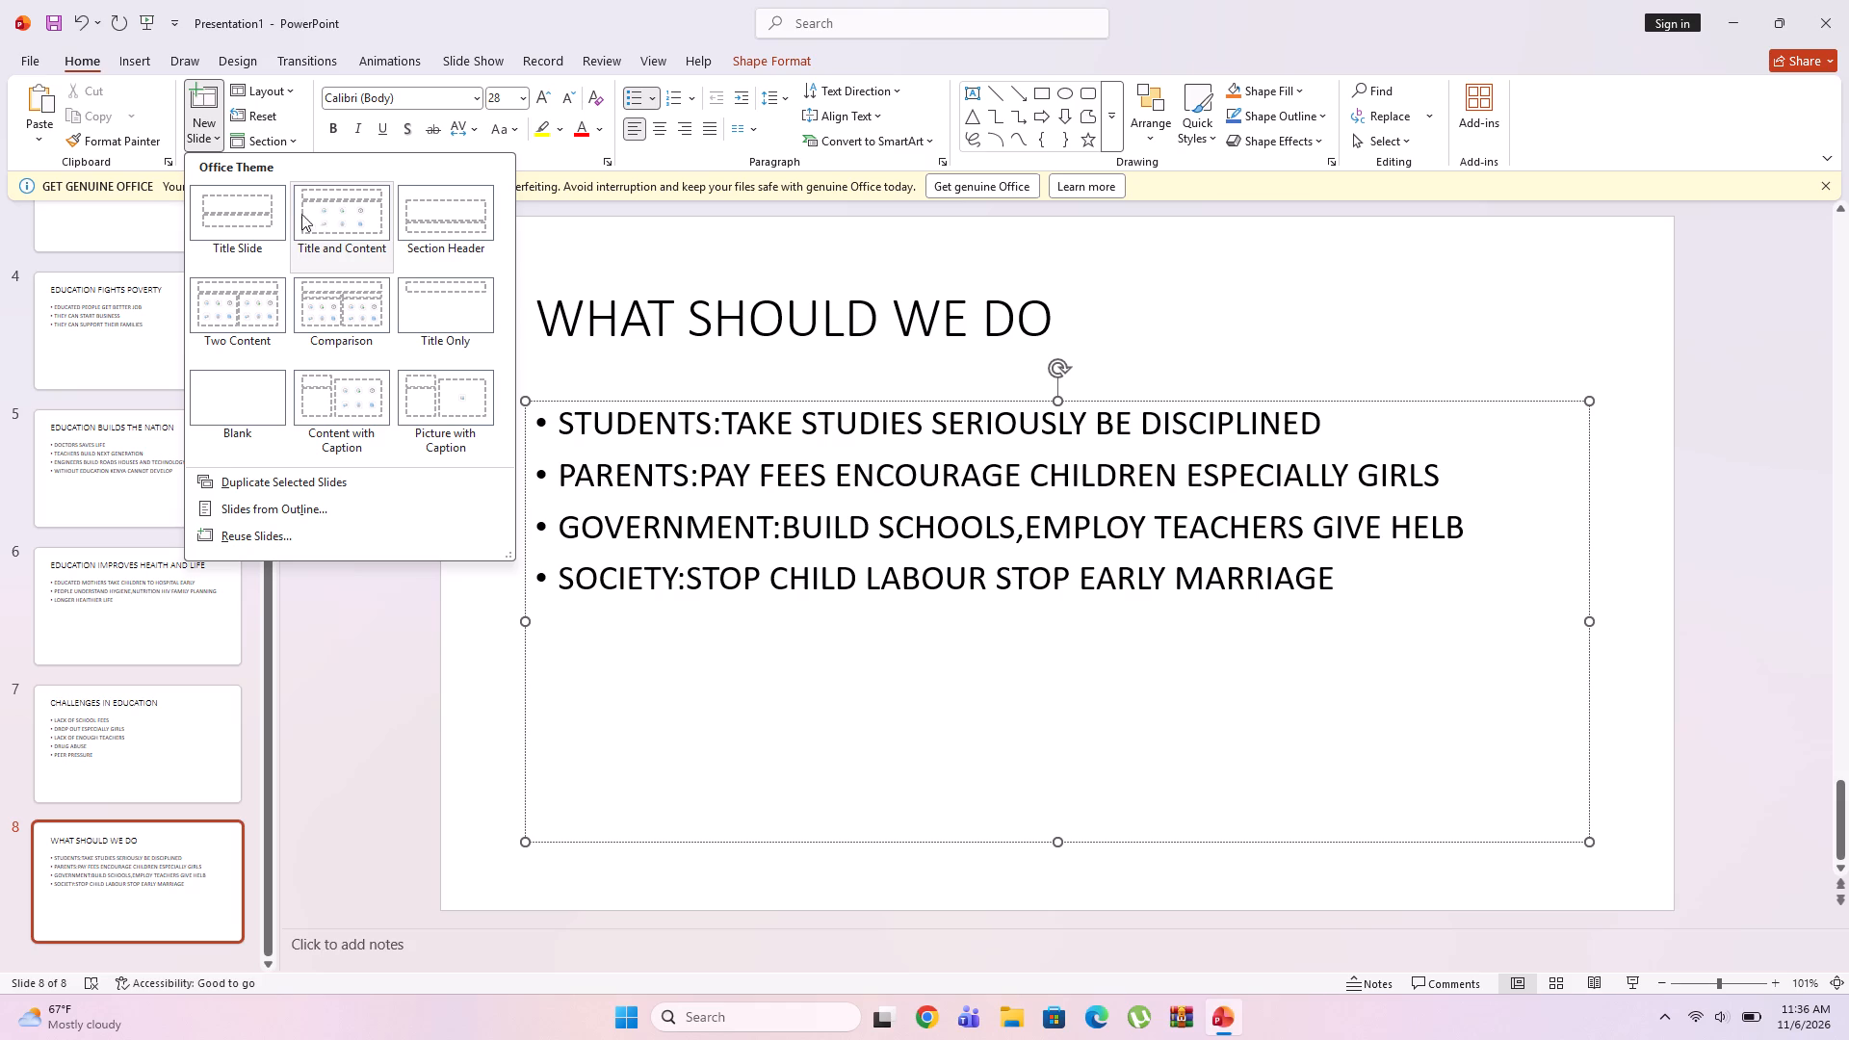
left_click(261, 213)
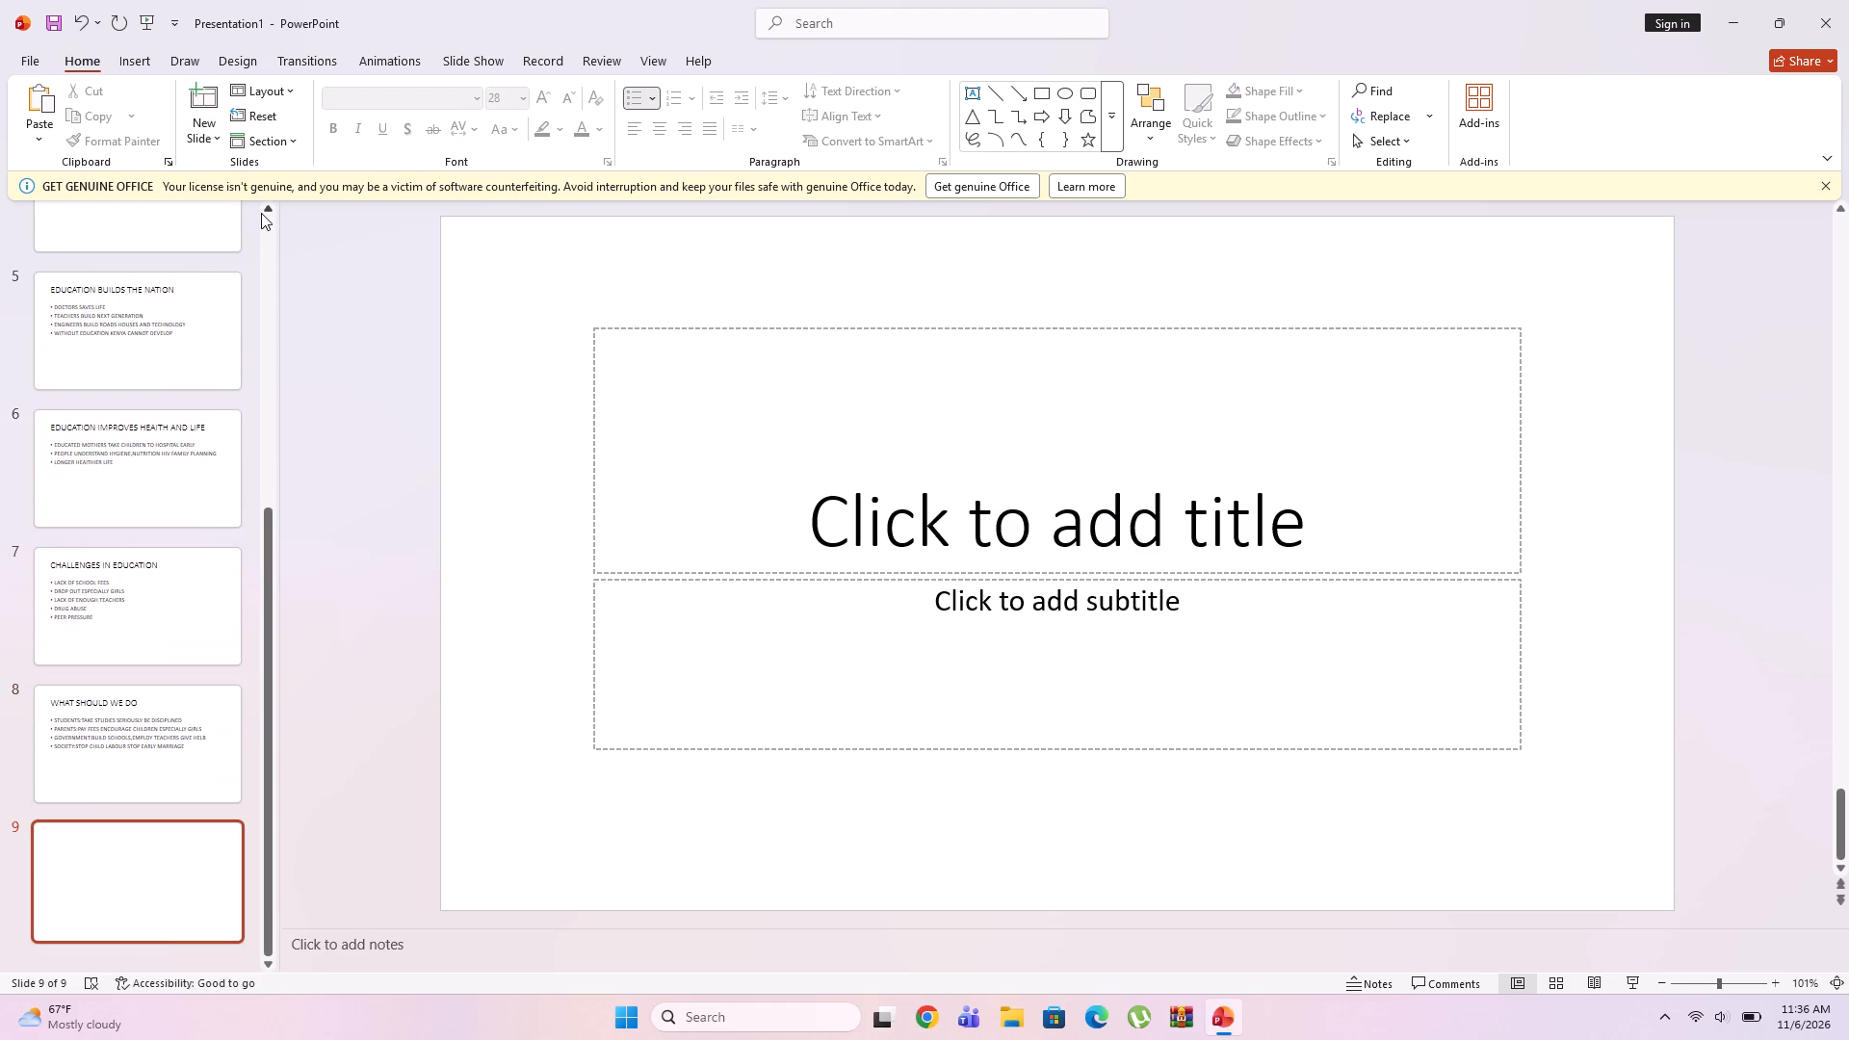
type("CONCLUSION")
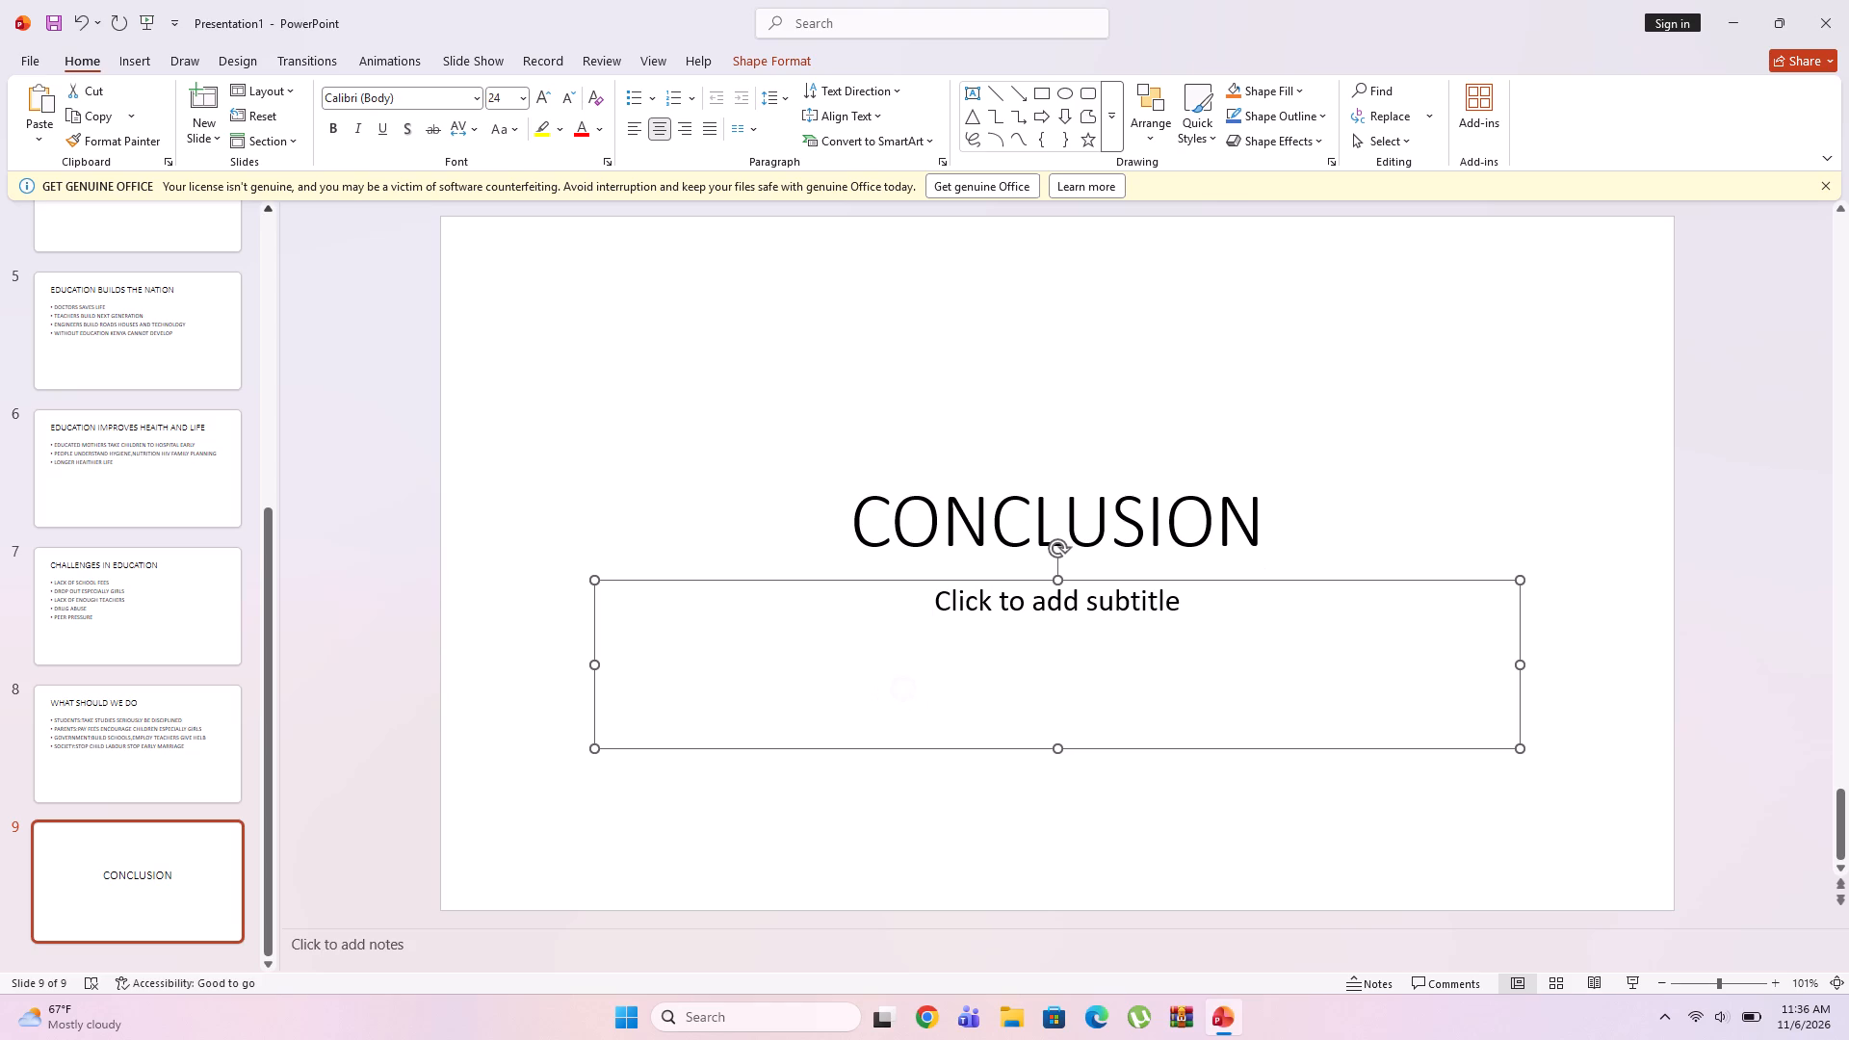
Enter "EDUCATION IS POWER EDUCATION IS FREEDOM" in capitals as the subtitle of the "CONCLUSION" slide.
type("EDU")
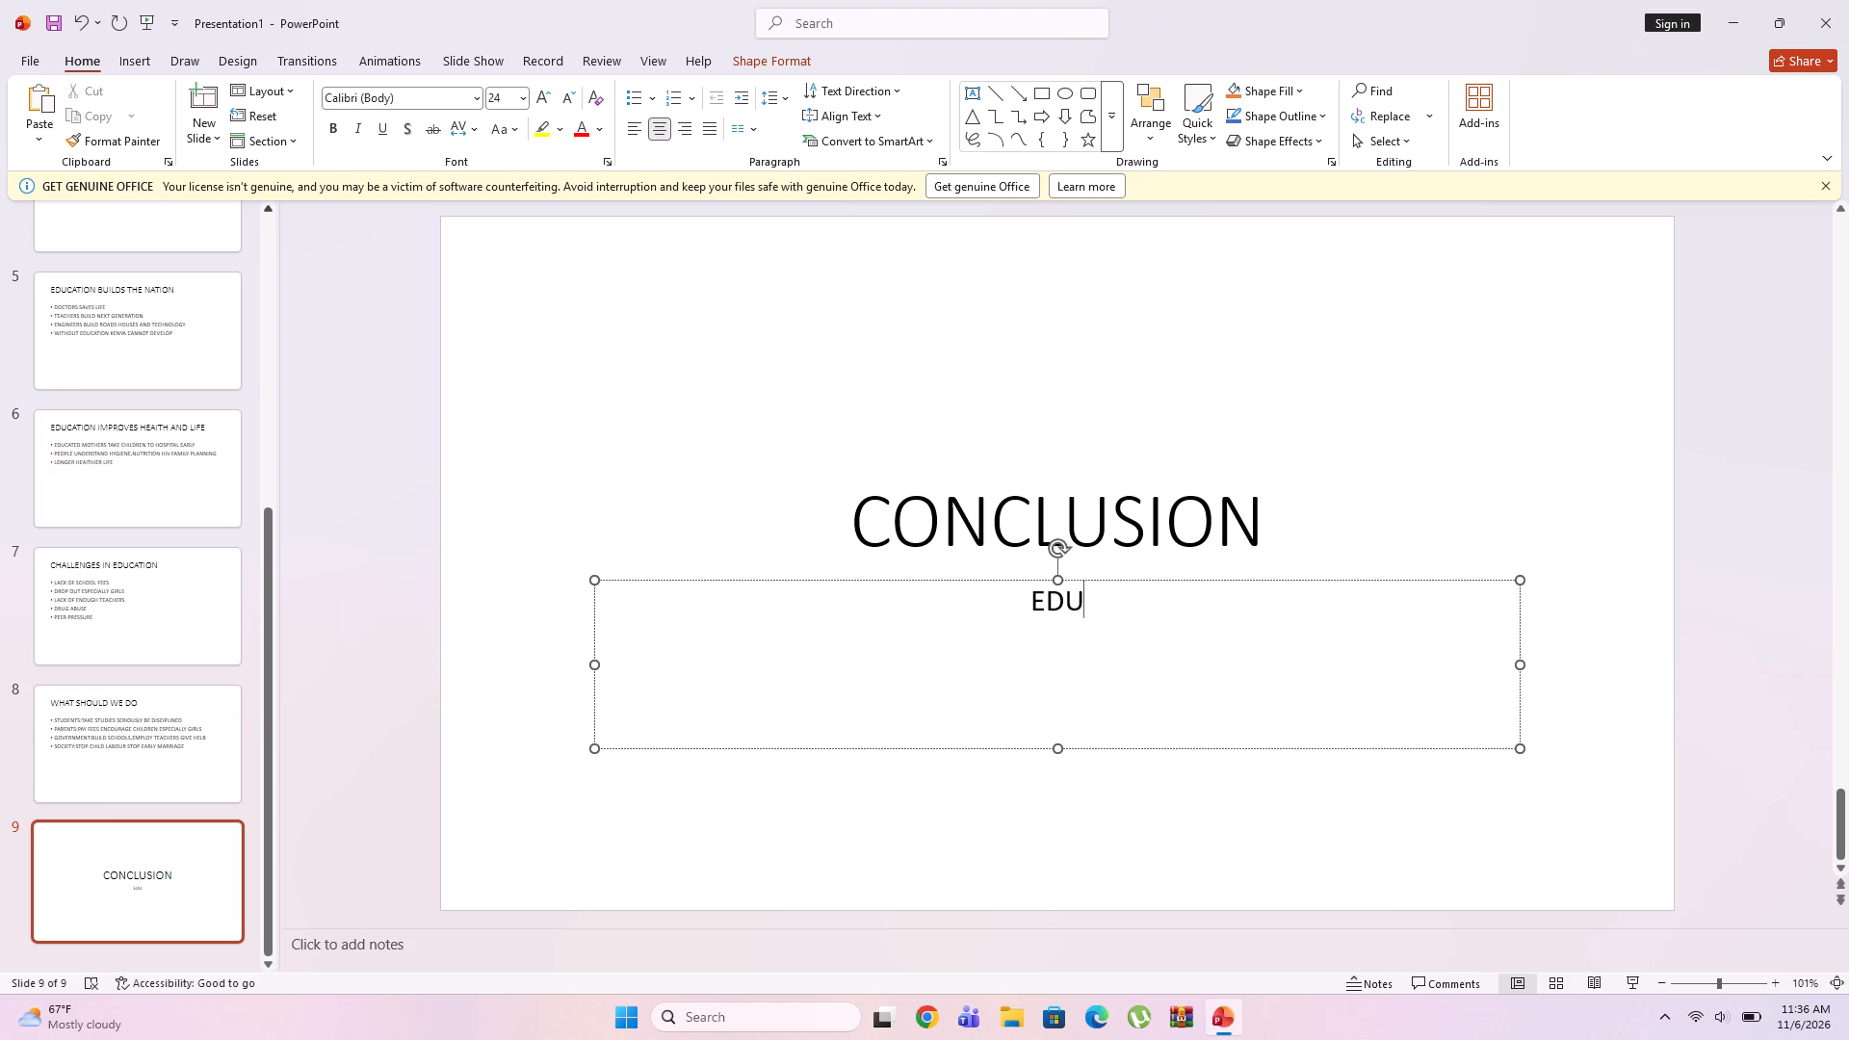
type("CATION")
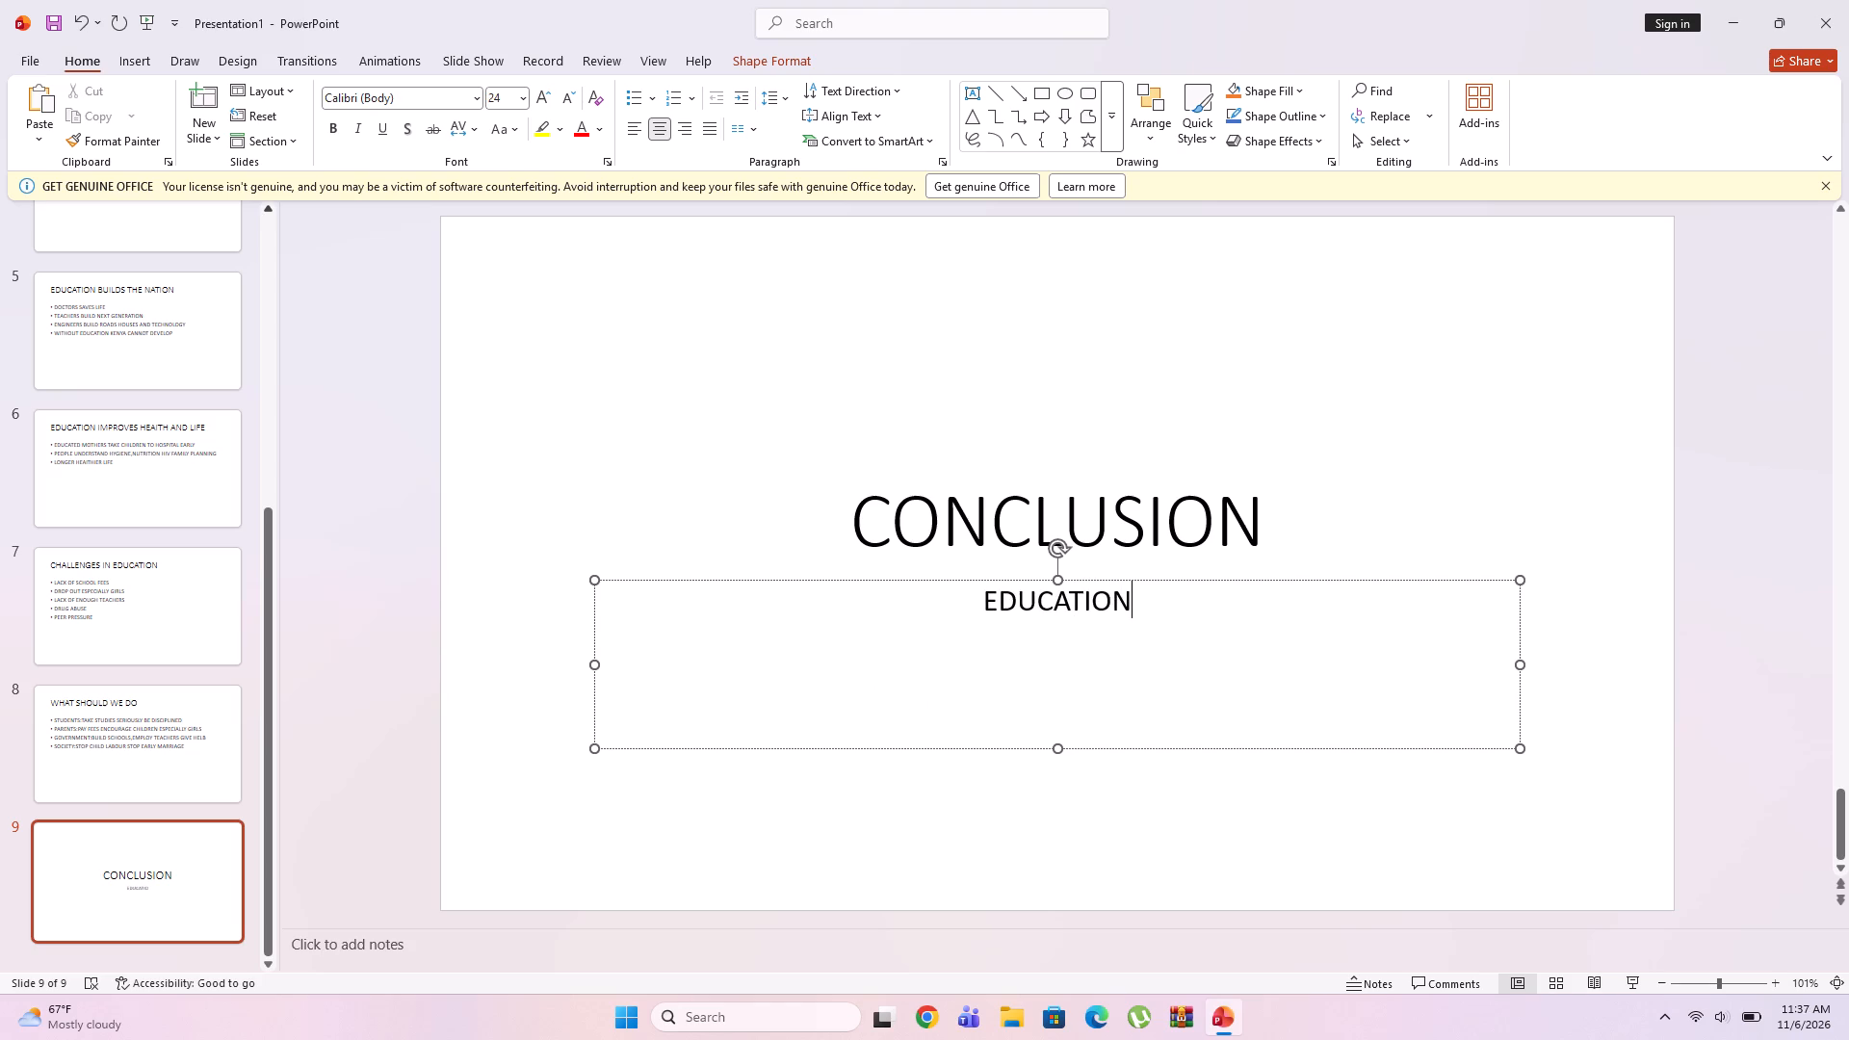
key("space")
type("IS POWER")
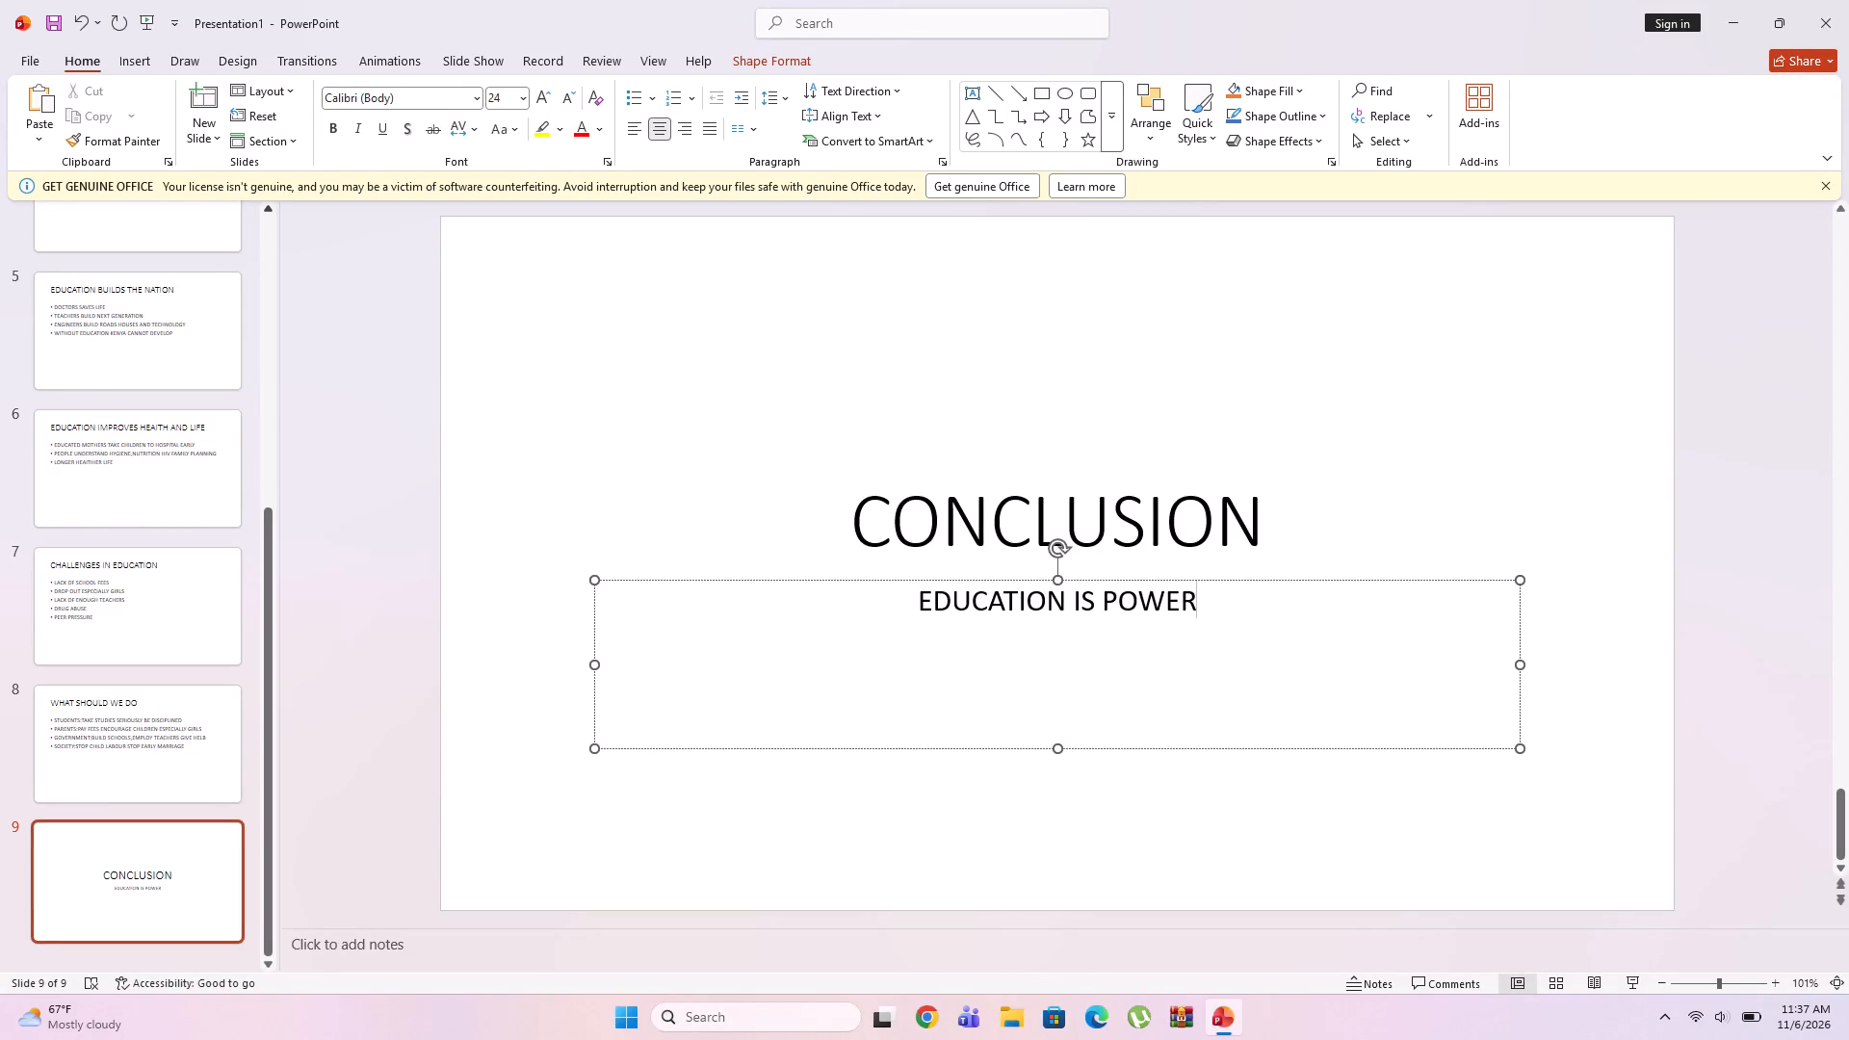
key("space")
type("EDUCA")
type("TION IS")
key("space")
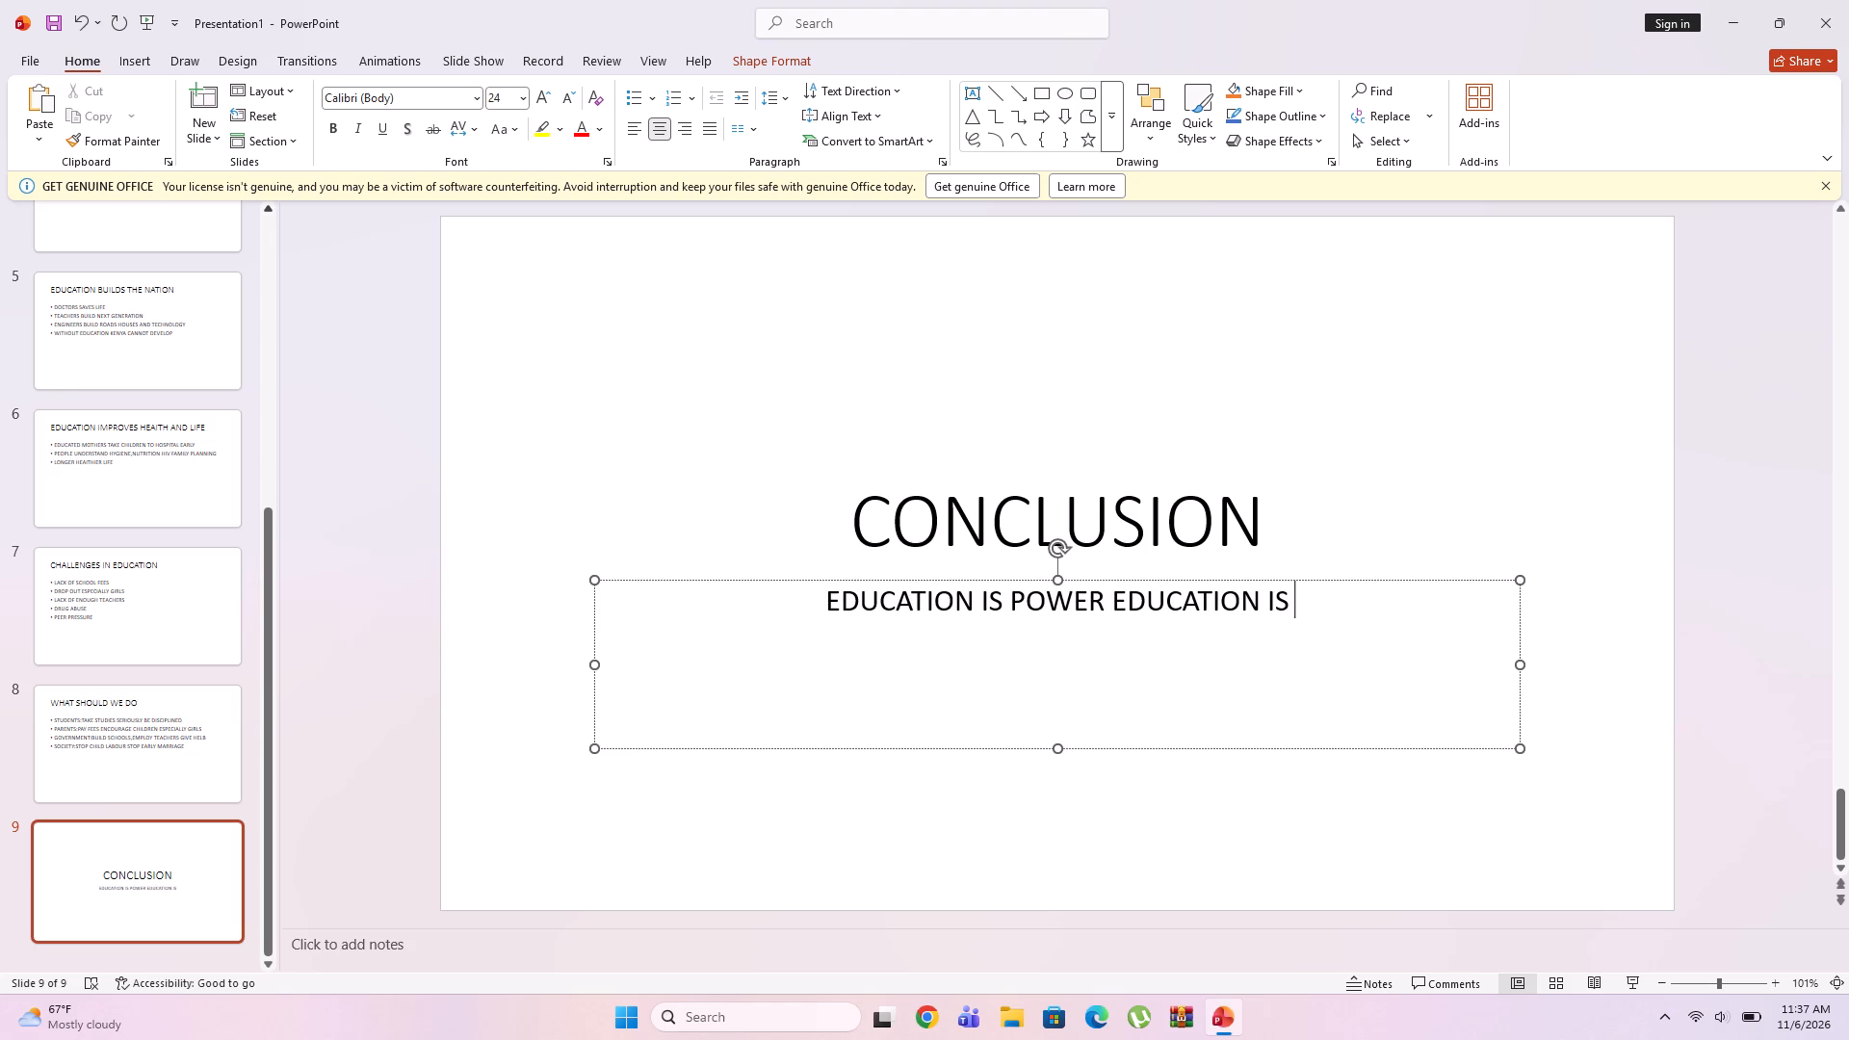
type("FREEDOM")
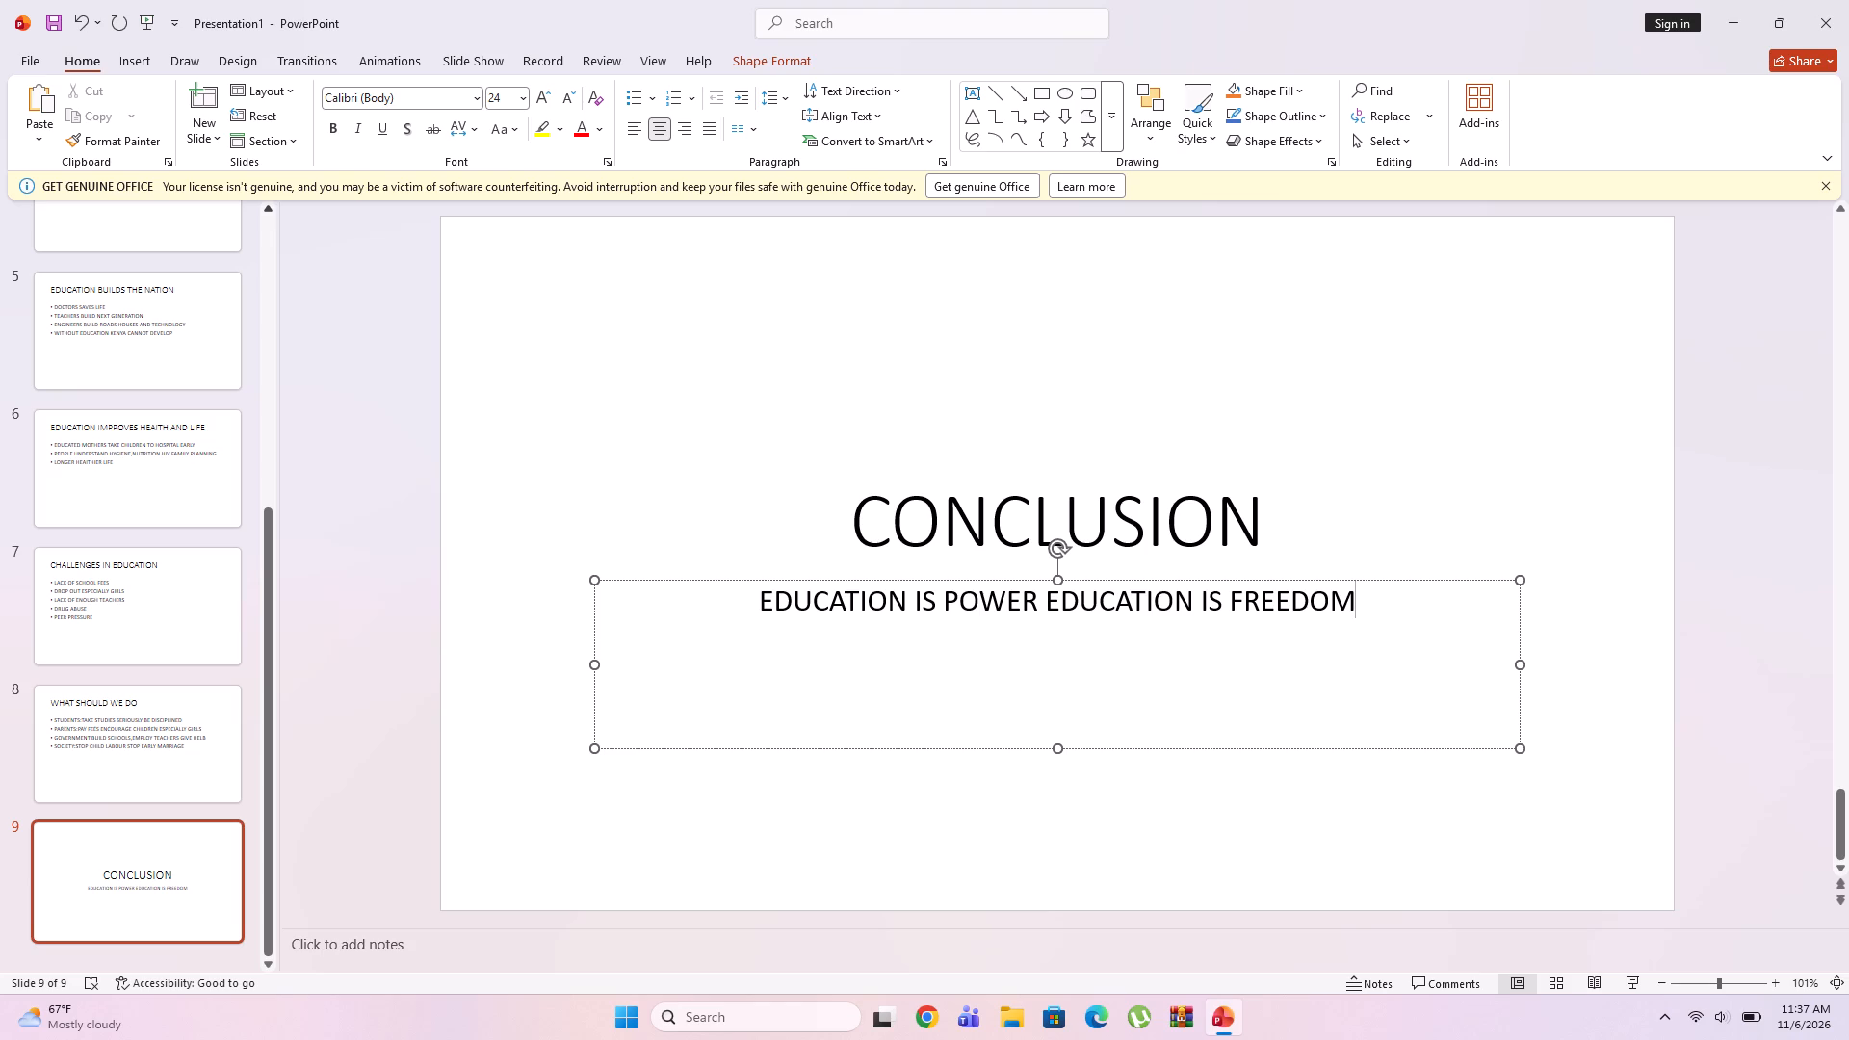
Append "EDUCATION IS LIFE" to the end of the subtitle line on the "CONCLUSION" slide.
key("space")
type("EDU")
type("CA")
type("TU")
key("BackSpace")
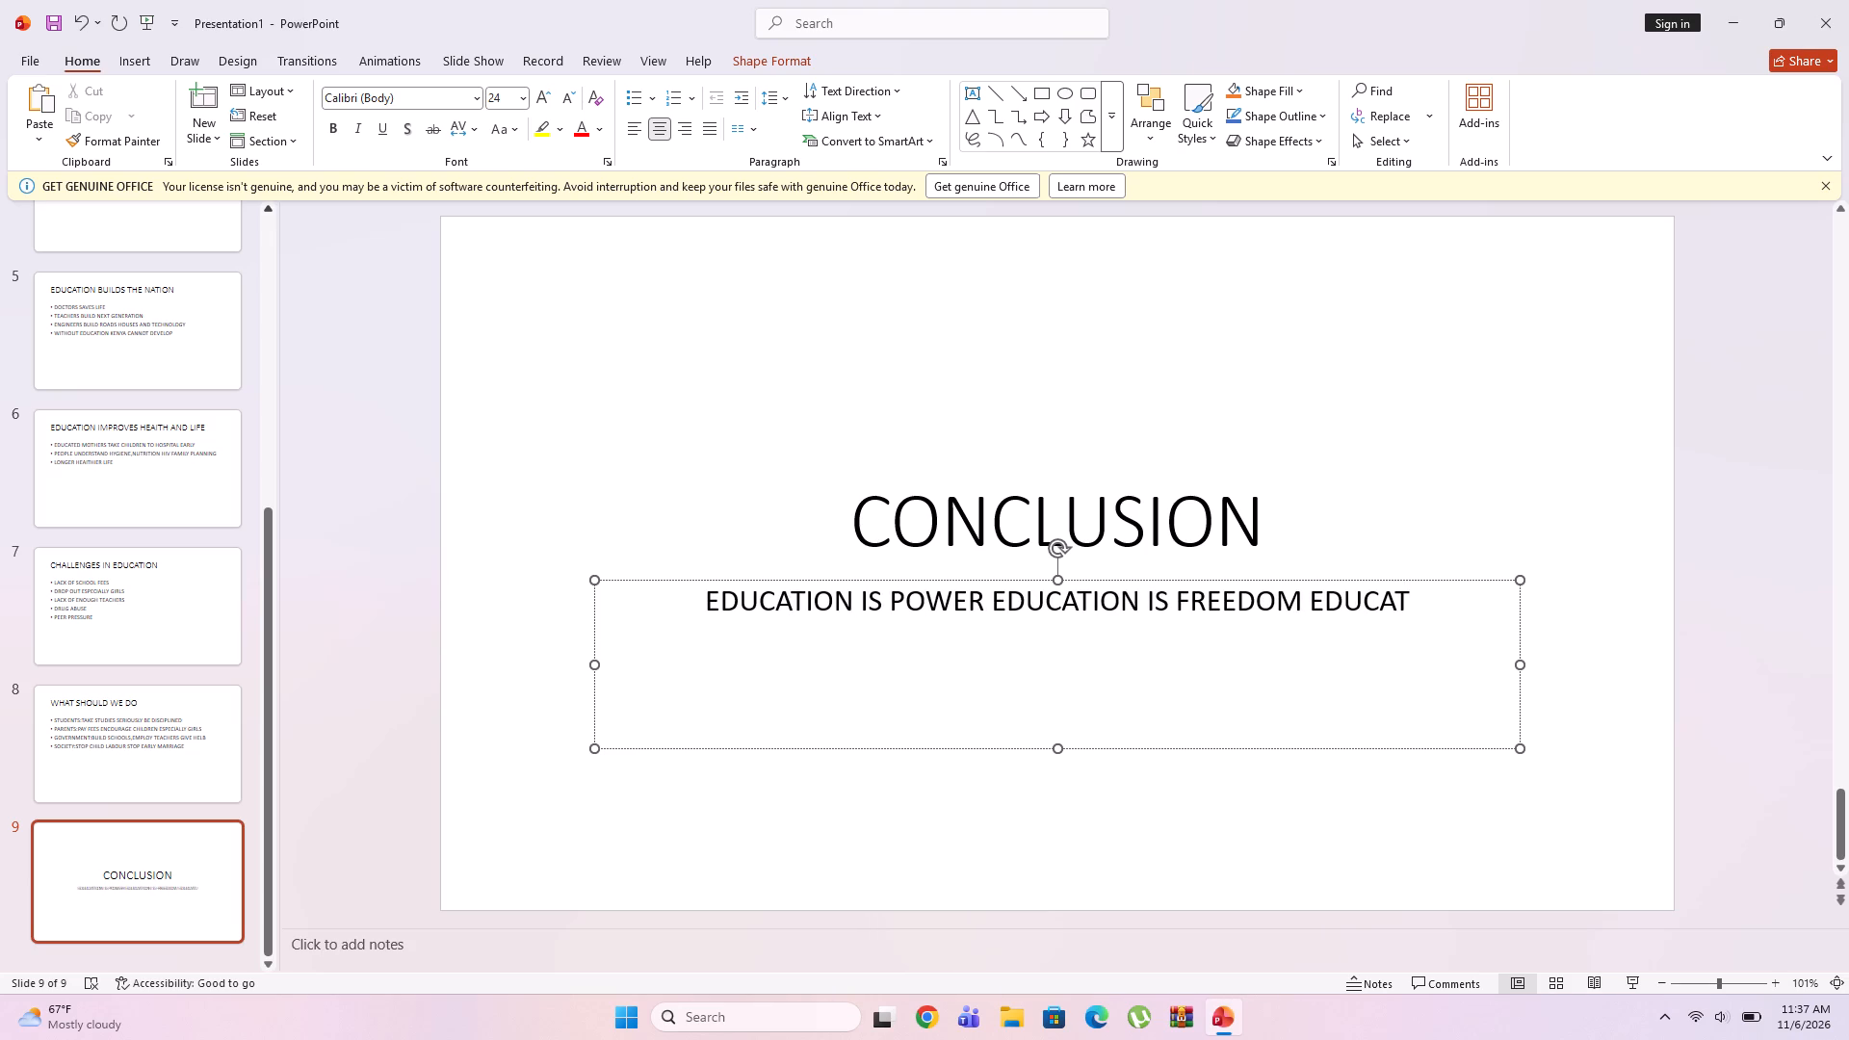
type("ION")
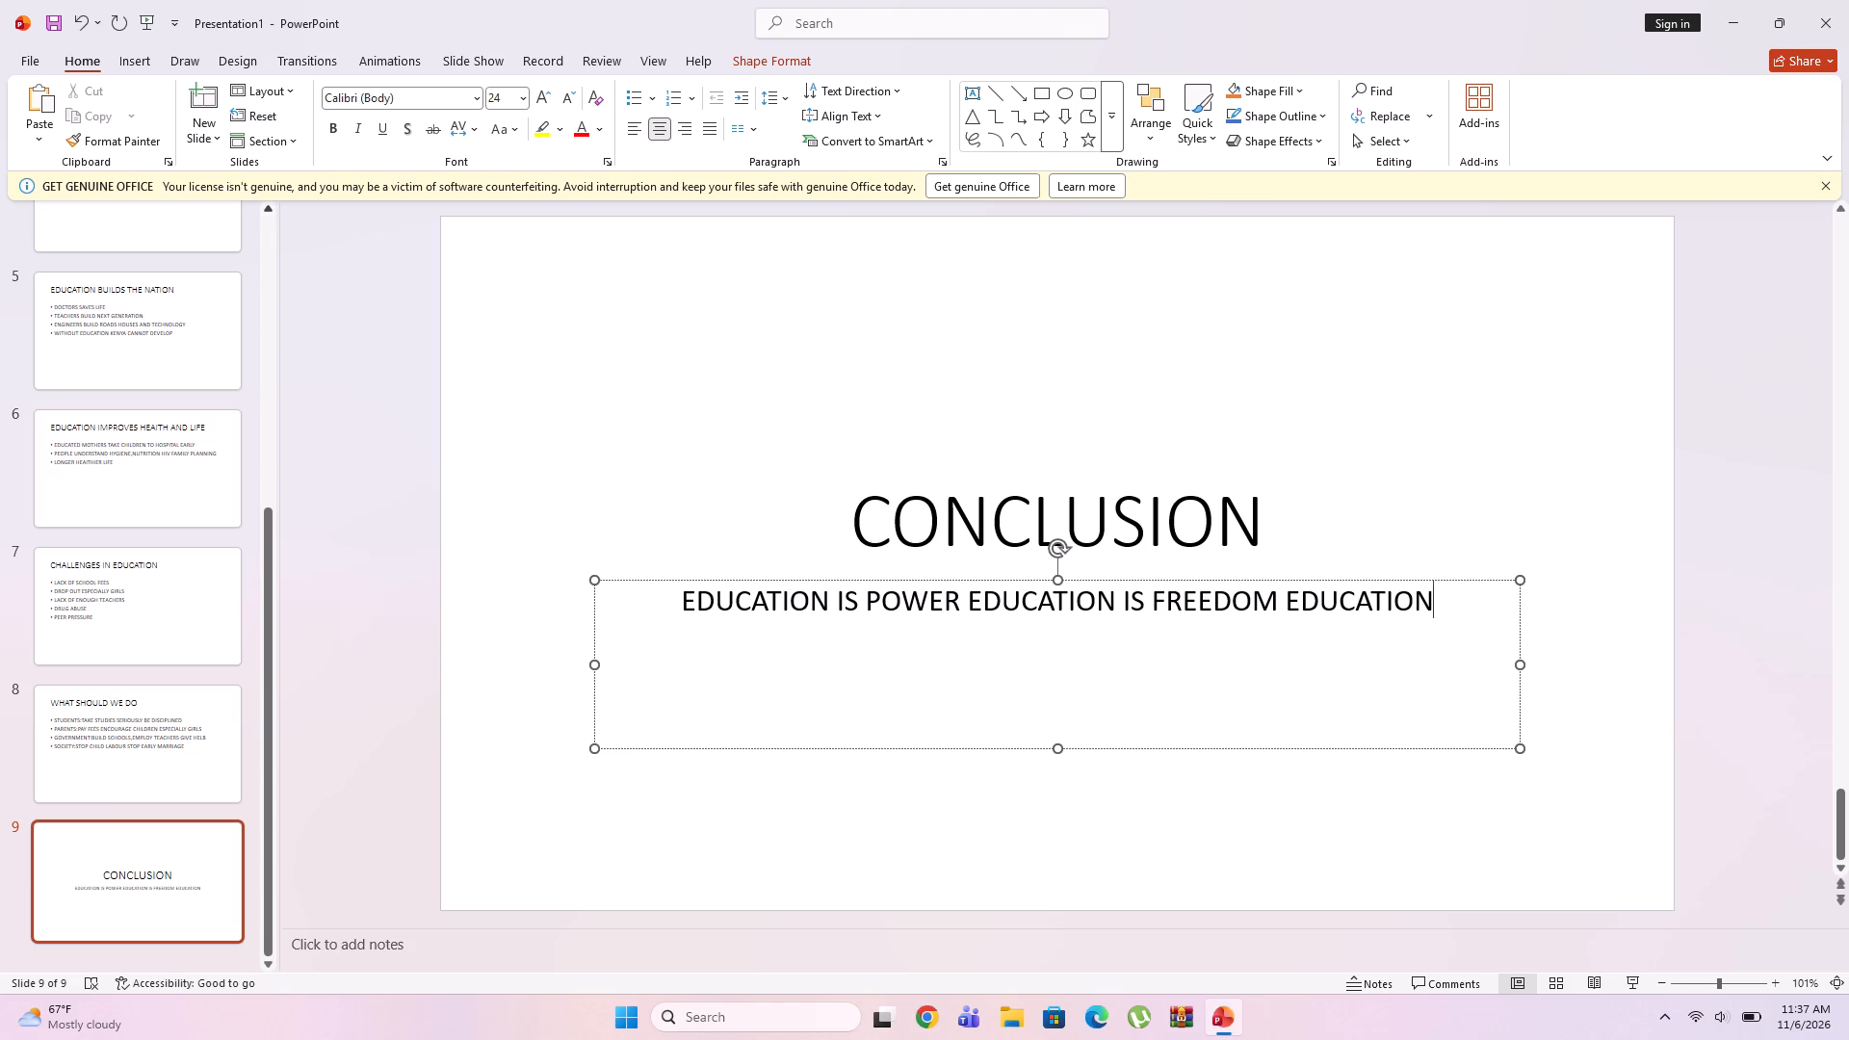
key("i")
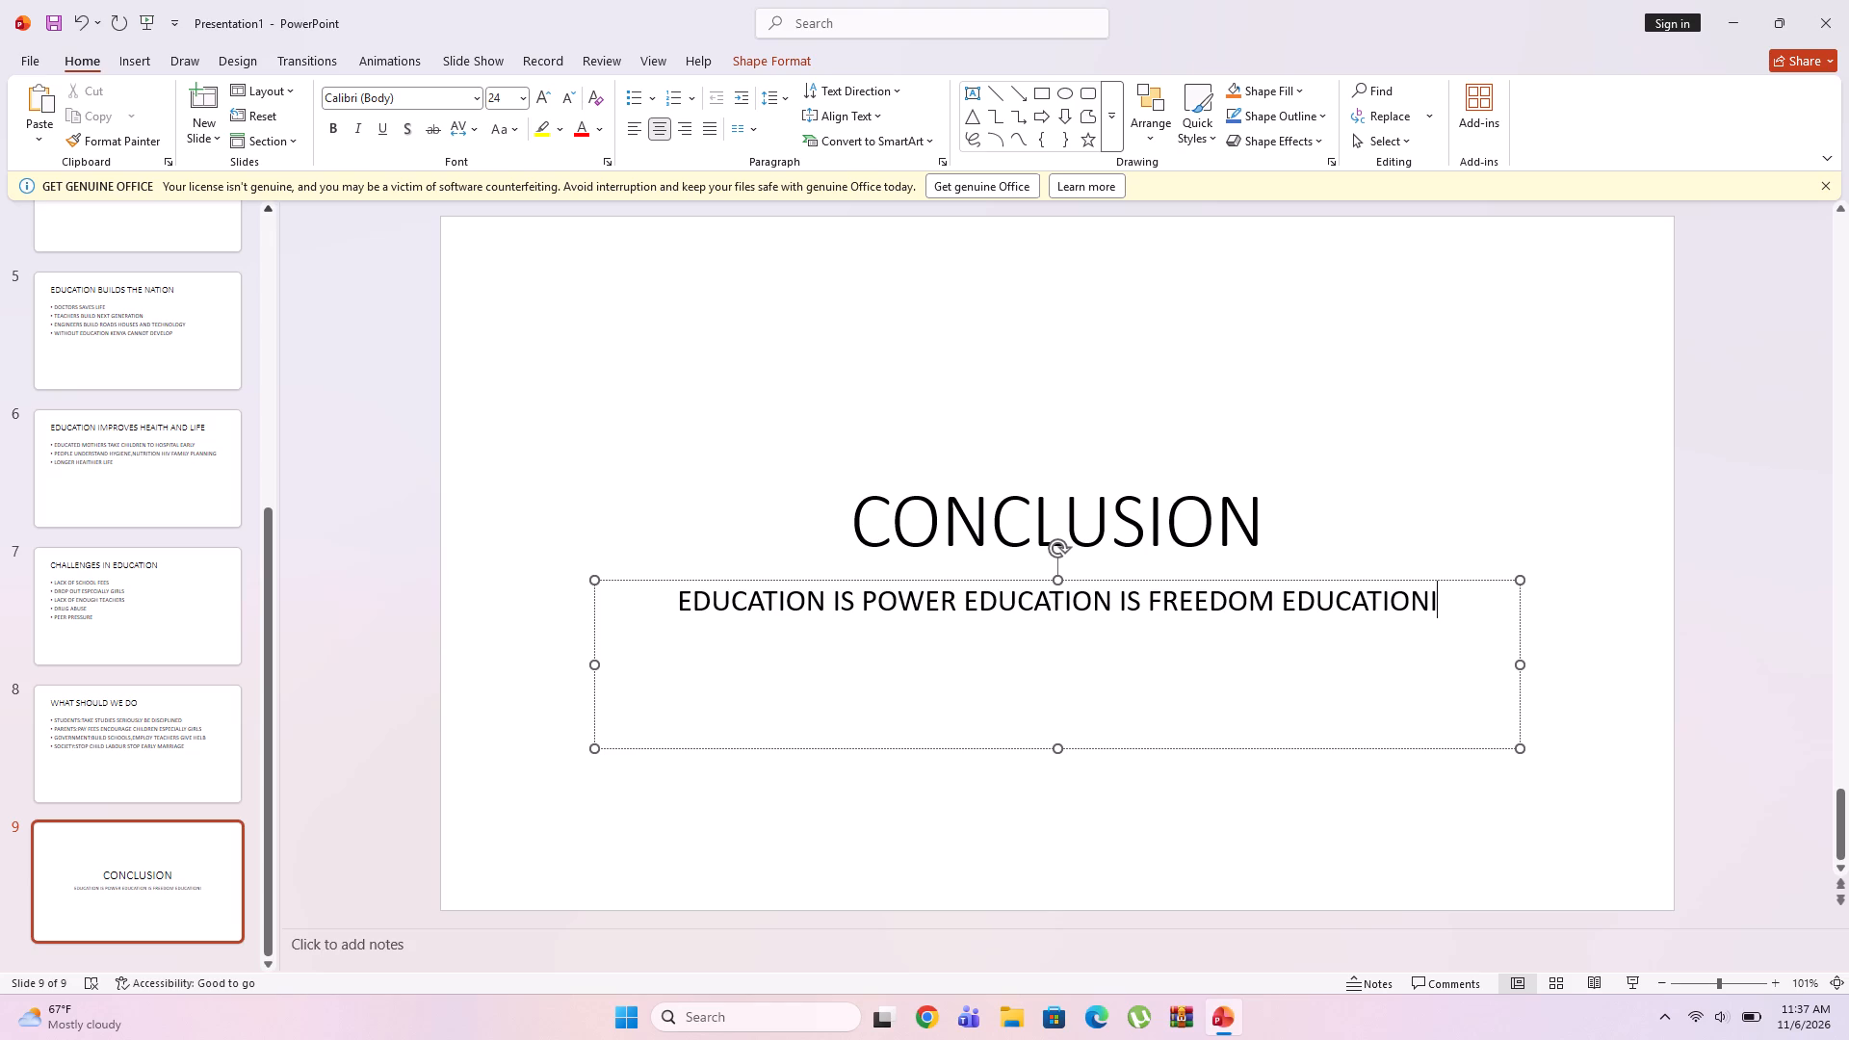
key("BackSpace")
key("space")
type("IS LIFE")
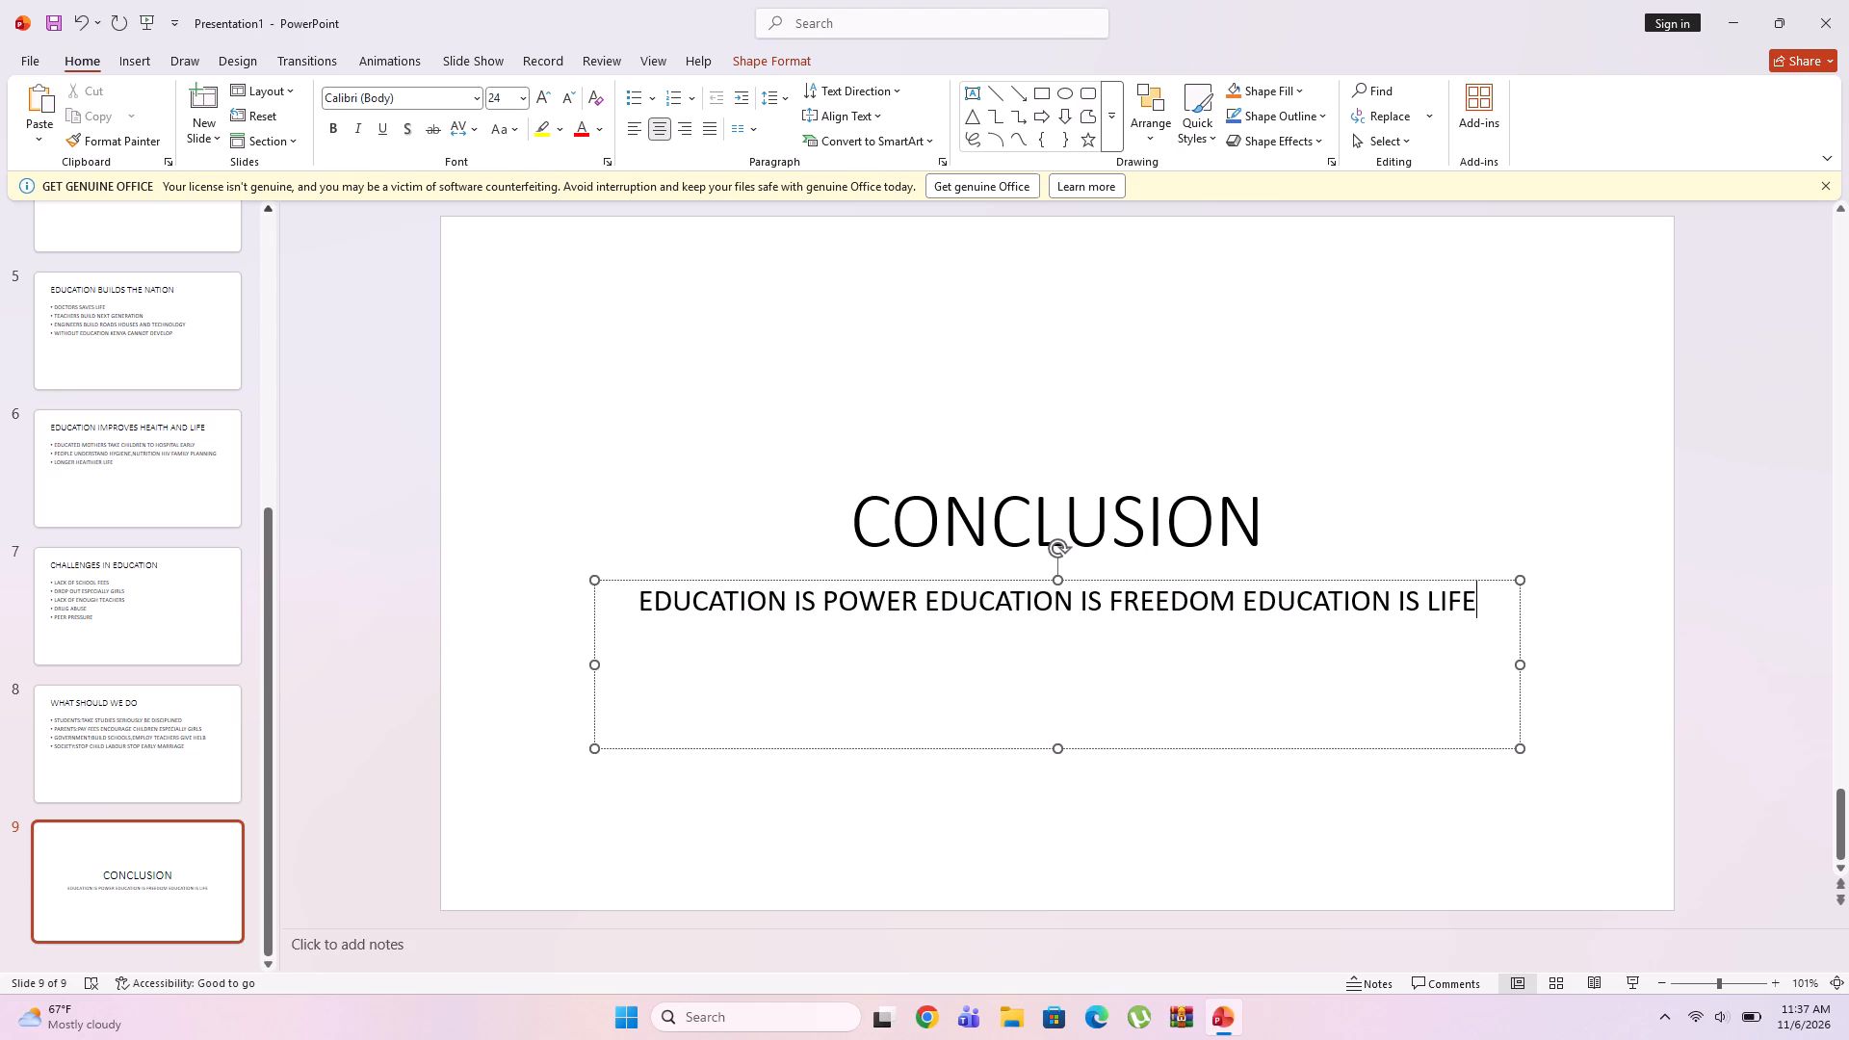
Start a second subtitle line on the "CONCLUSION" slide and enter "NELSON MANDELA SAID" on it.
key("Return")
key("Return")
key("BackSpace")
key("BackSpace")
key("Return")
type("NE")
type("LSON")
key("space")
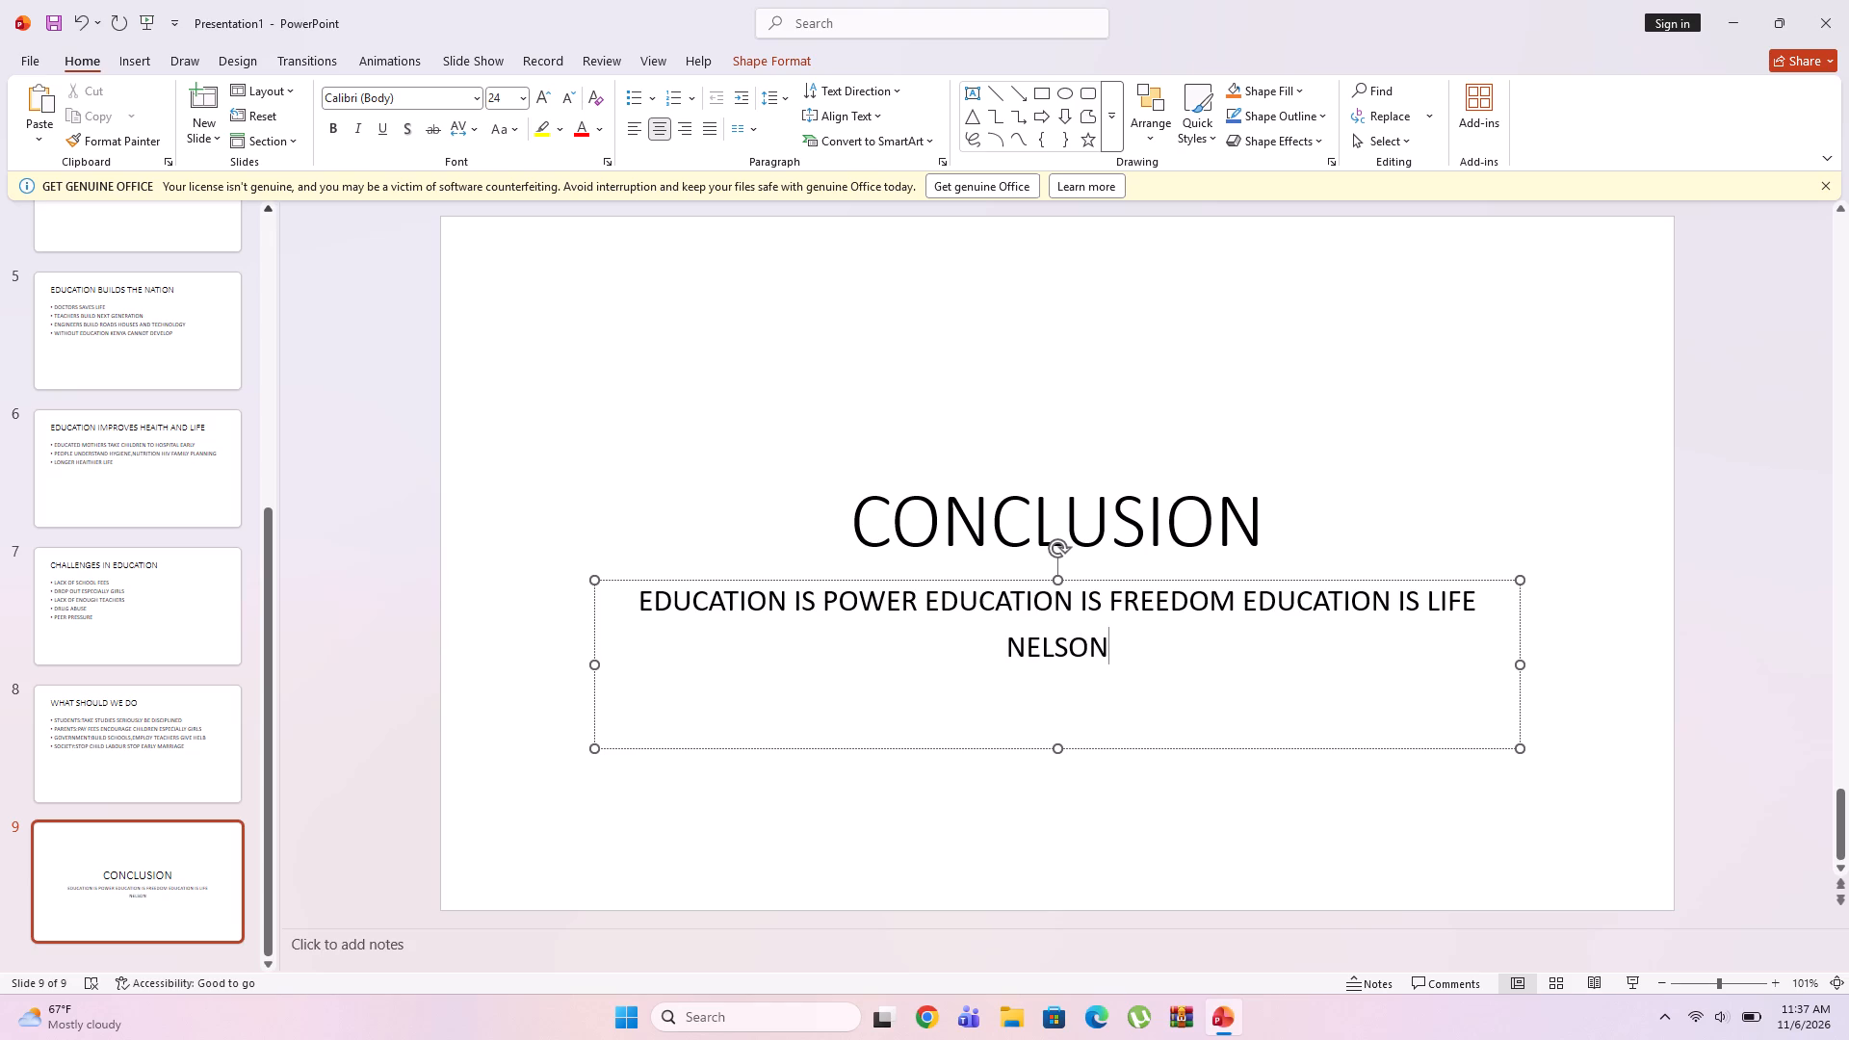
type("MA")
type("NDERA")
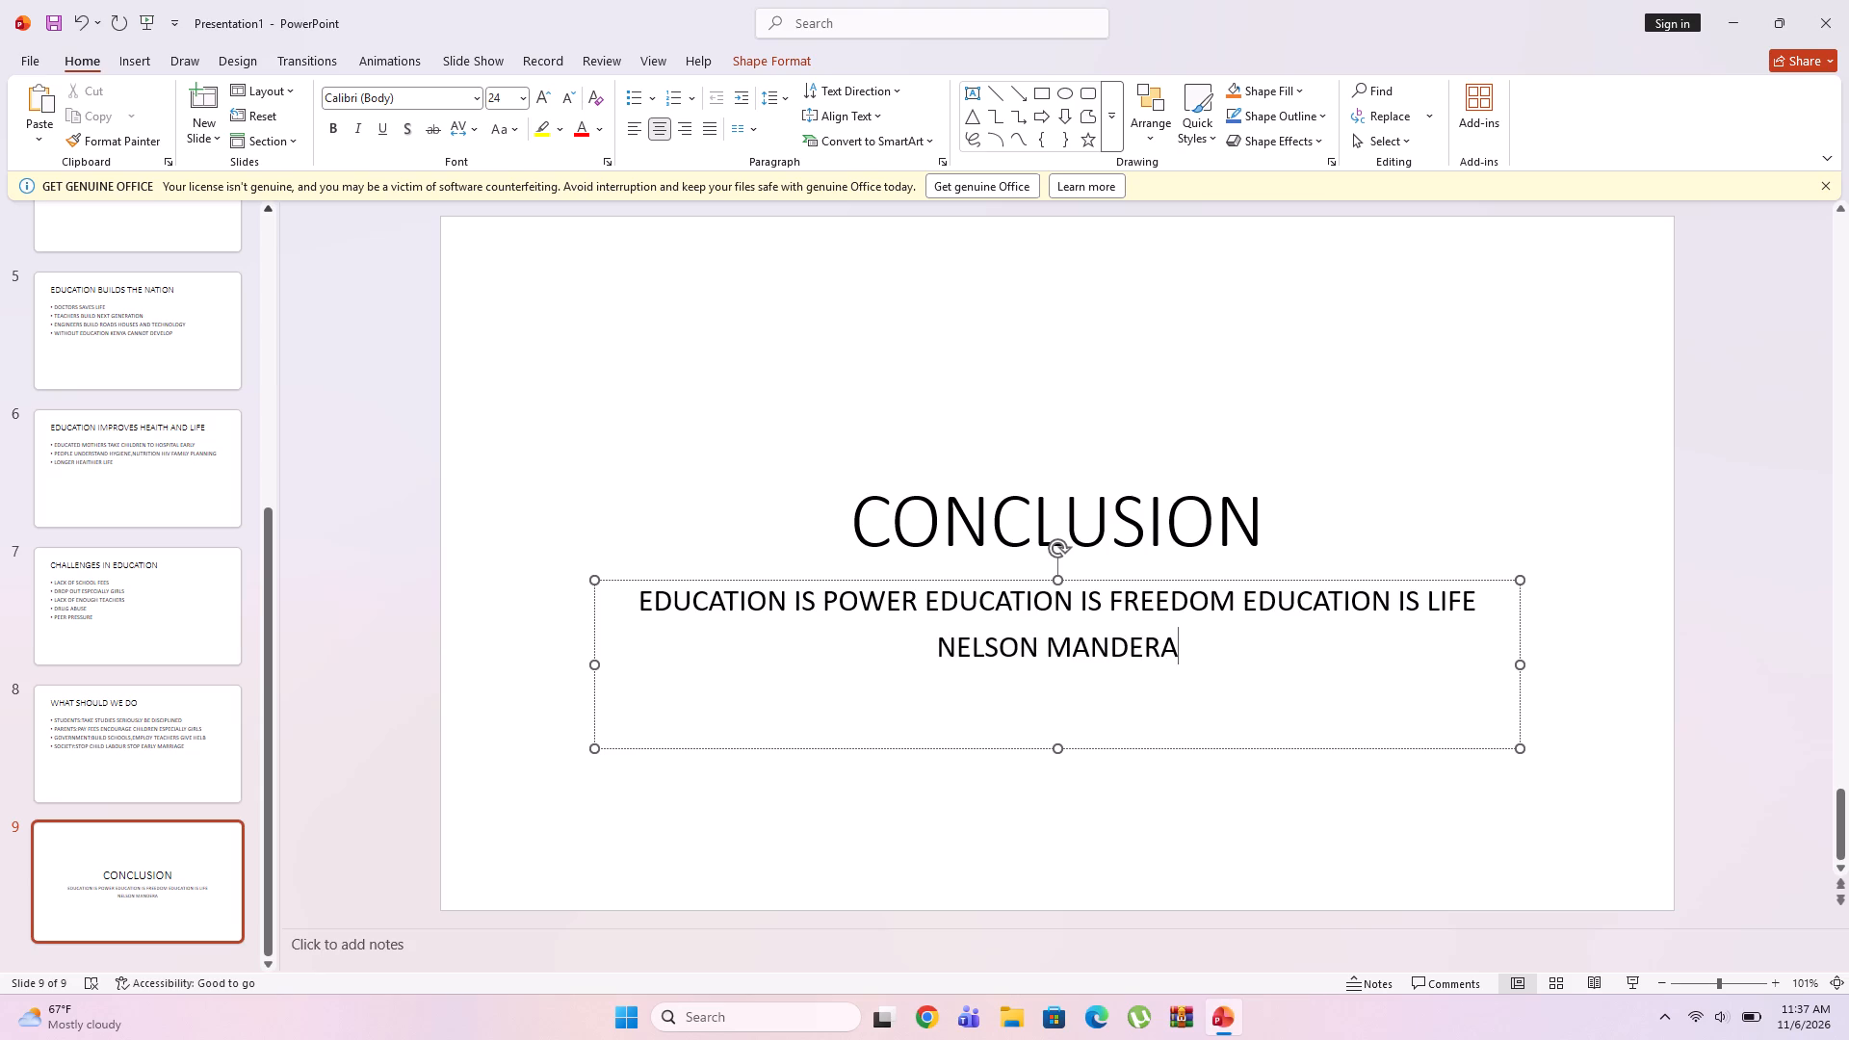
key("s")
key("BackSpace")
key("BackSpace")
key("BackSpace")
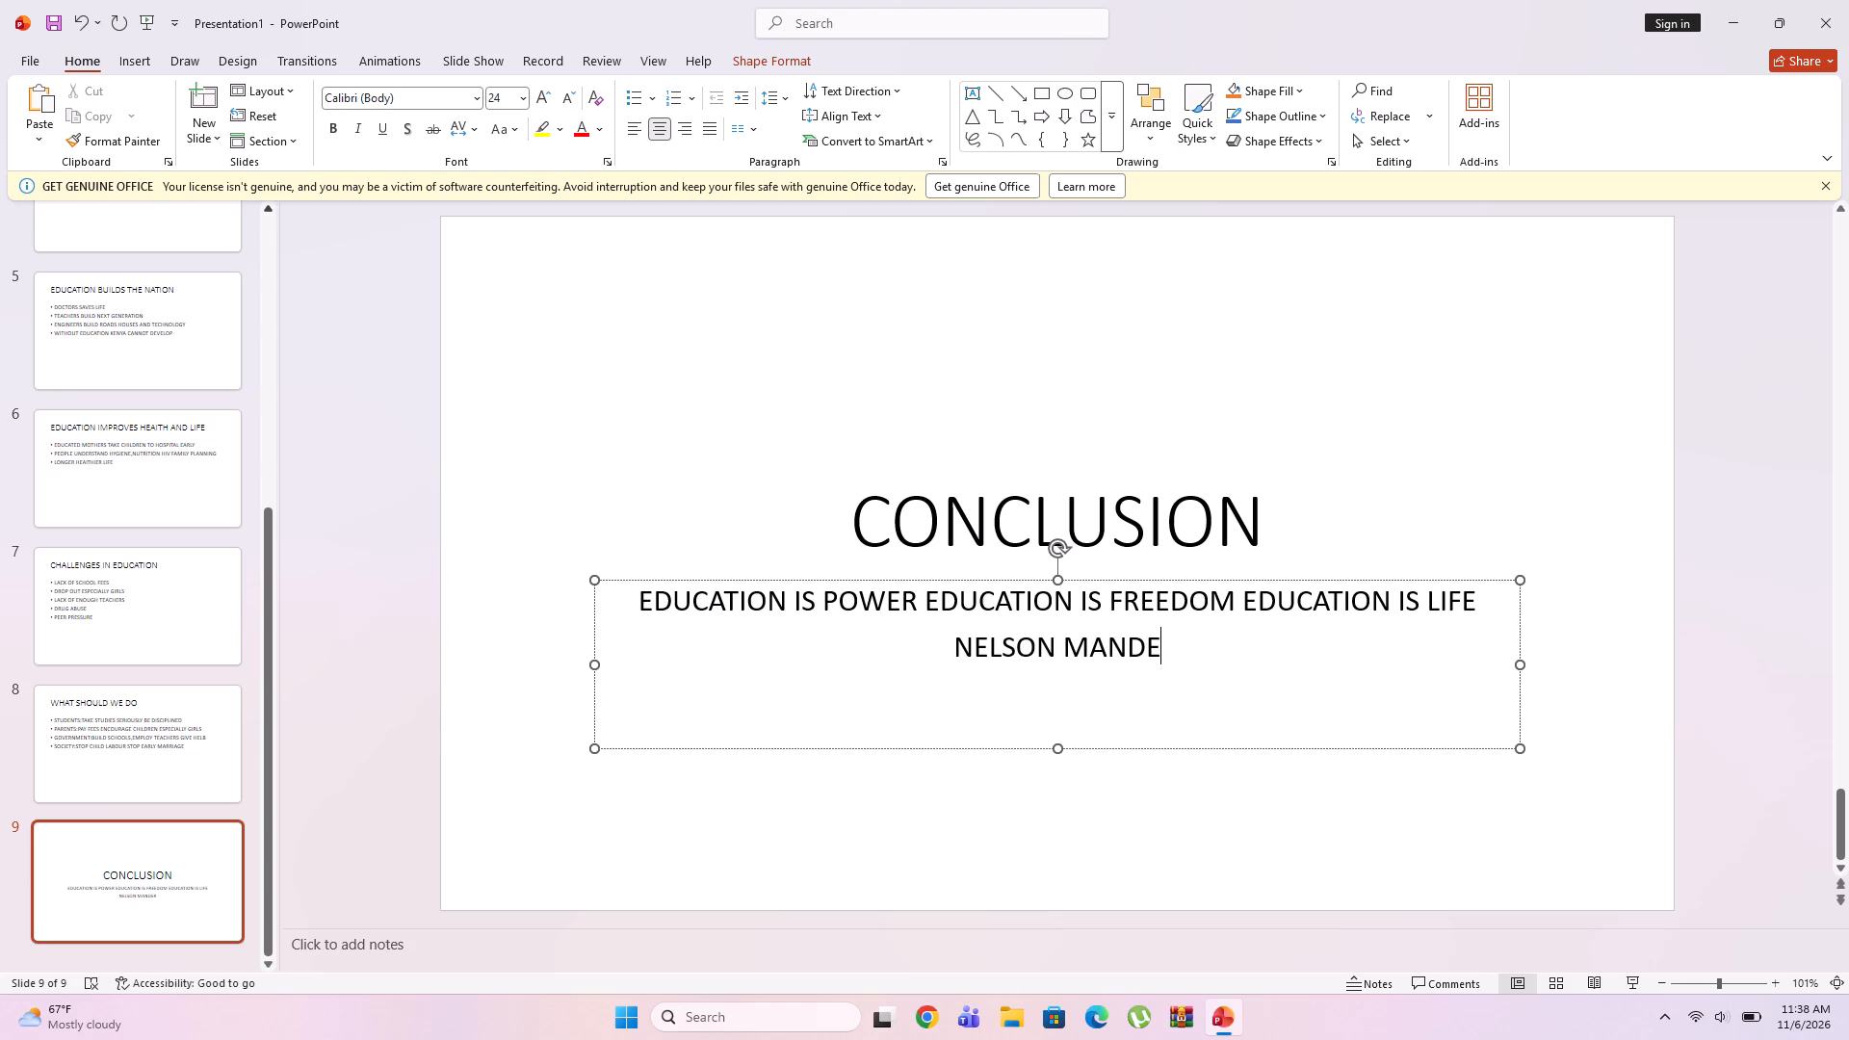
type("LA SA")
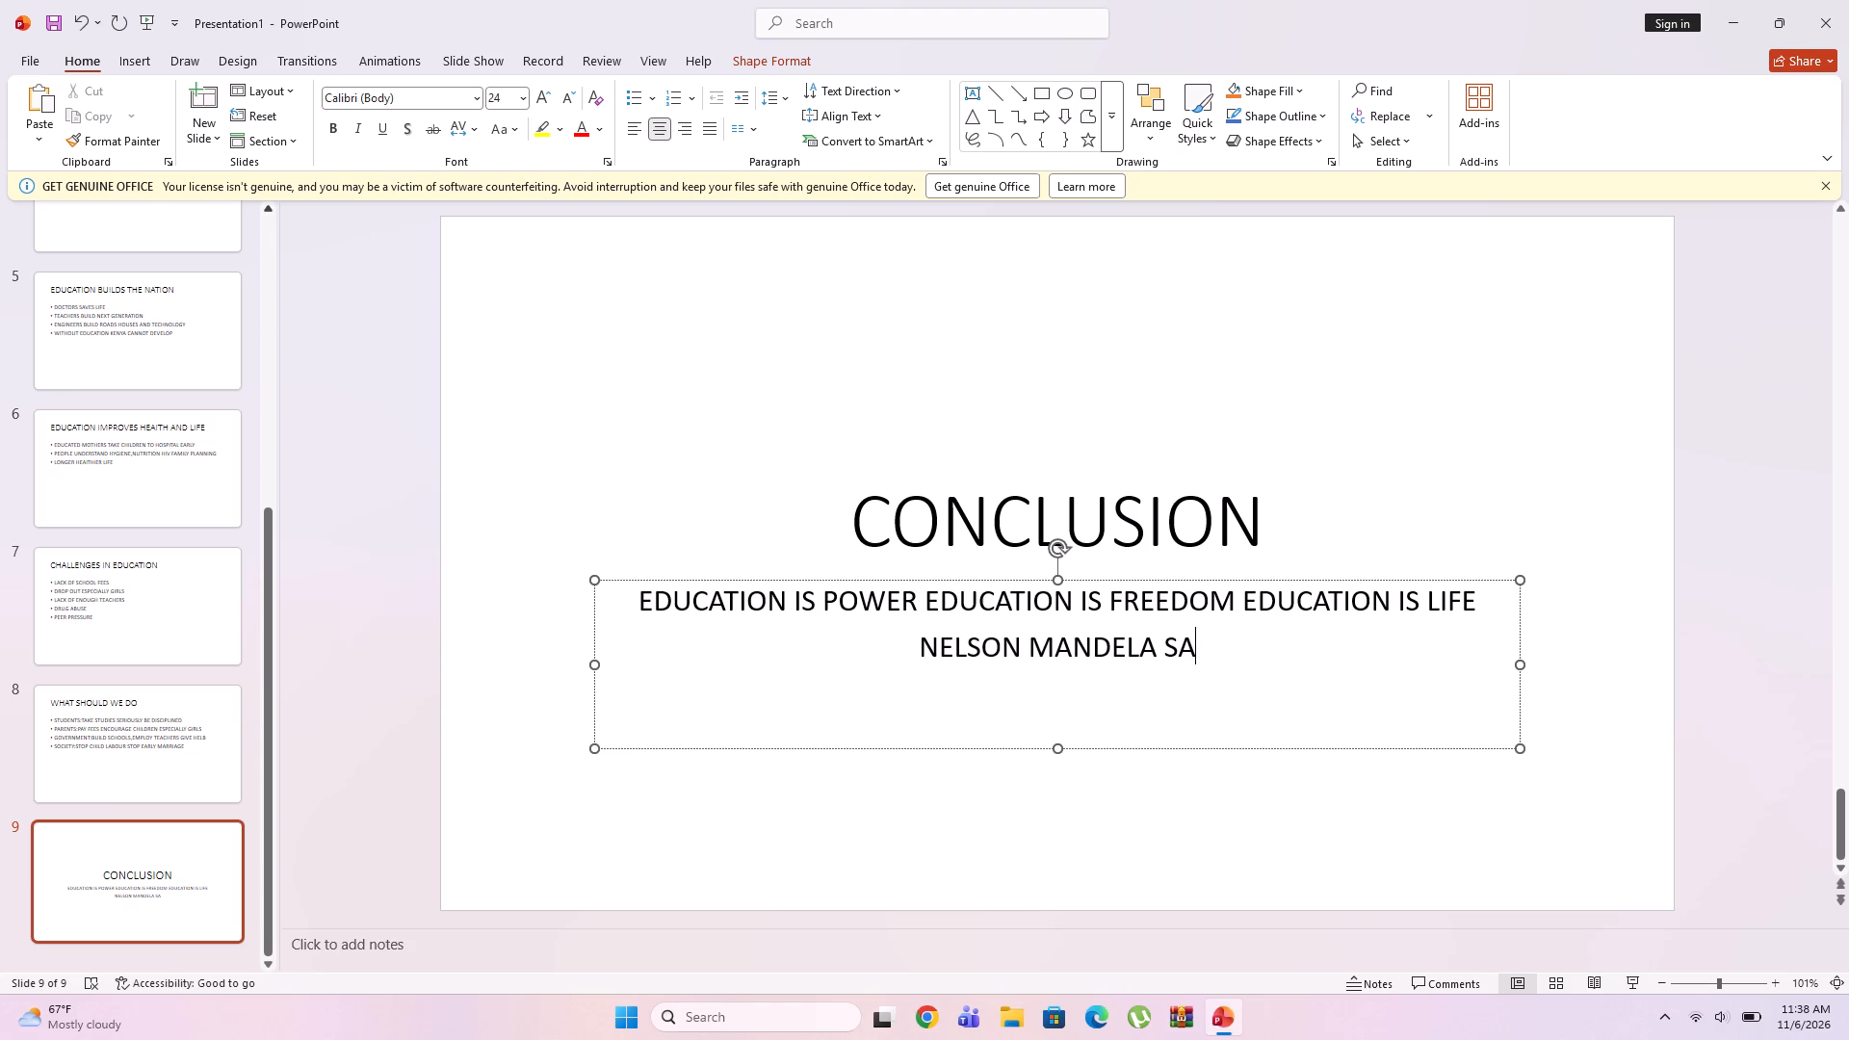
type("ID")
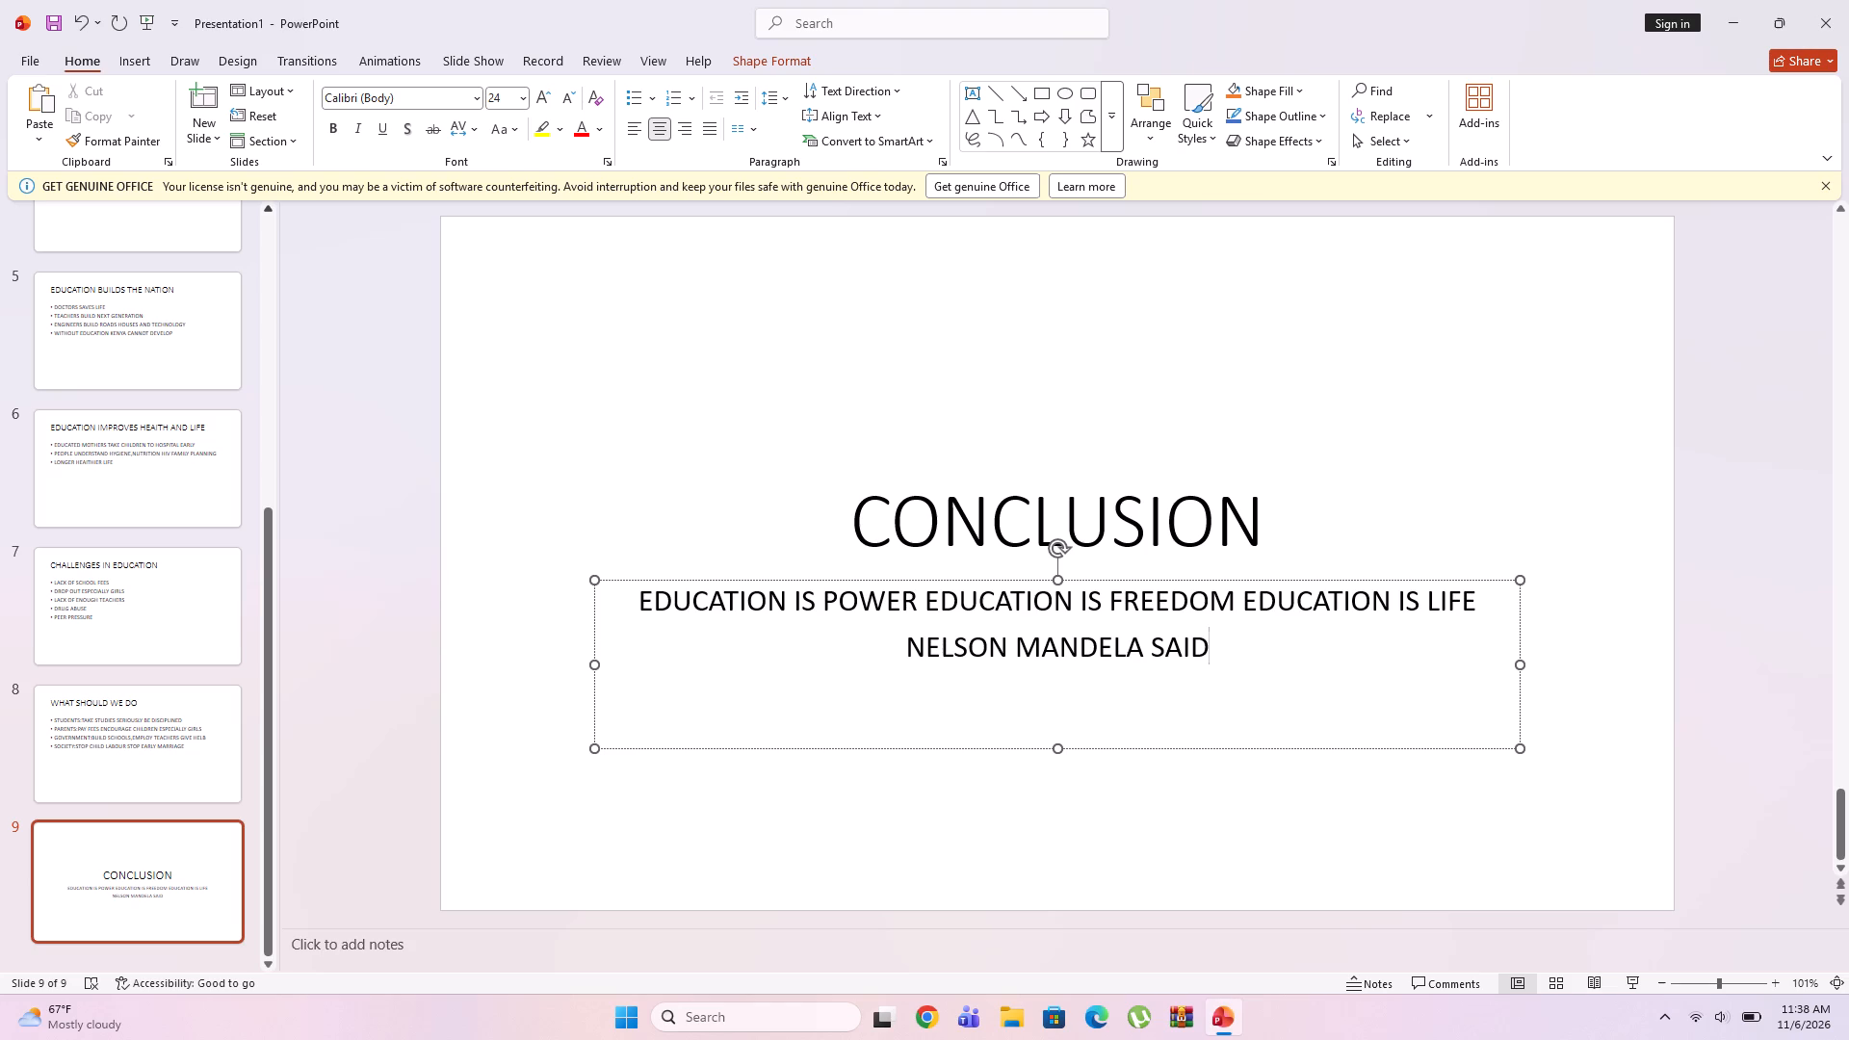
Add punctuation after "NELSON MANDELA SAID" and clean it up so that the line reads "NELSON MANDELA SAID;".
key("shift+colon")
key("shift+colon")
key("shift+colon")
key("shift+colon")
key("shift+colon")
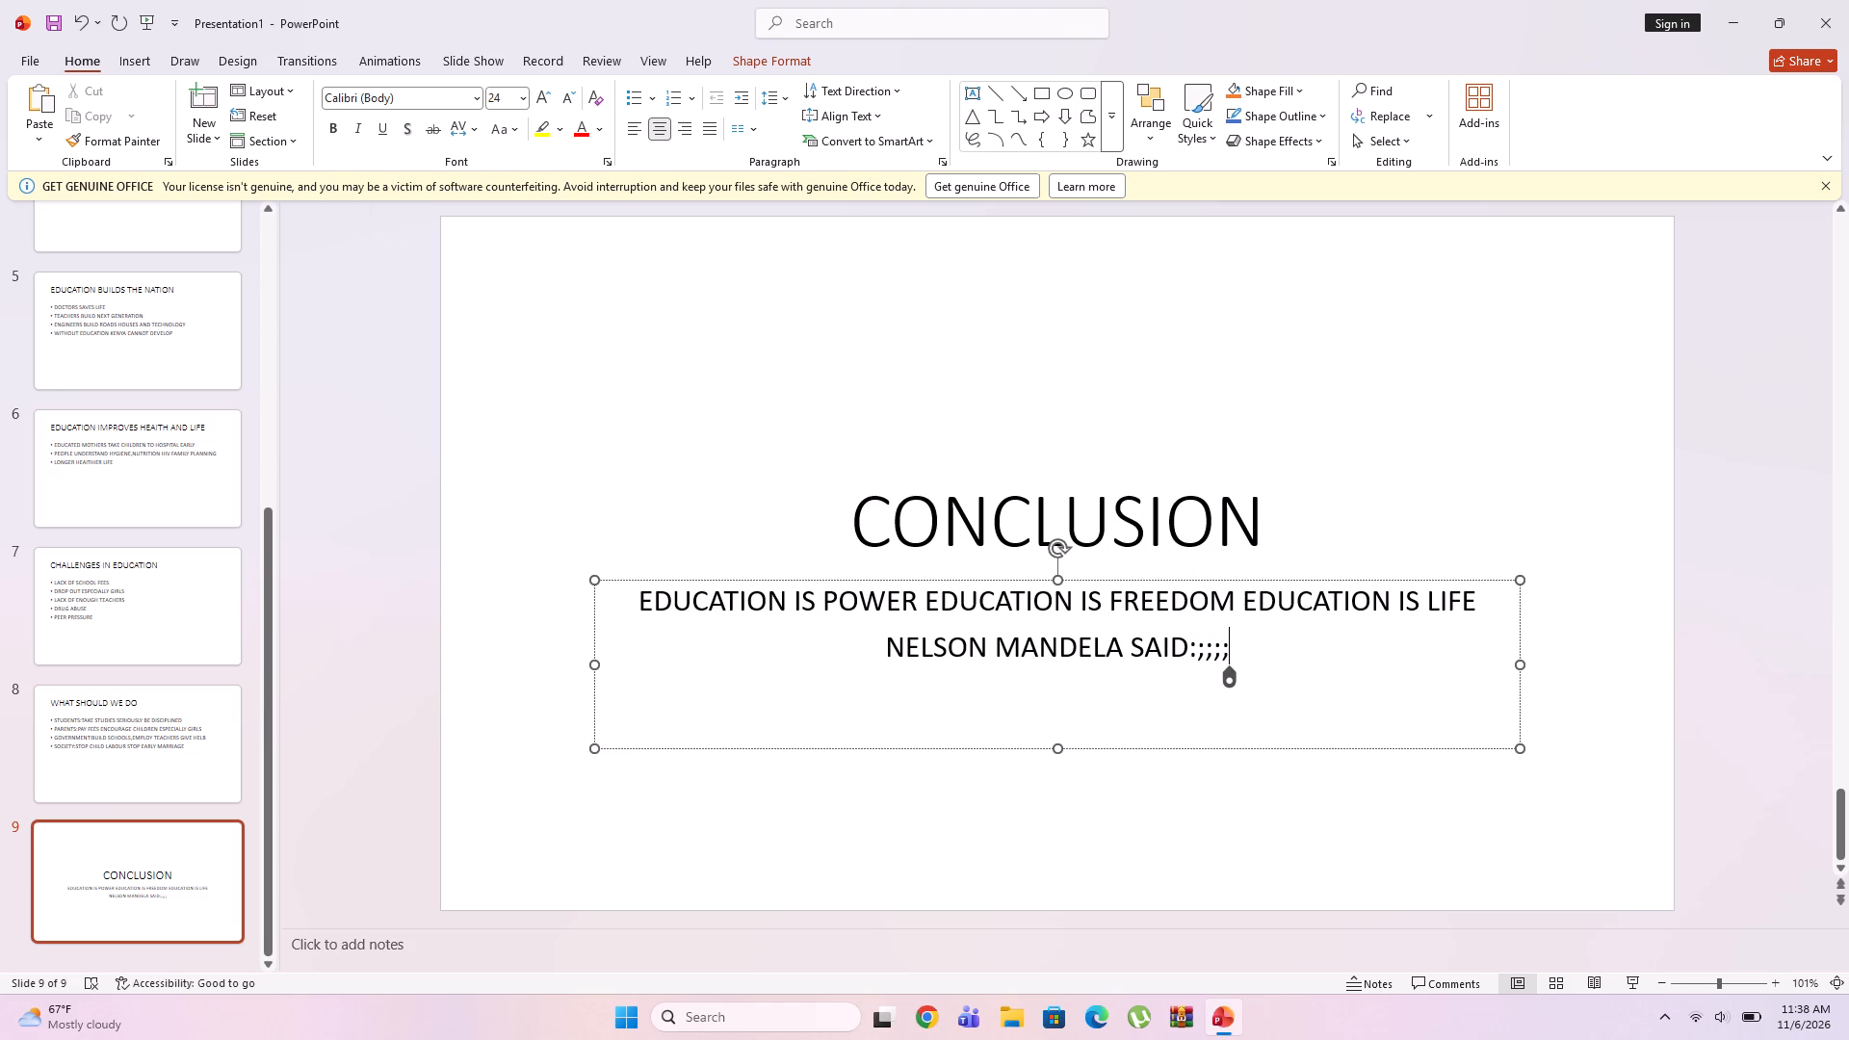
left_click(1216, 651)
key("BackSpace")
key("BackSpace")
key("BackSpace")
key("BackSpace")
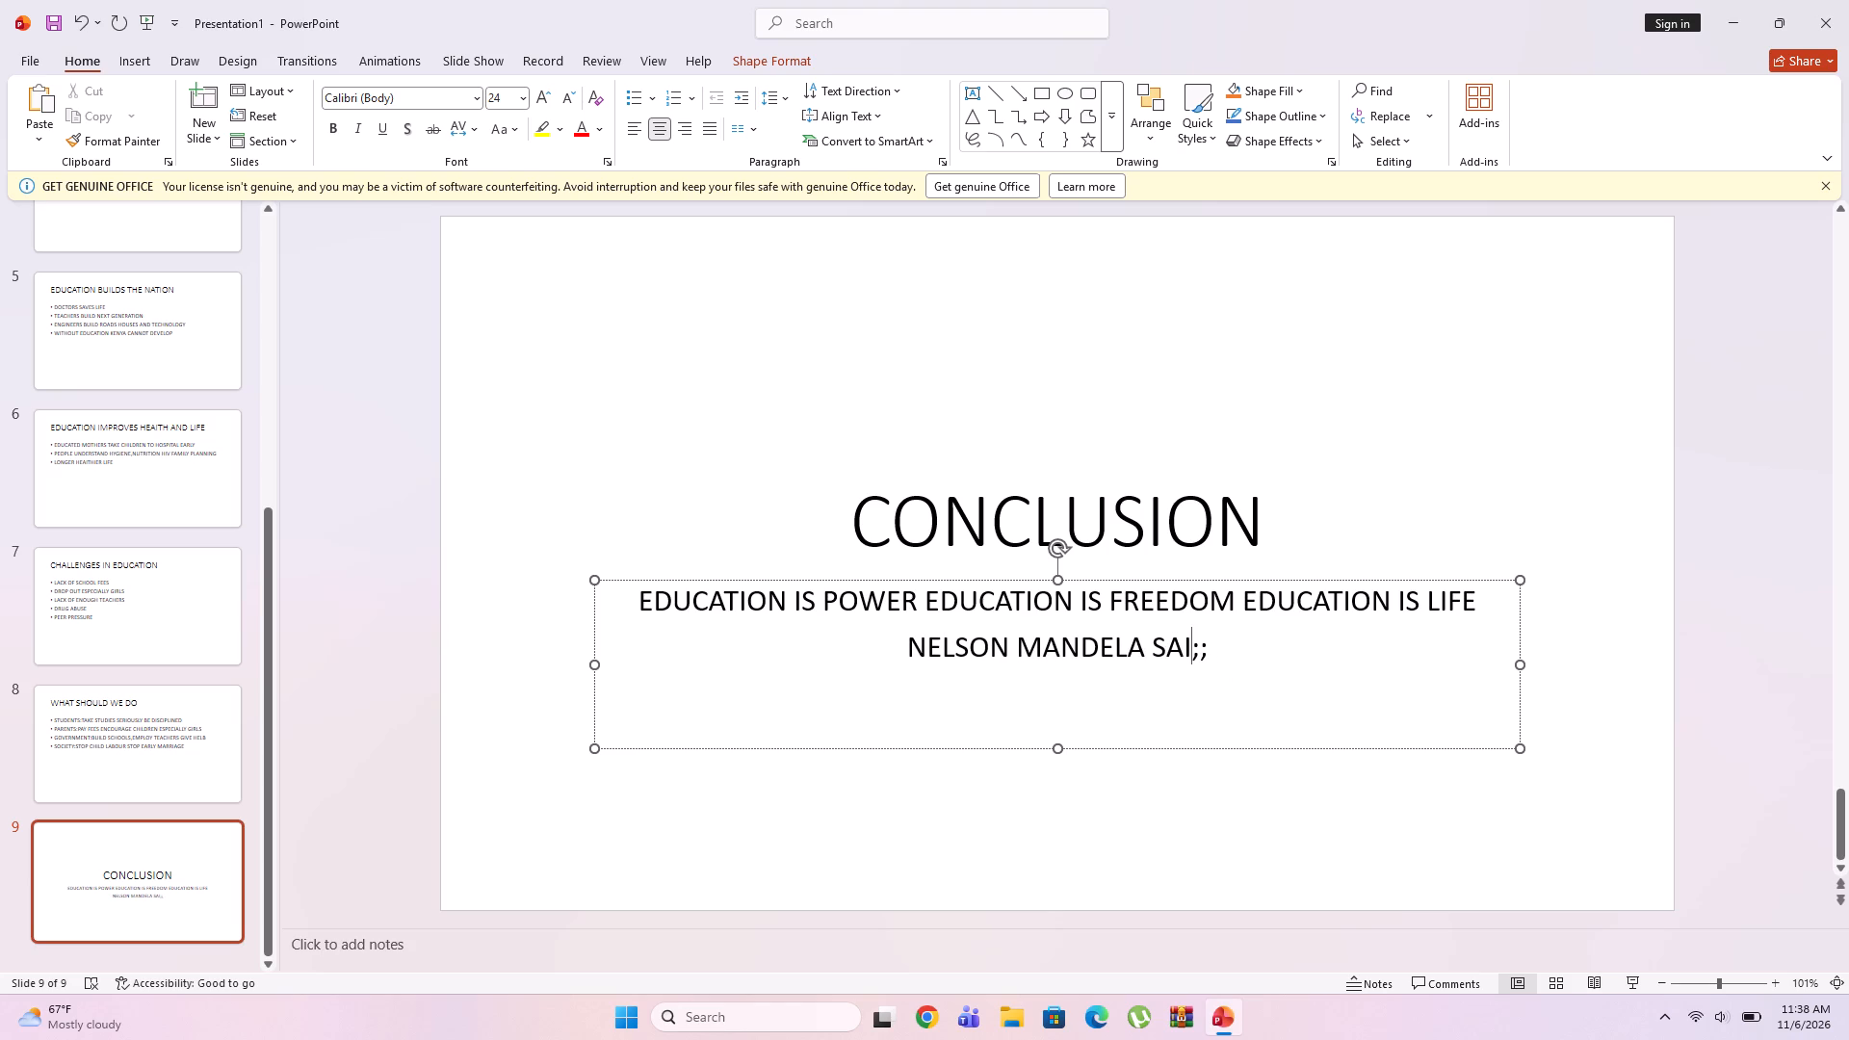
key("d")
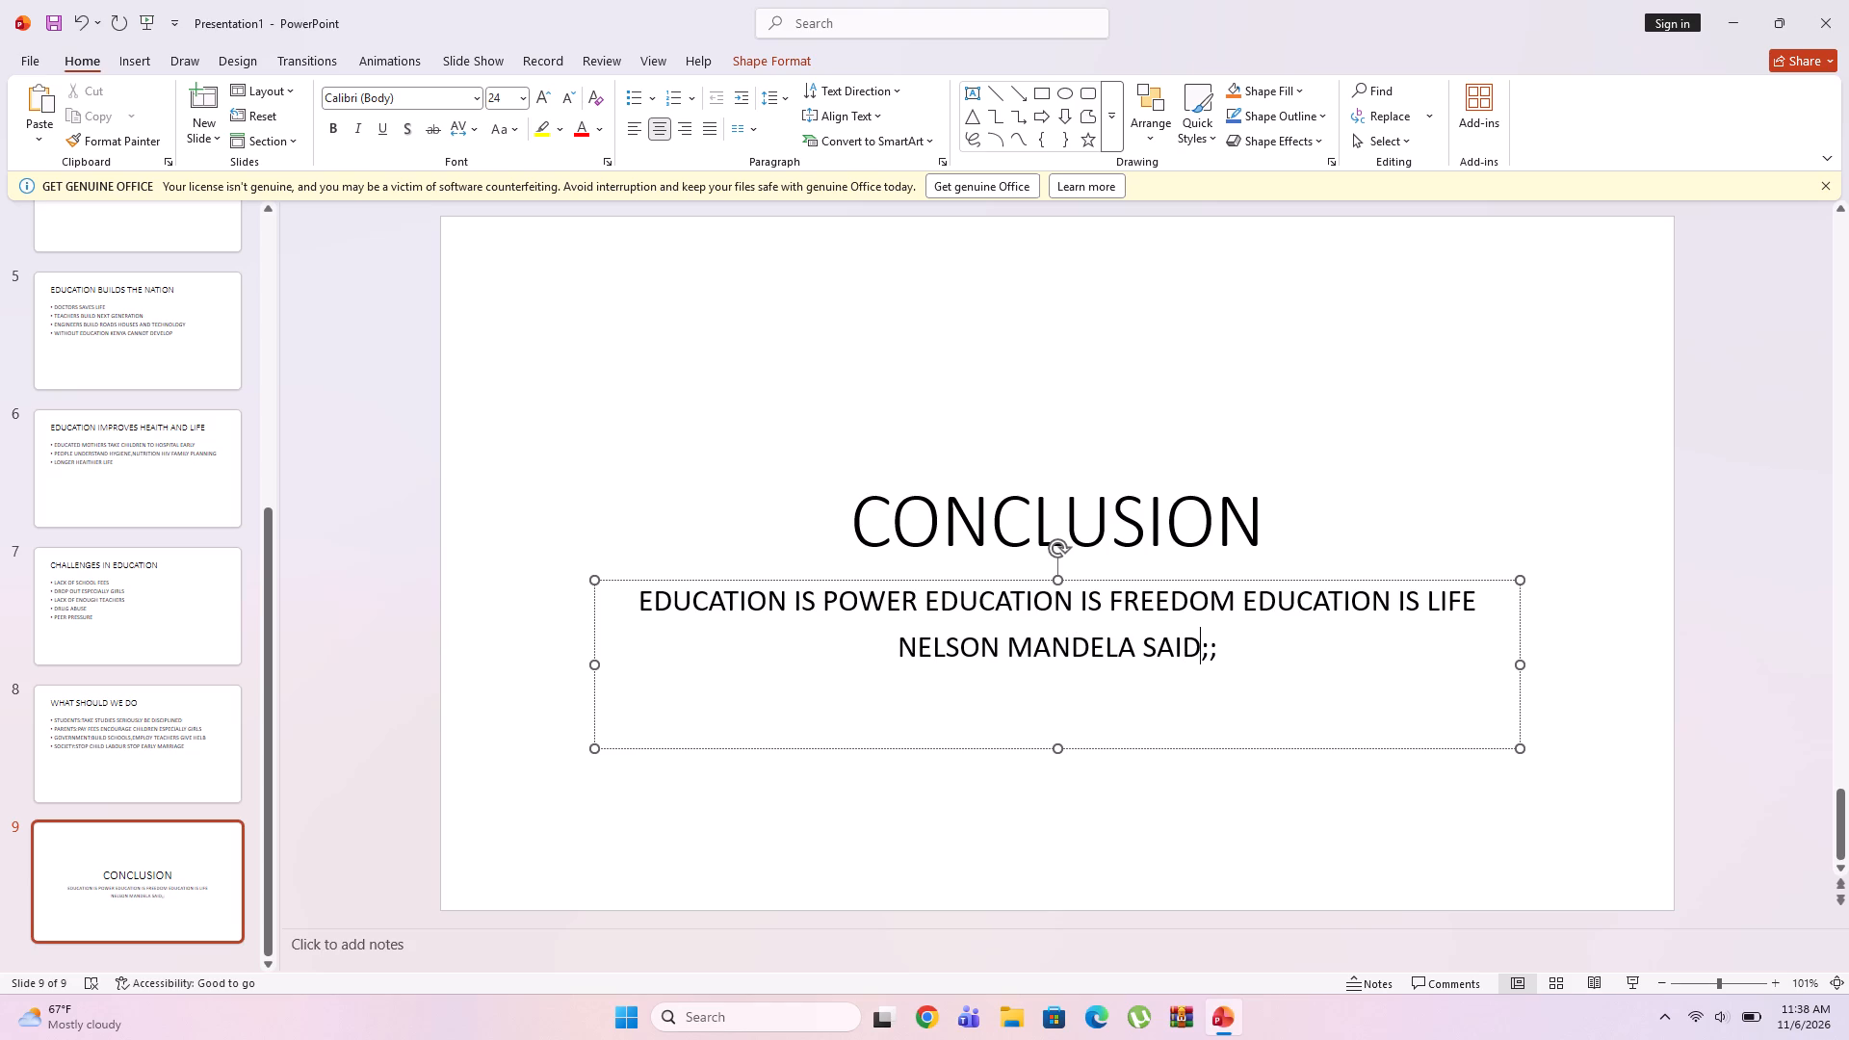
left_click(1227, 646)
key("BackSpace")
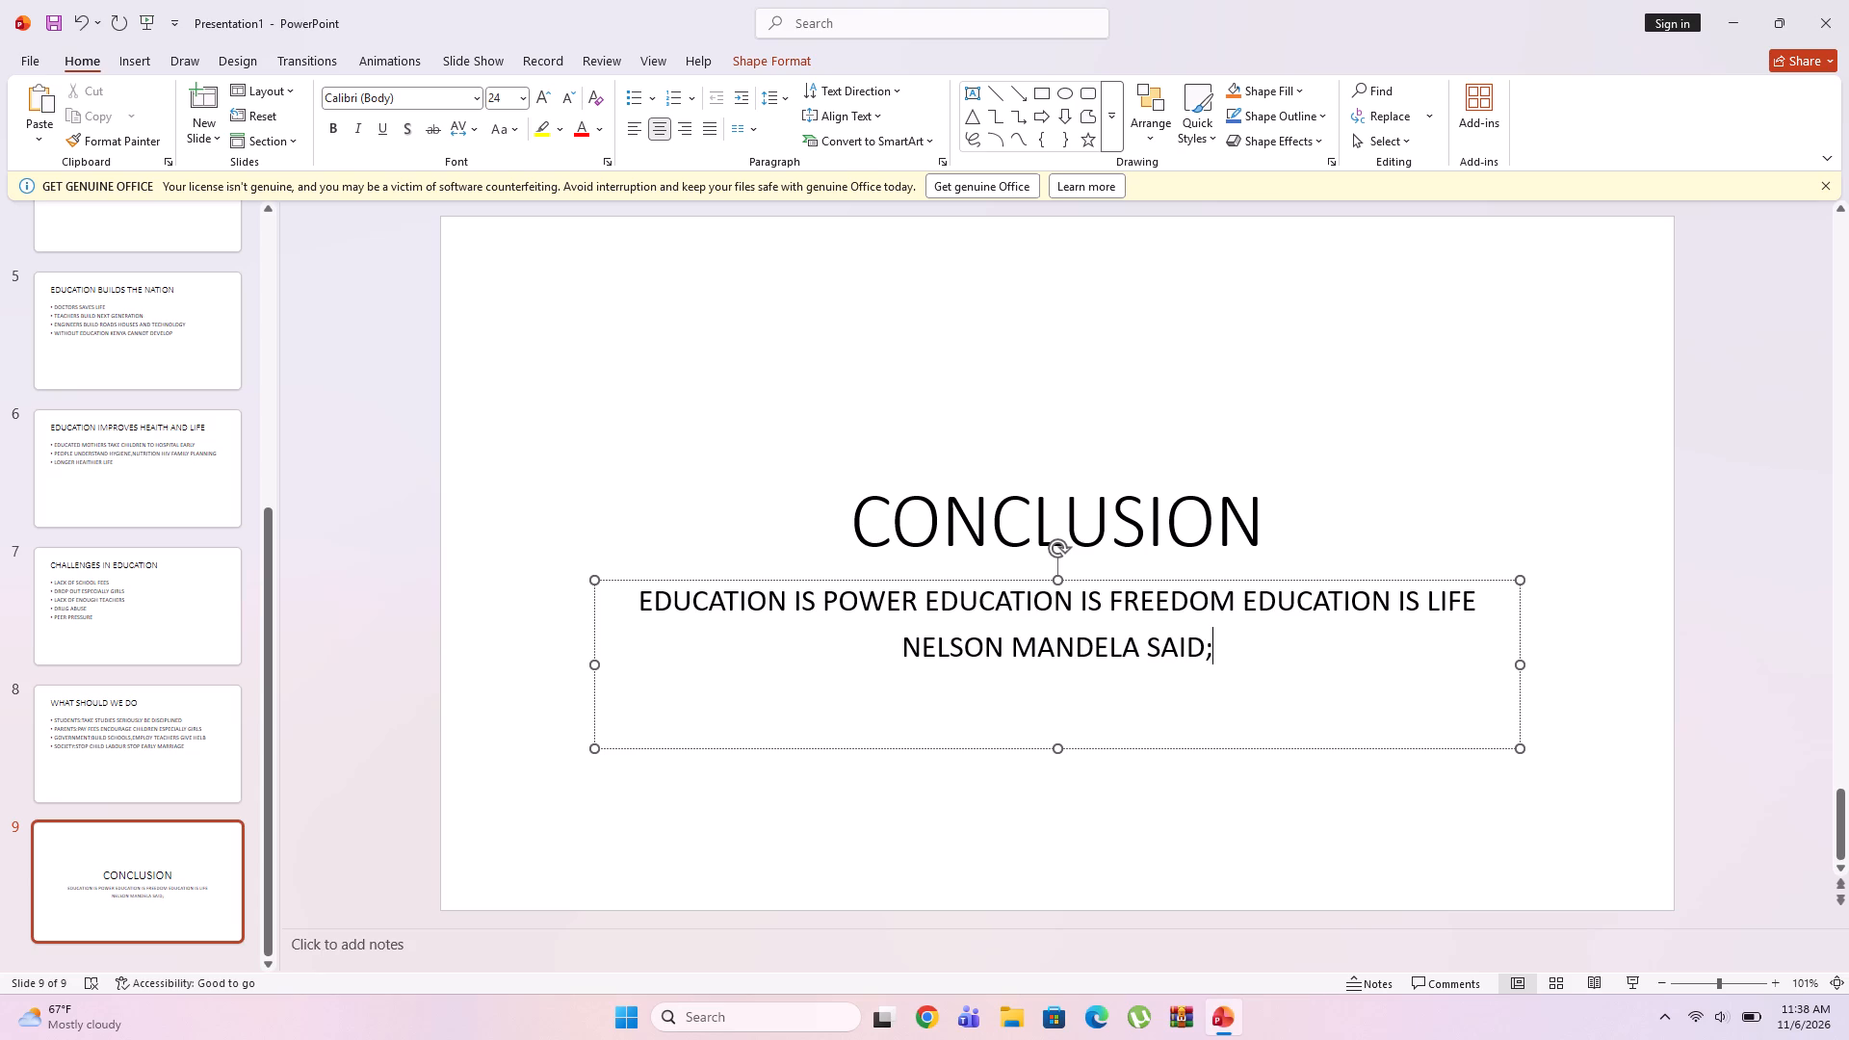
Continue the Nelson Mandela line with "EDUCATION IS THE MOST POWERFUL WEAPON" directly after the semicolon.
type("EDUCATIOM")
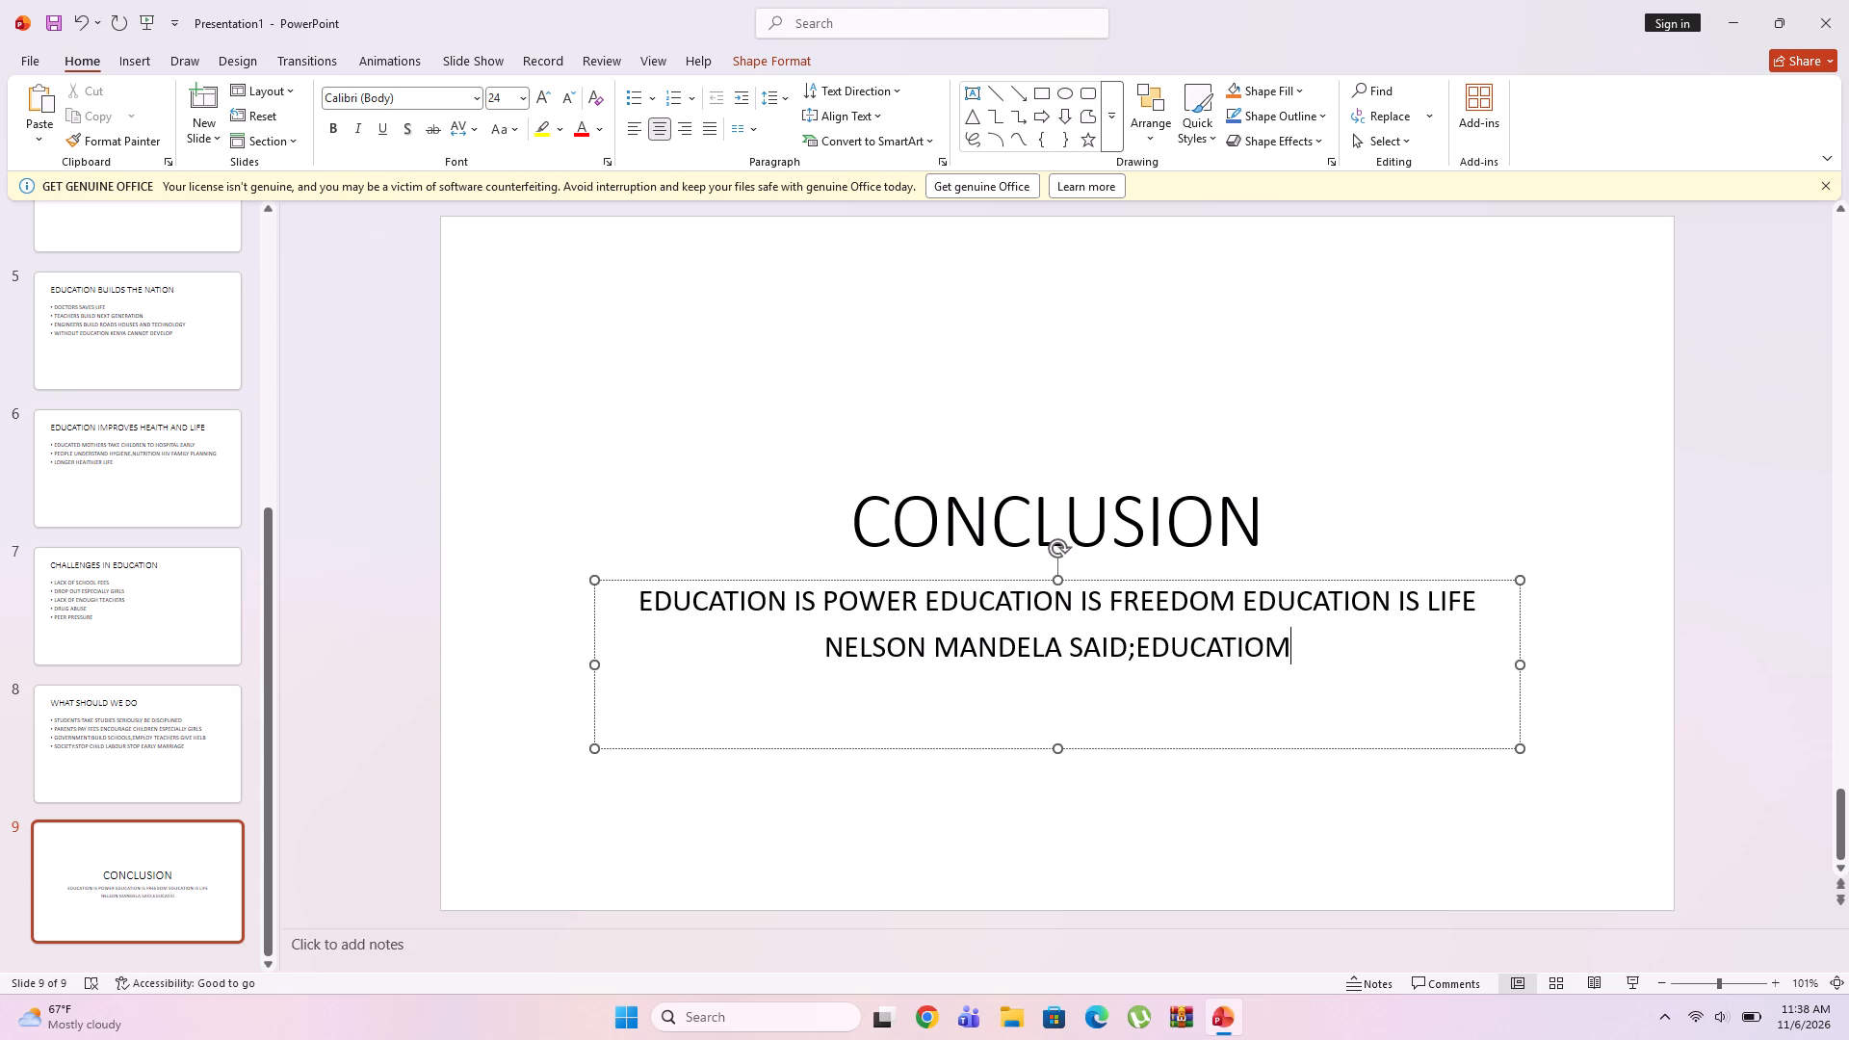
key("BackSpace")
type("N")
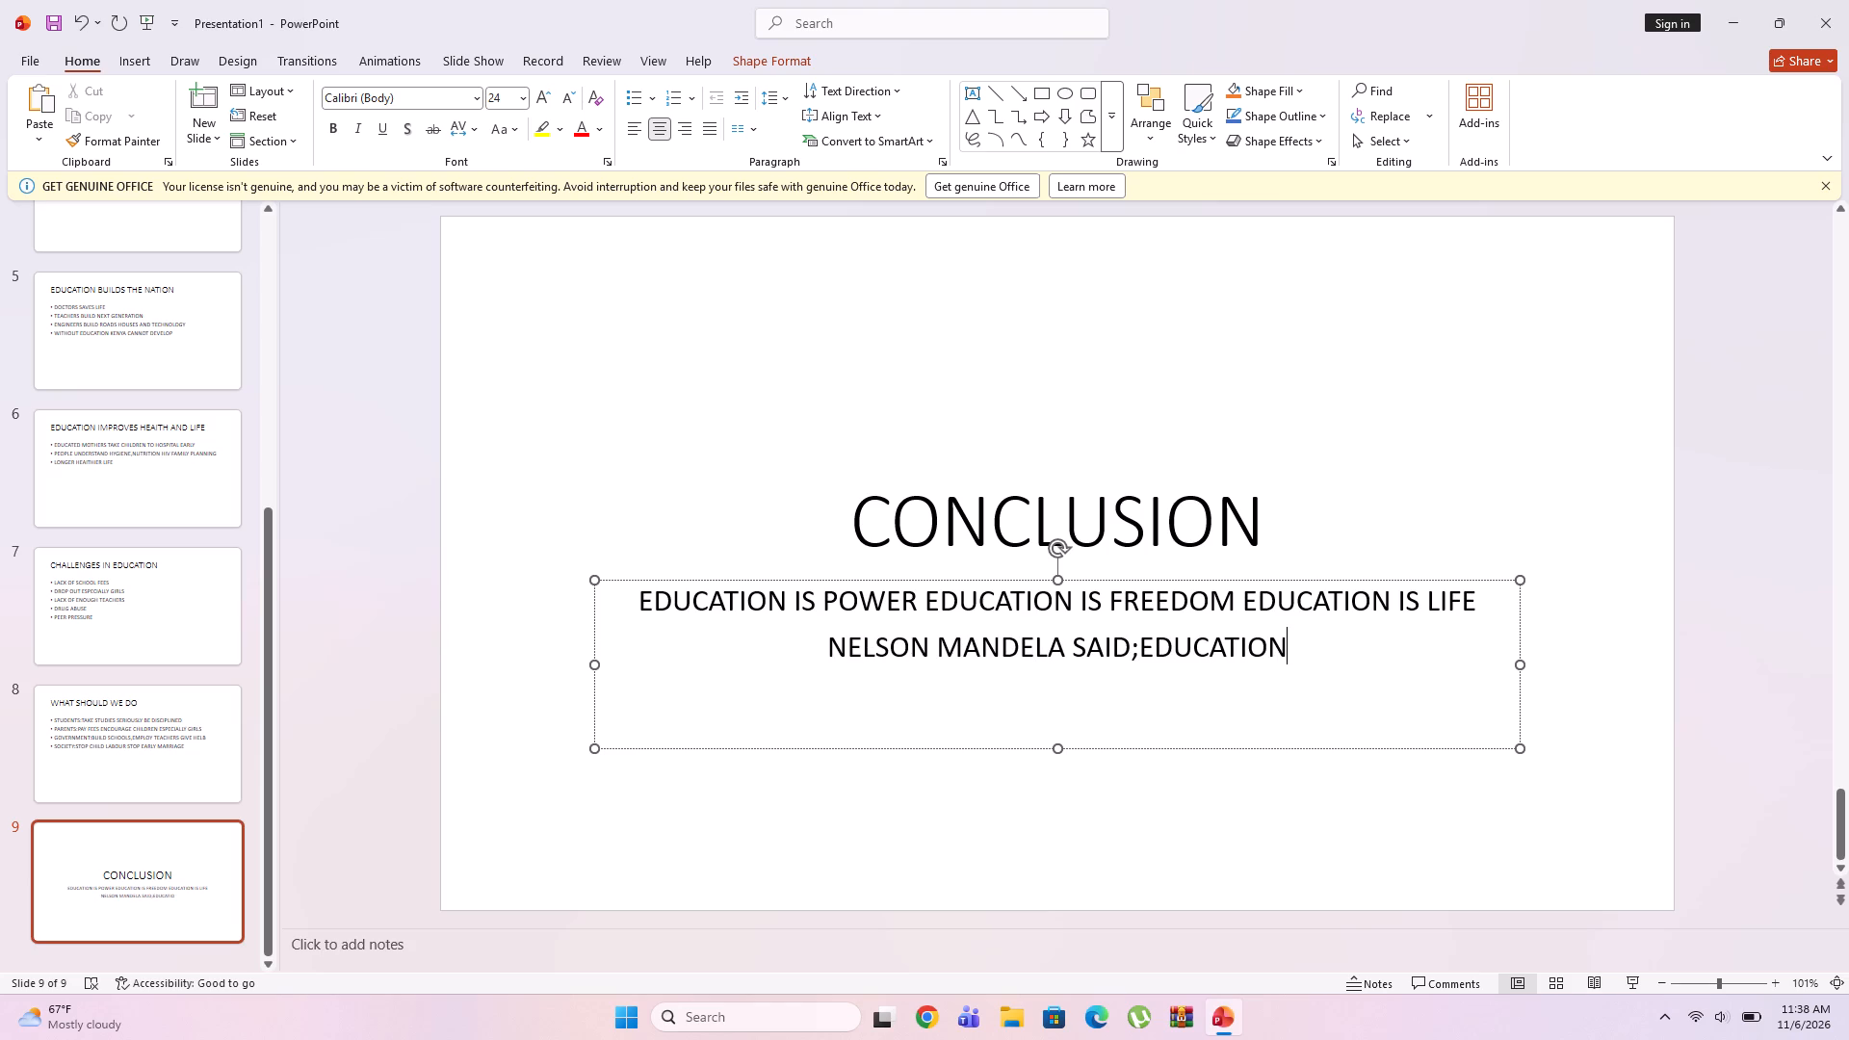
key("space")
type("IS THE MOST POWETR")
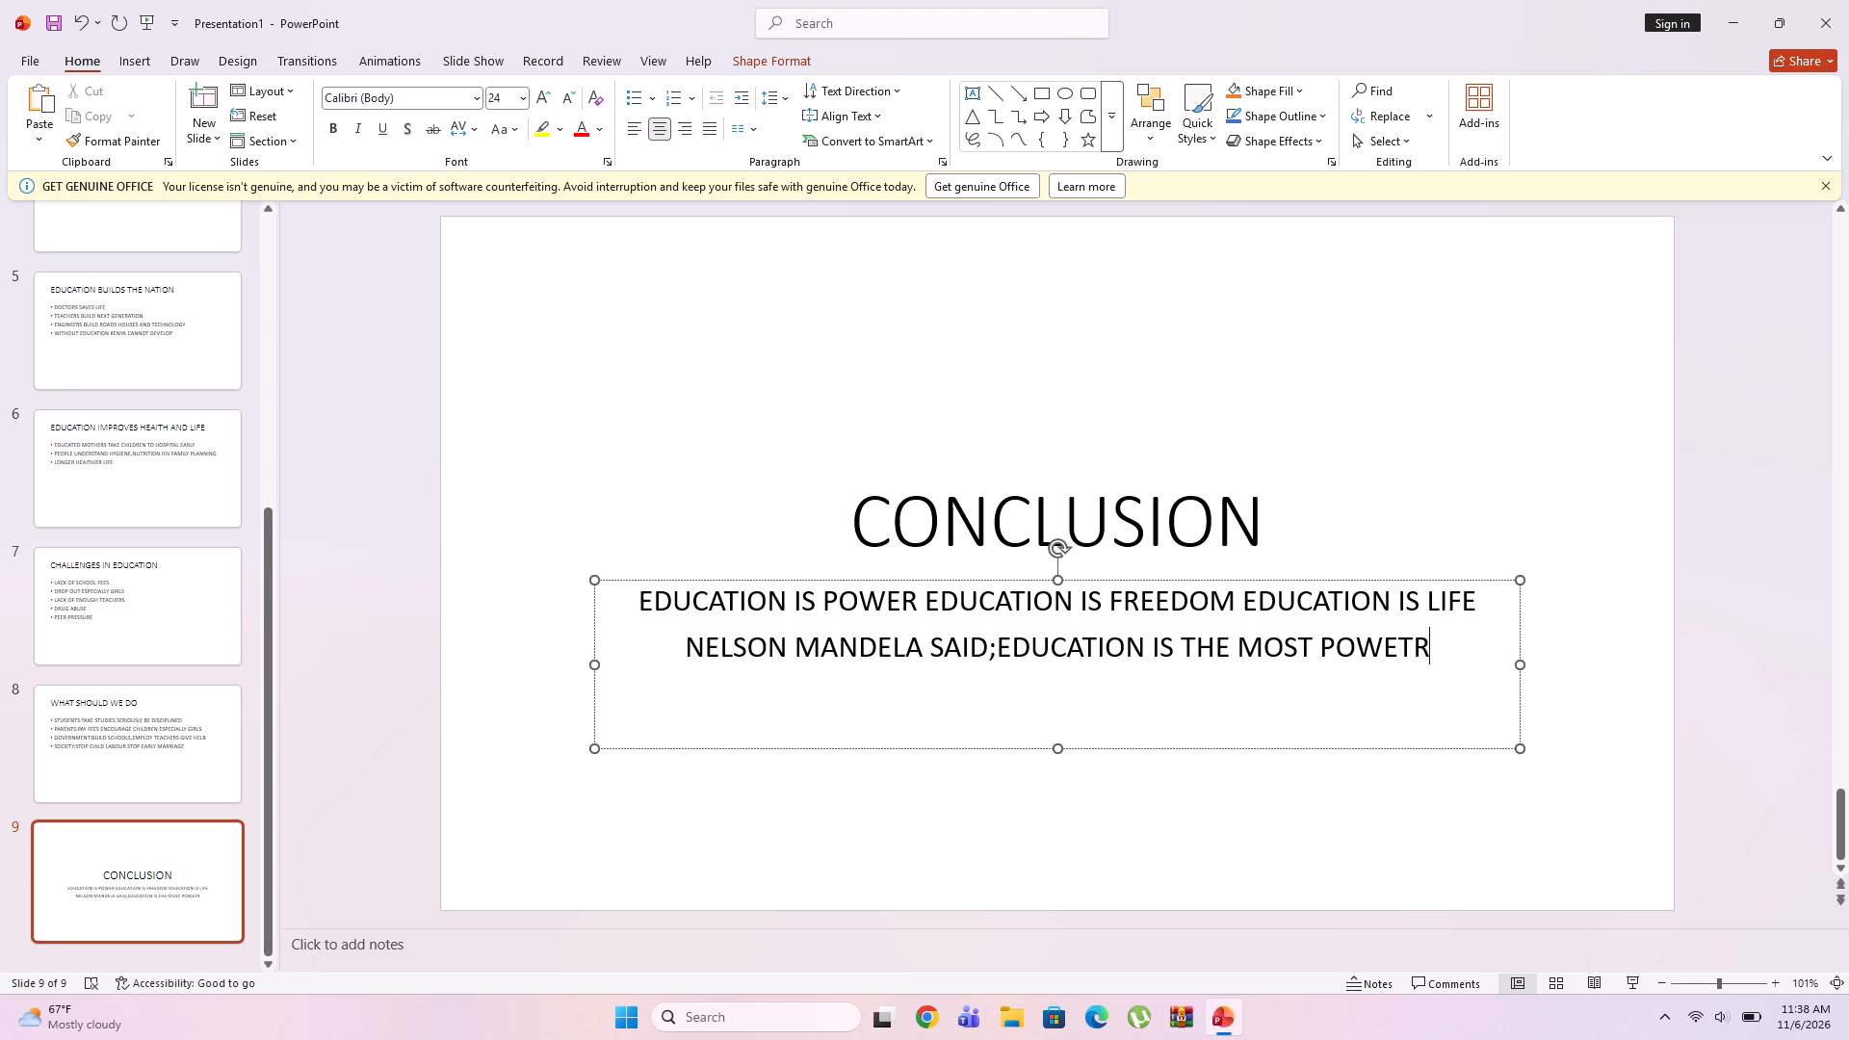
key("BackSpace")
key("BackSpace")
type("RF")
key("u")
key("l")
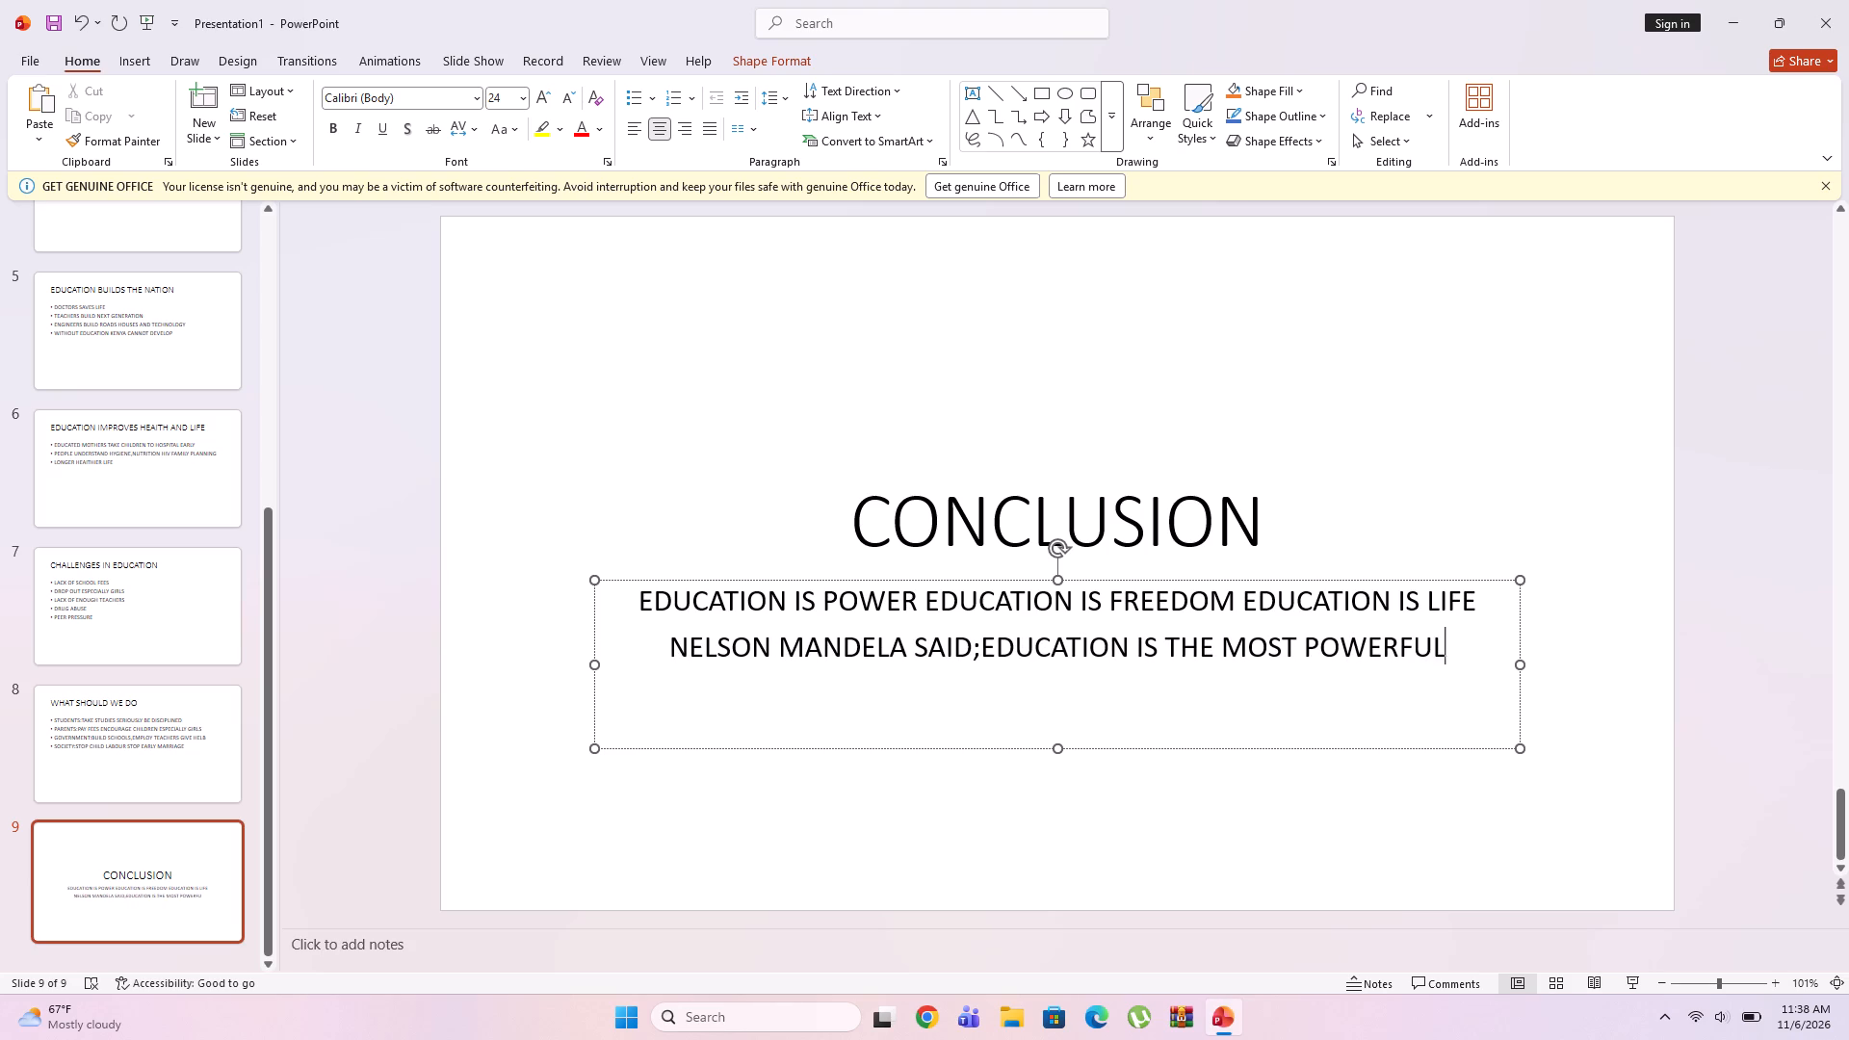
key("space")
type("WEA")
type("PON")
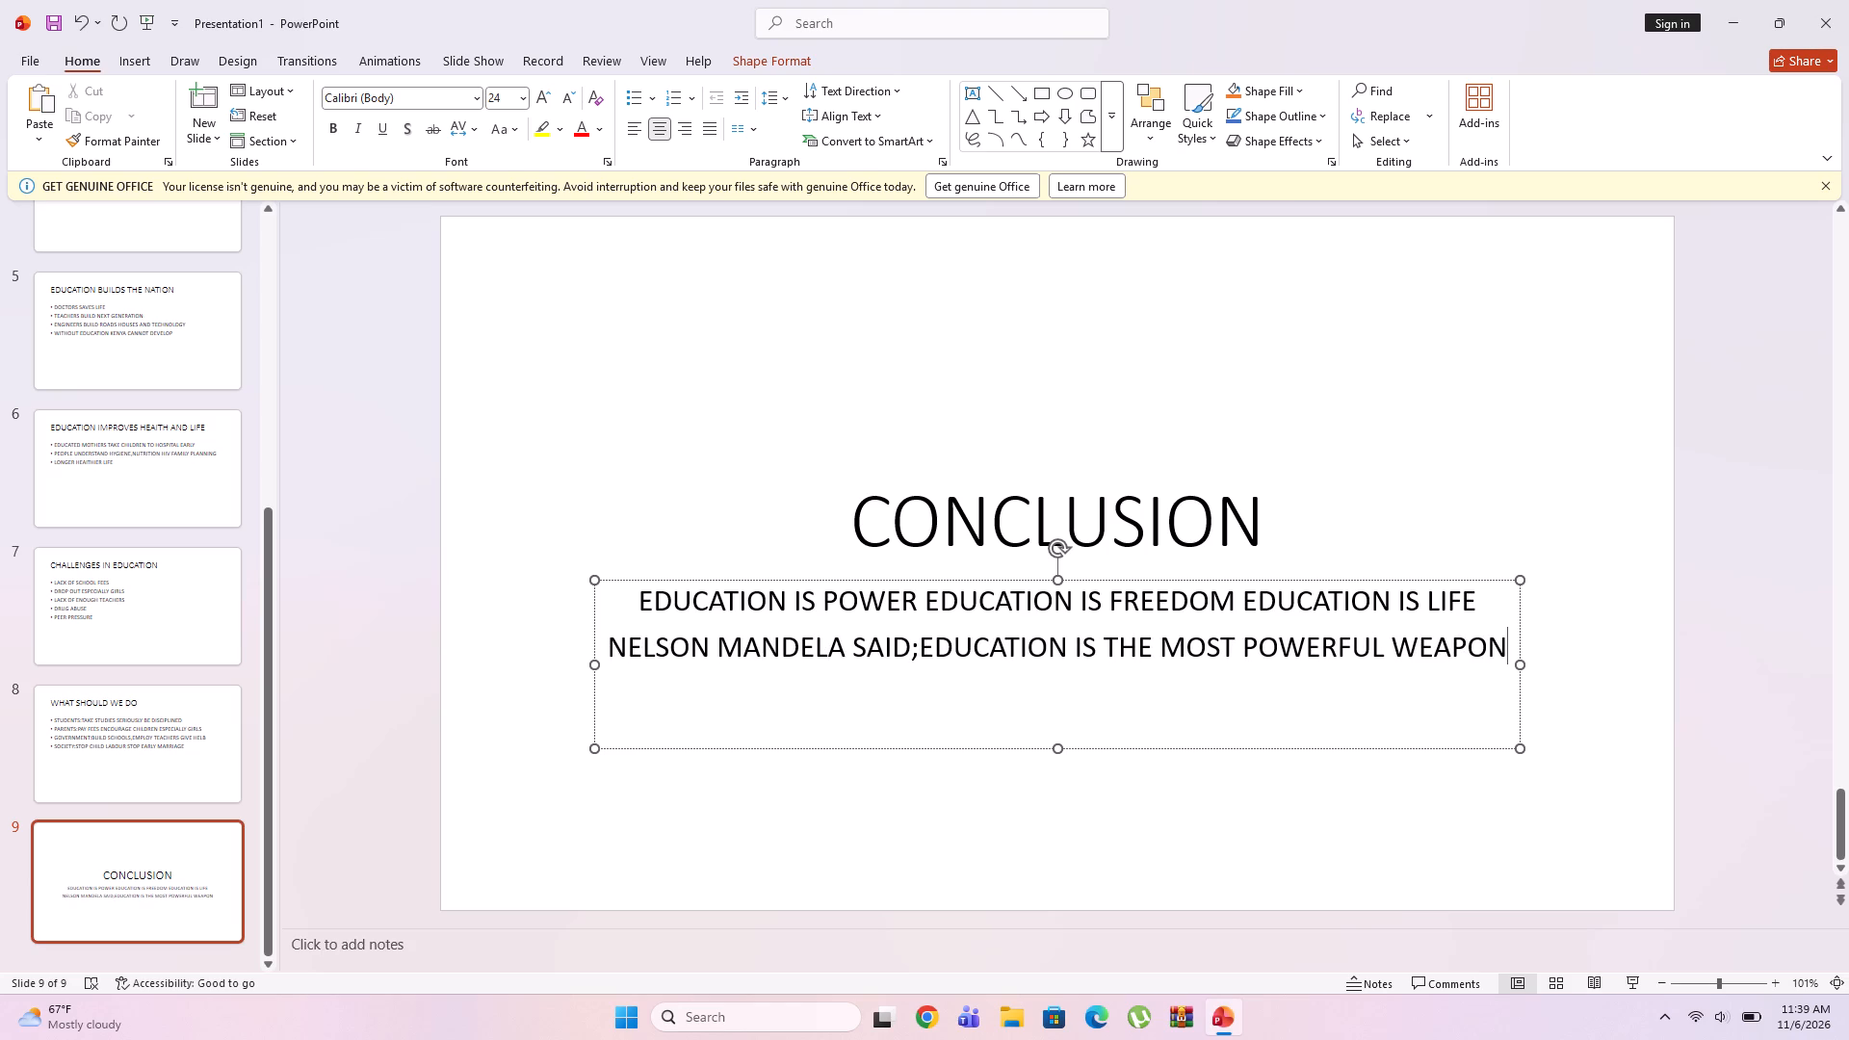
Extend the quote after "WEAPON" with "WHICH YOU CAN USE TO", keeping a space before "WHICH".
type("WHICH")
key("space")
key("BackSpace")
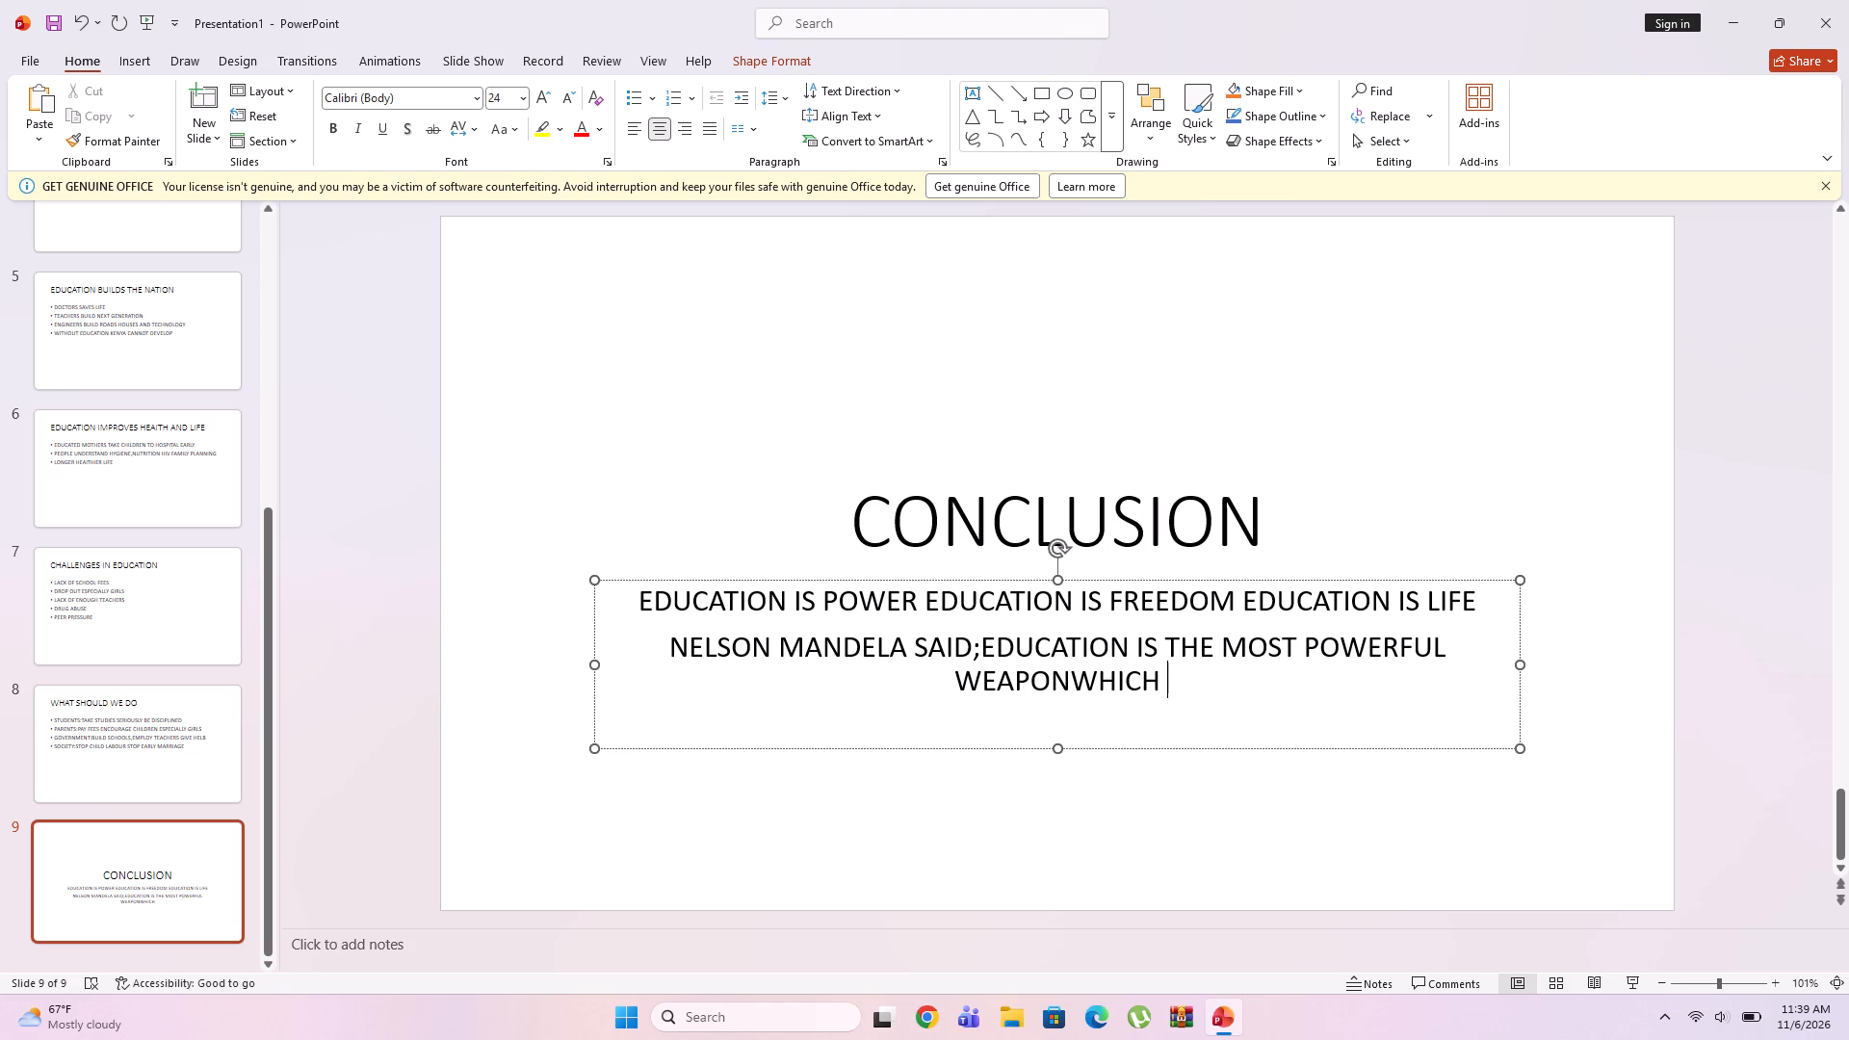
key("BackSpace")
key("BackSpace")
key("BackSpace")
key("BackSpace")
key("BackSpace")
key("space")
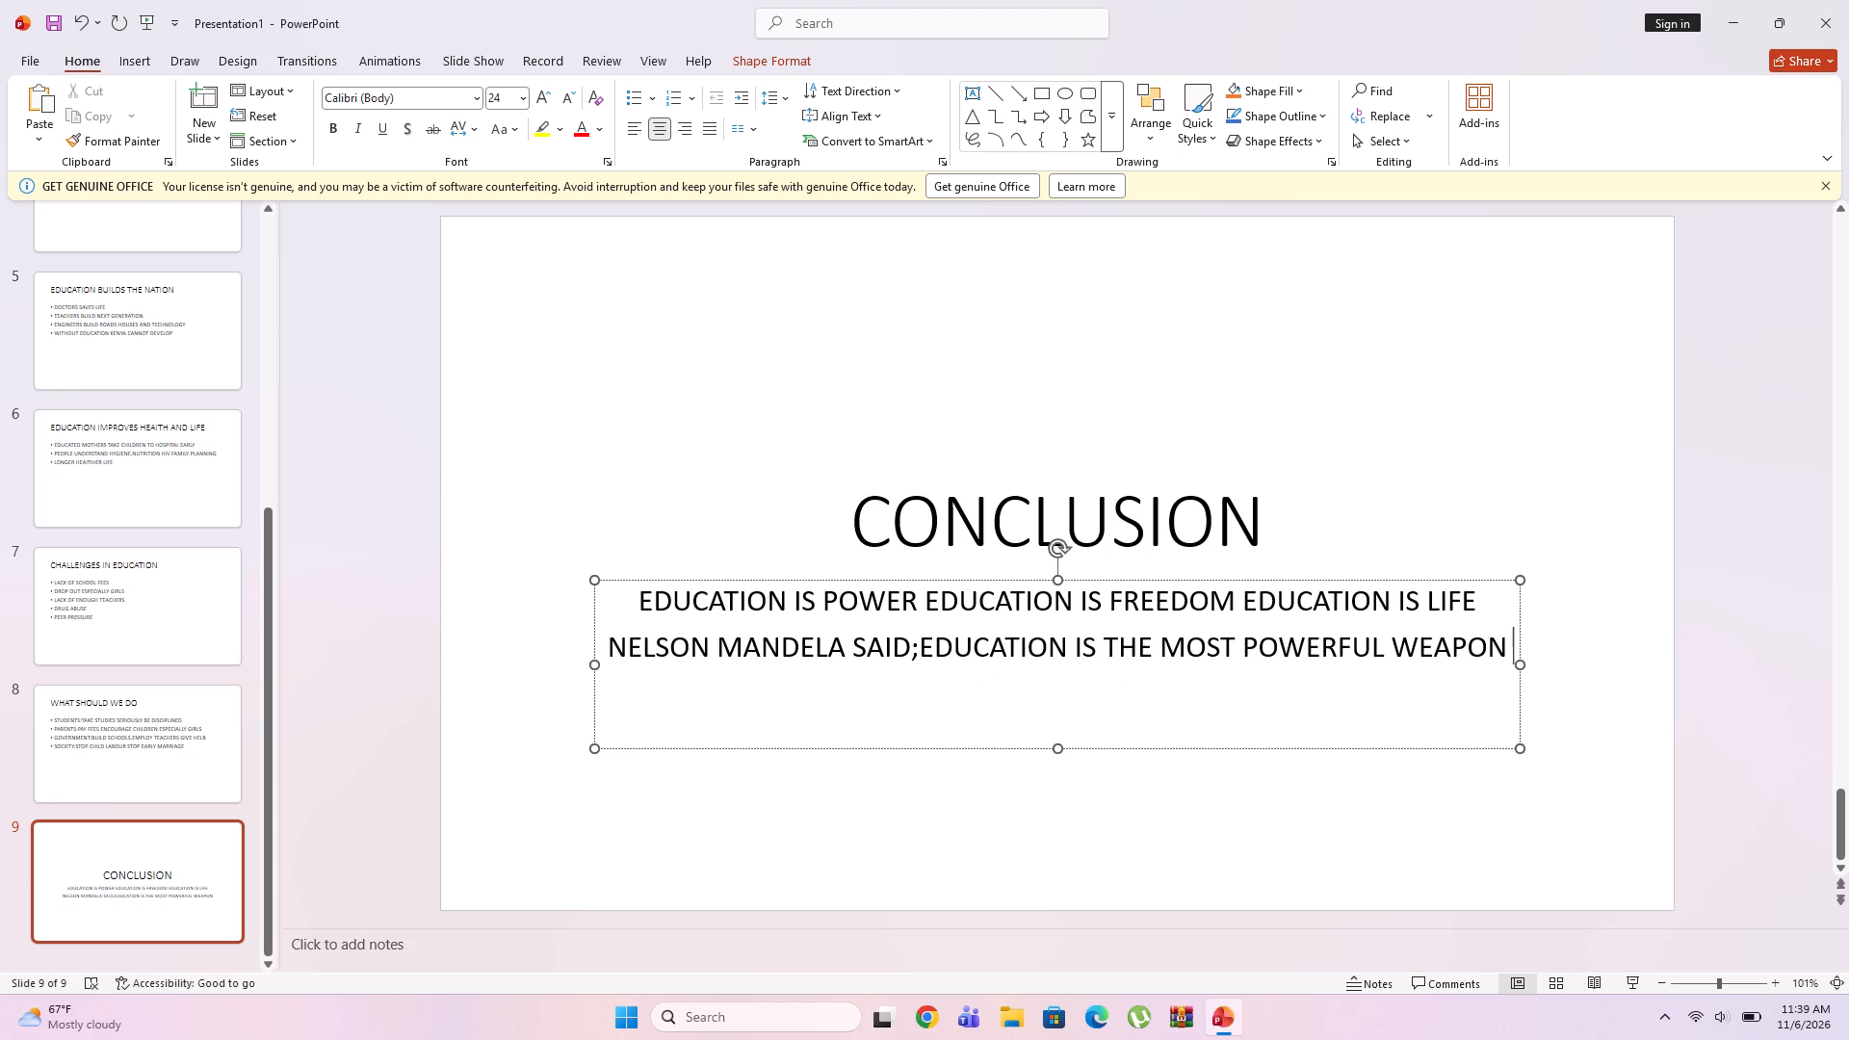
type("WHO")
key("BackSpace")
type("ICH")
key("space")
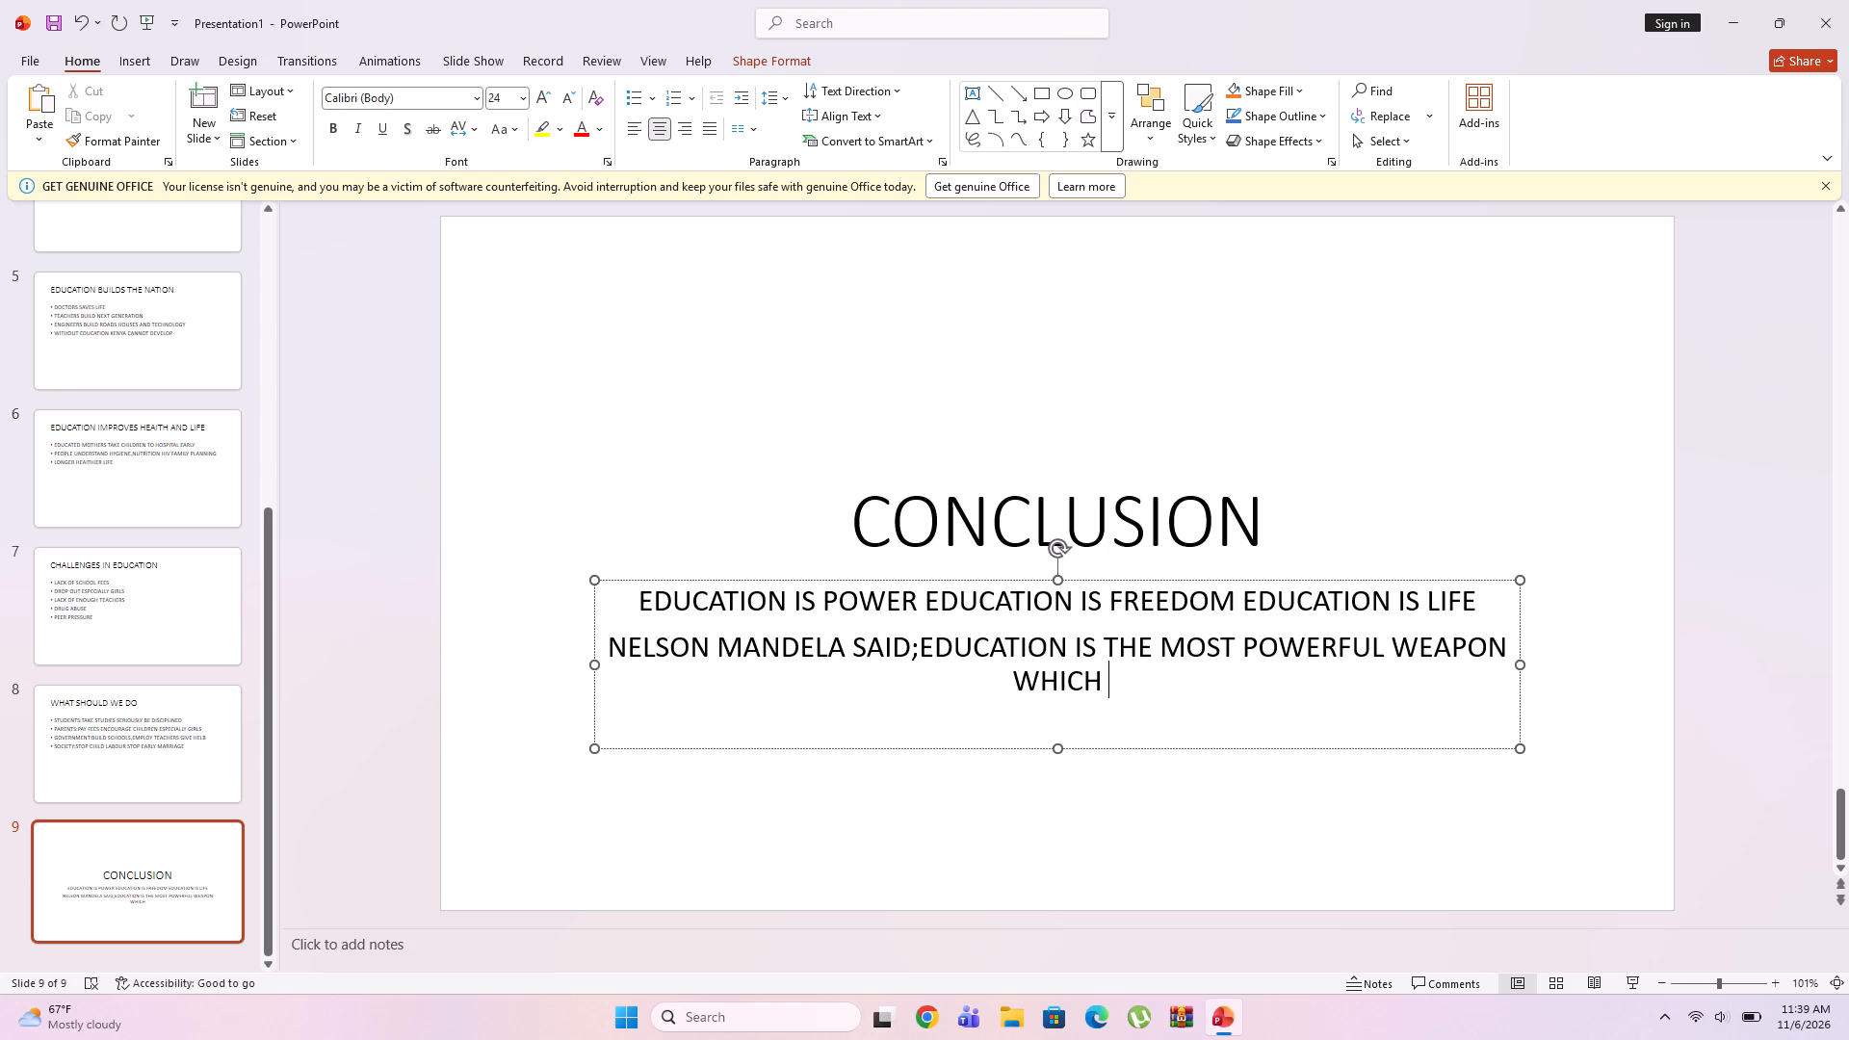
type("YOU")
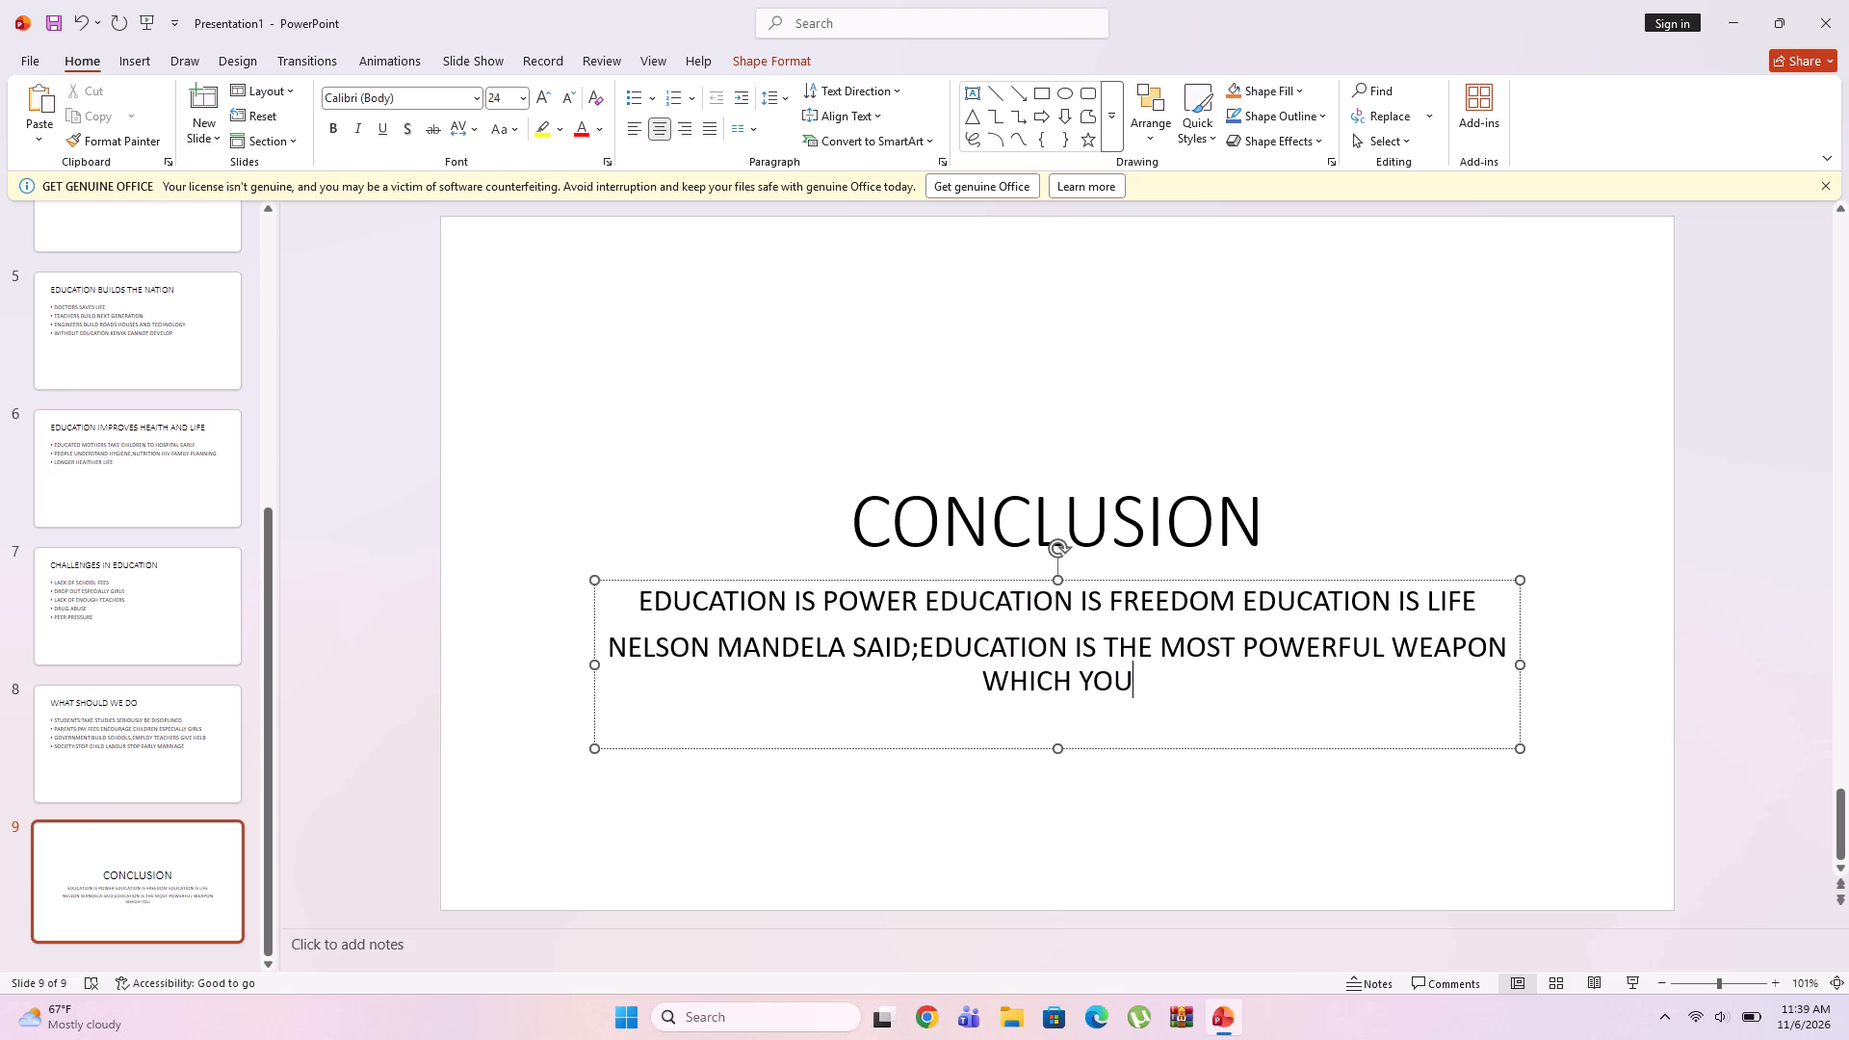
key("space")
type("CAN")
key("space")
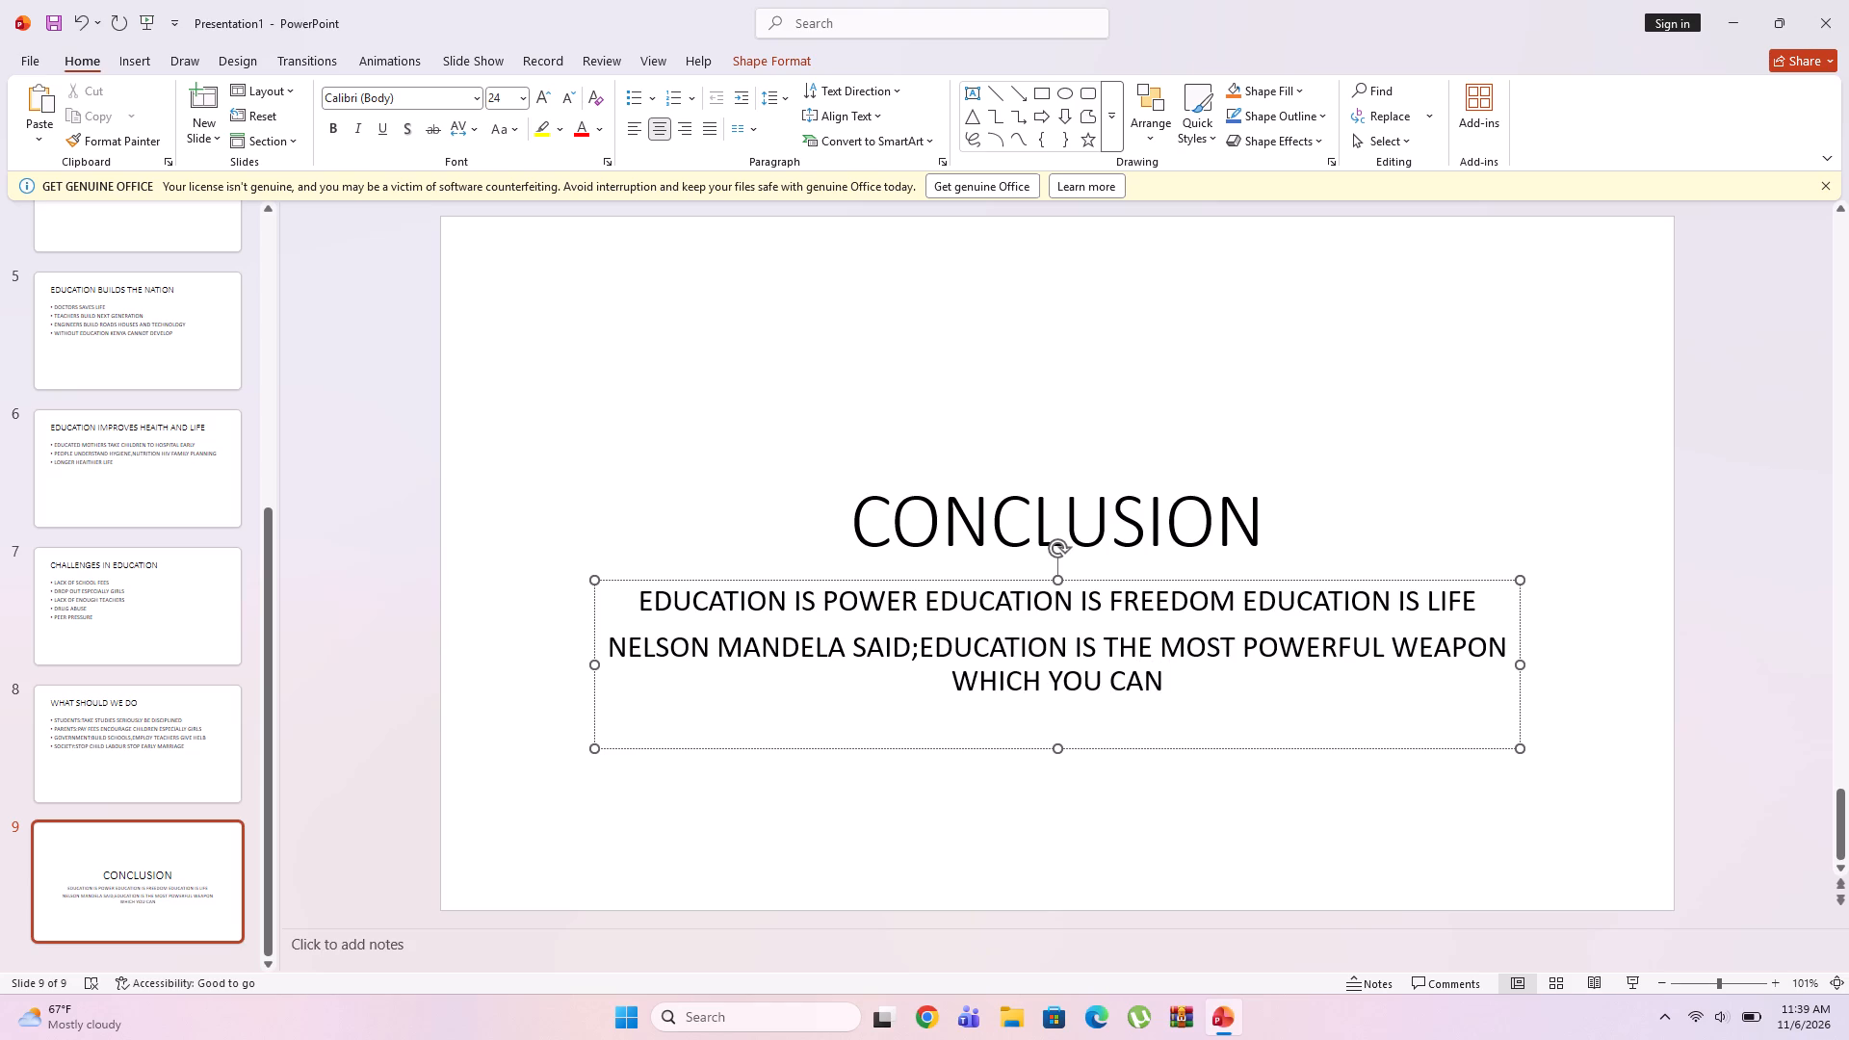
type("USE TO")
key("space")
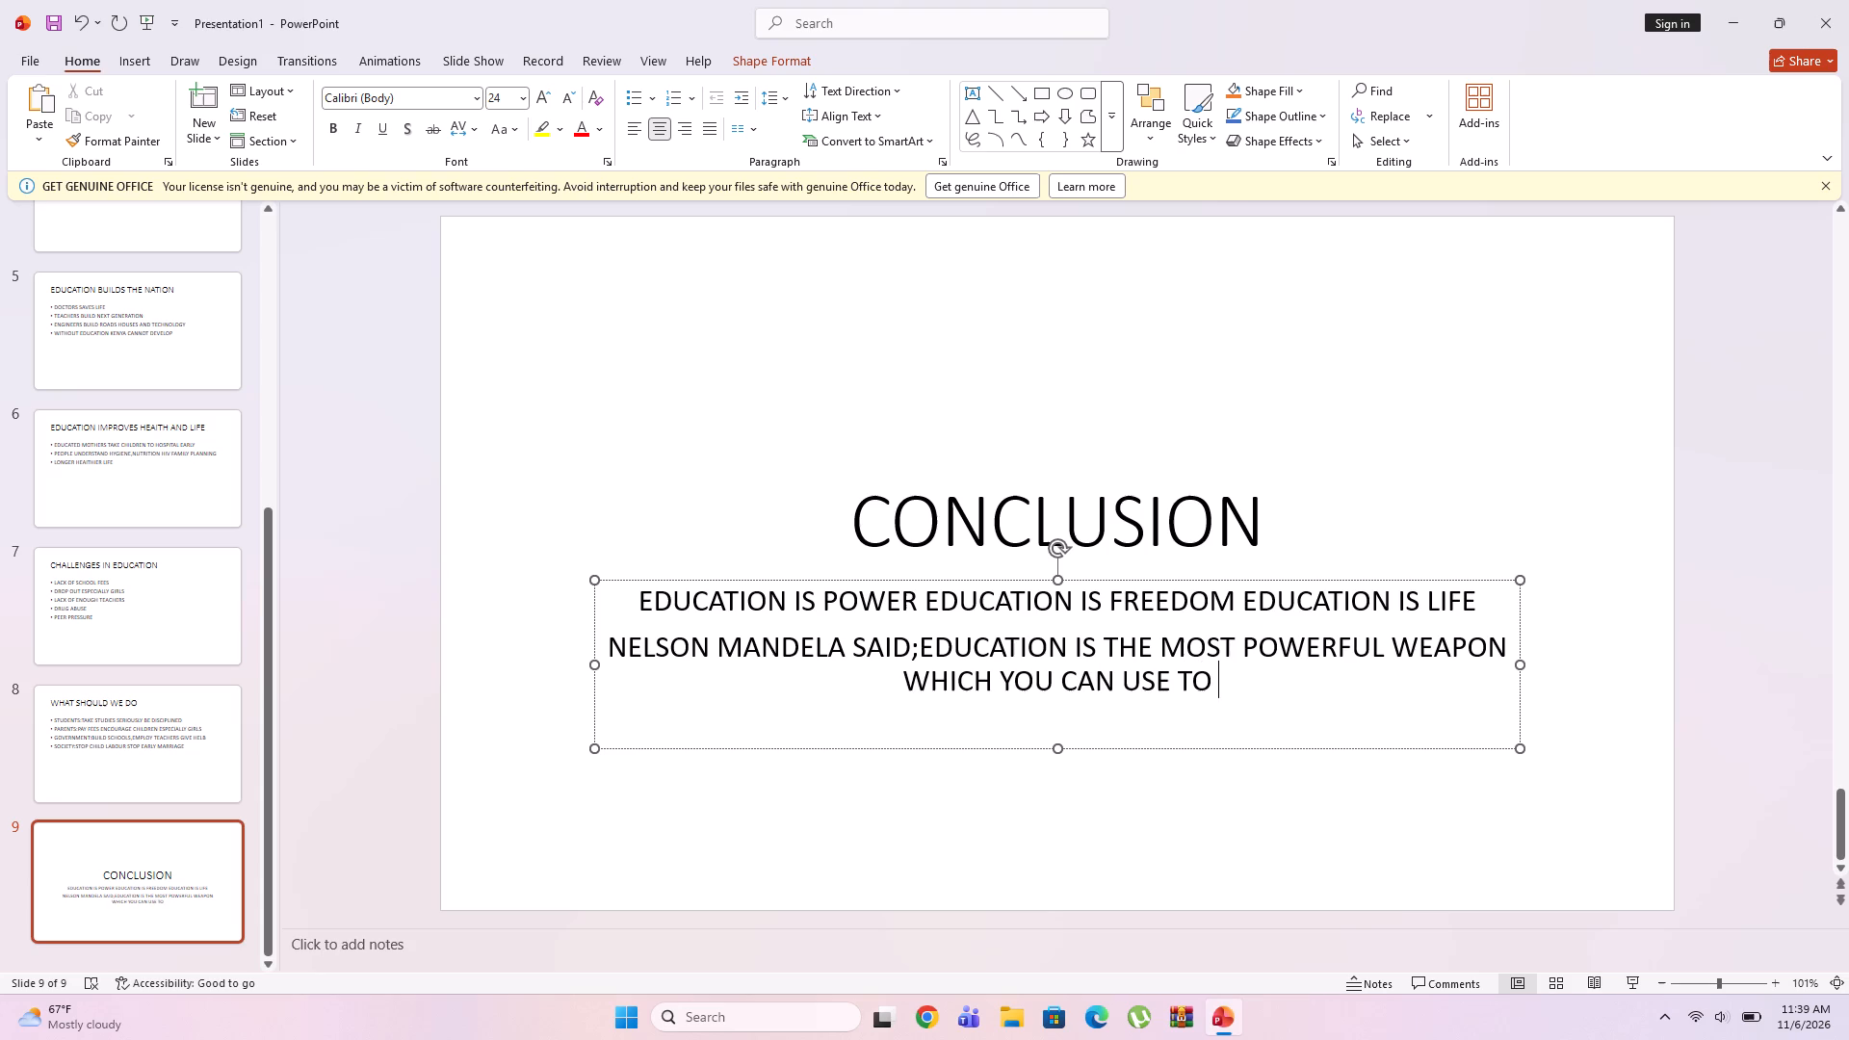
Finish the Nelson Mandela quote on the "CONCLUSION" slide with "CHANGE THE WORLD", keeping spaces between the words.
type("CHA")
type("NGE")
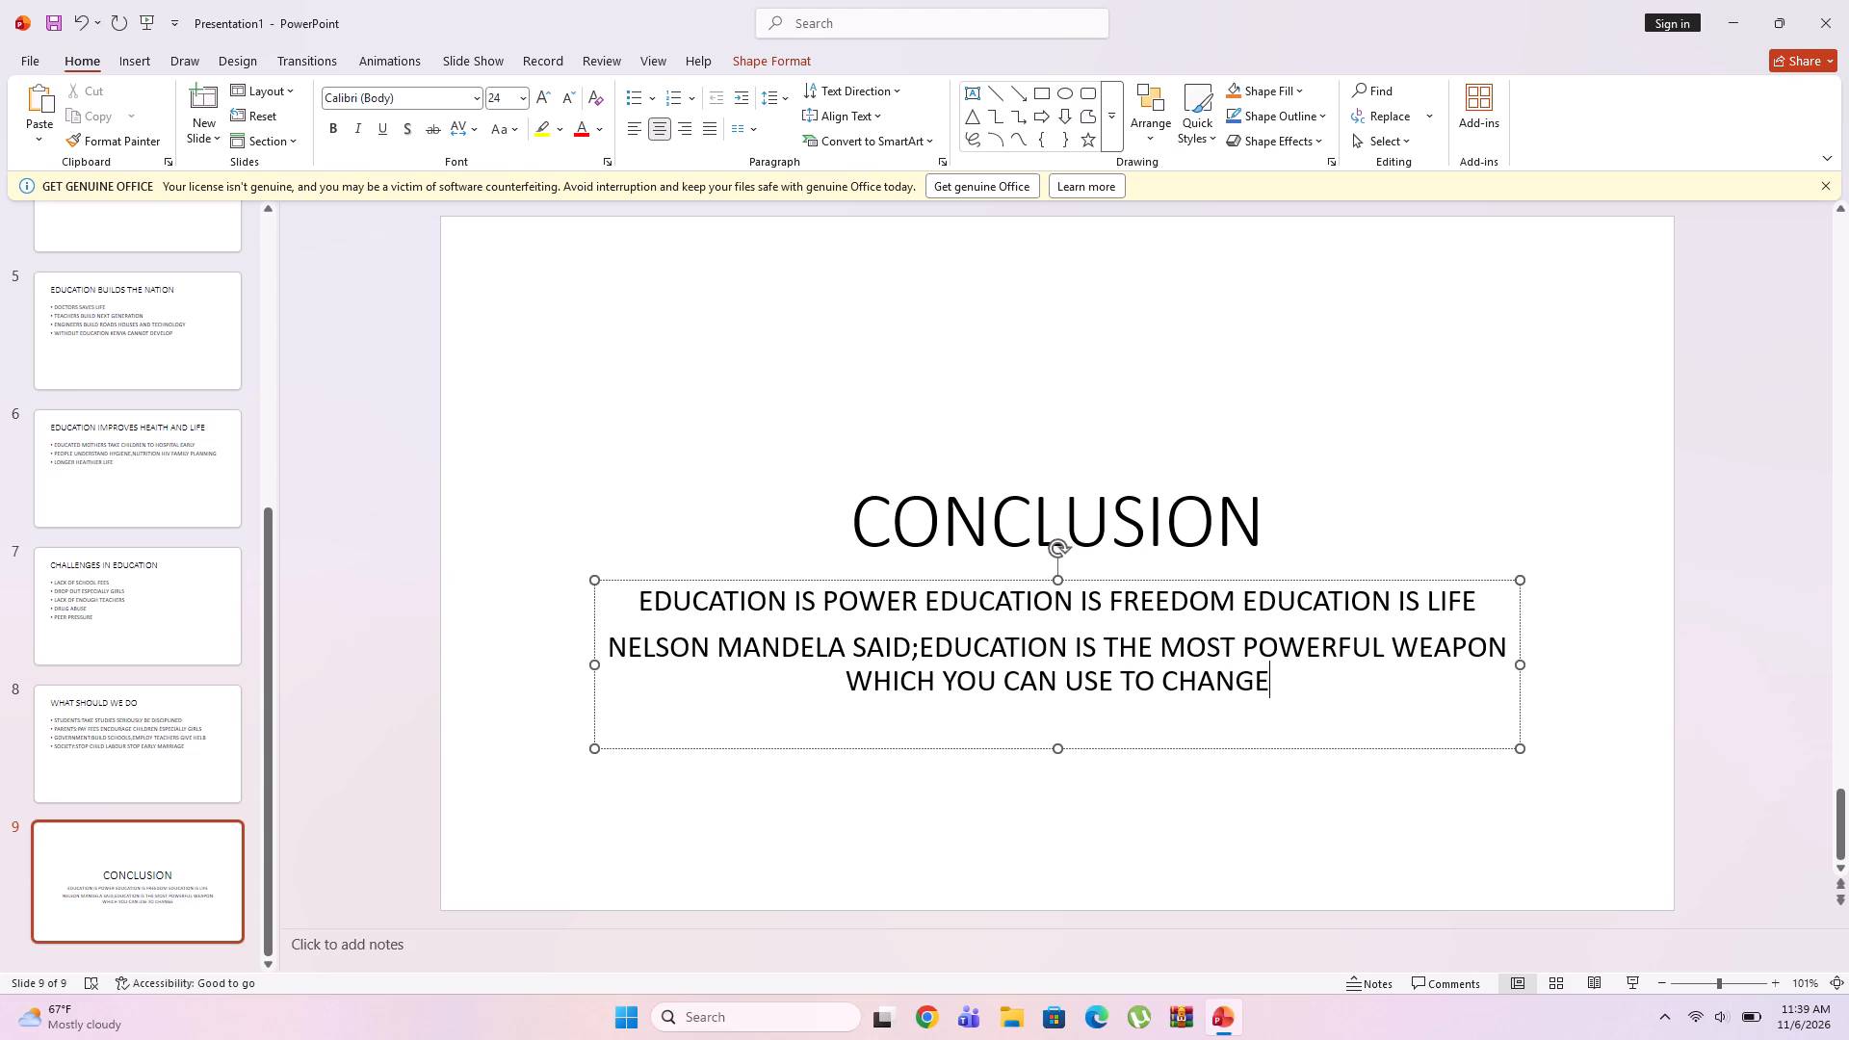
type("THE")
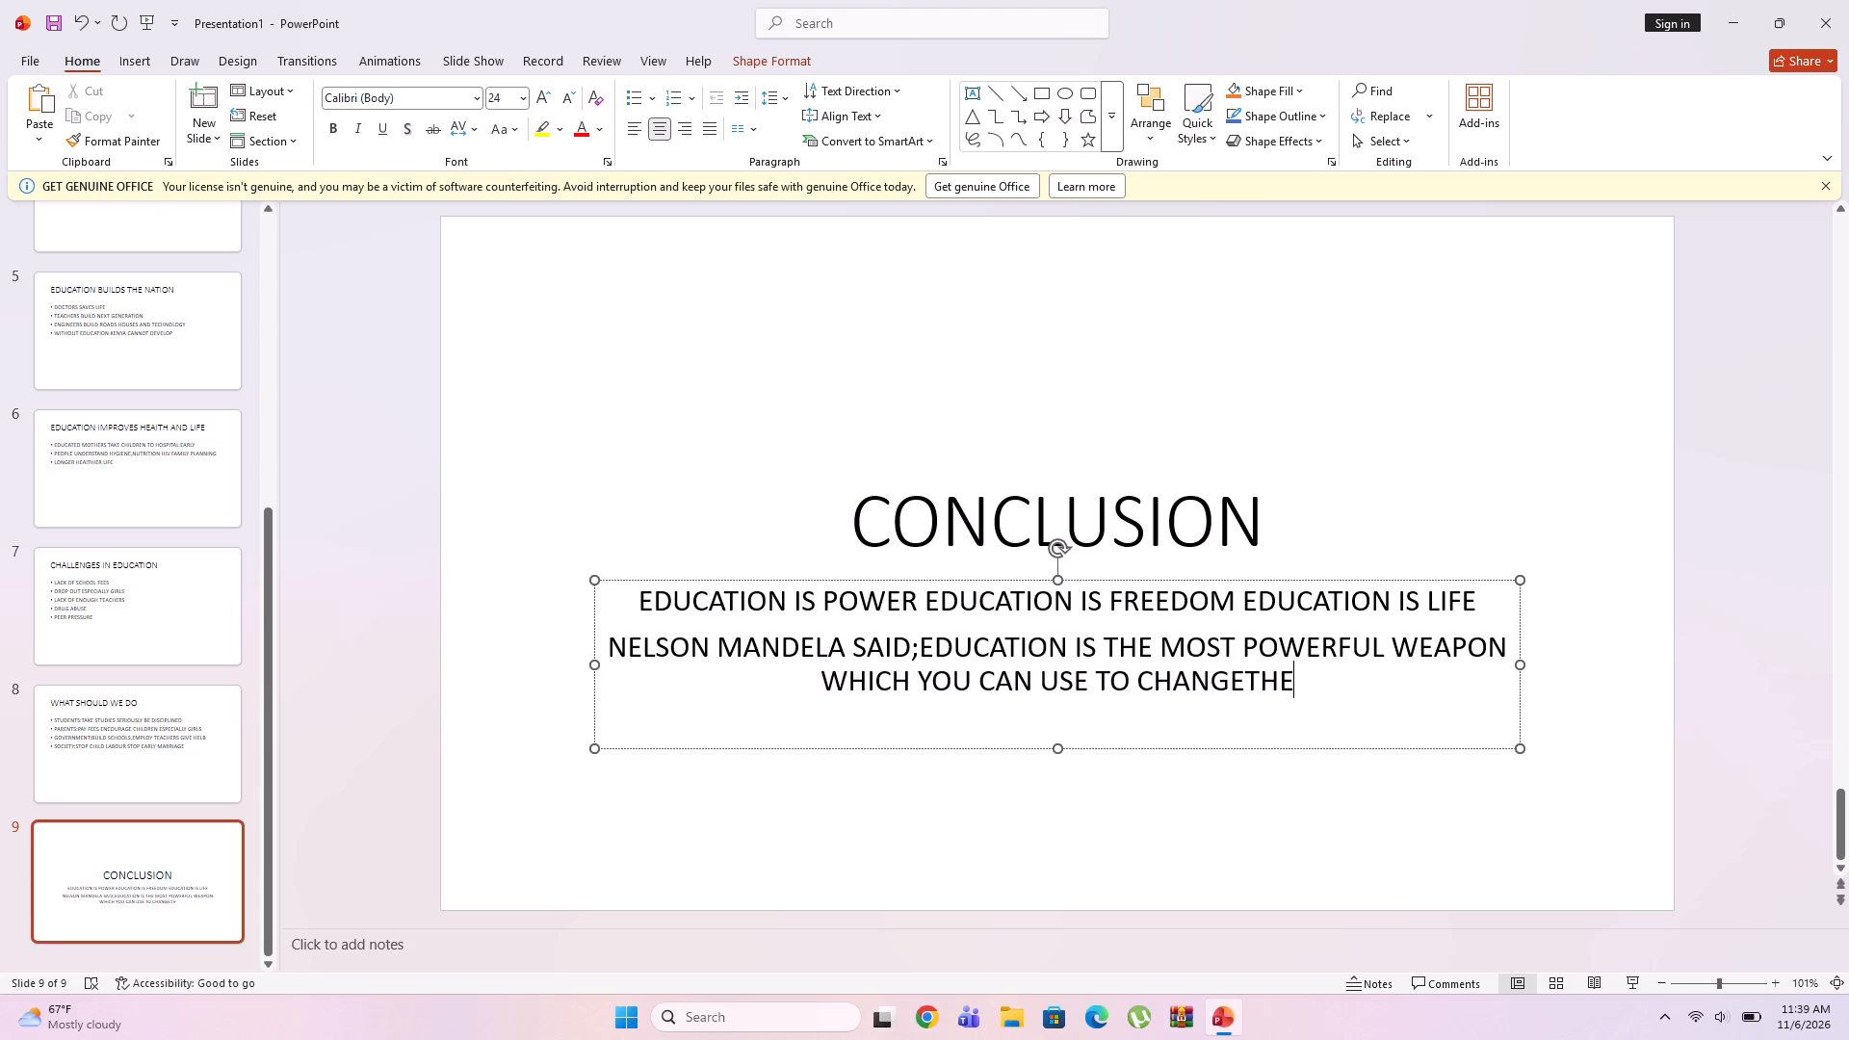
key("BackSpace")
key("BackSpace")
key("BackSpace")
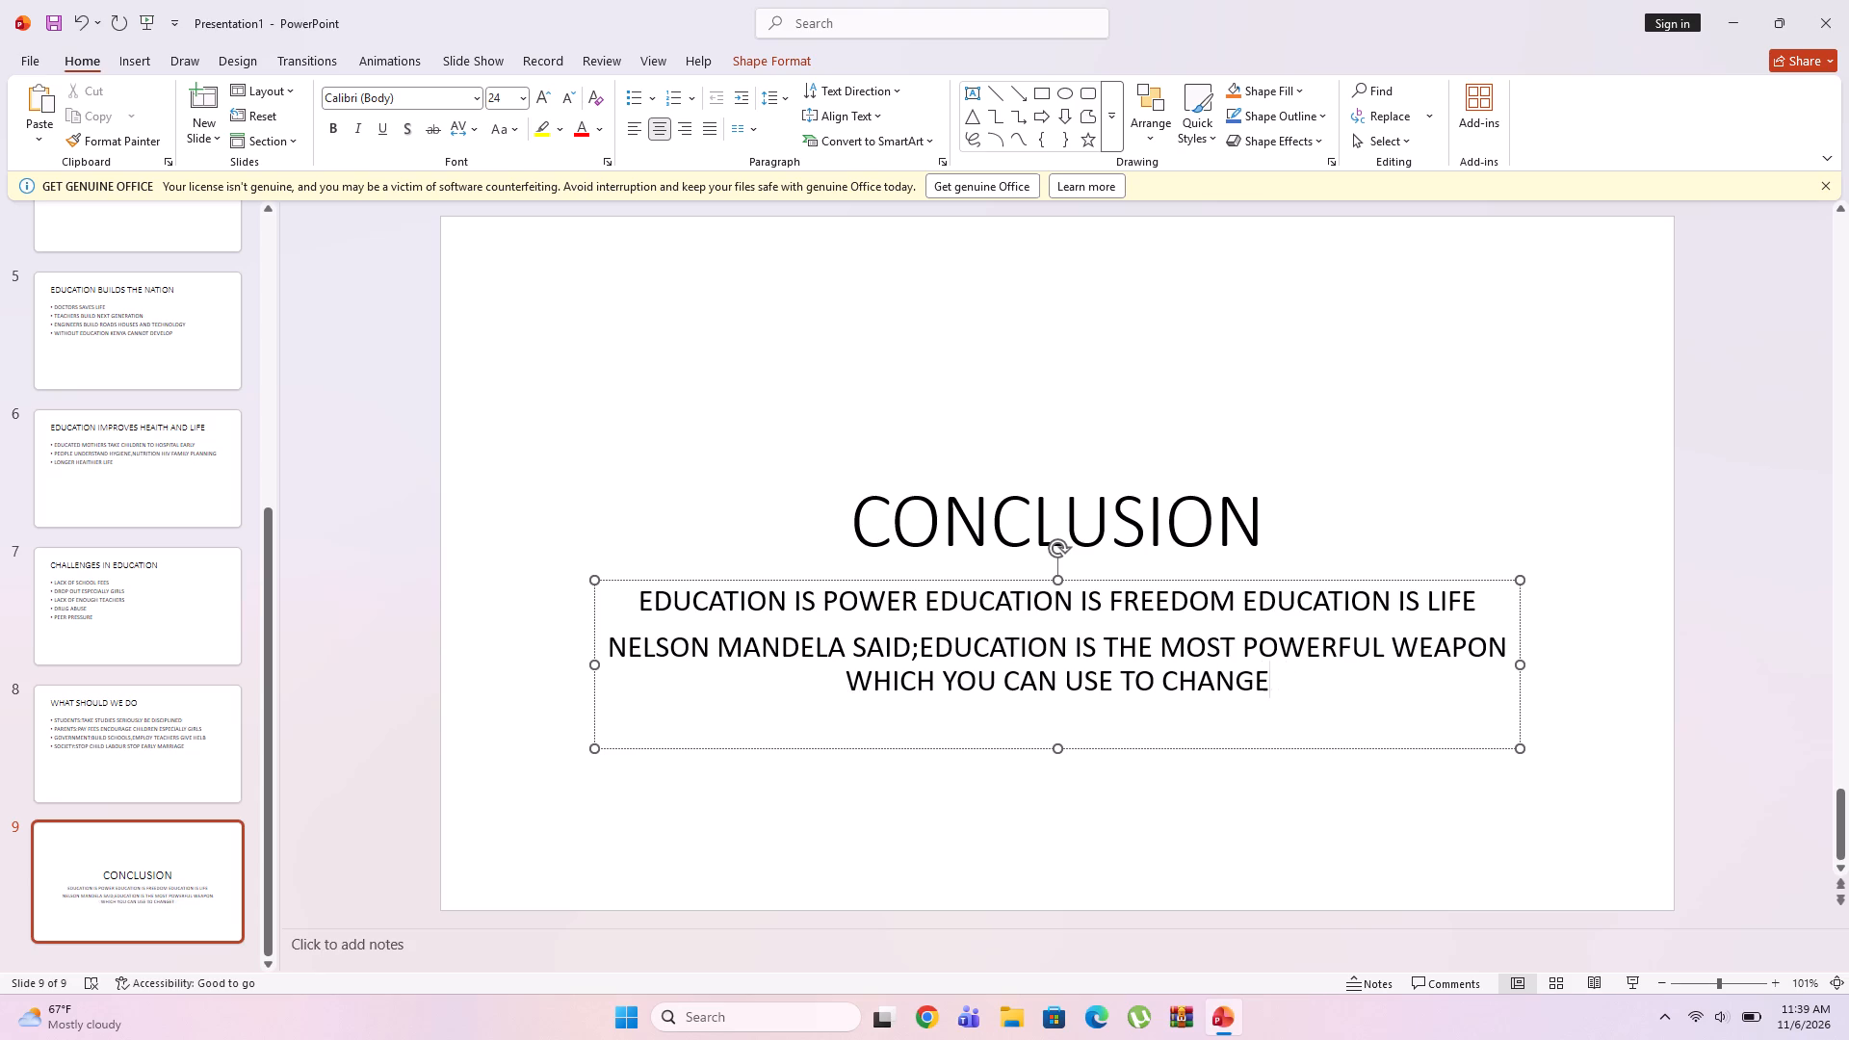
key("space")
type("THE")
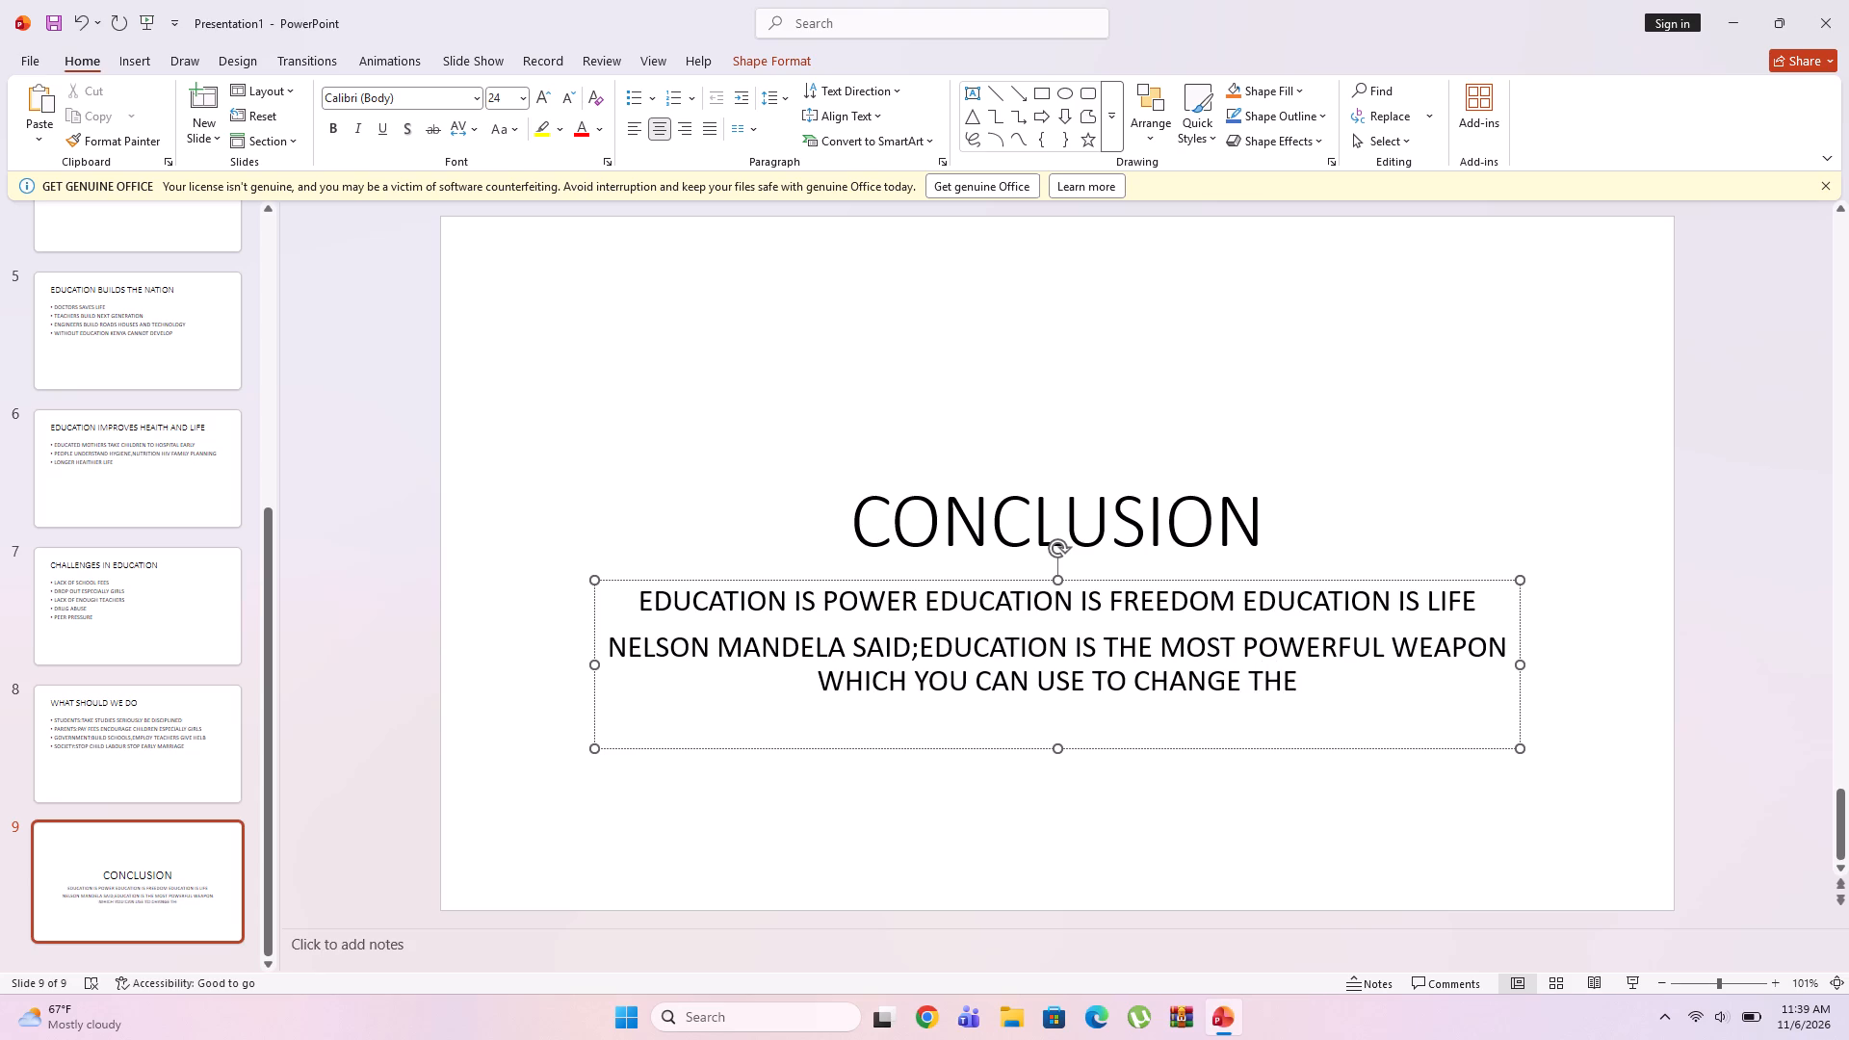
key("space")
type("WO")
key("r")
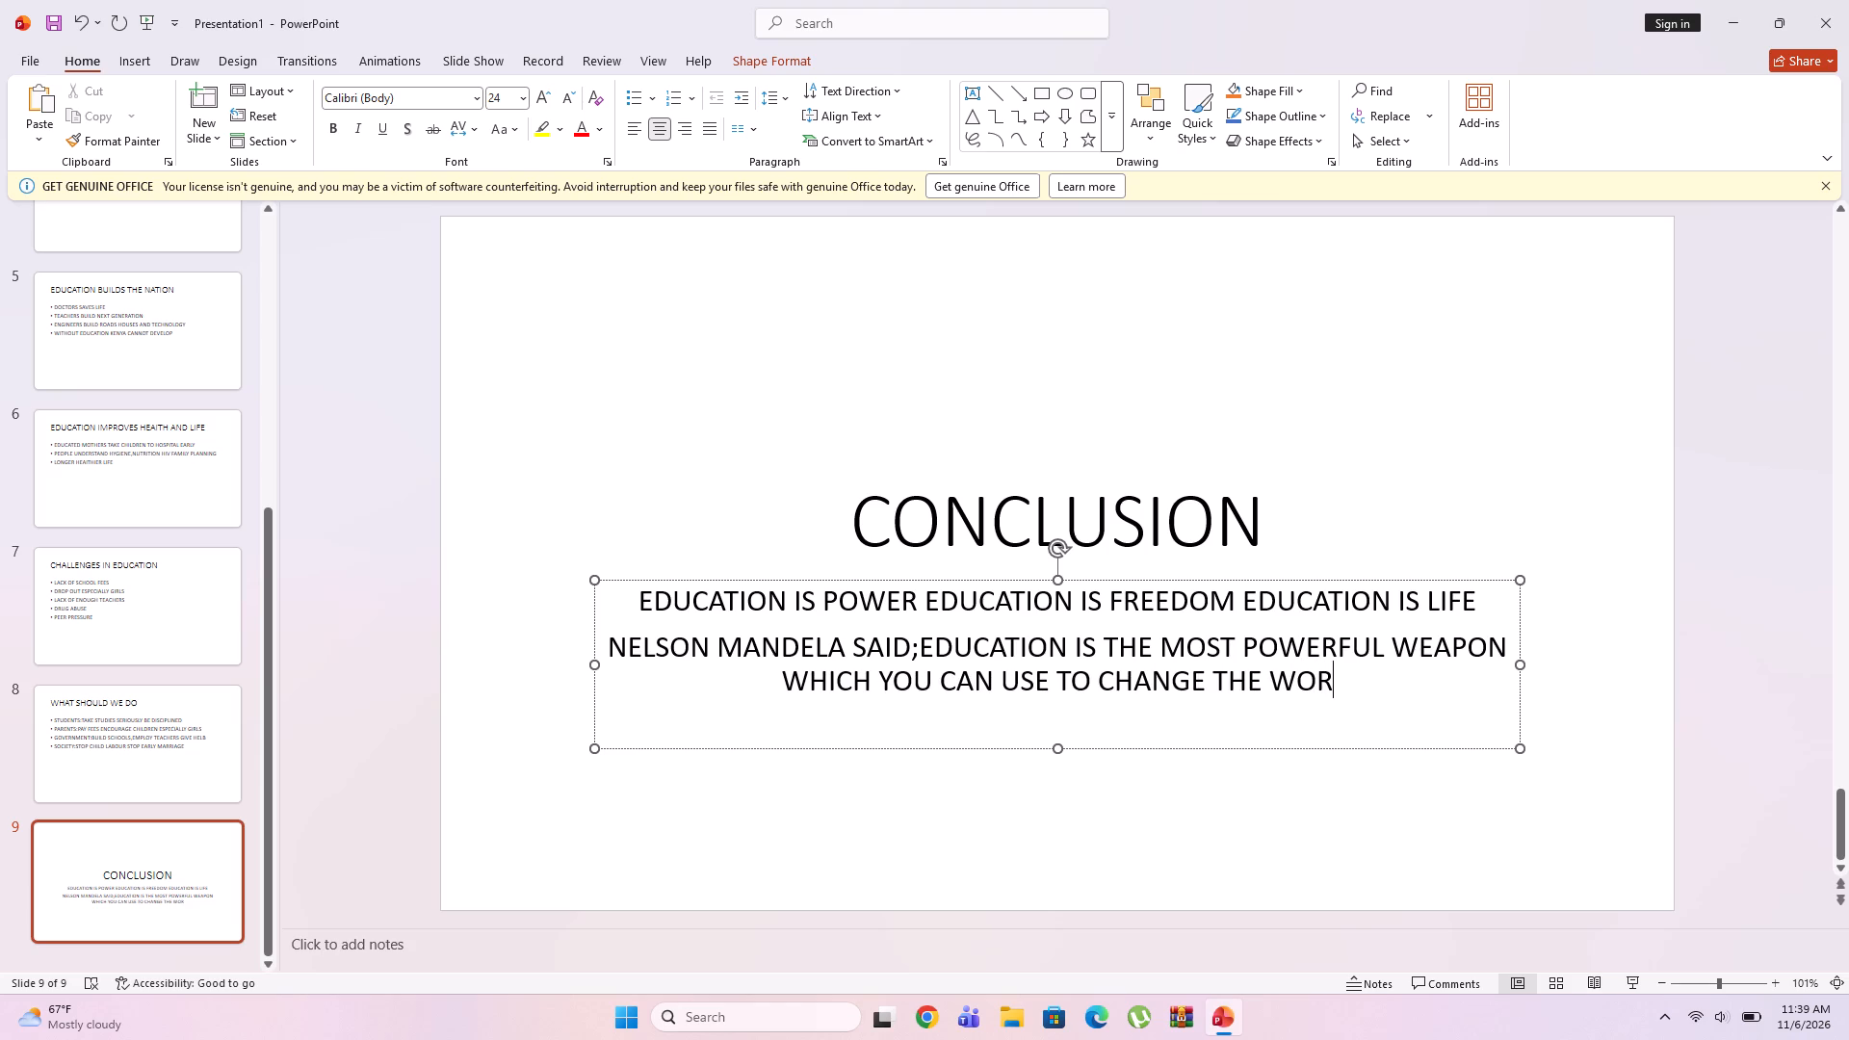
key("l")
key("d")
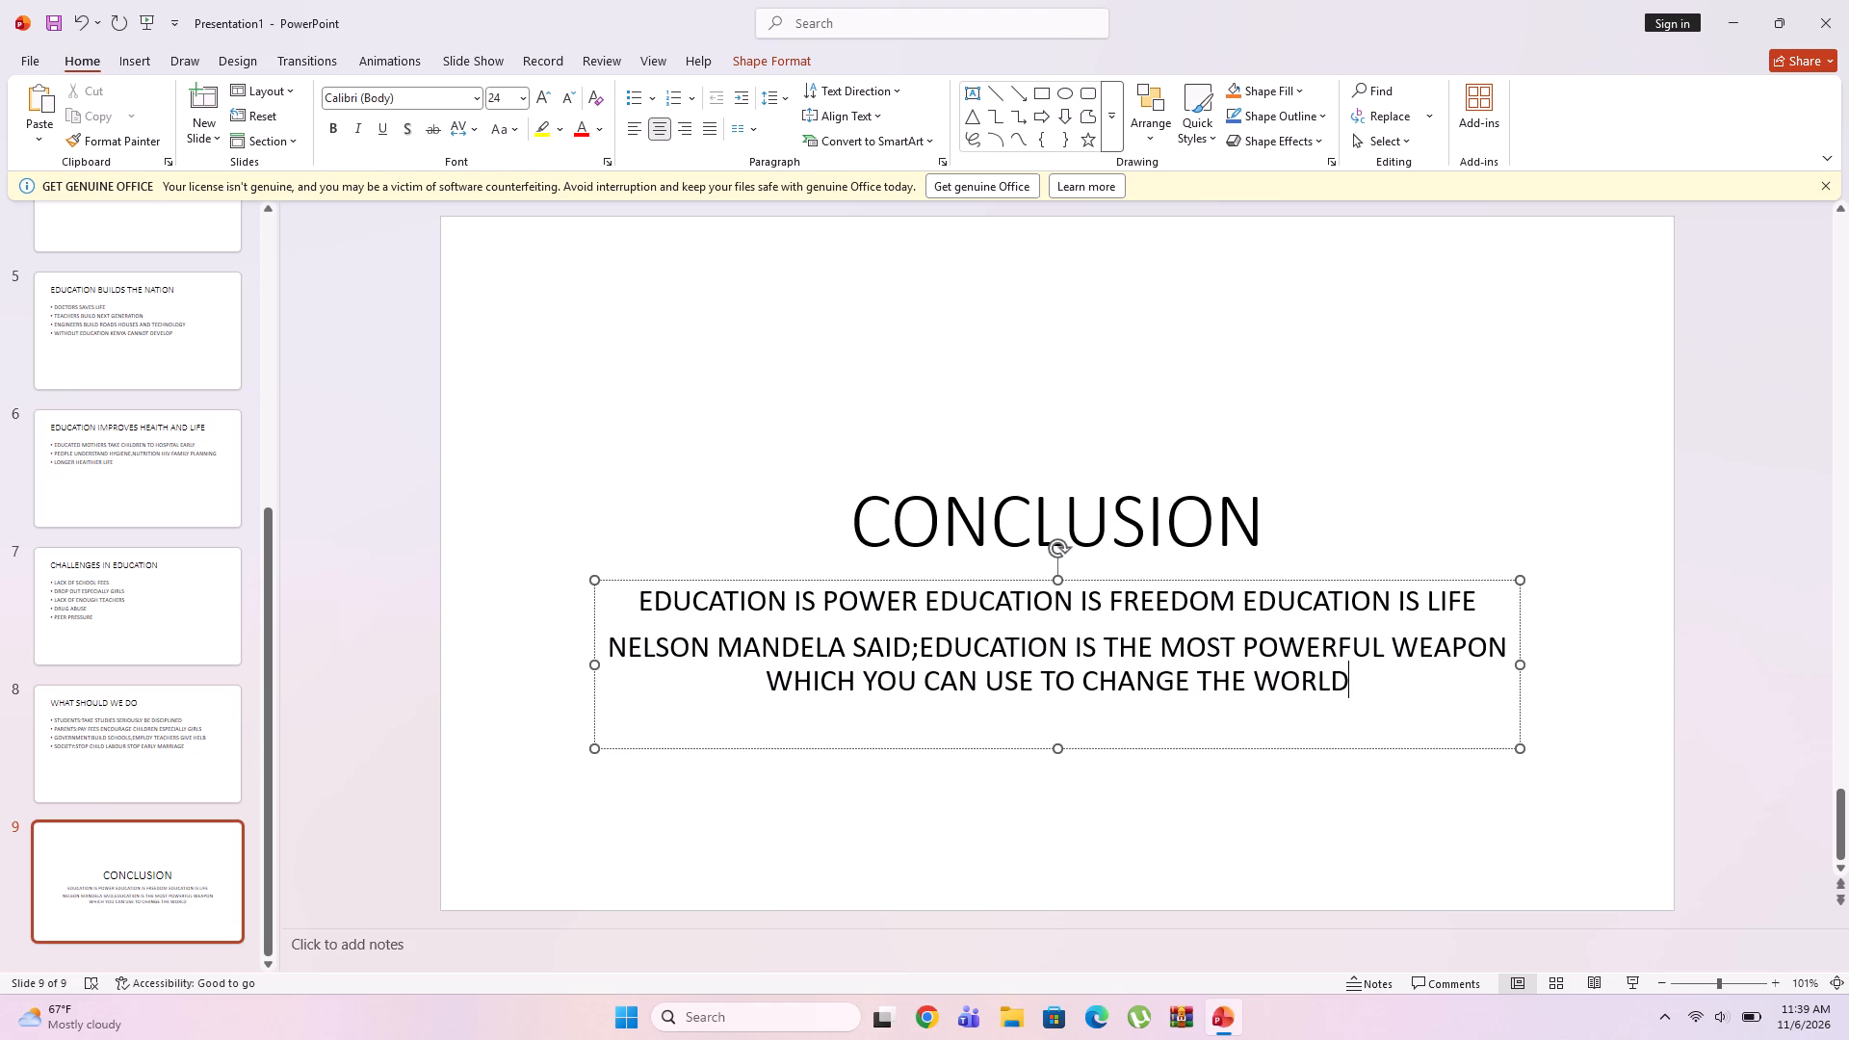
Add a closing line below the Mandela quote that reads "THANK YOU.ANY QUESTION?".
key("Return")
type("THANK")
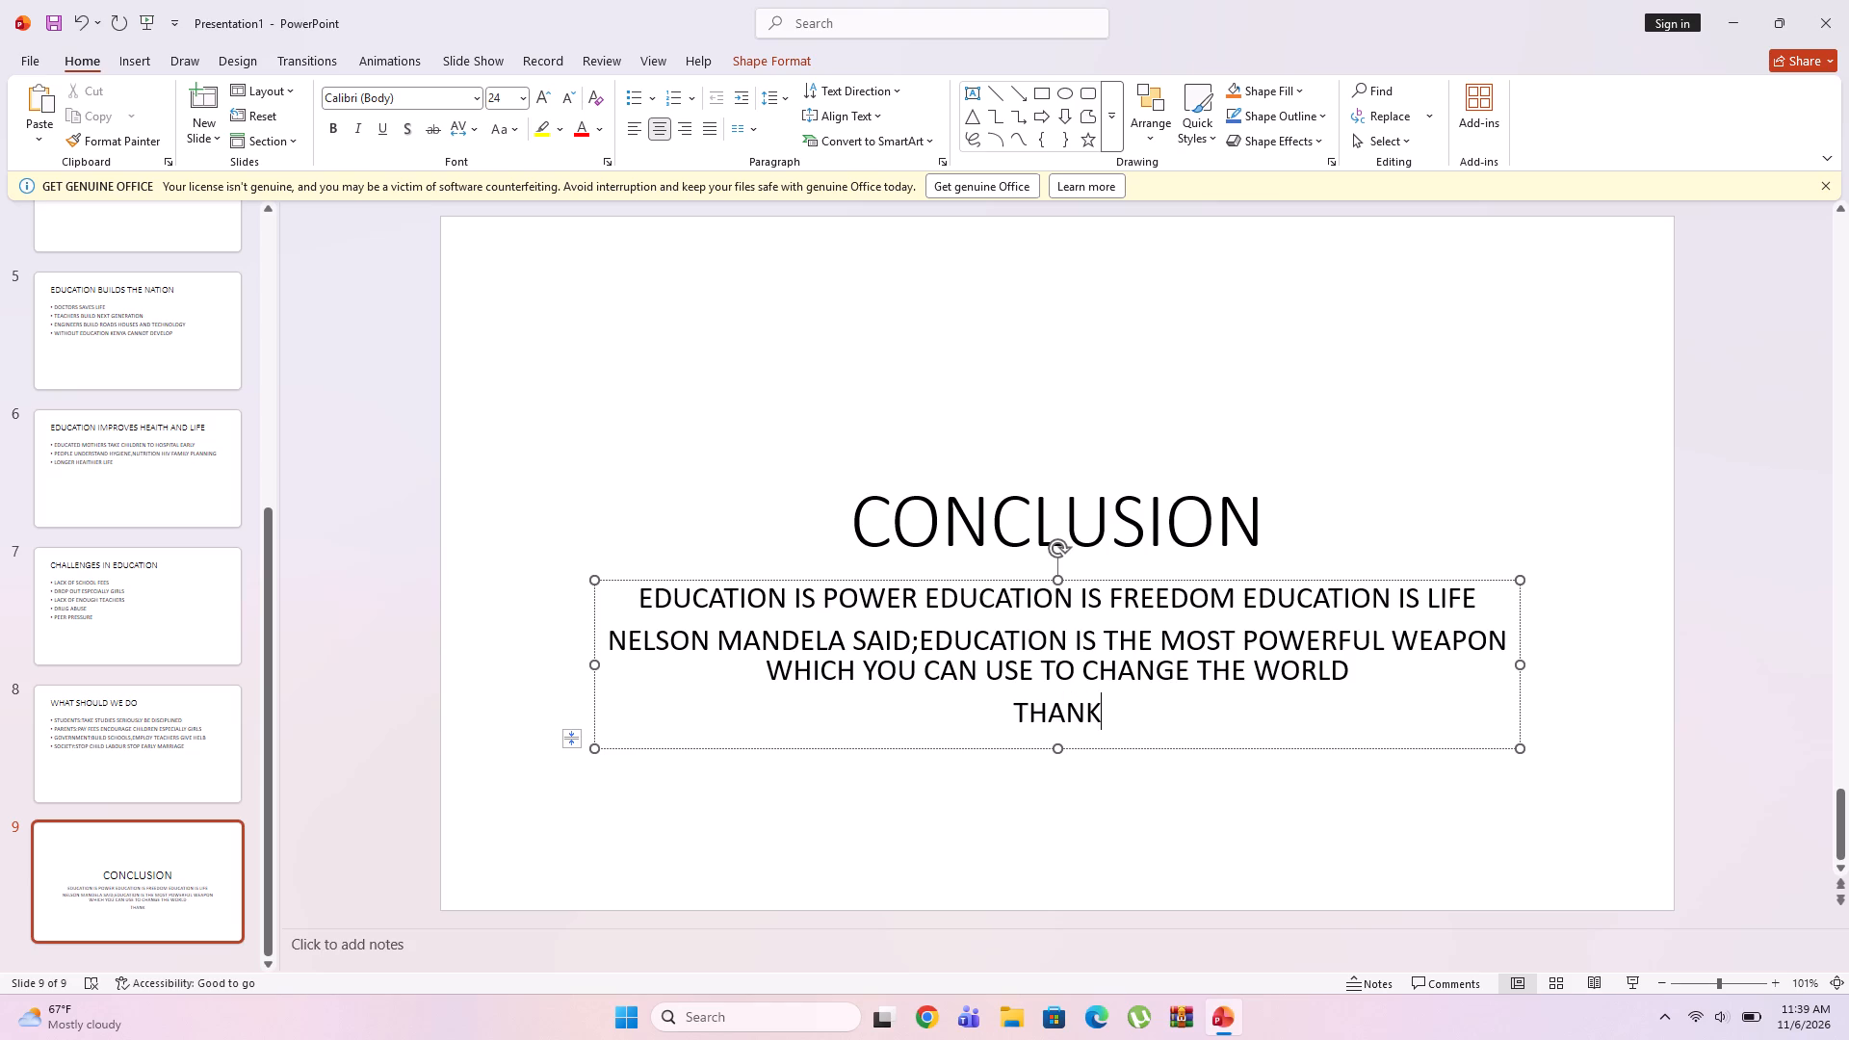
key("y")
key("BackSpace")
key("space")
type("YP")
key("BackSpace")
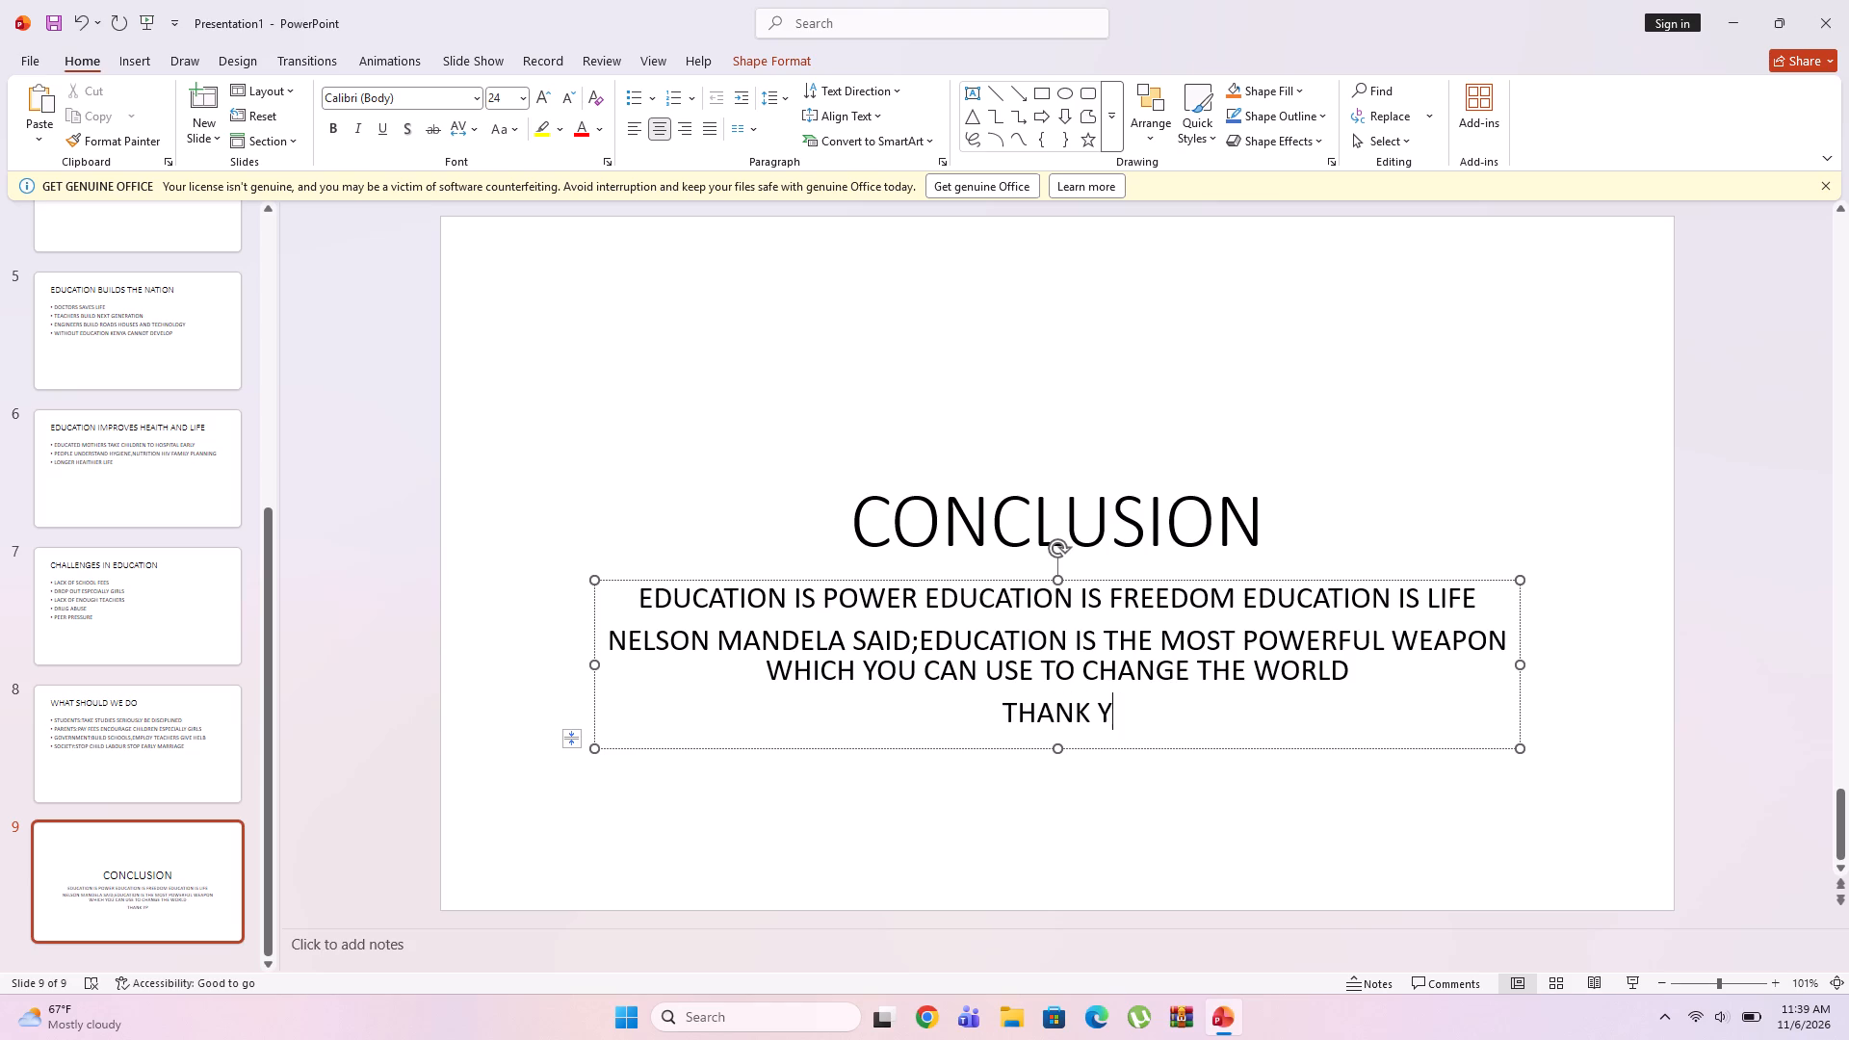
type("OU")
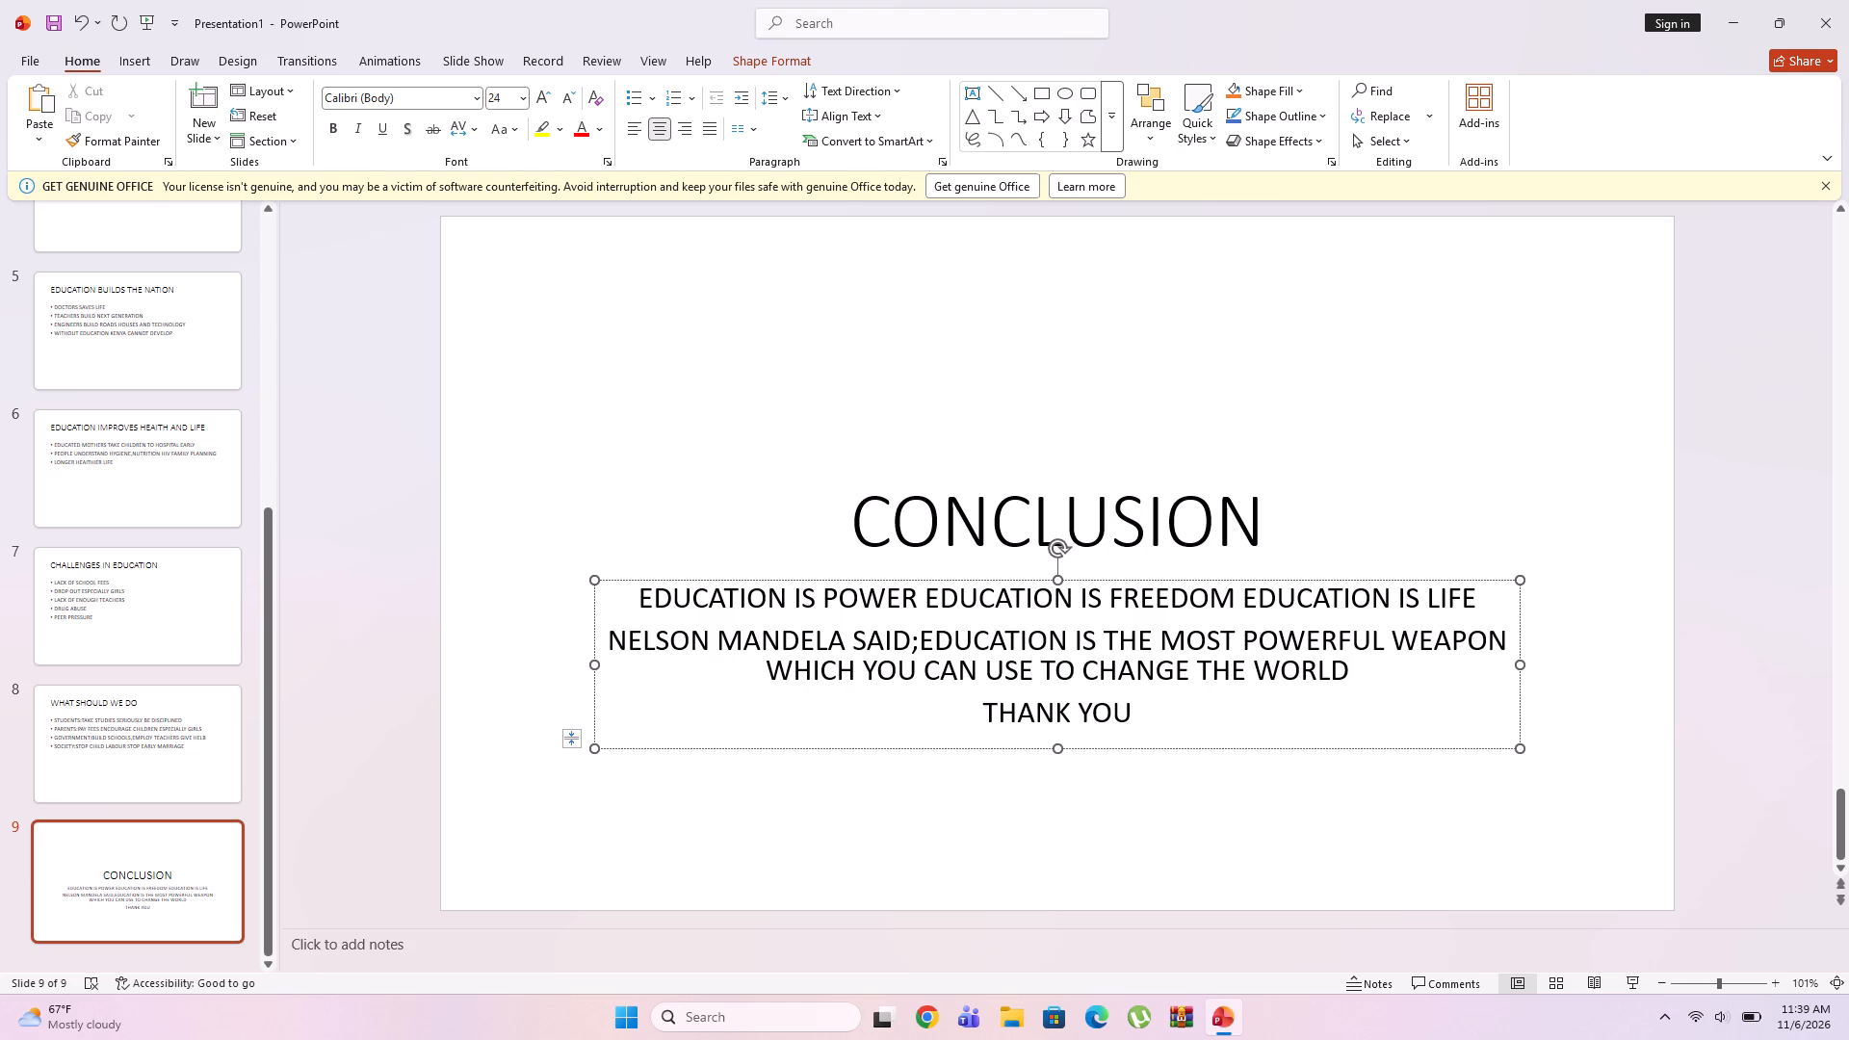
key("period")
type("ANY")
key("space")
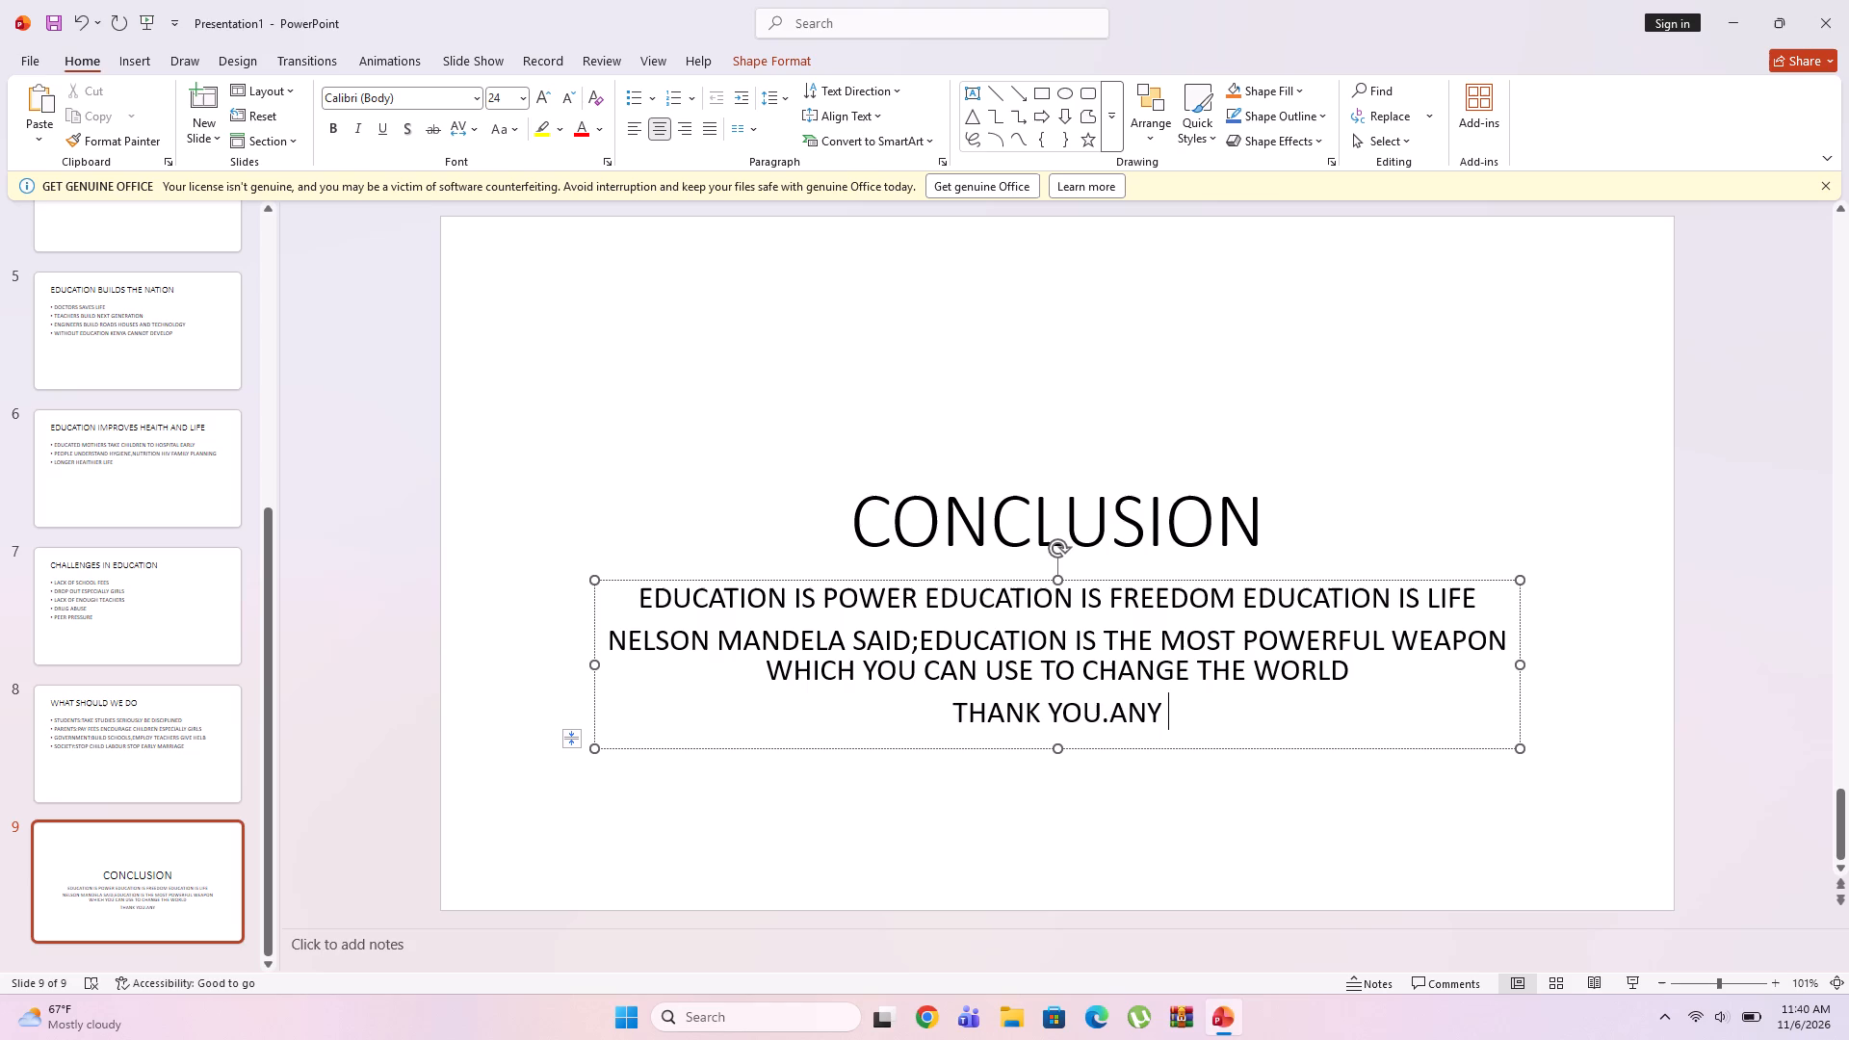
type("QUEST")
type("ION")
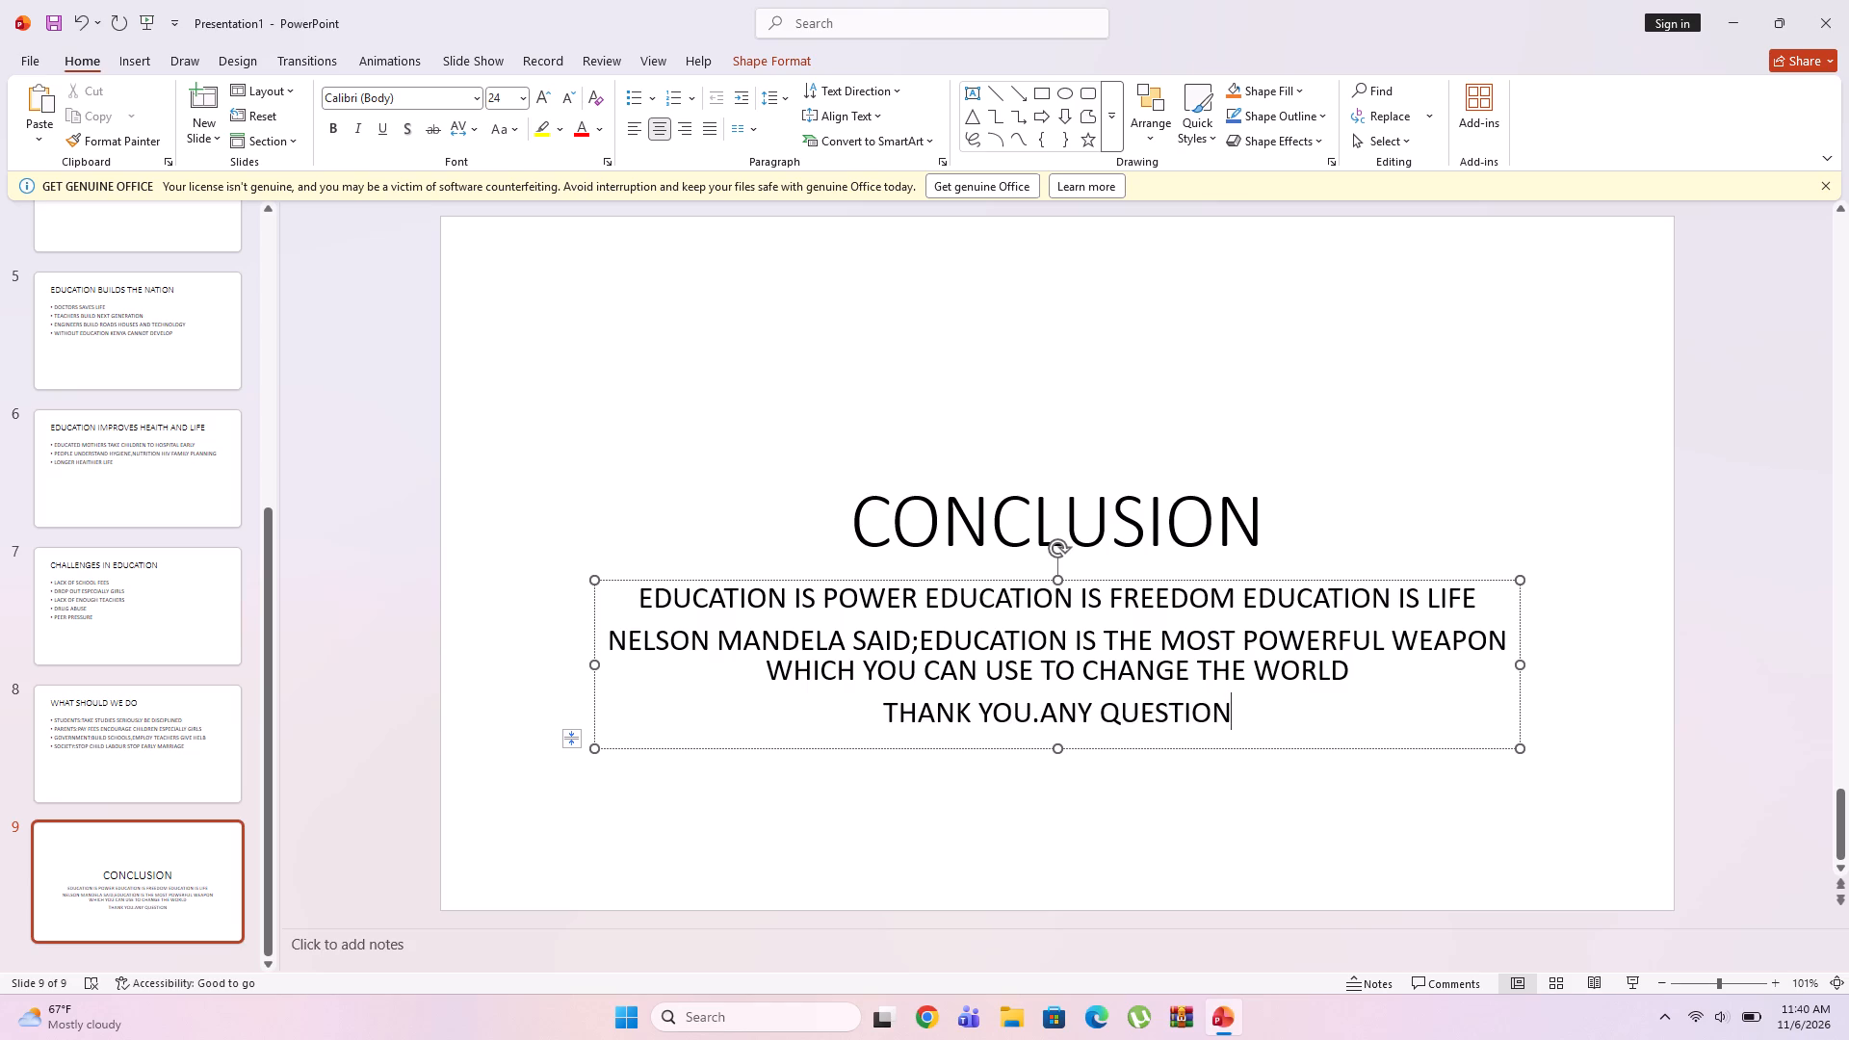
key("shift+question")
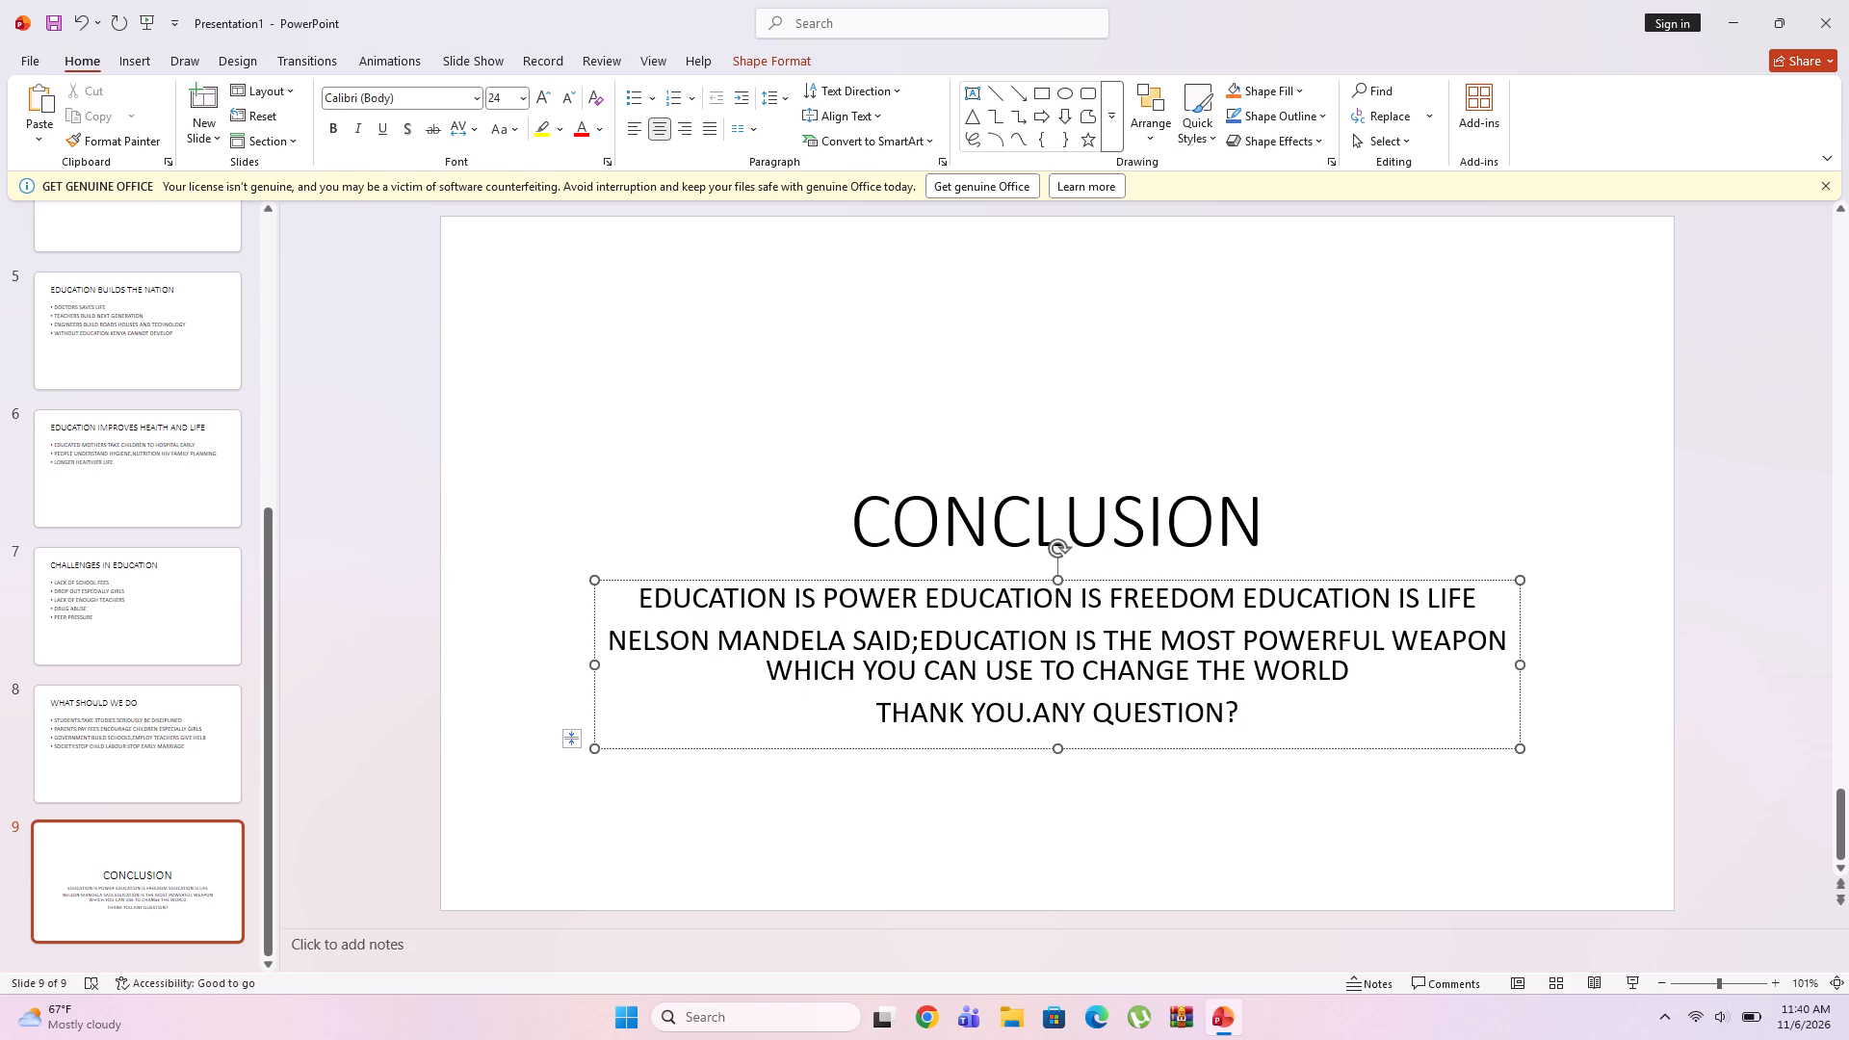
Apply the Reveal transition to the "CONCLUSION" slide.
left_click(299, 60)
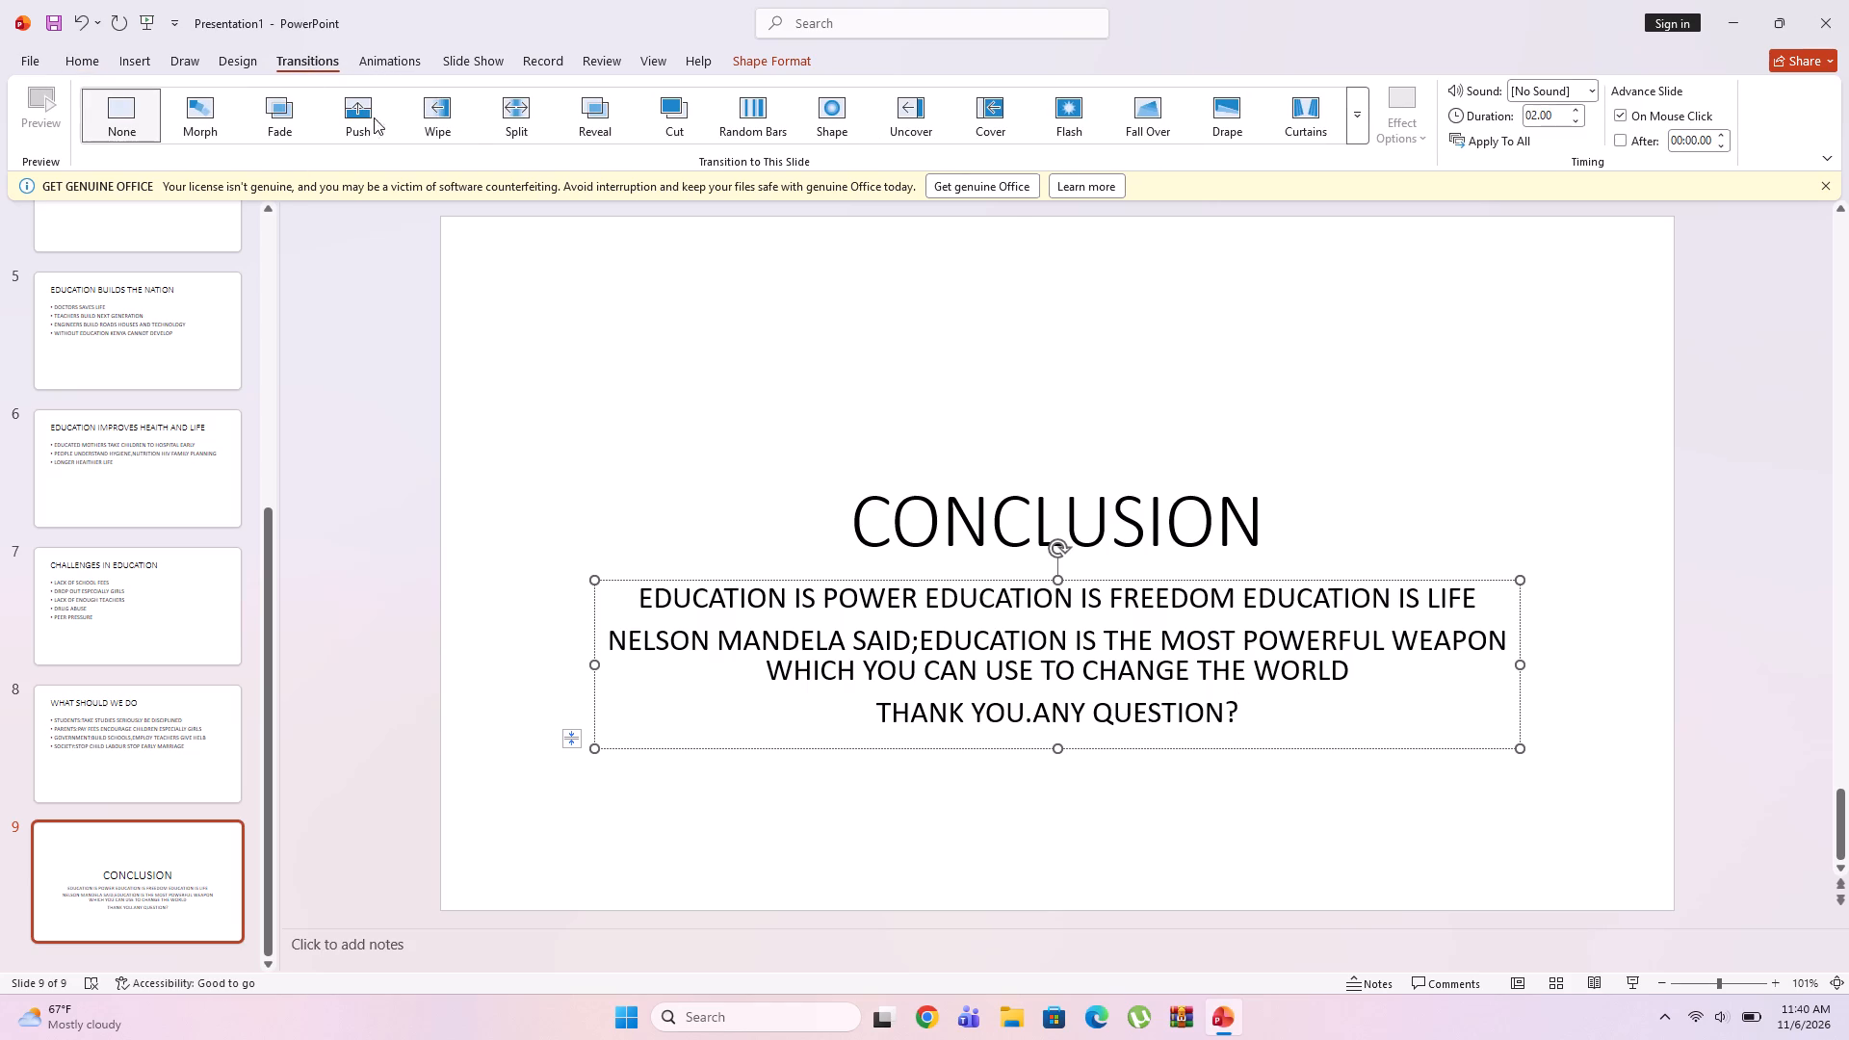
left_click(679, 107)
left_click(601, 136)
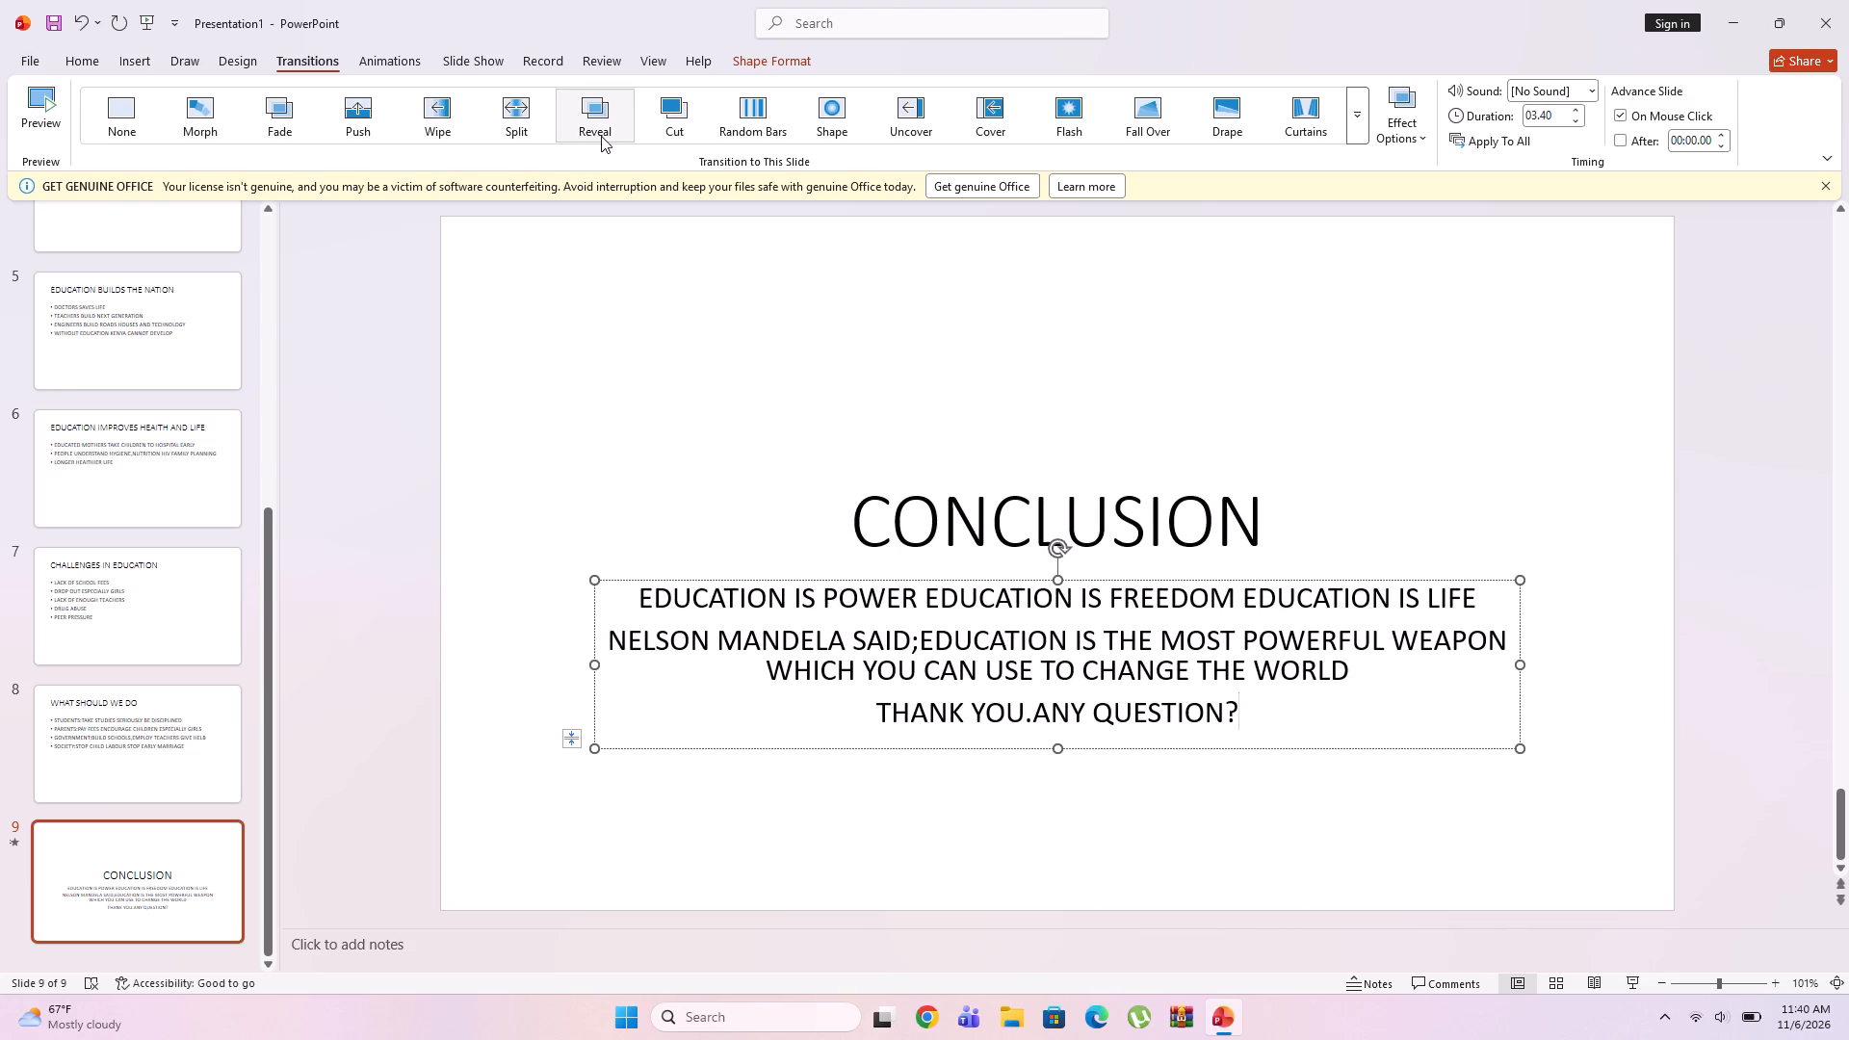
left_click(596, 135)
left_click(473, 62)
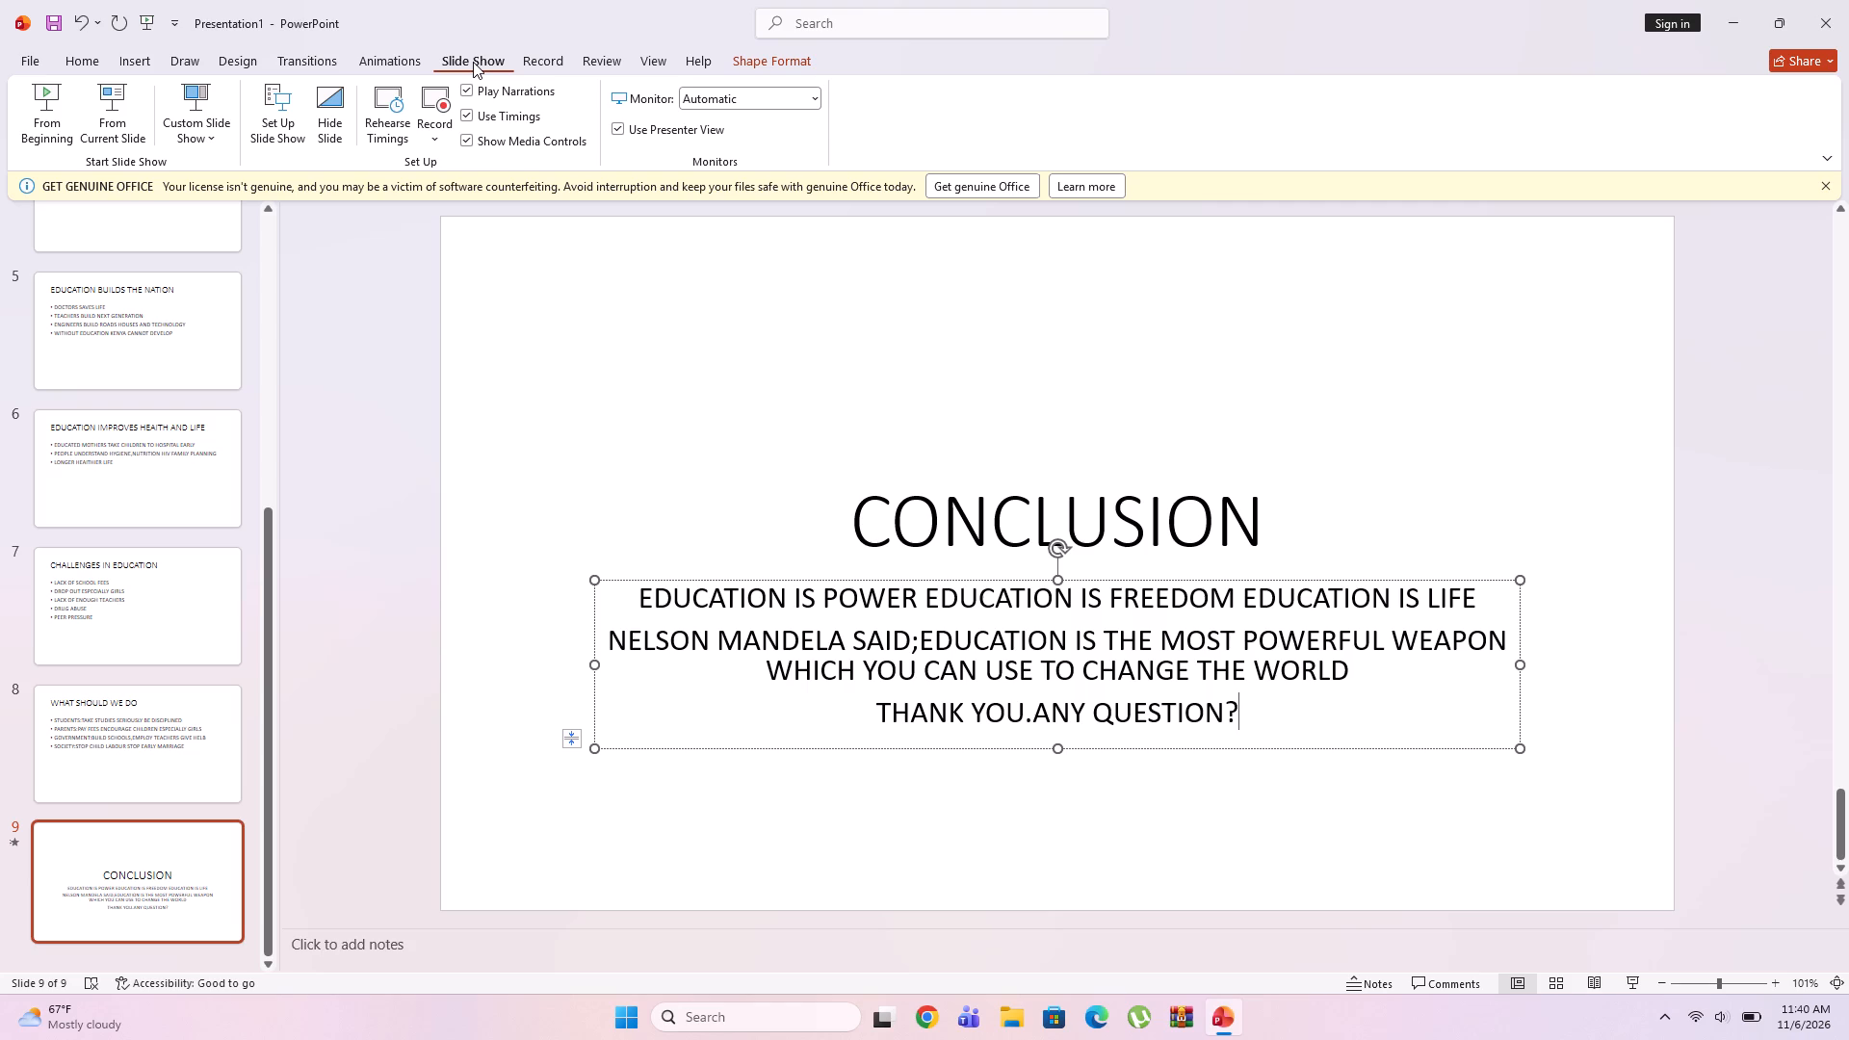
Apply the Reveal transition to slides 8, 7, 6 and 5, from "WHAT SHOULD WE DO" back to "EDUCATION BUILDS THE NATION".
left_click(70, 723)
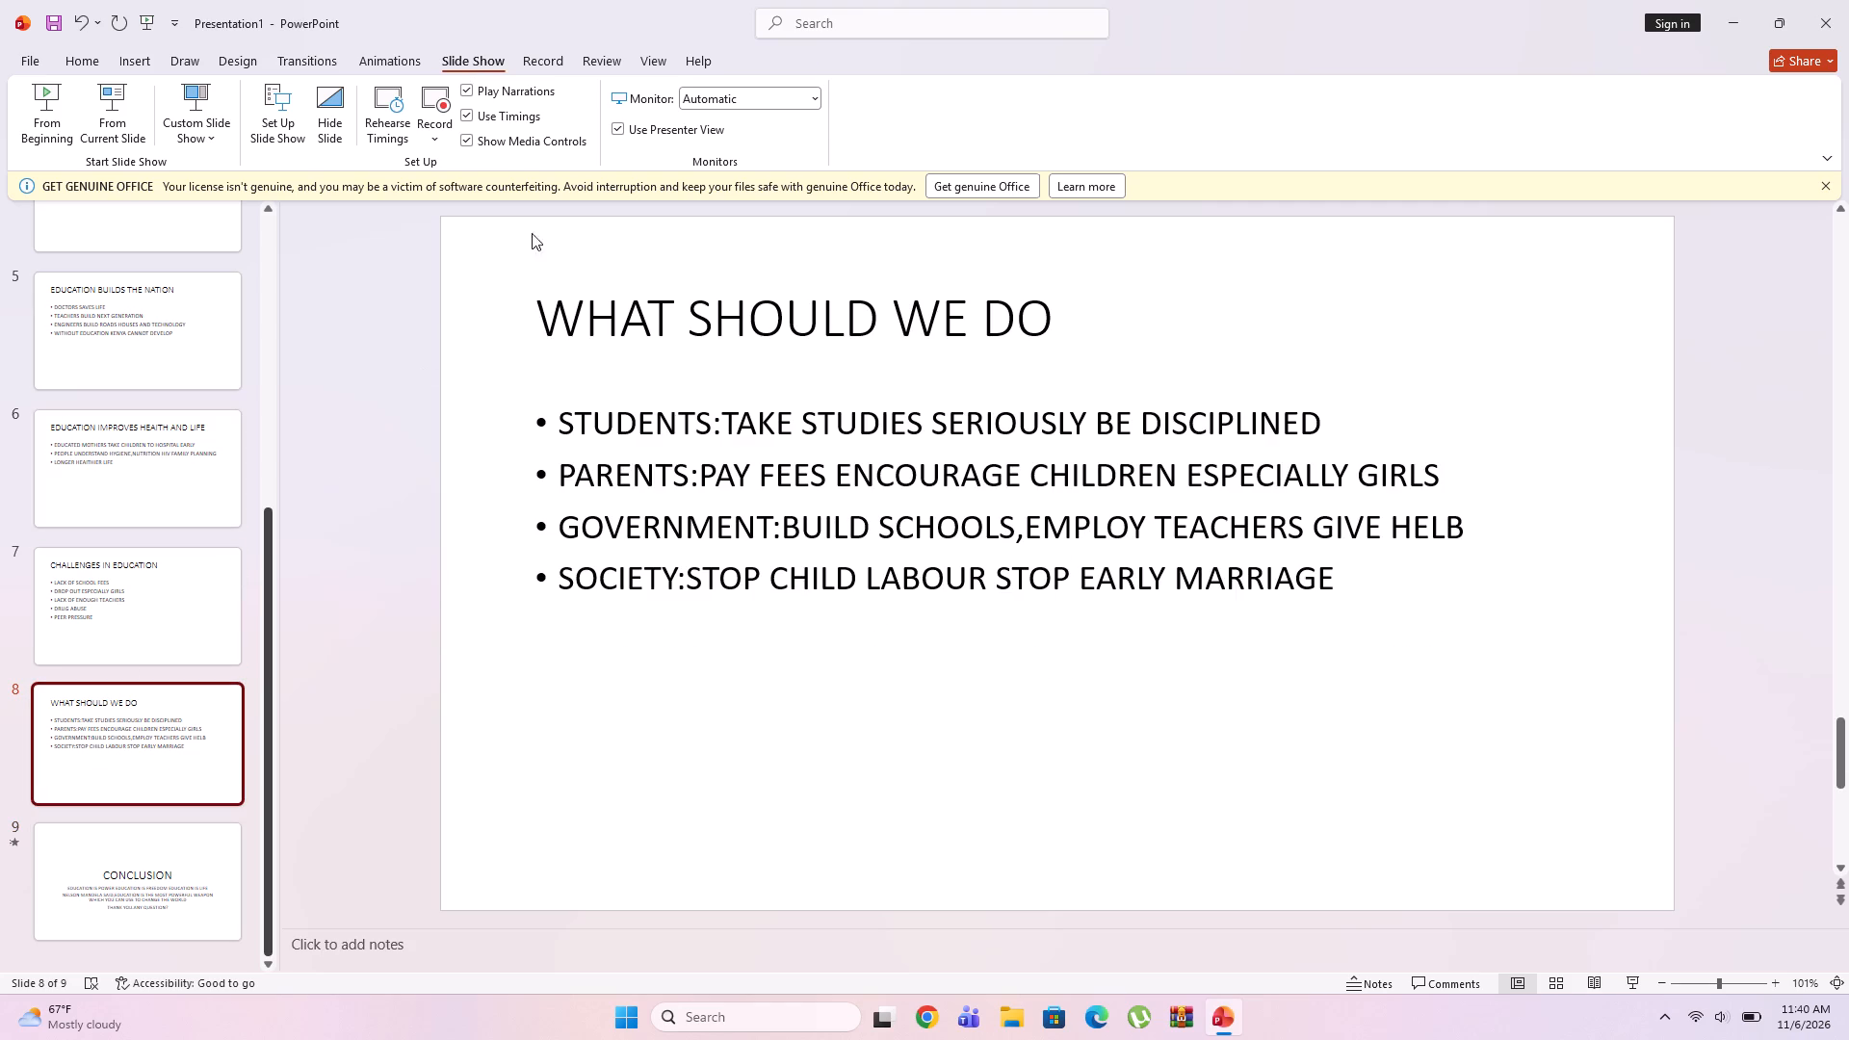
left_click(319, 58)
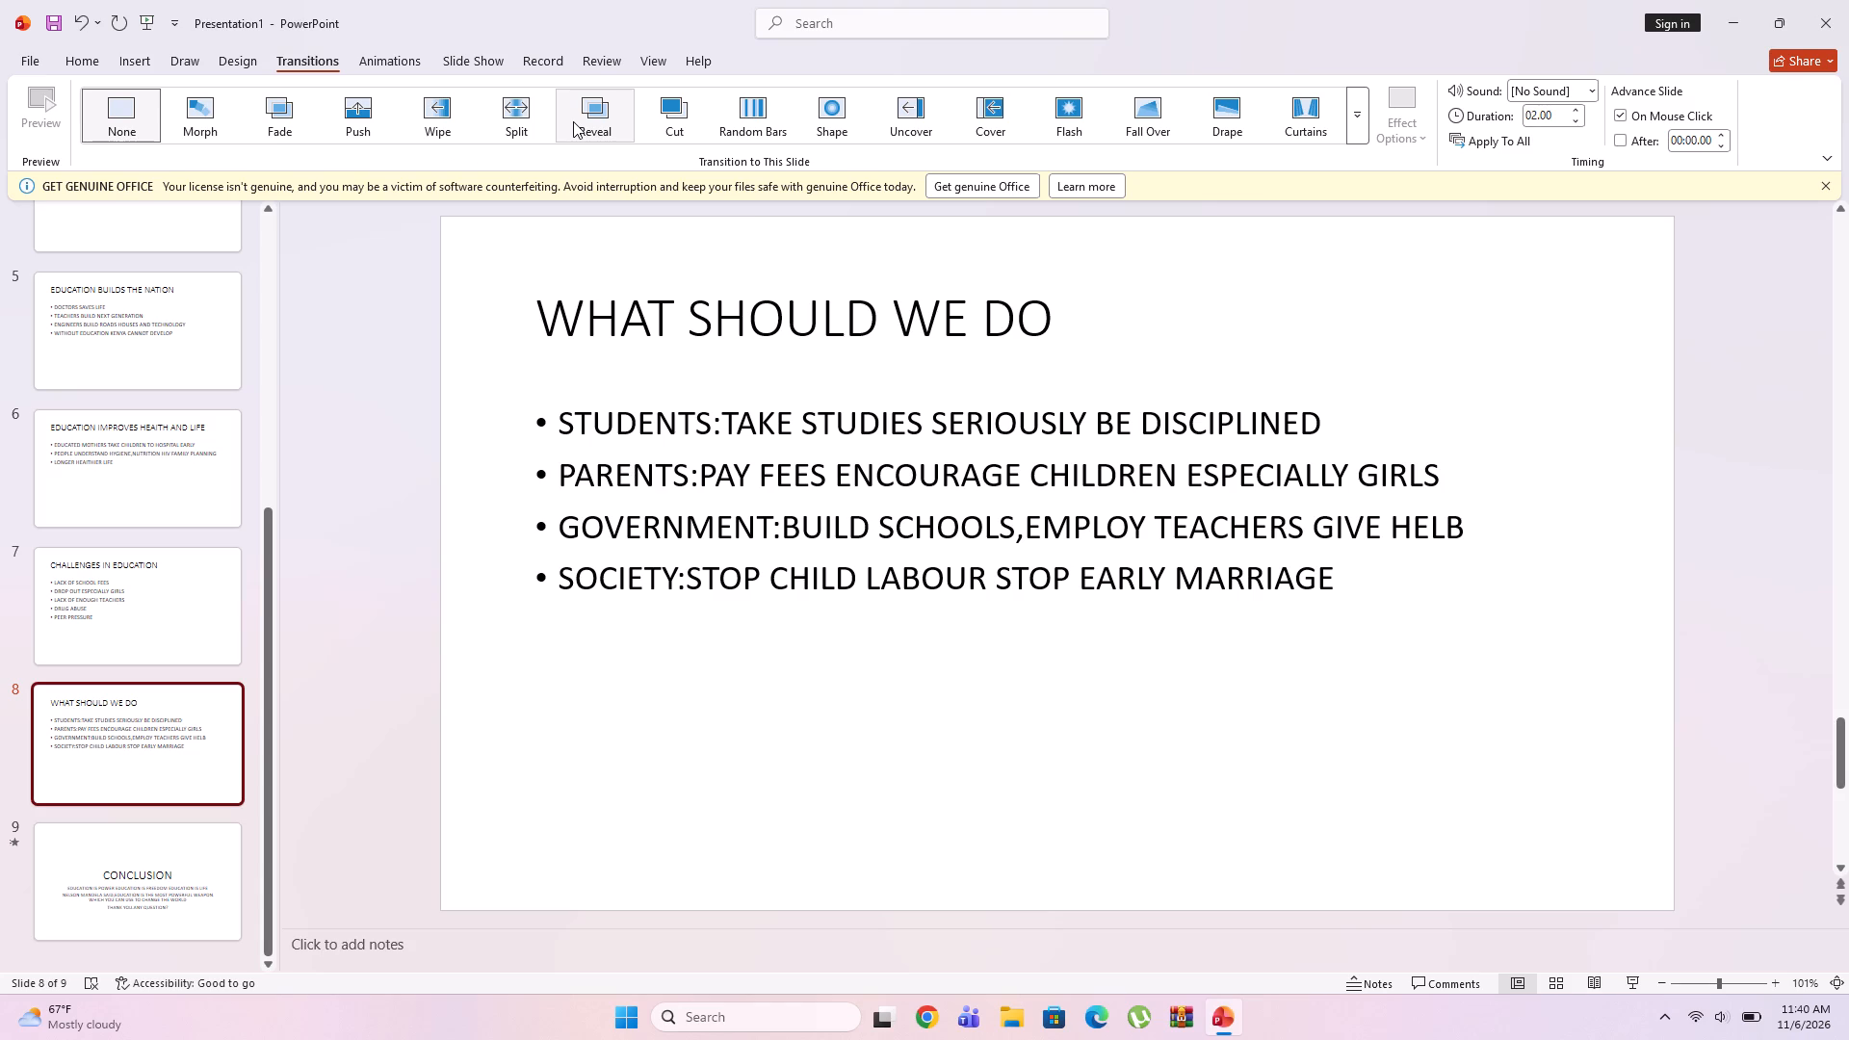
left_click(573, 121)
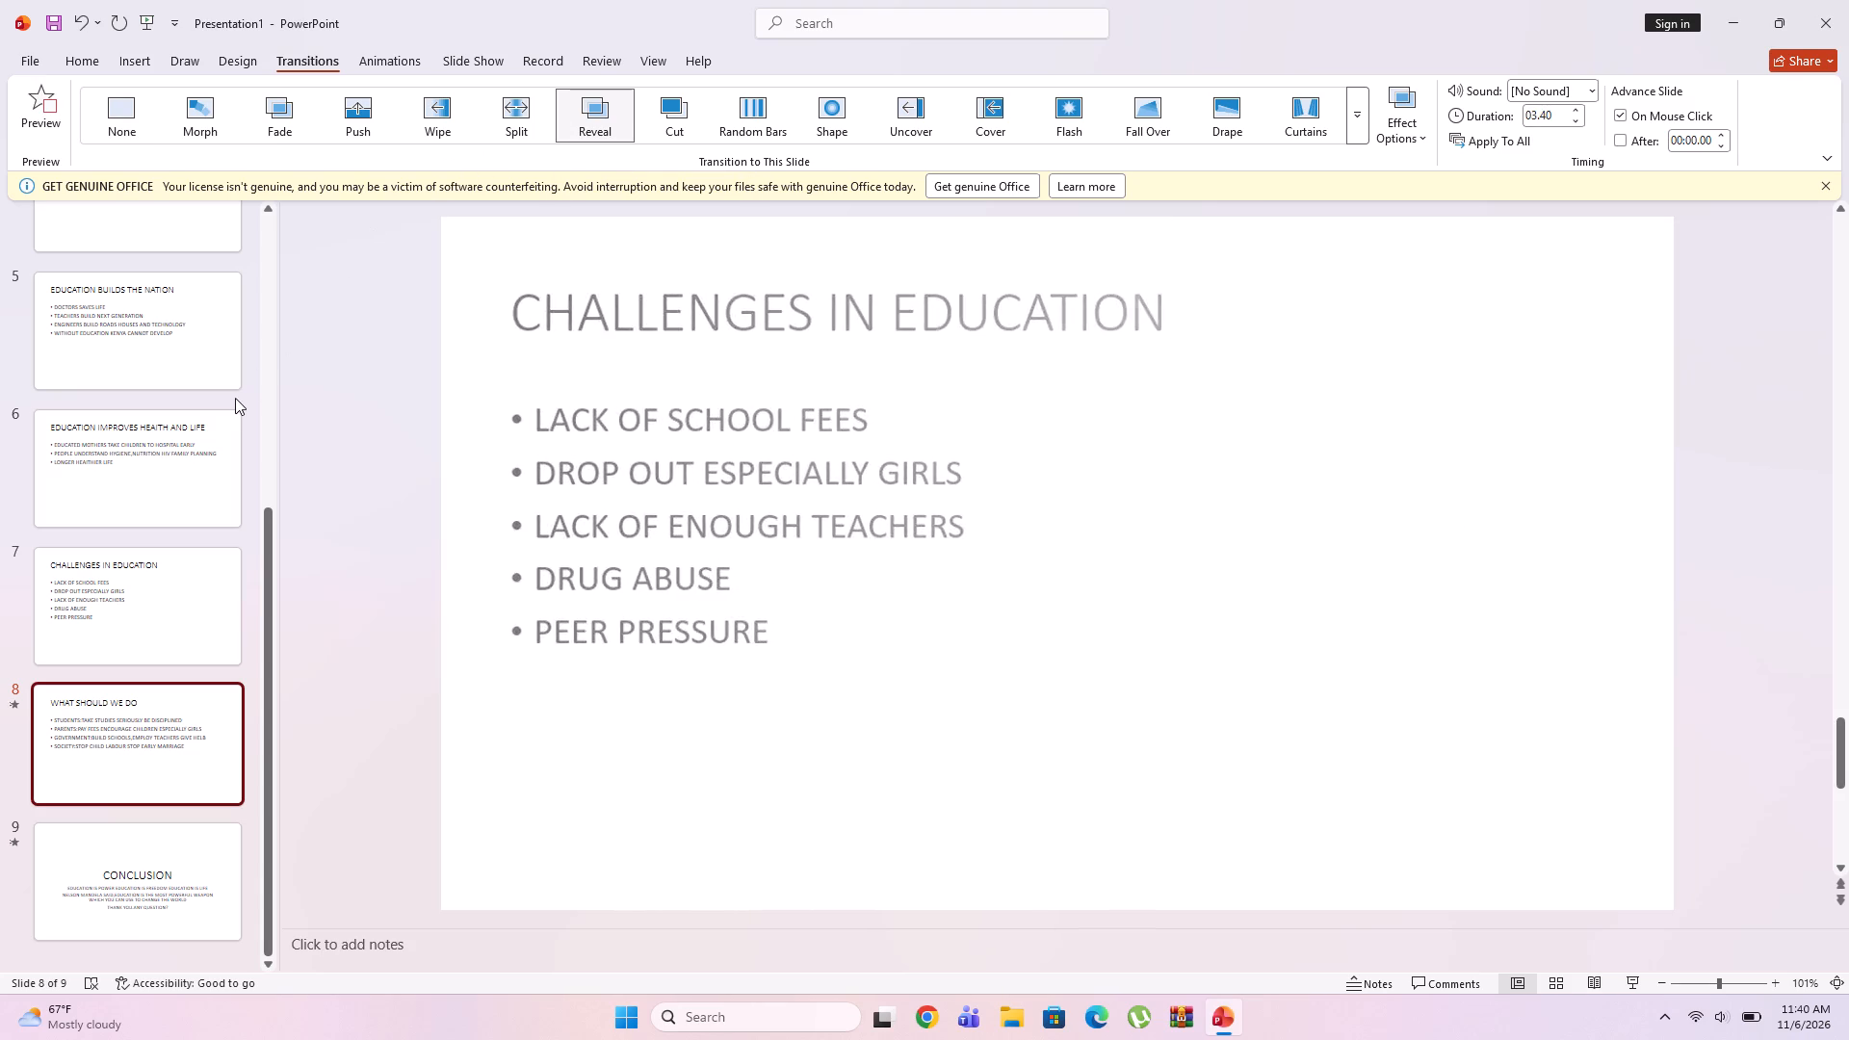
left_click(180, 561)
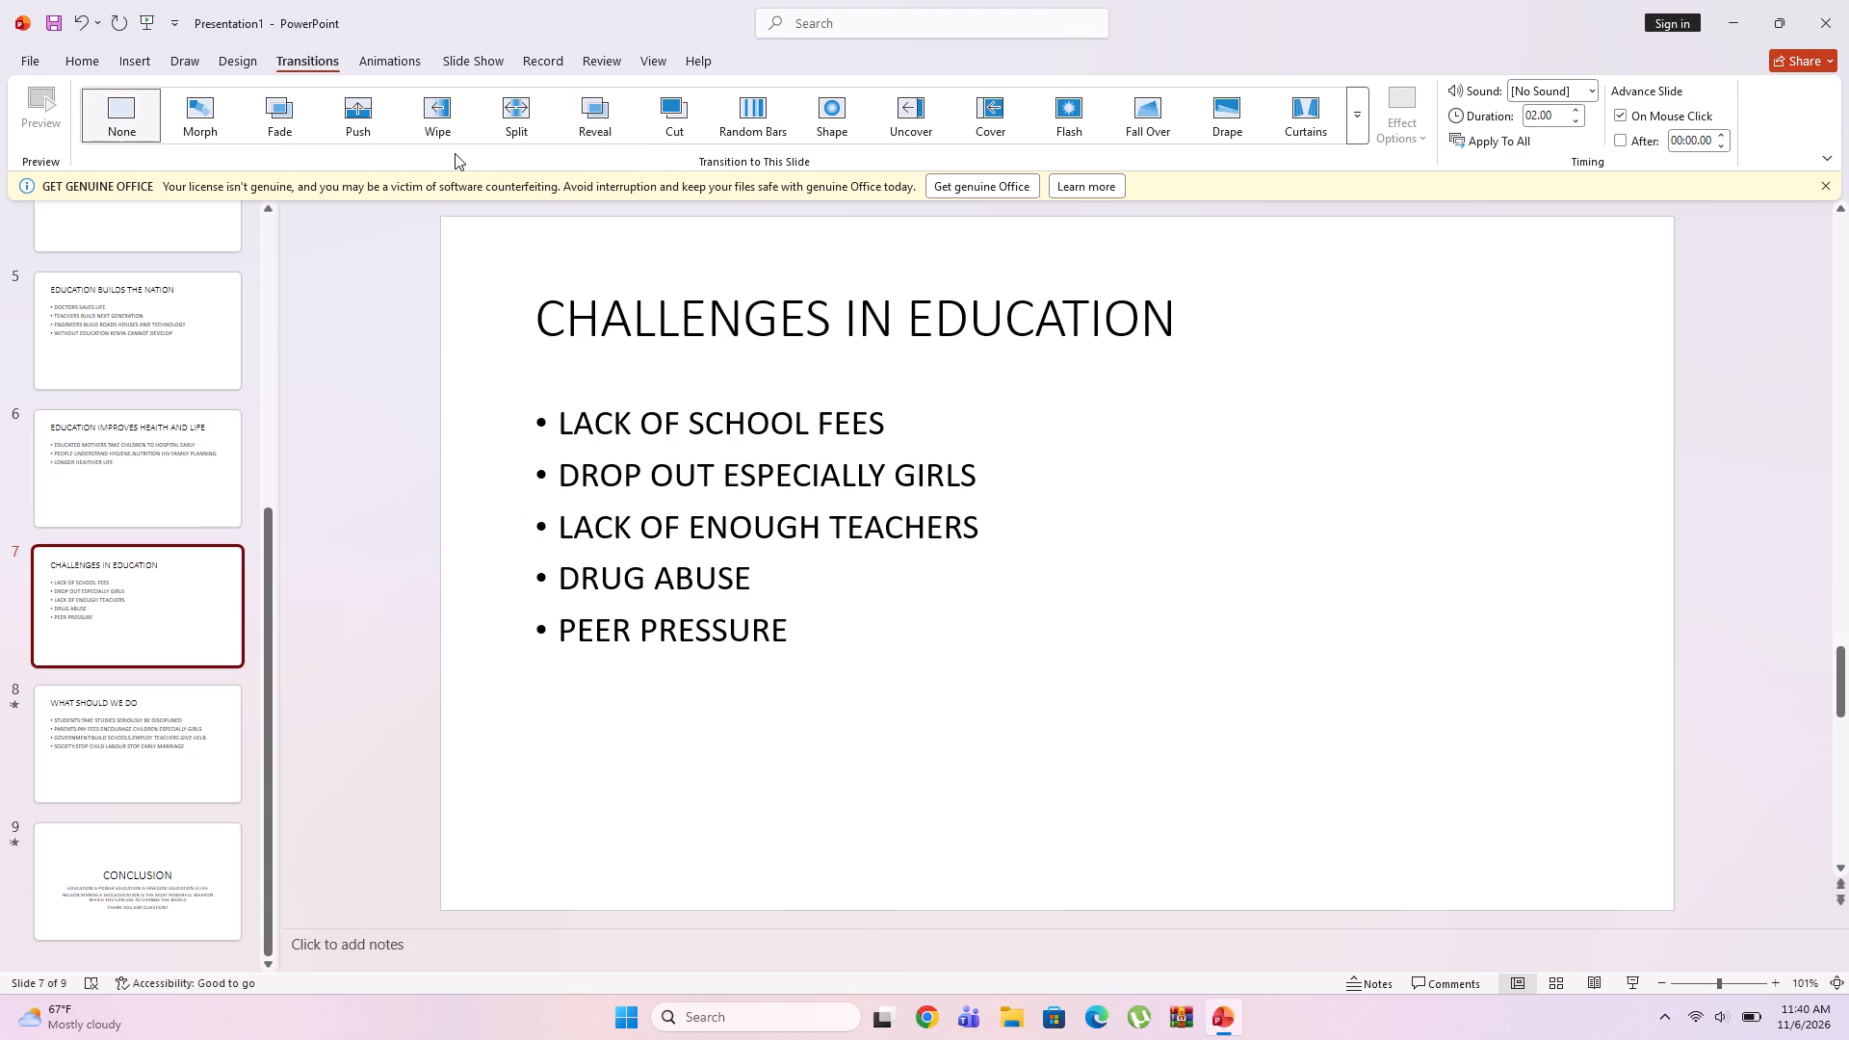
left_click(591, 110)
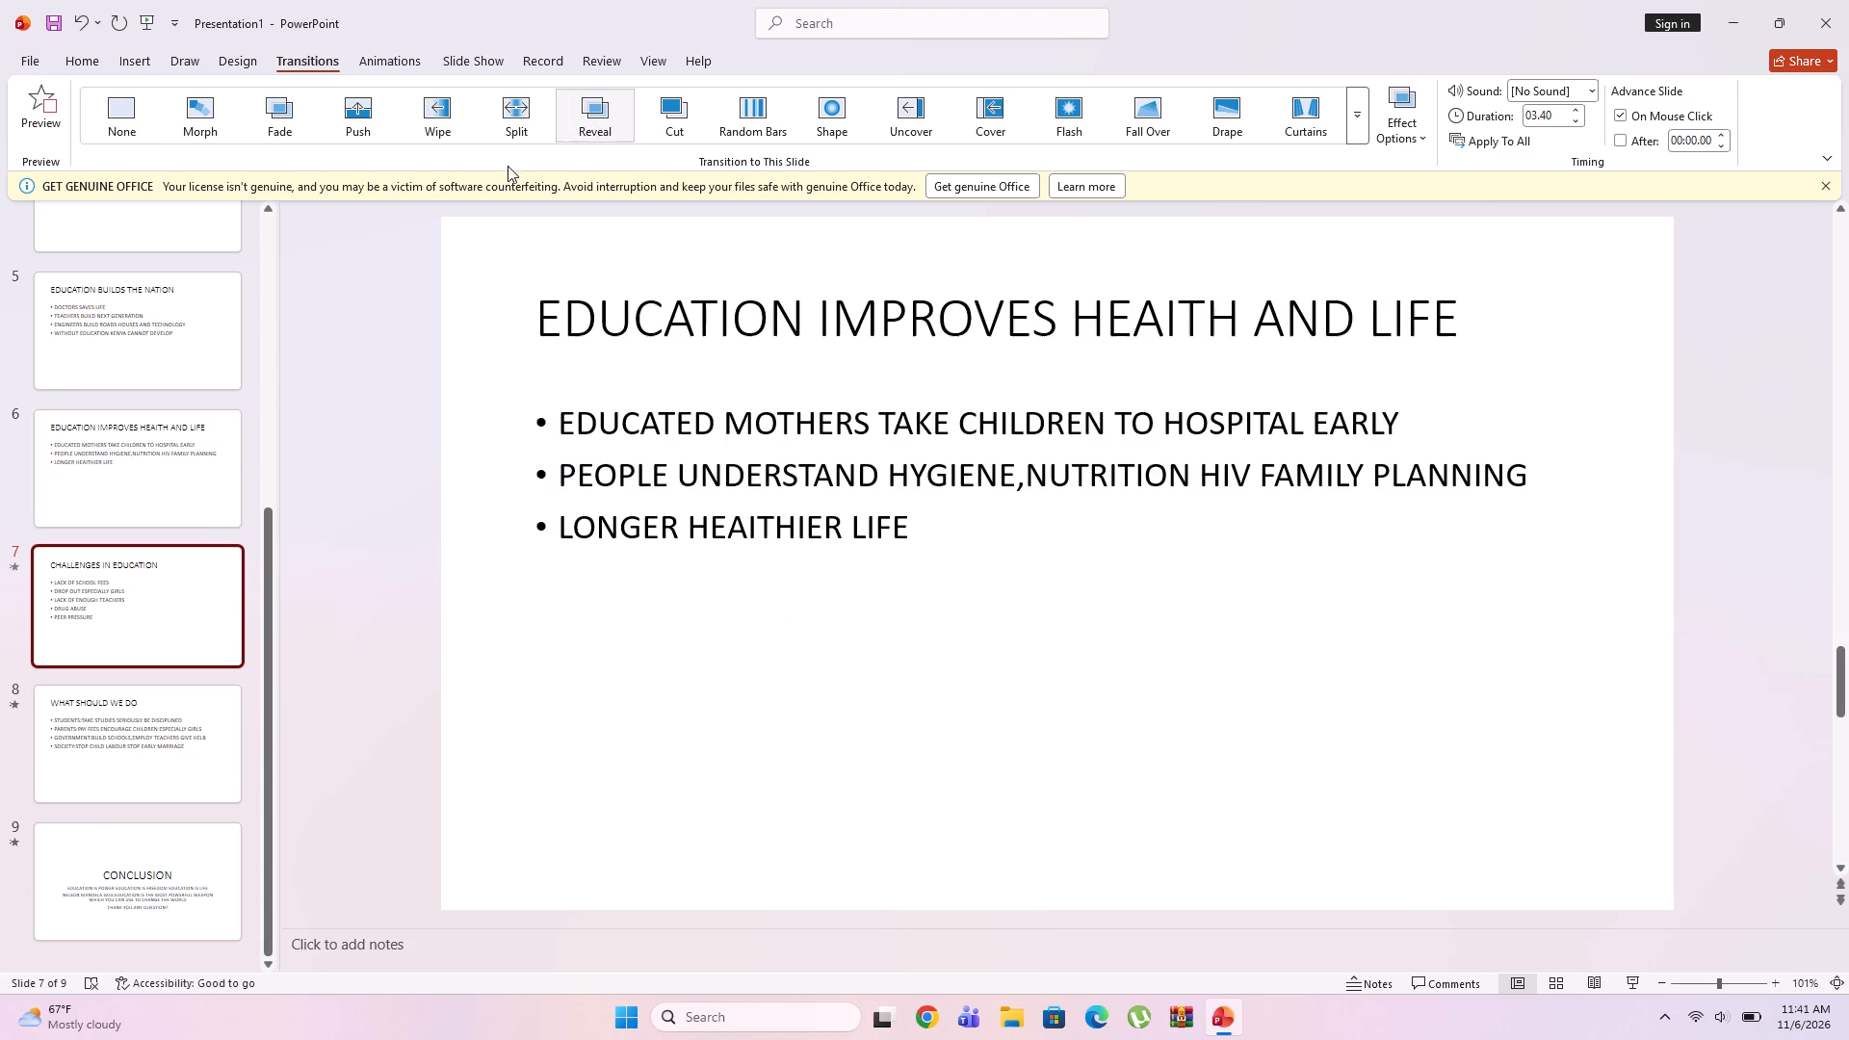
left_click(155, 470)
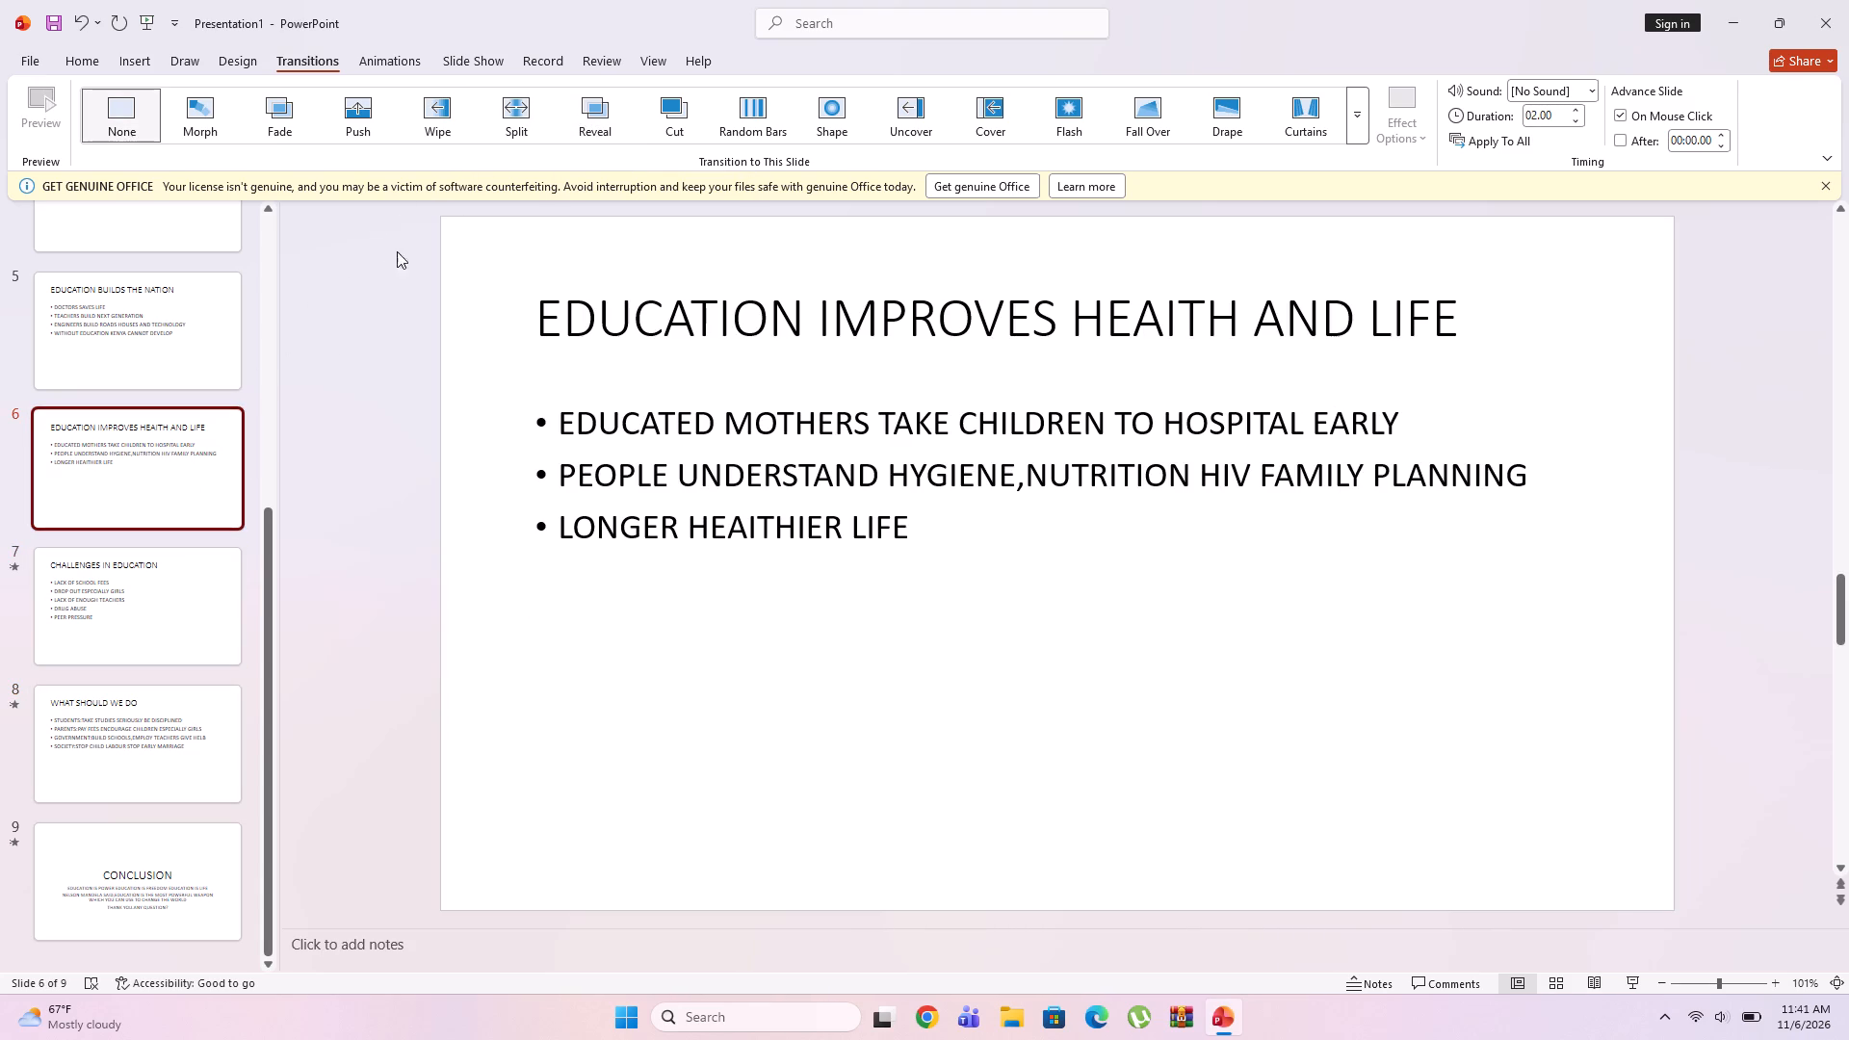
left_click(587, 110)
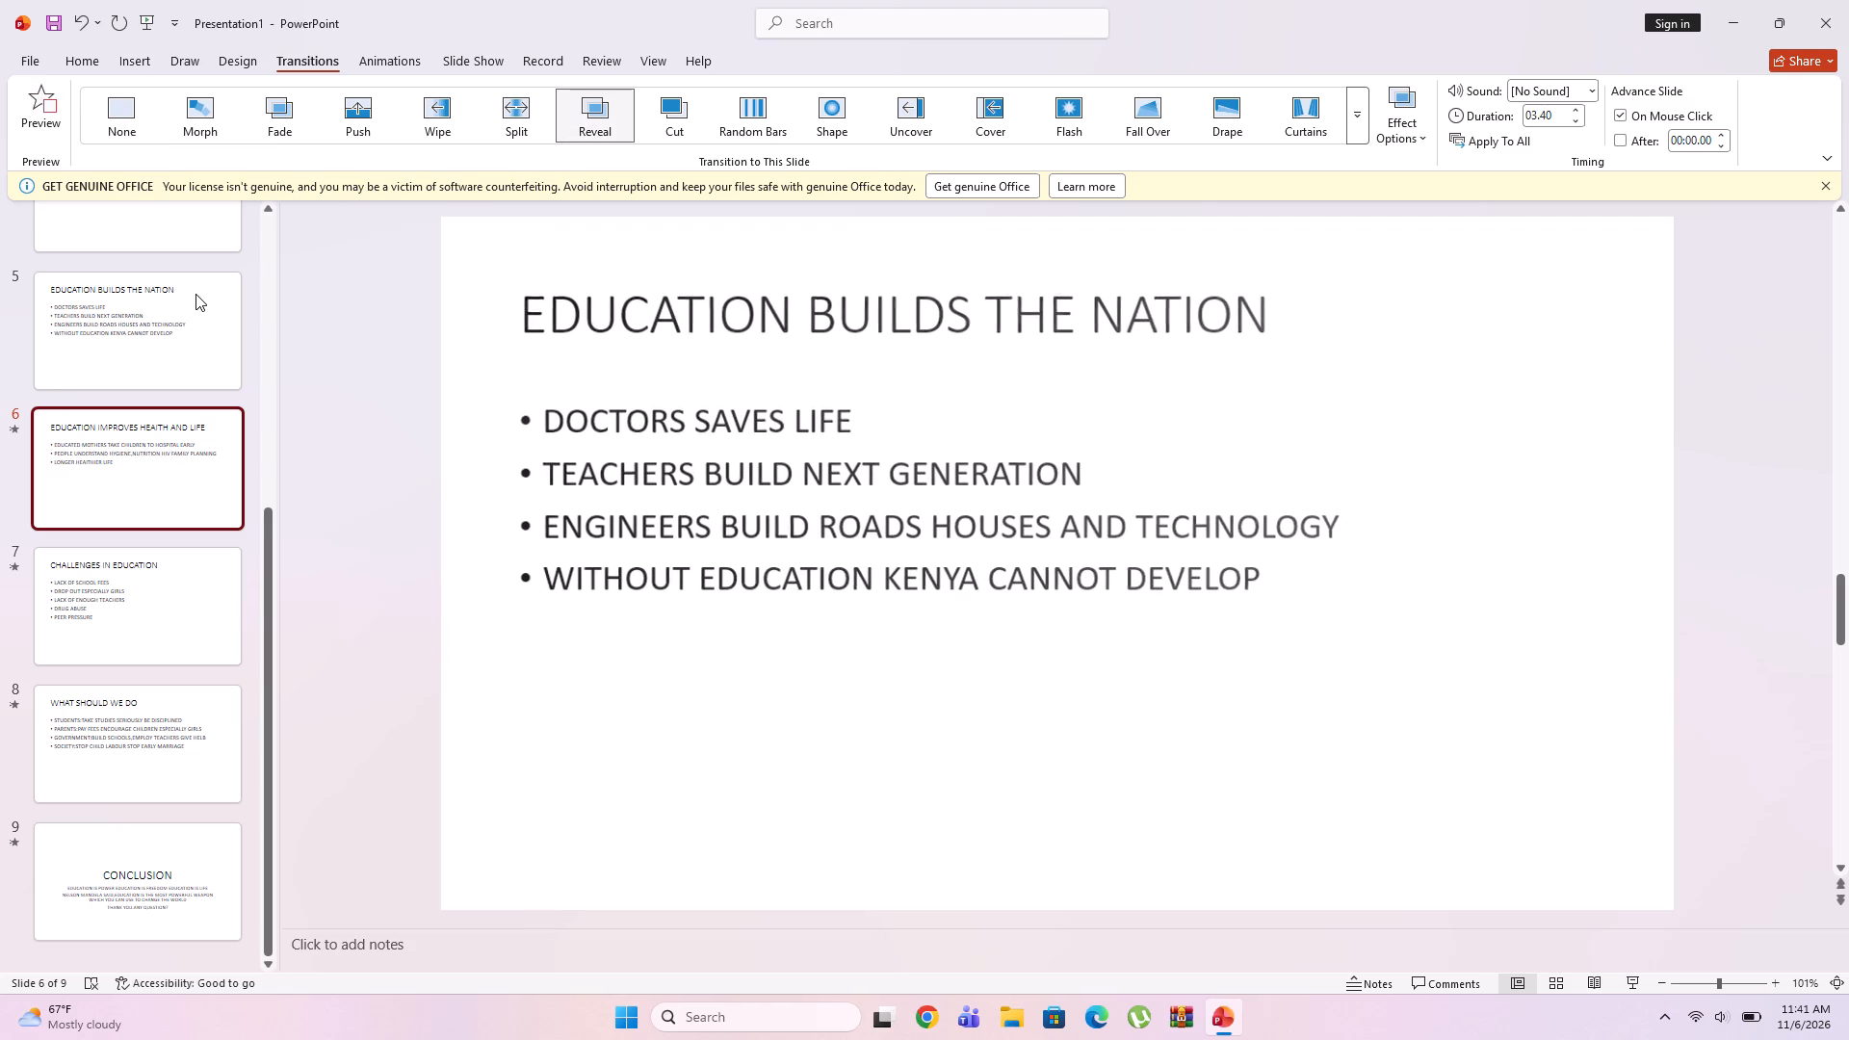
left_click(194, 294)
left_click(585, 120)
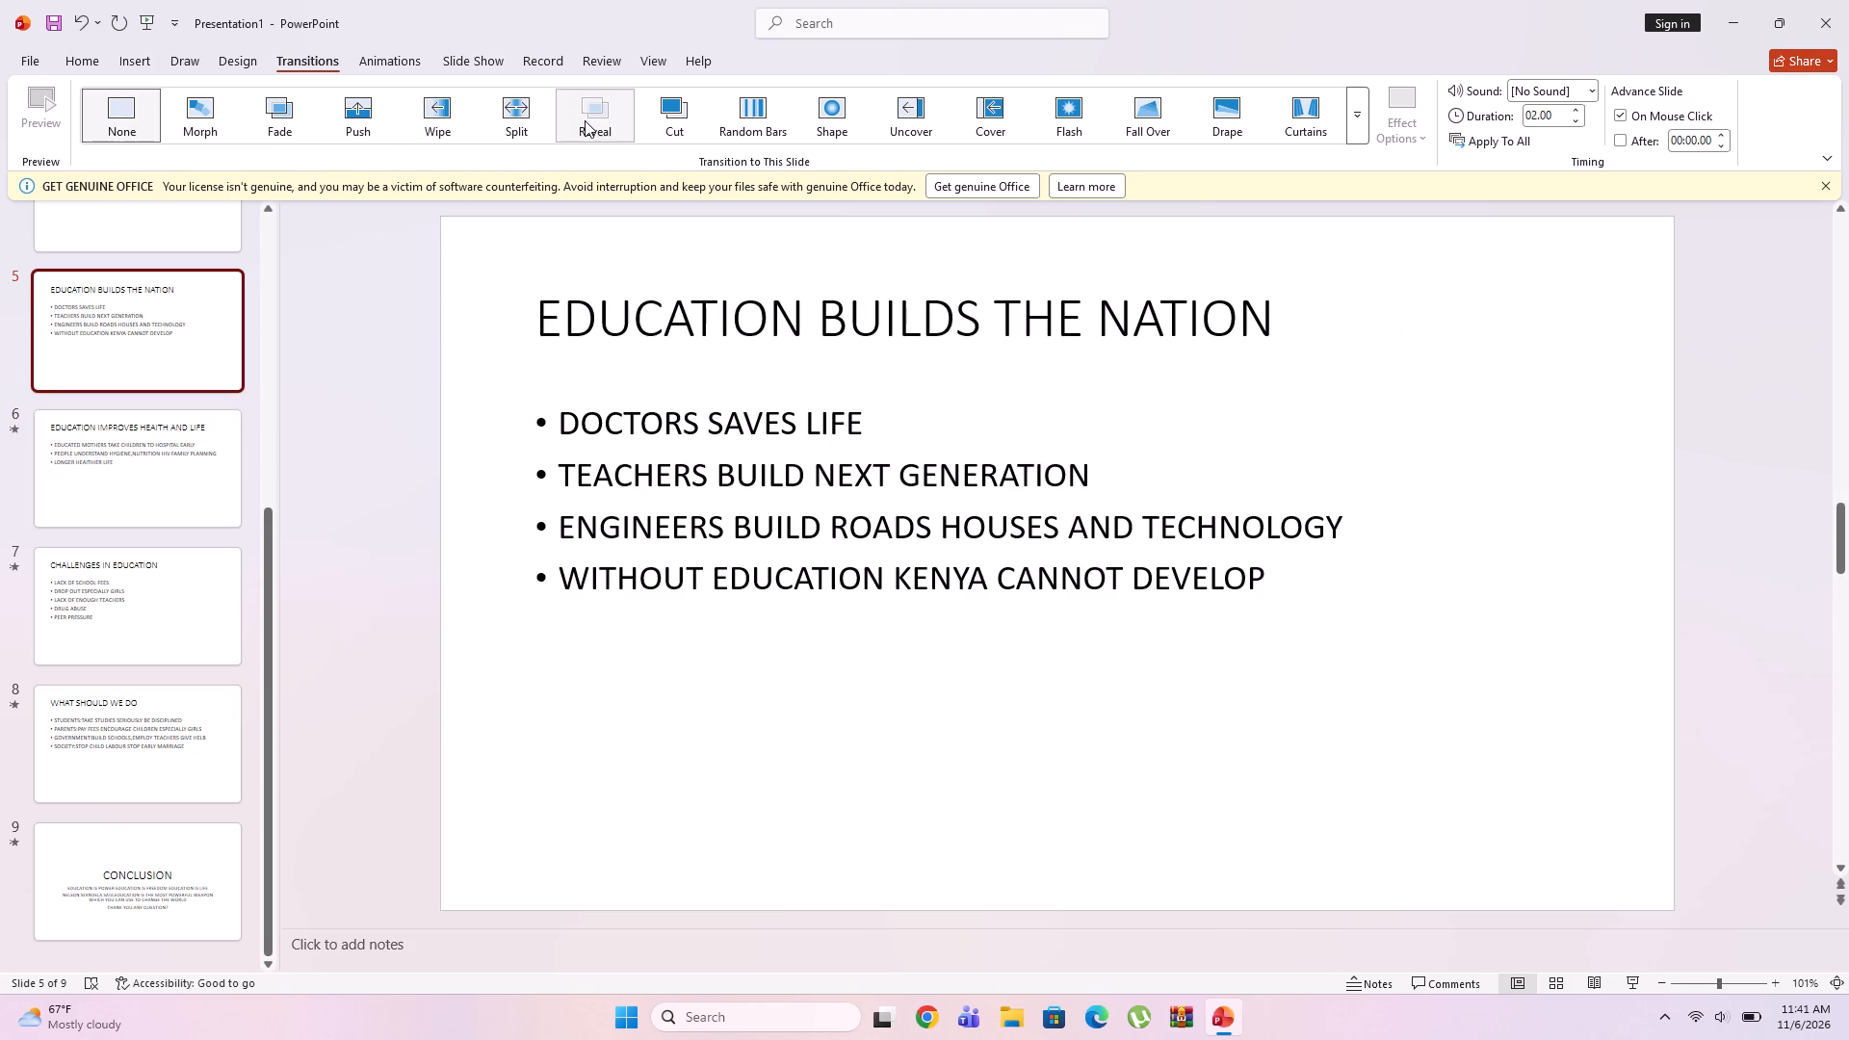
Apply the Reveal transition to slides 4, 3, 2 and 1, from "EDUCATION FIGHTS POVERTY" back to the title slide.
left_click(224, 225)
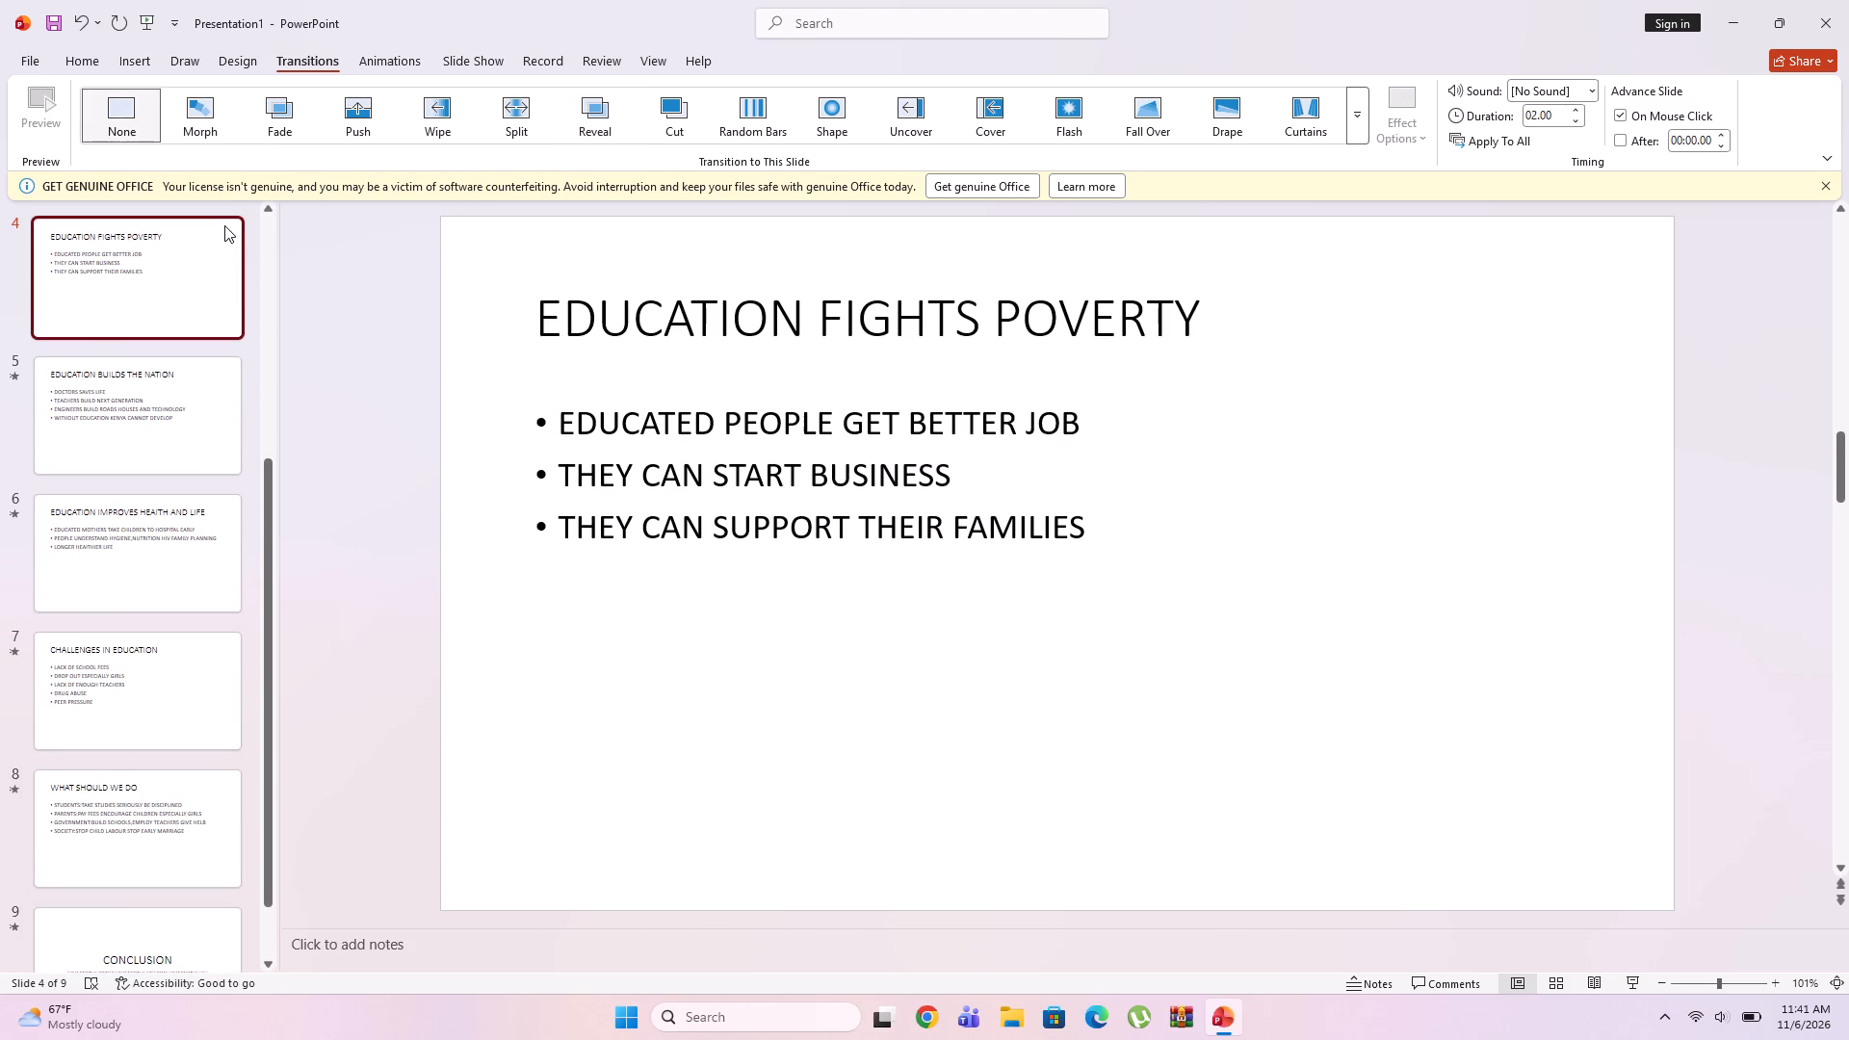
left_click(586, 124)
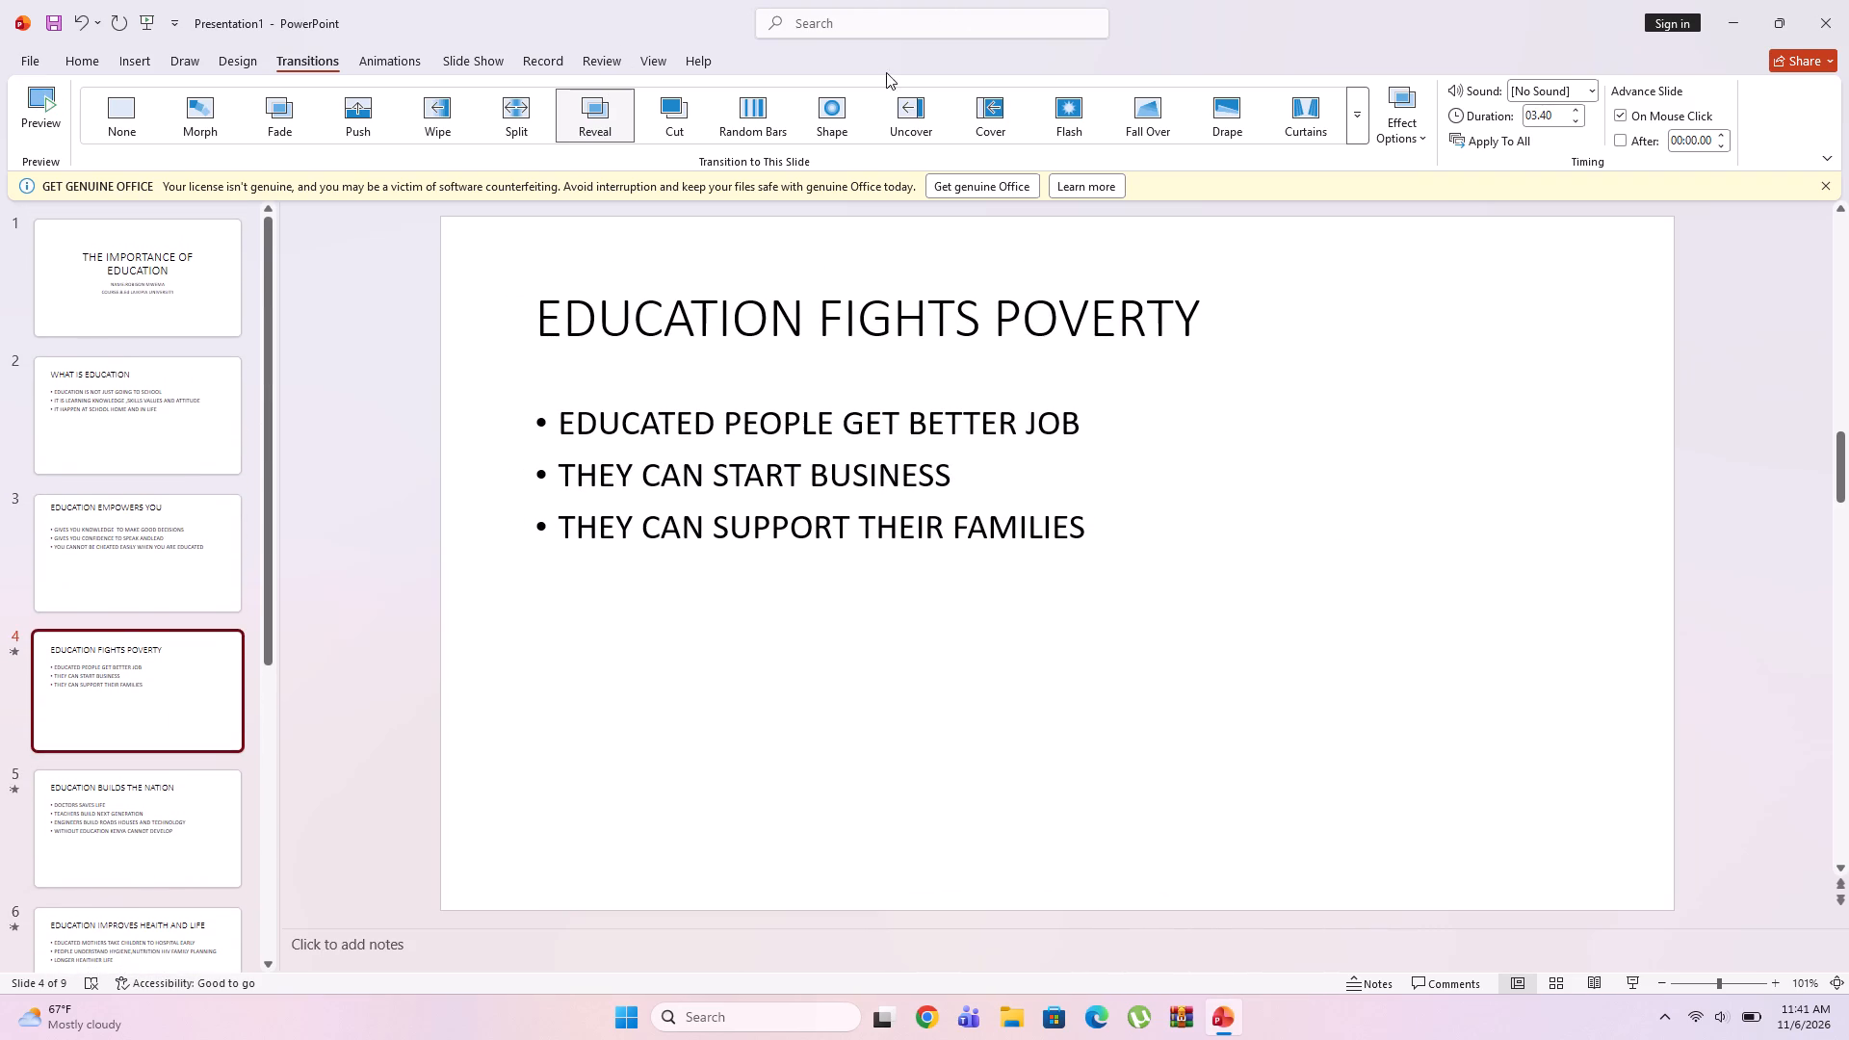
left_click(136, 526)
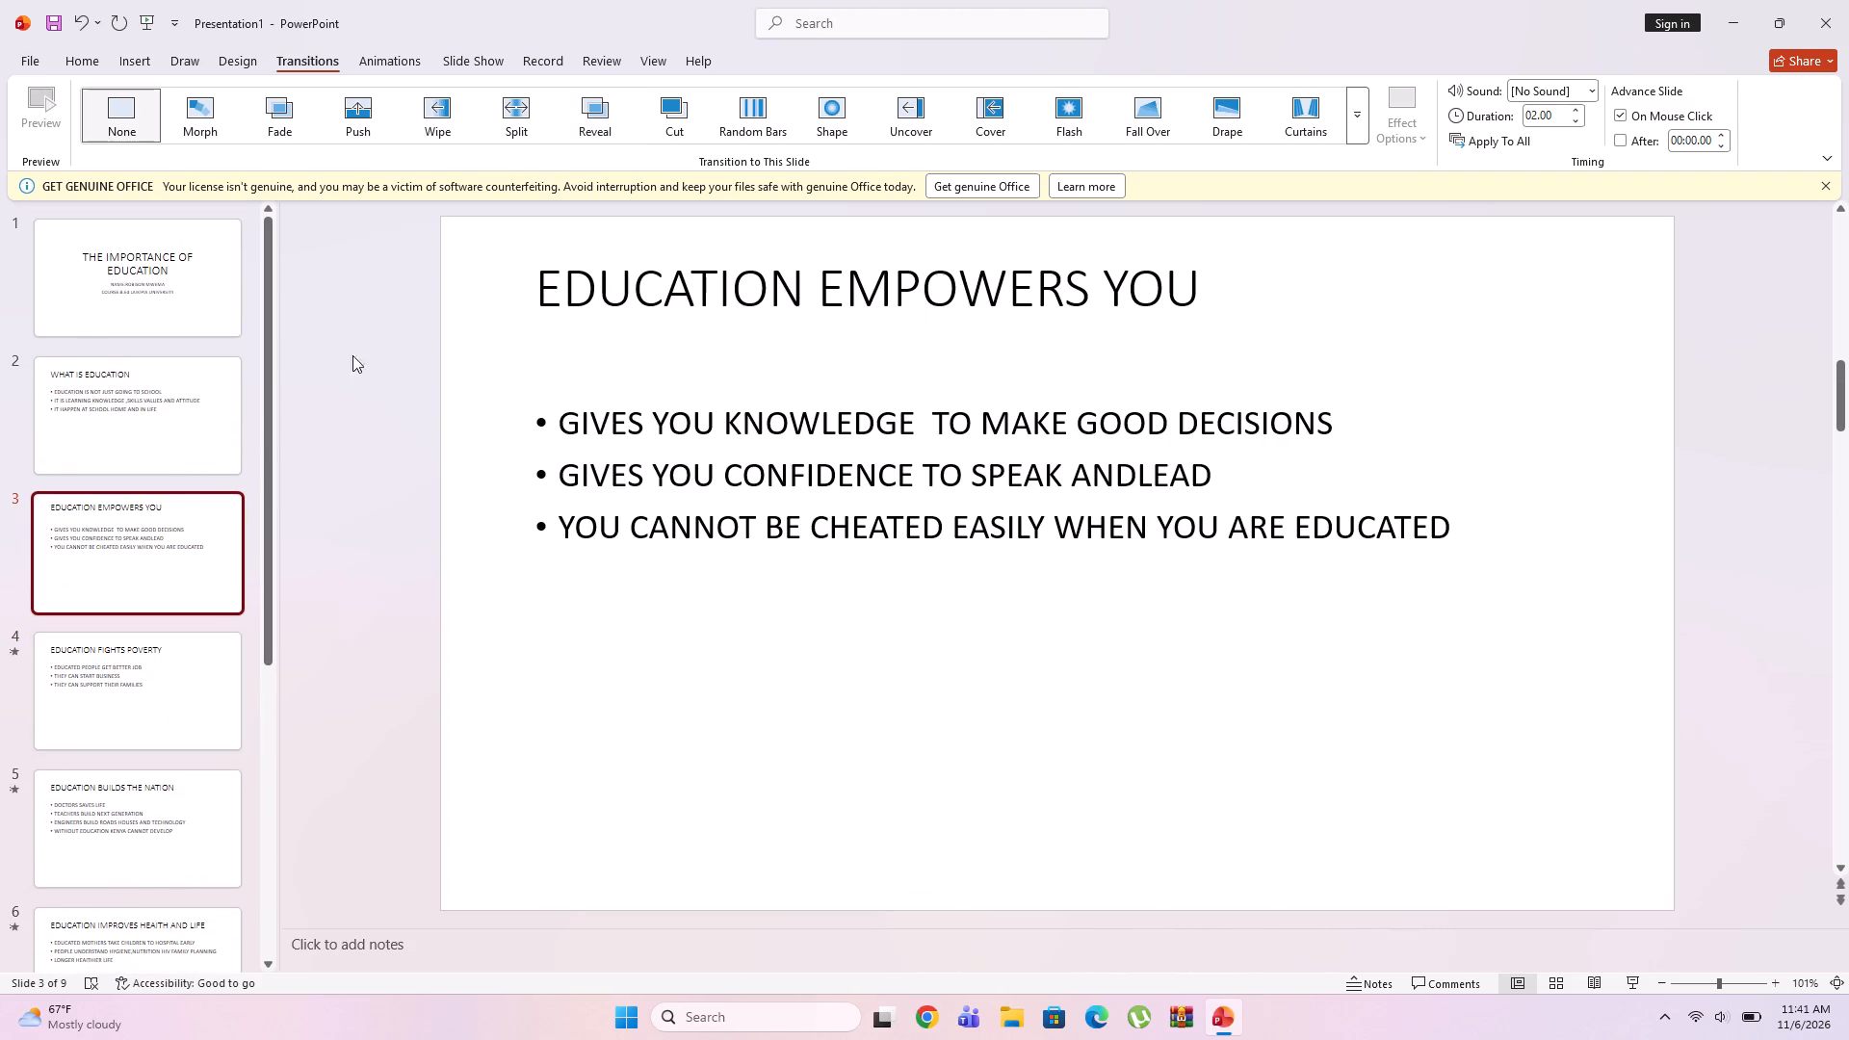
left_click(593, 113)
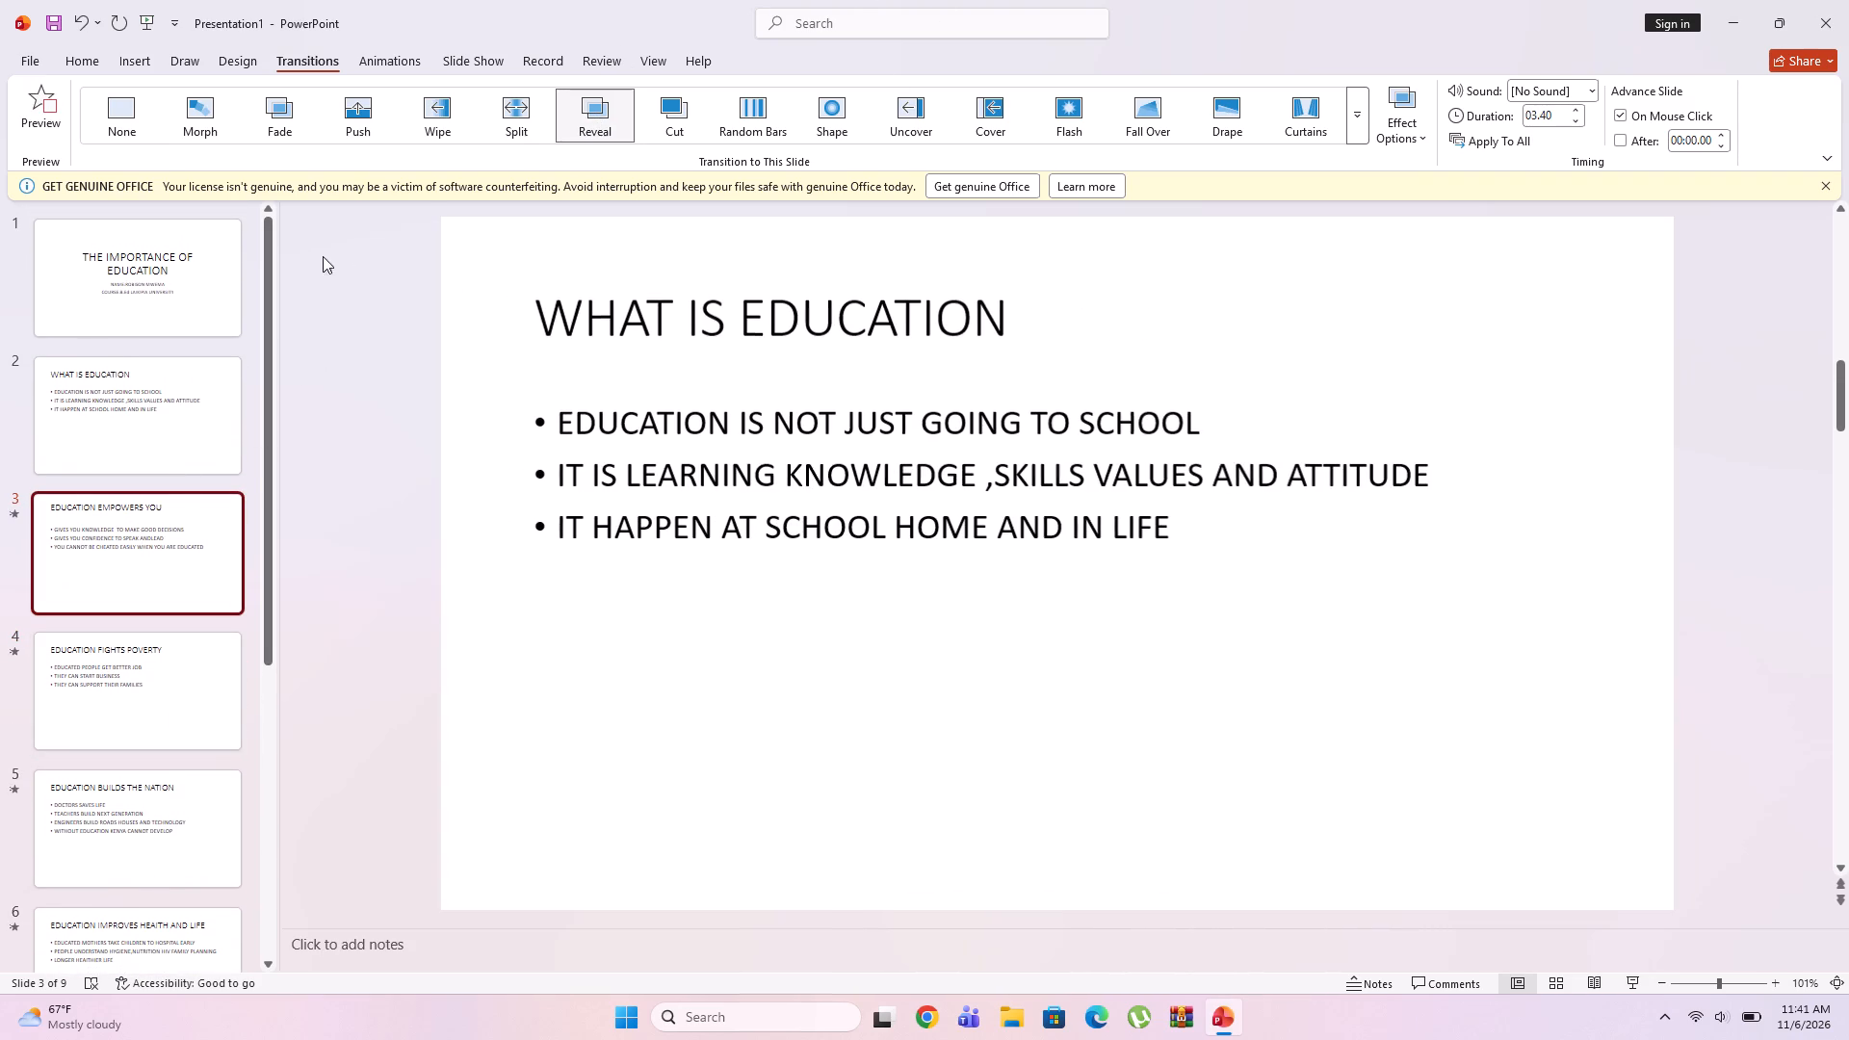
left_click(156, 387)
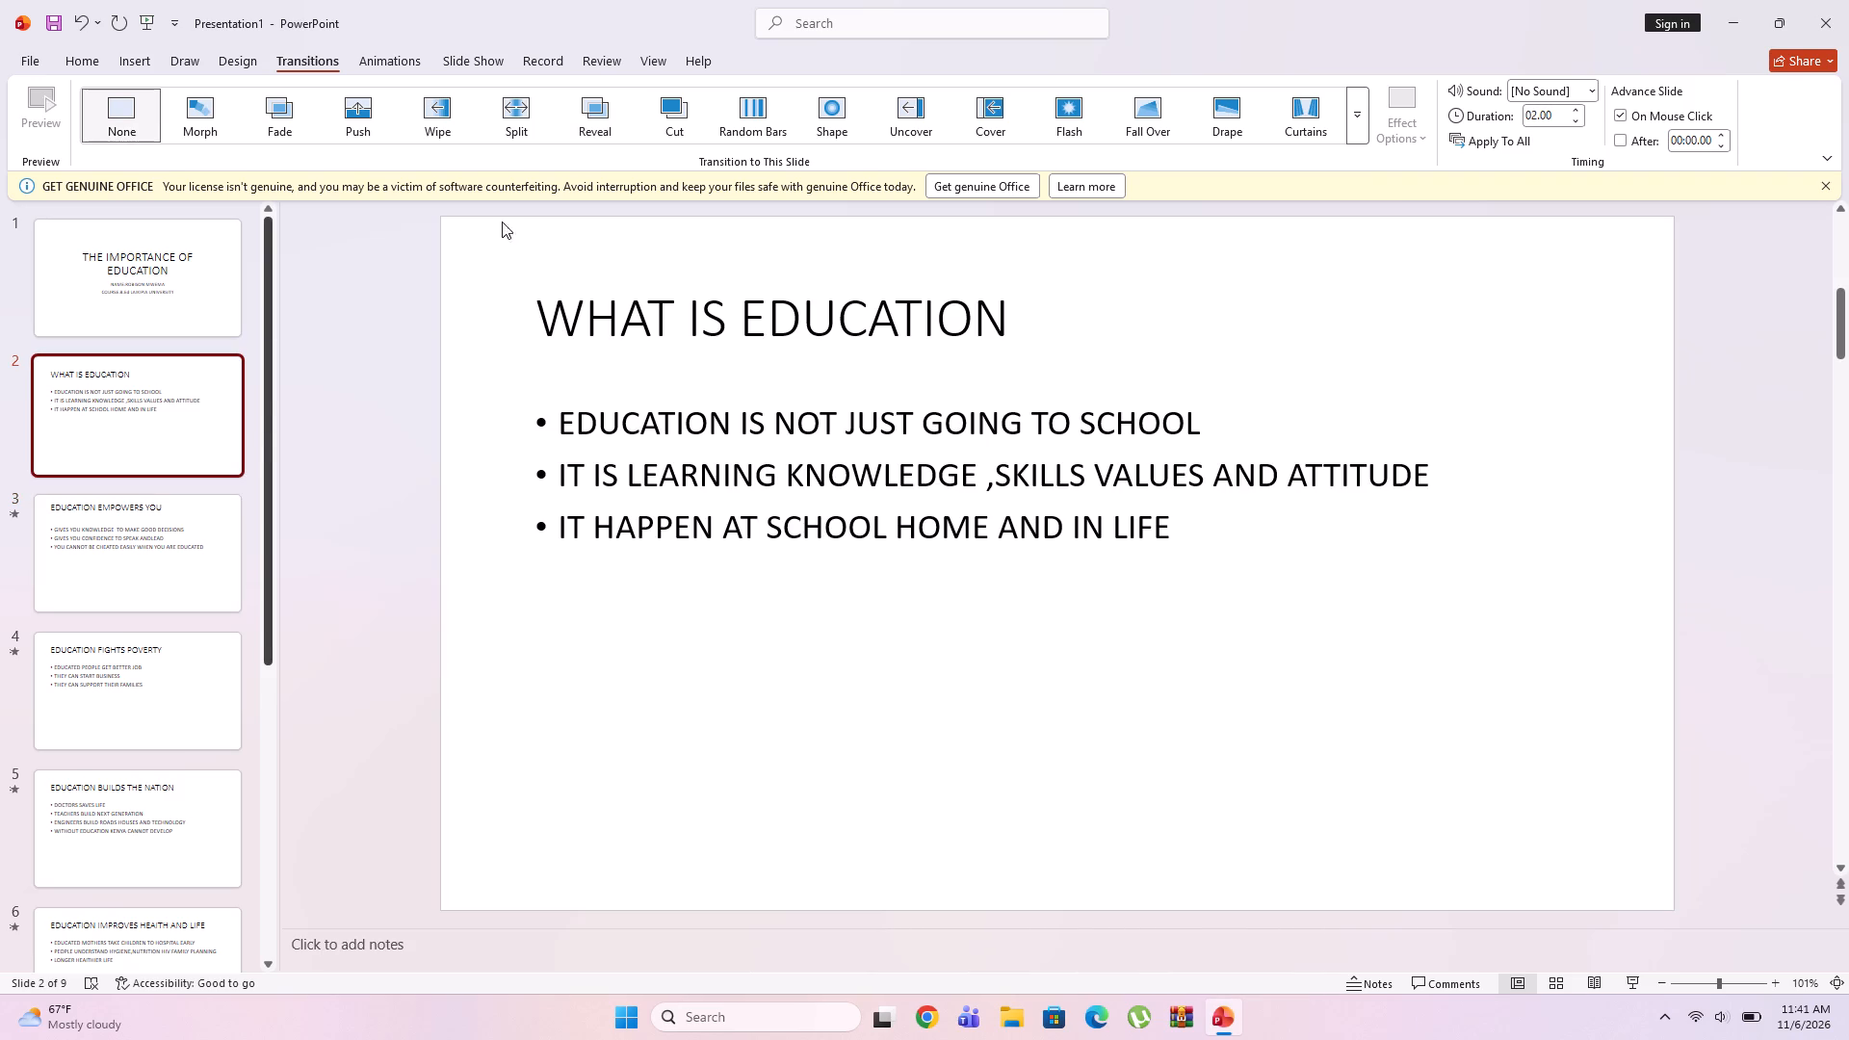
left_click(591, 116)
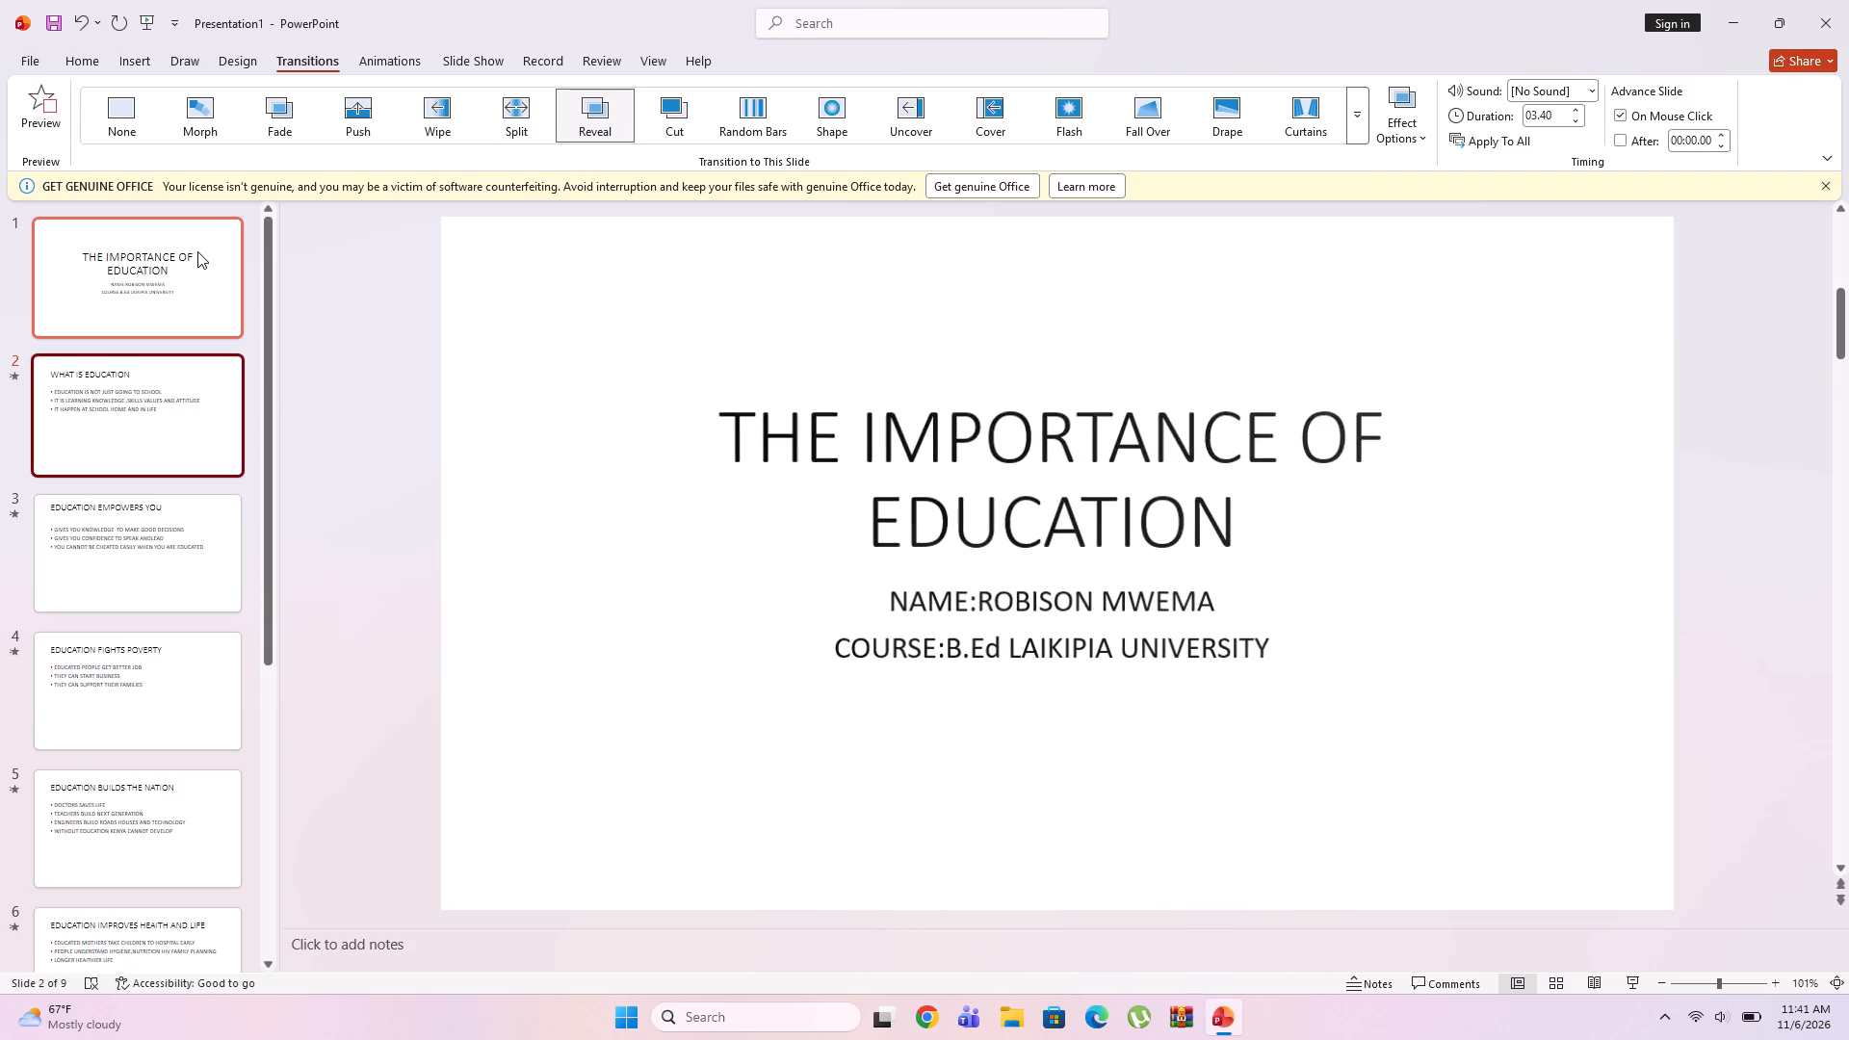
left_click(196, 253)
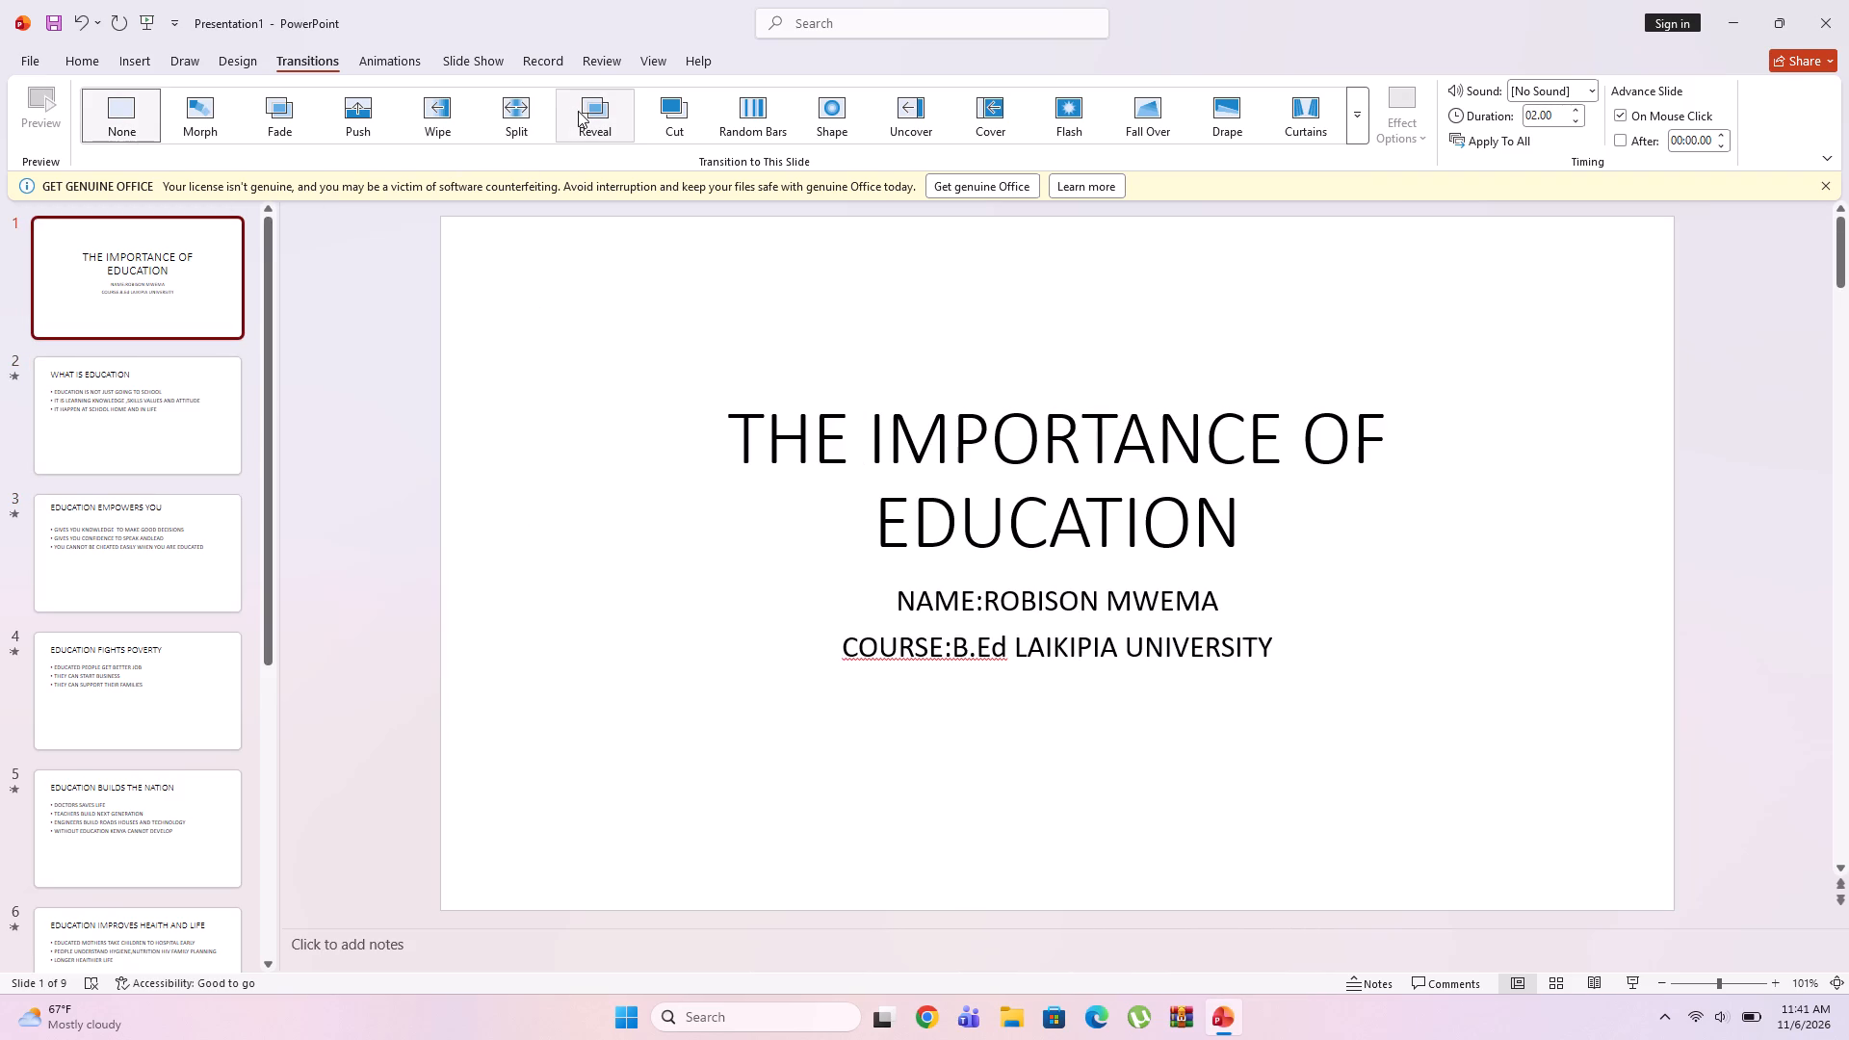
left_click(578, 111)
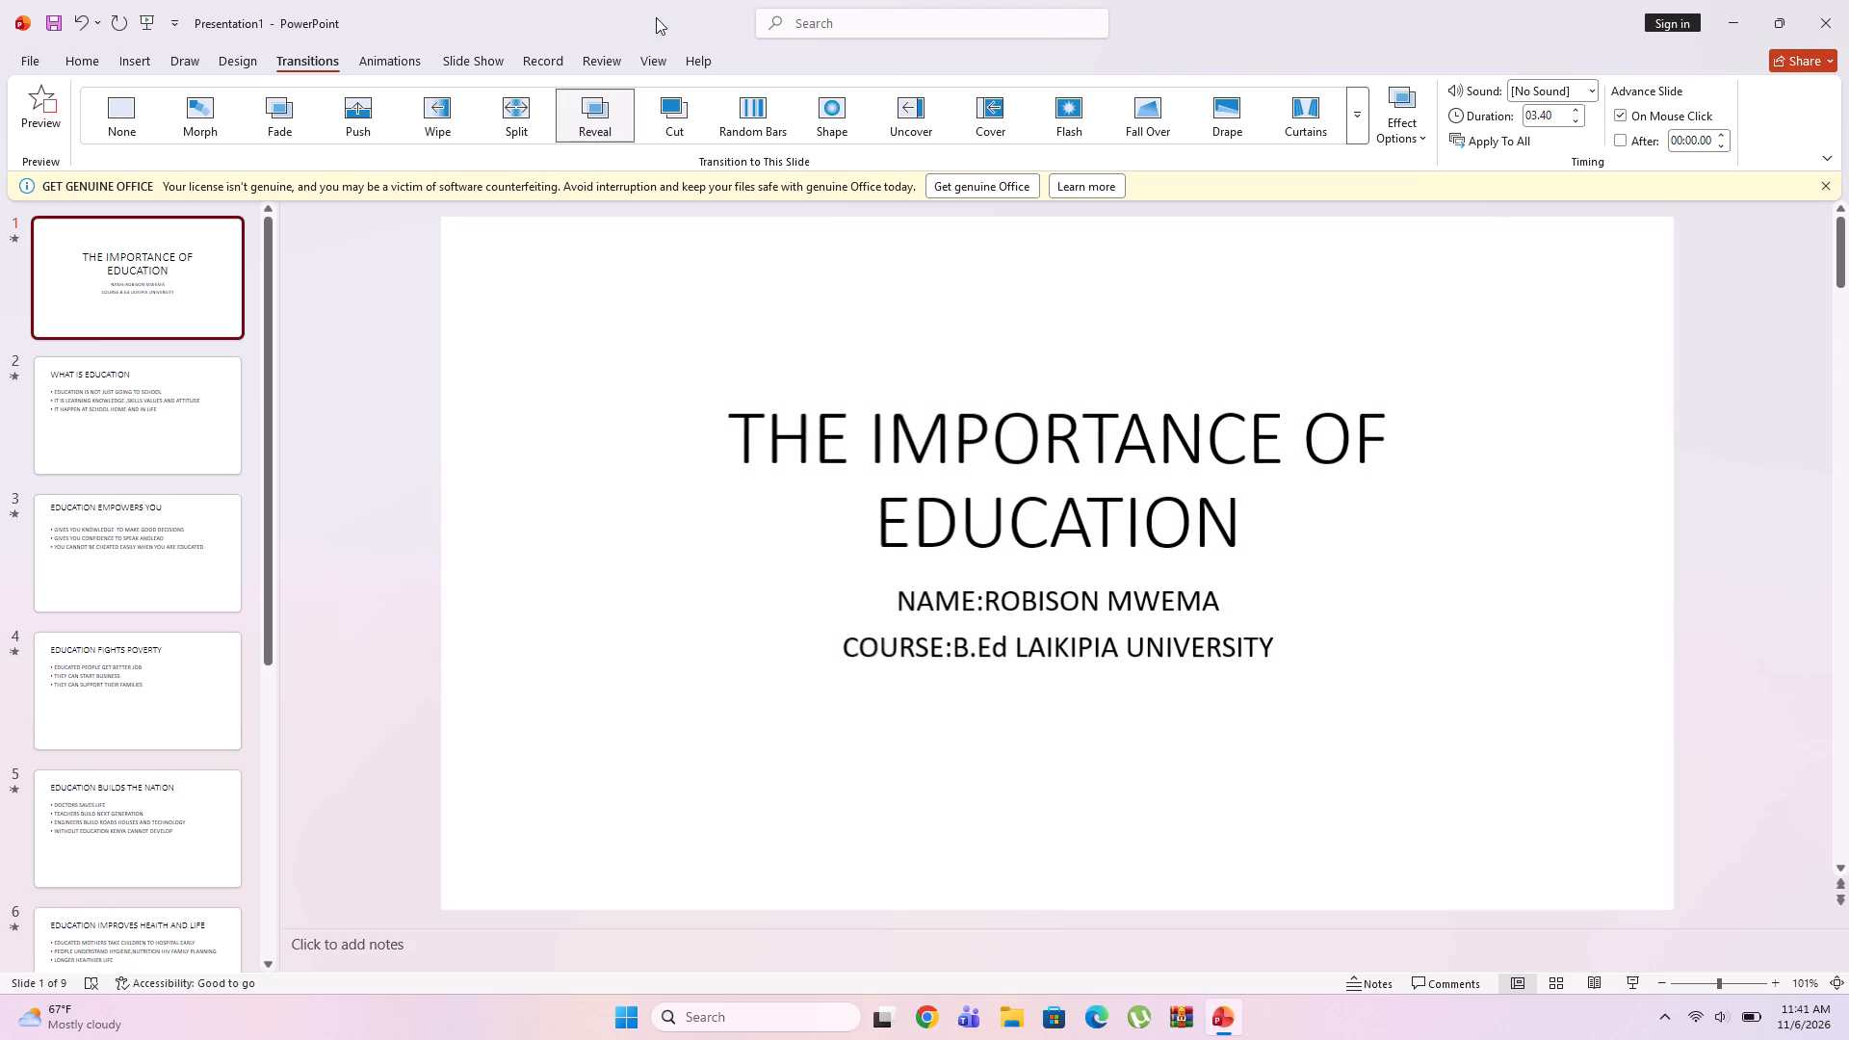
Play the slide show from the beginning and advance through the slides to review the content and transitions.
left_click(484, 65)
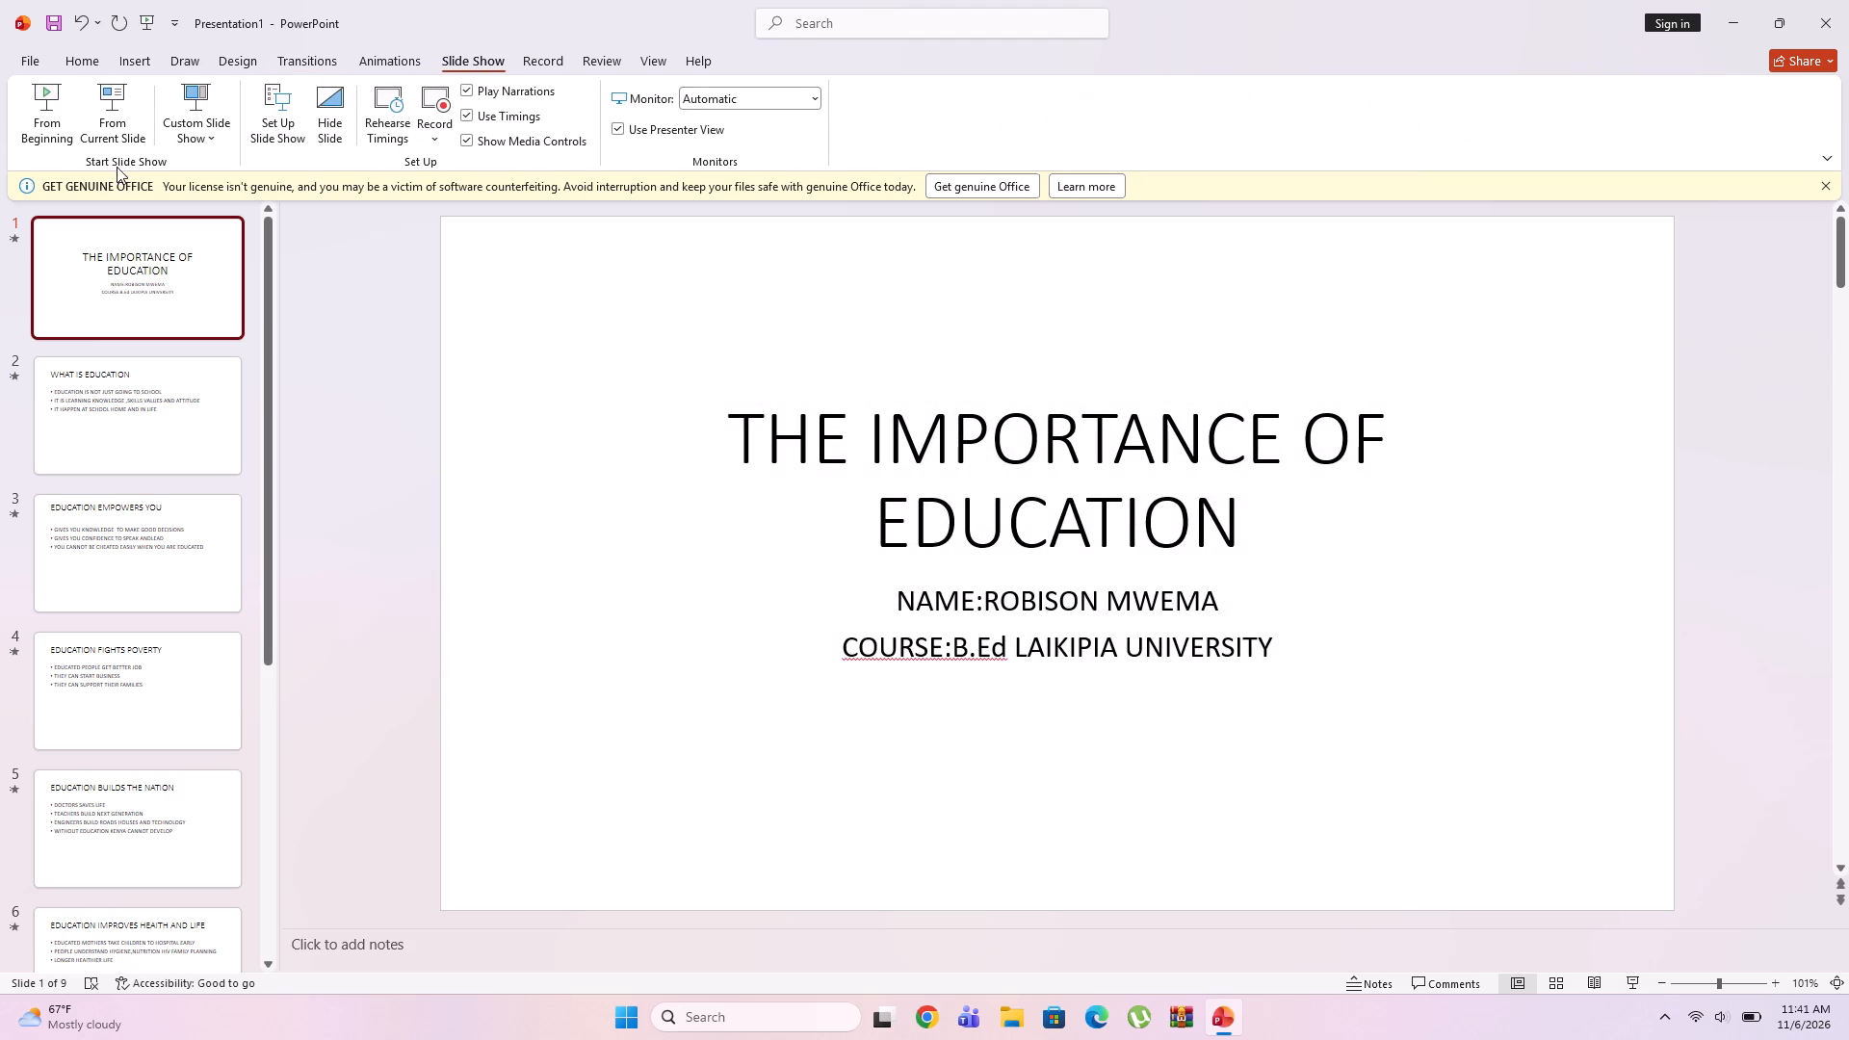
left_click(52, 125)
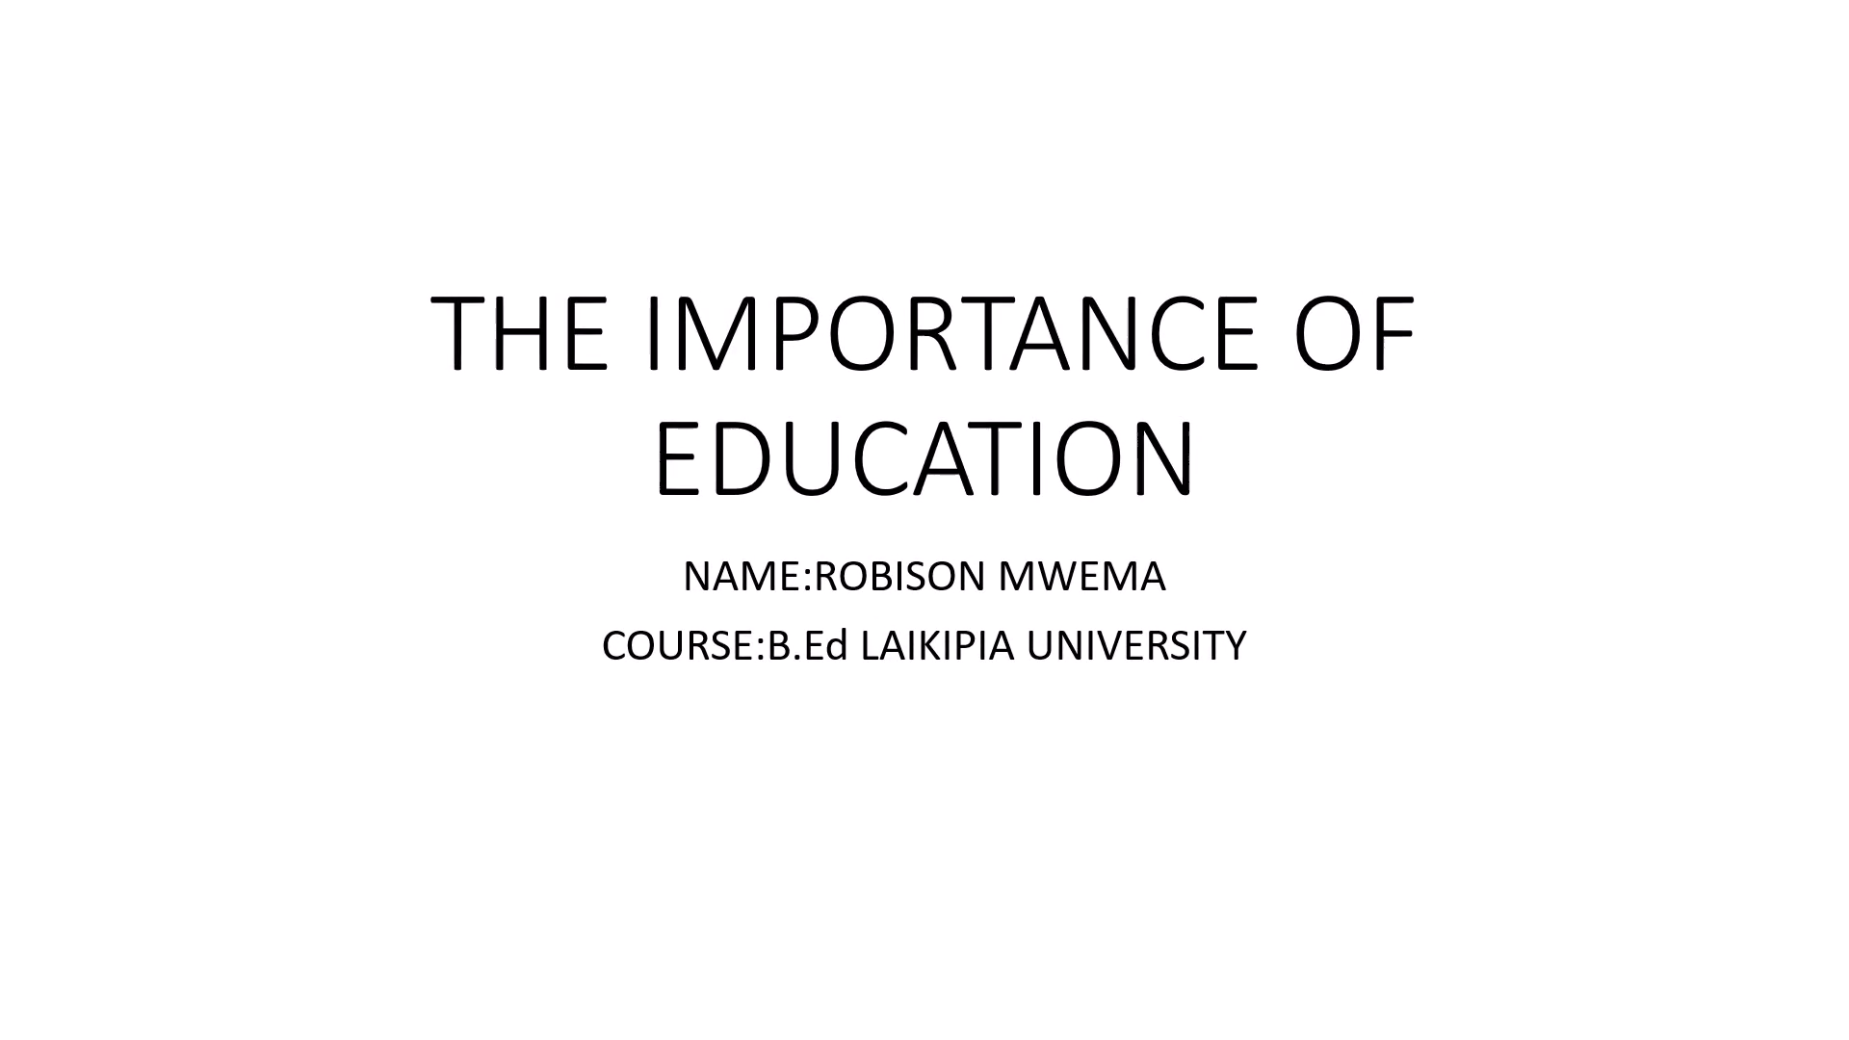
left_click(52, 125)
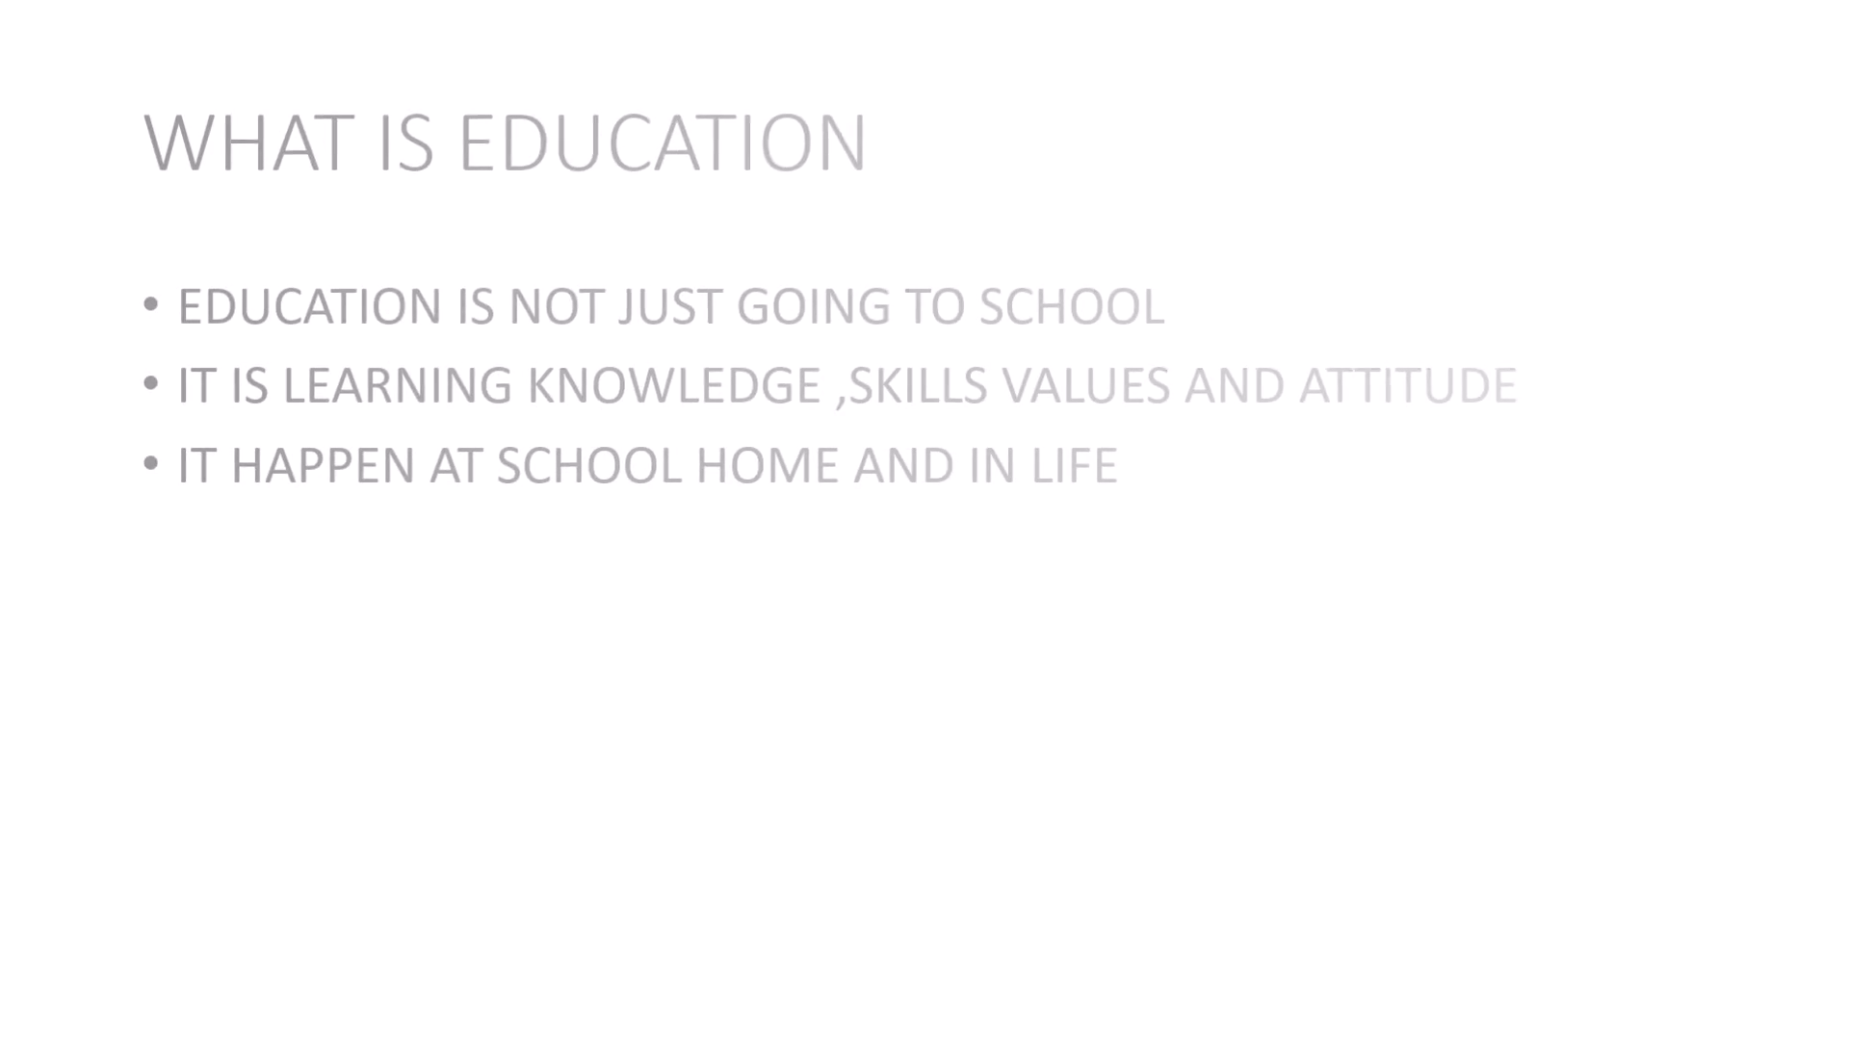
left_click(52, 125)
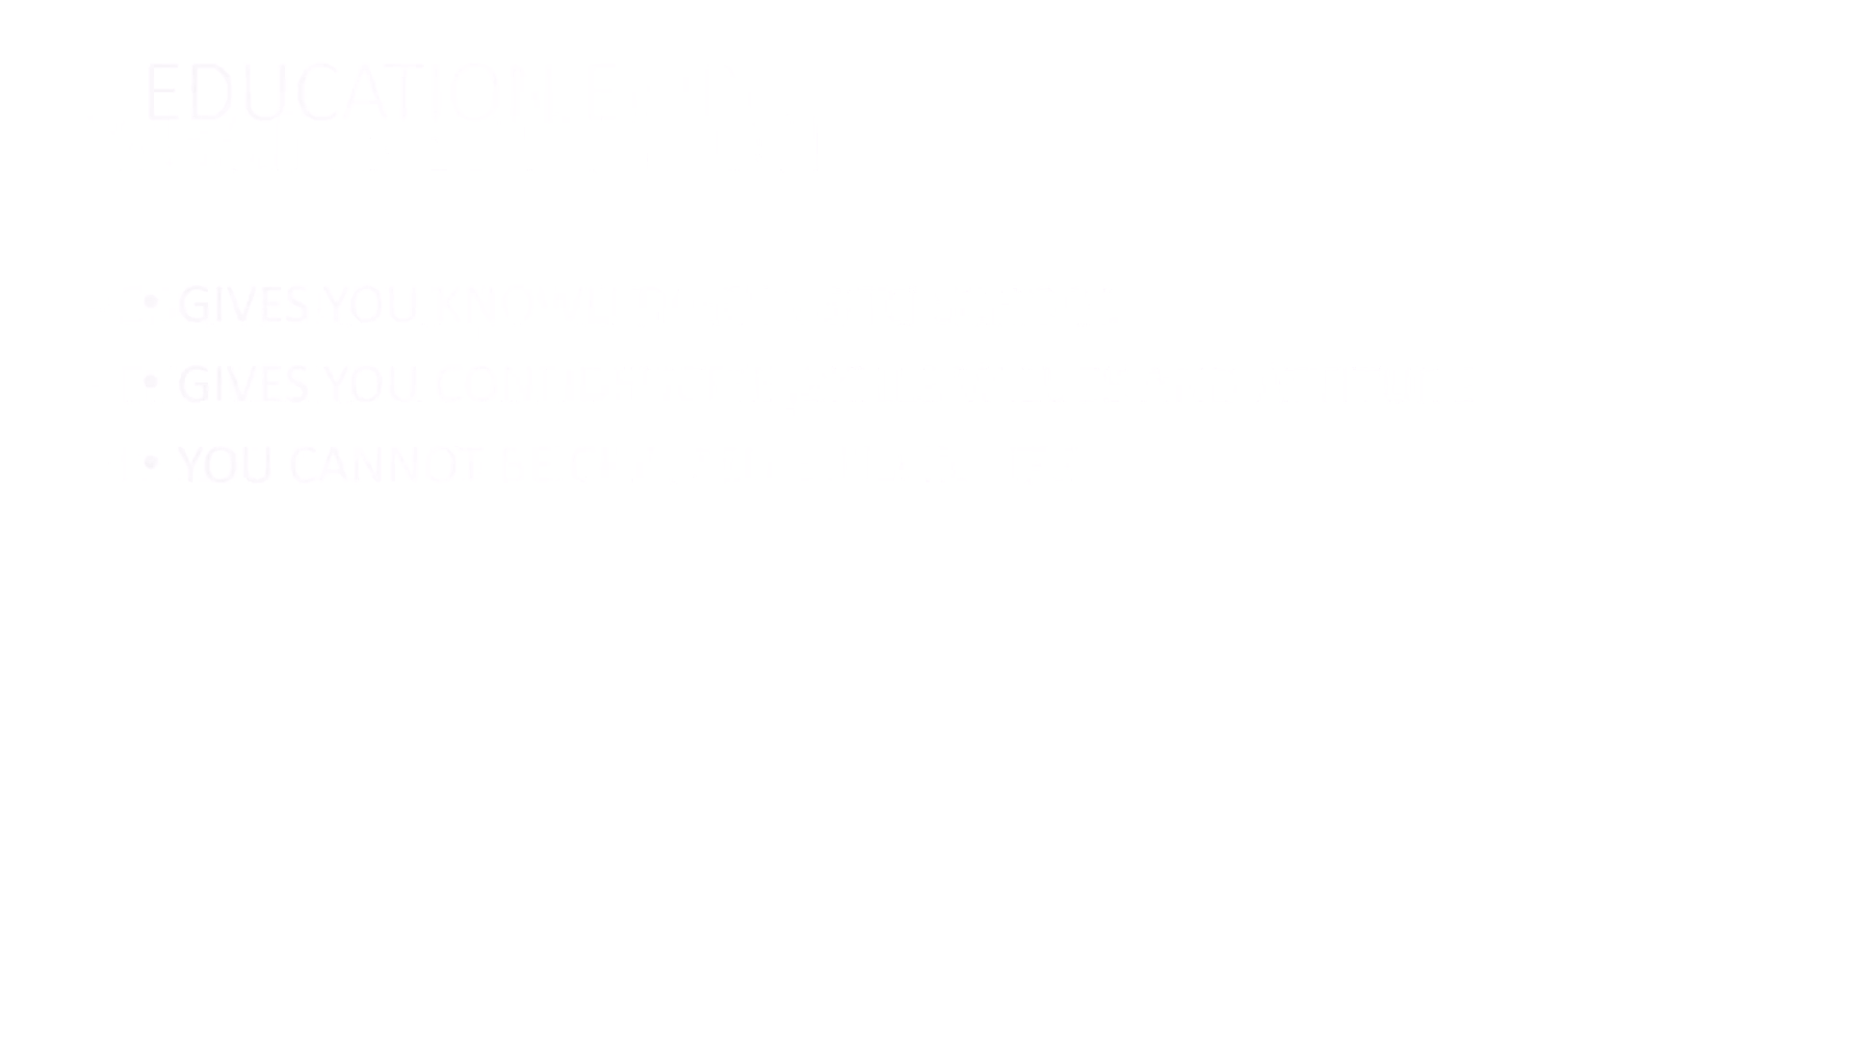
left_click(52, 125)
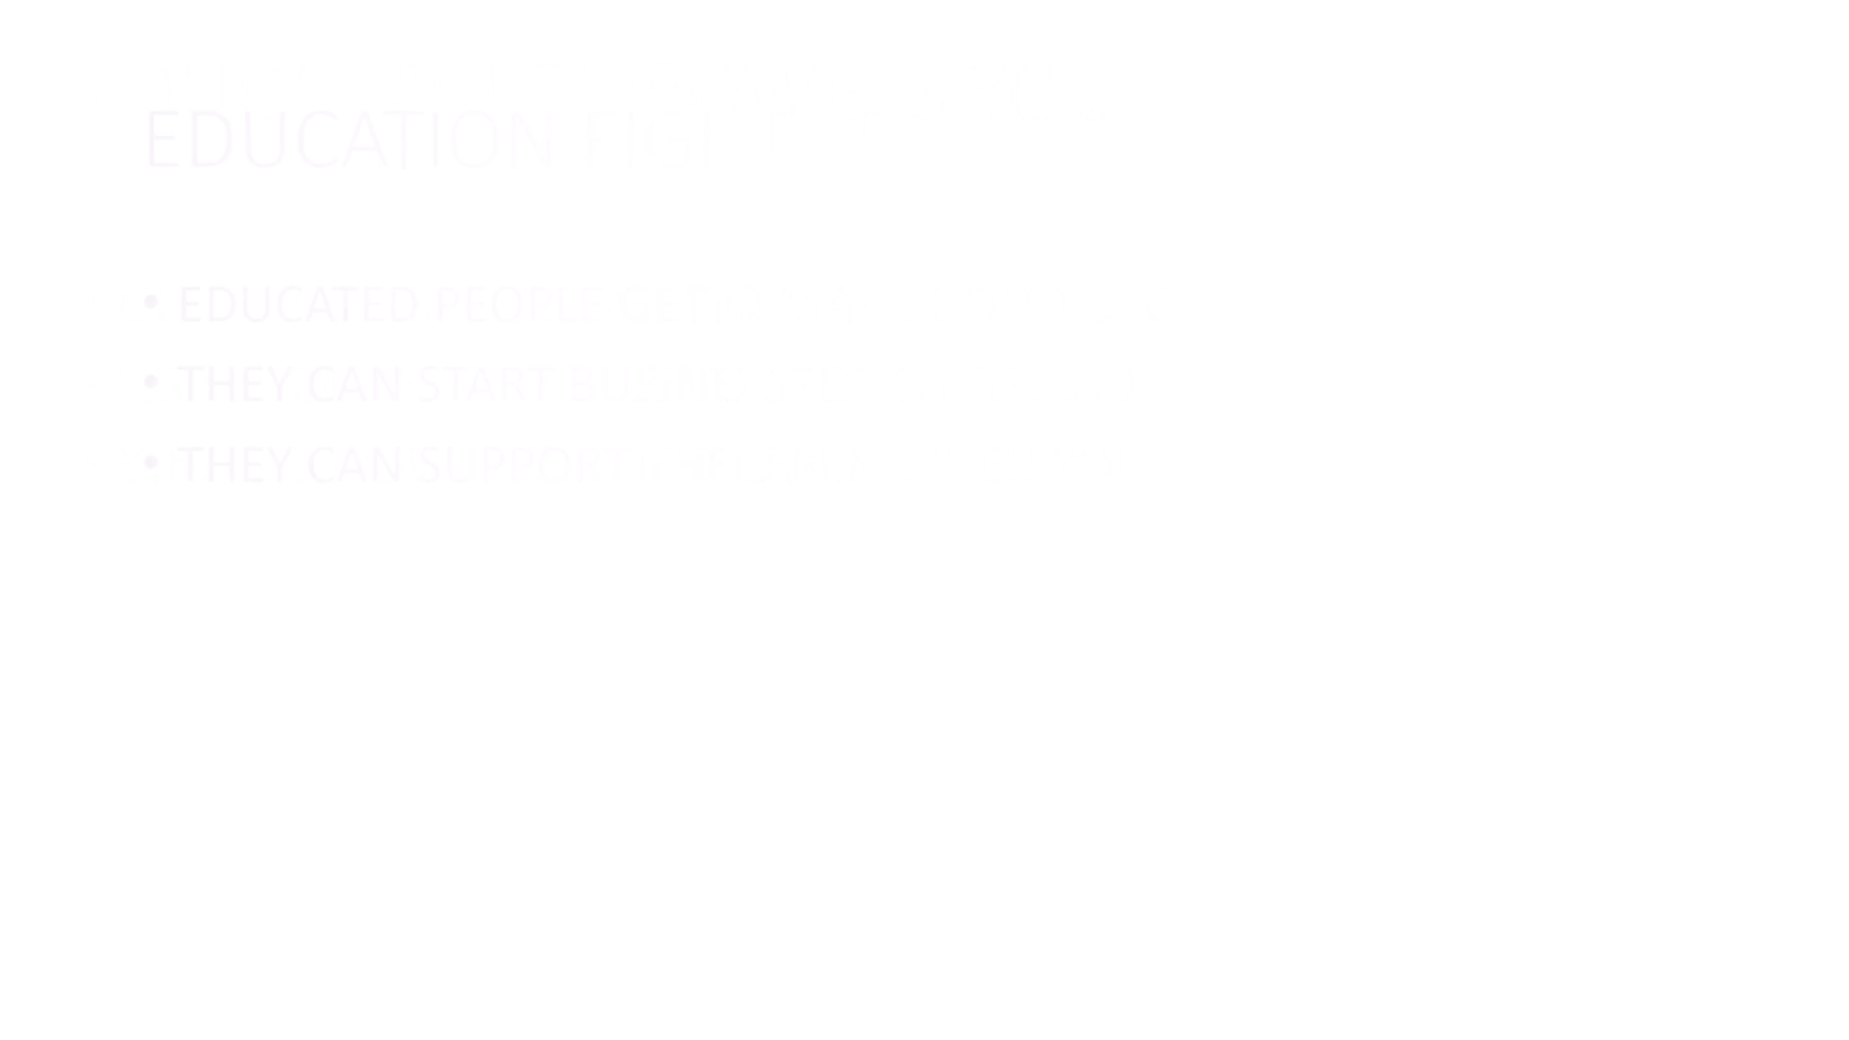
left_click(52, 125)
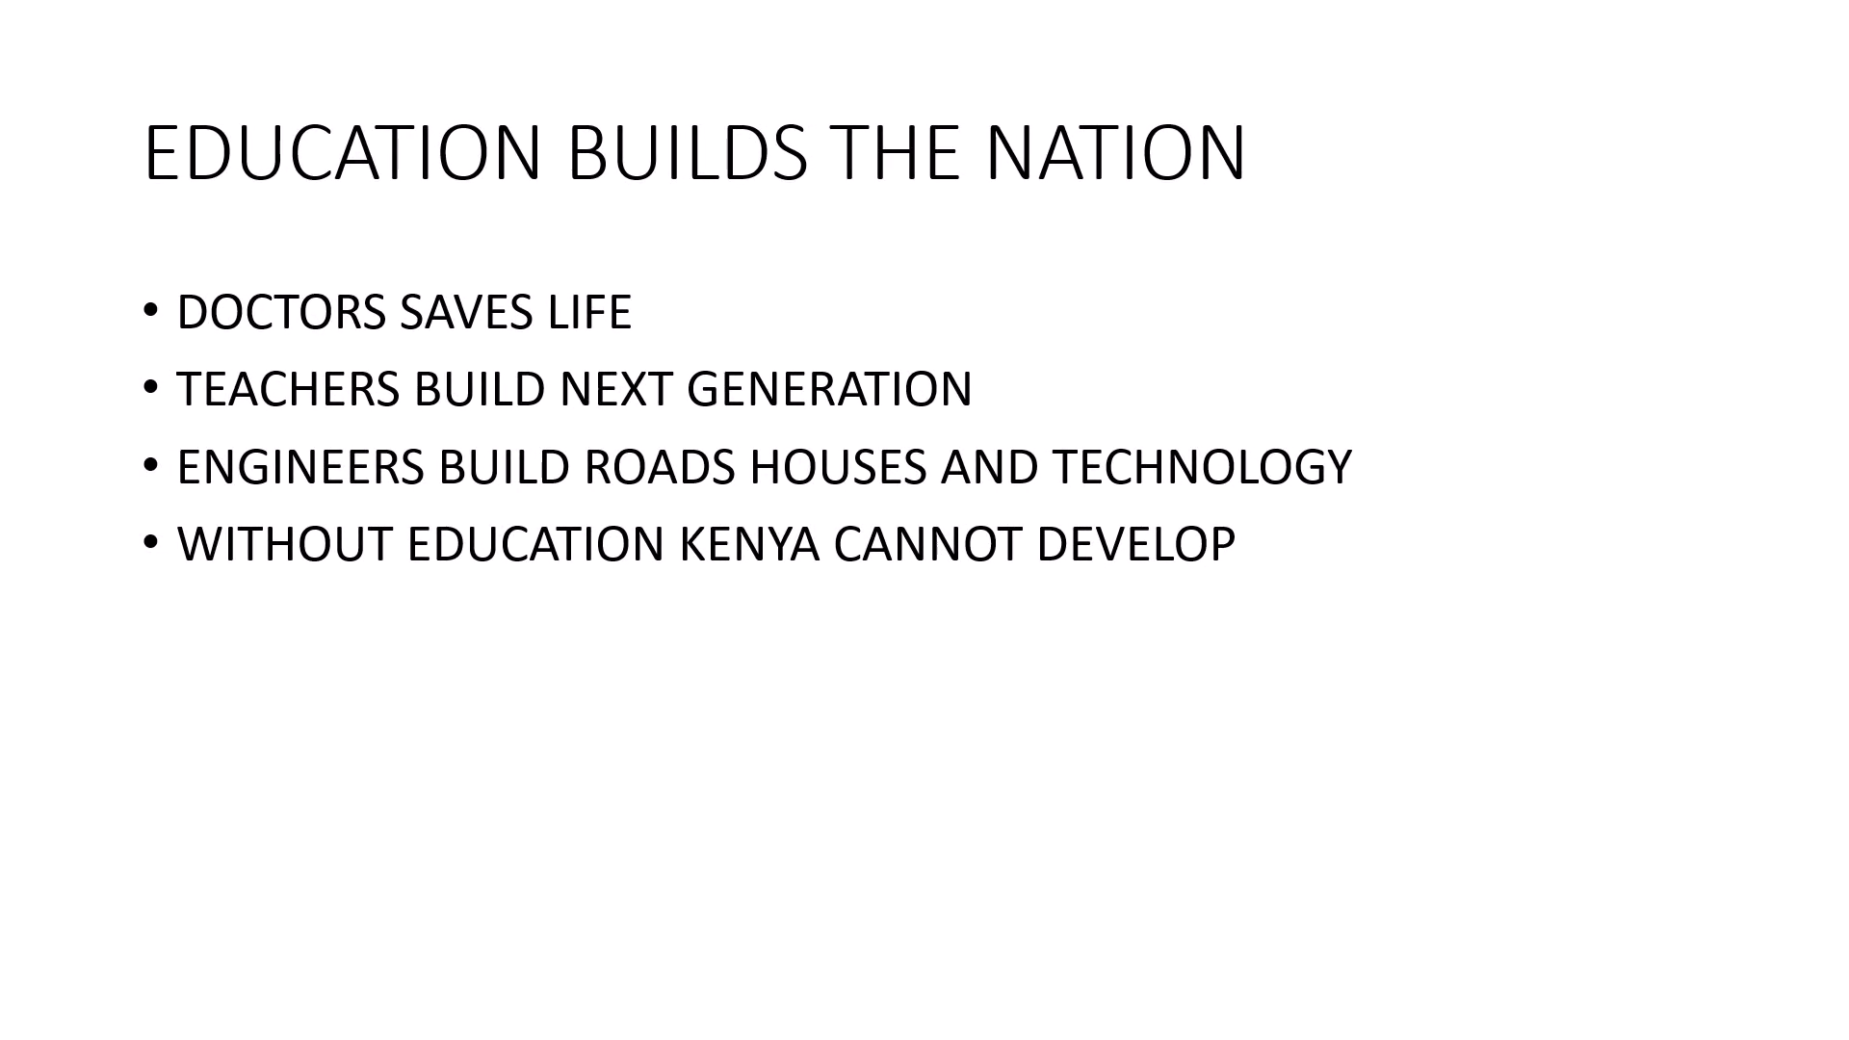
left_click(52, 125)
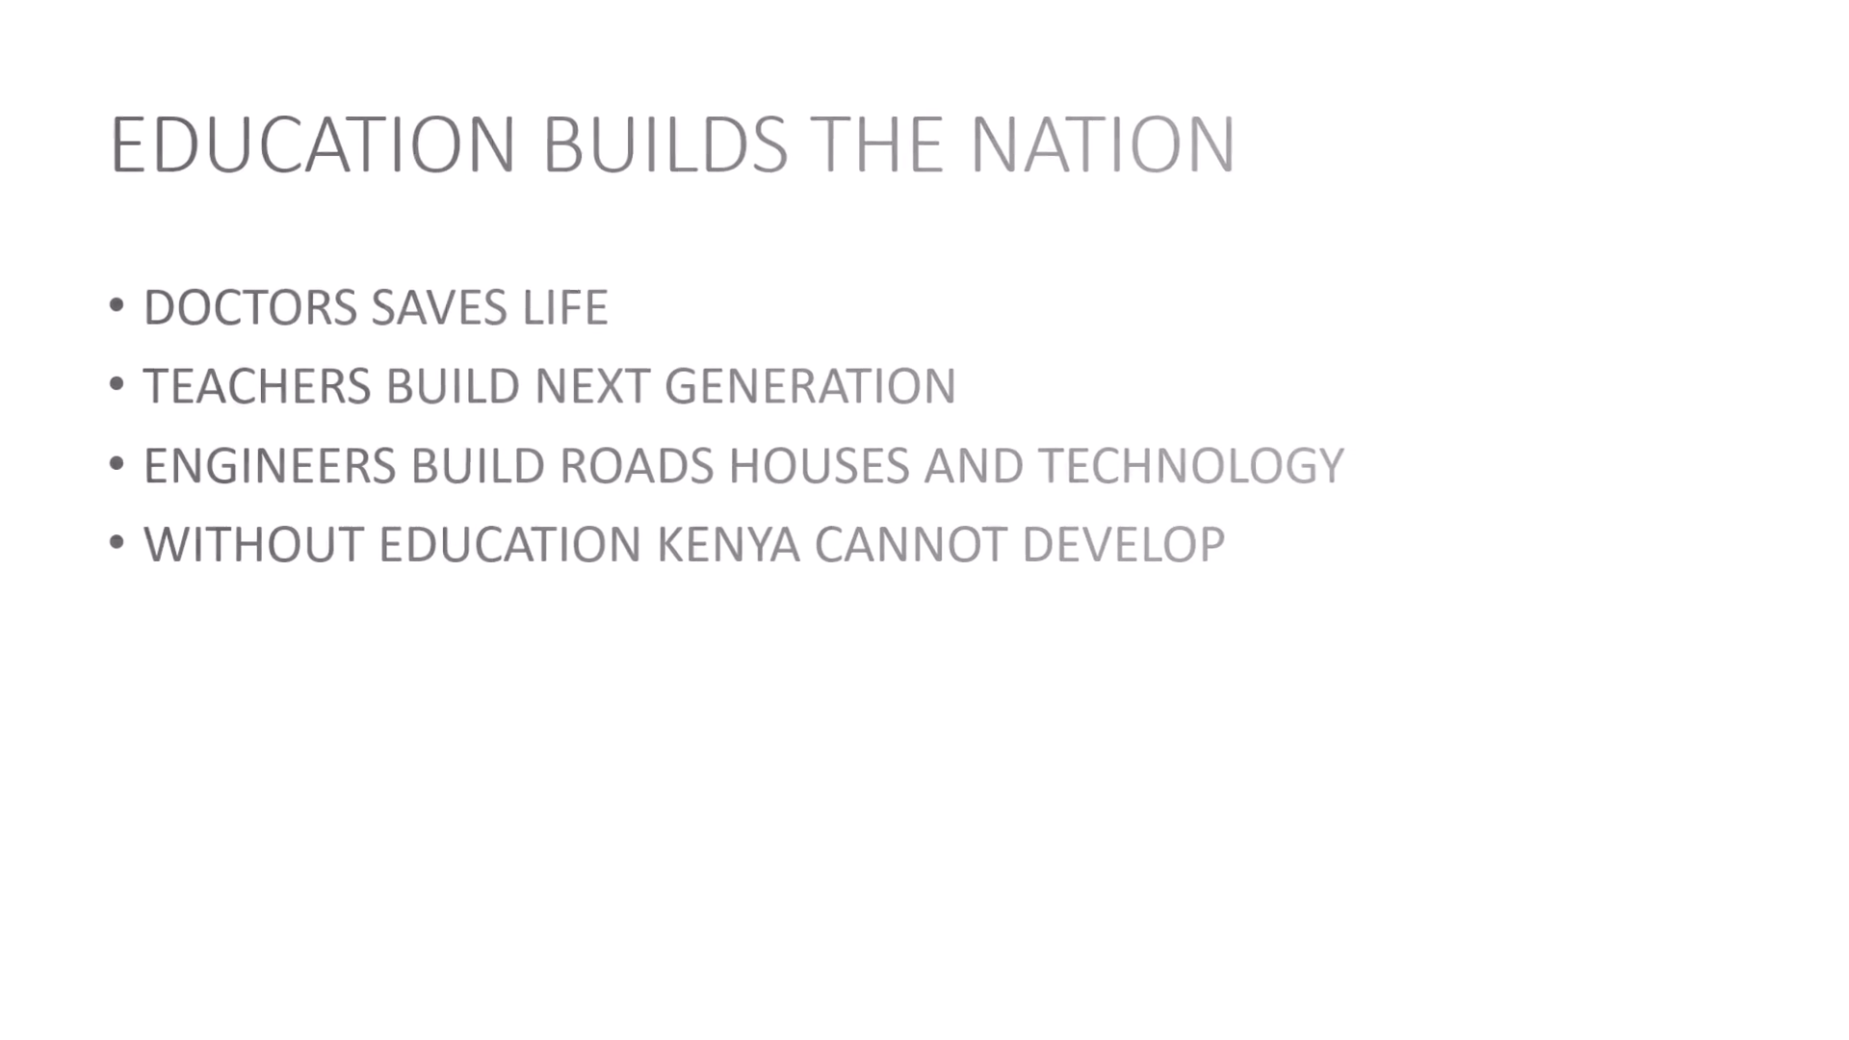
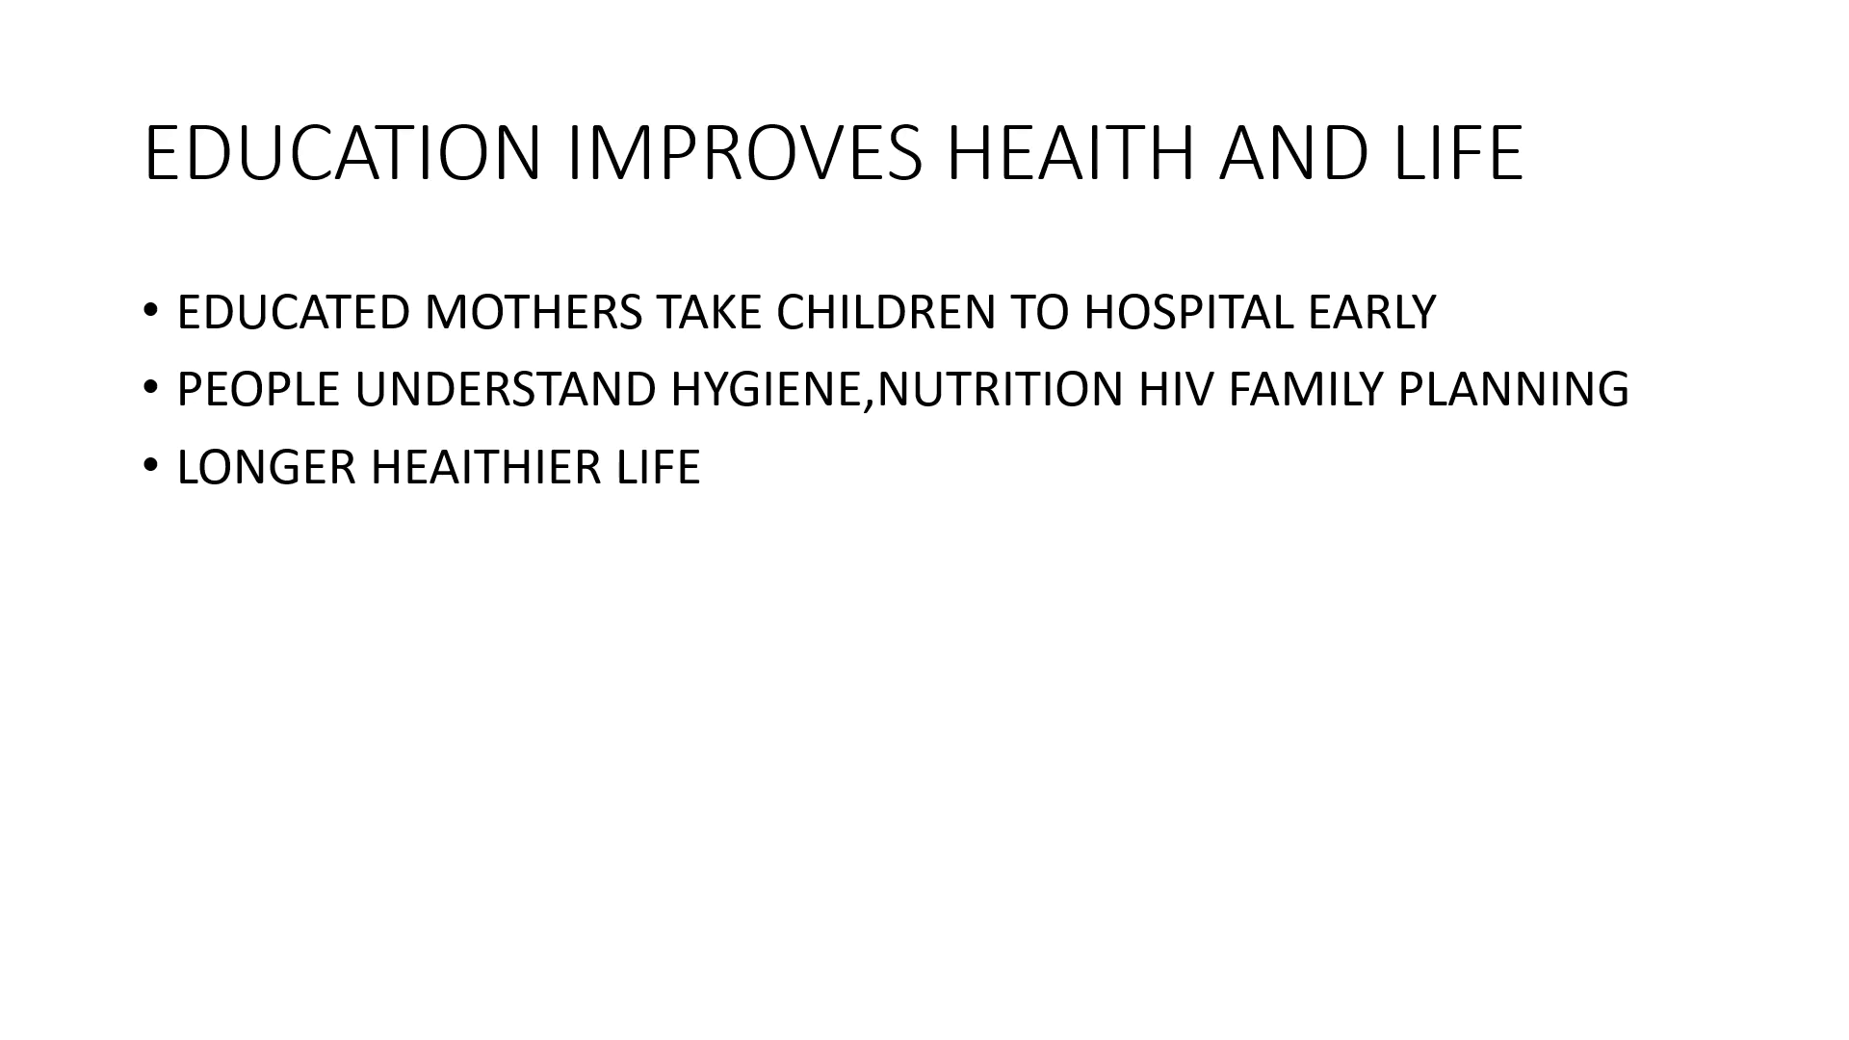
Advance the running slide show through the remaining slides, from "EDUCATION IMPROVES HEAITH AND LIFE" to the end, and exit it.
left_click(52, 125)
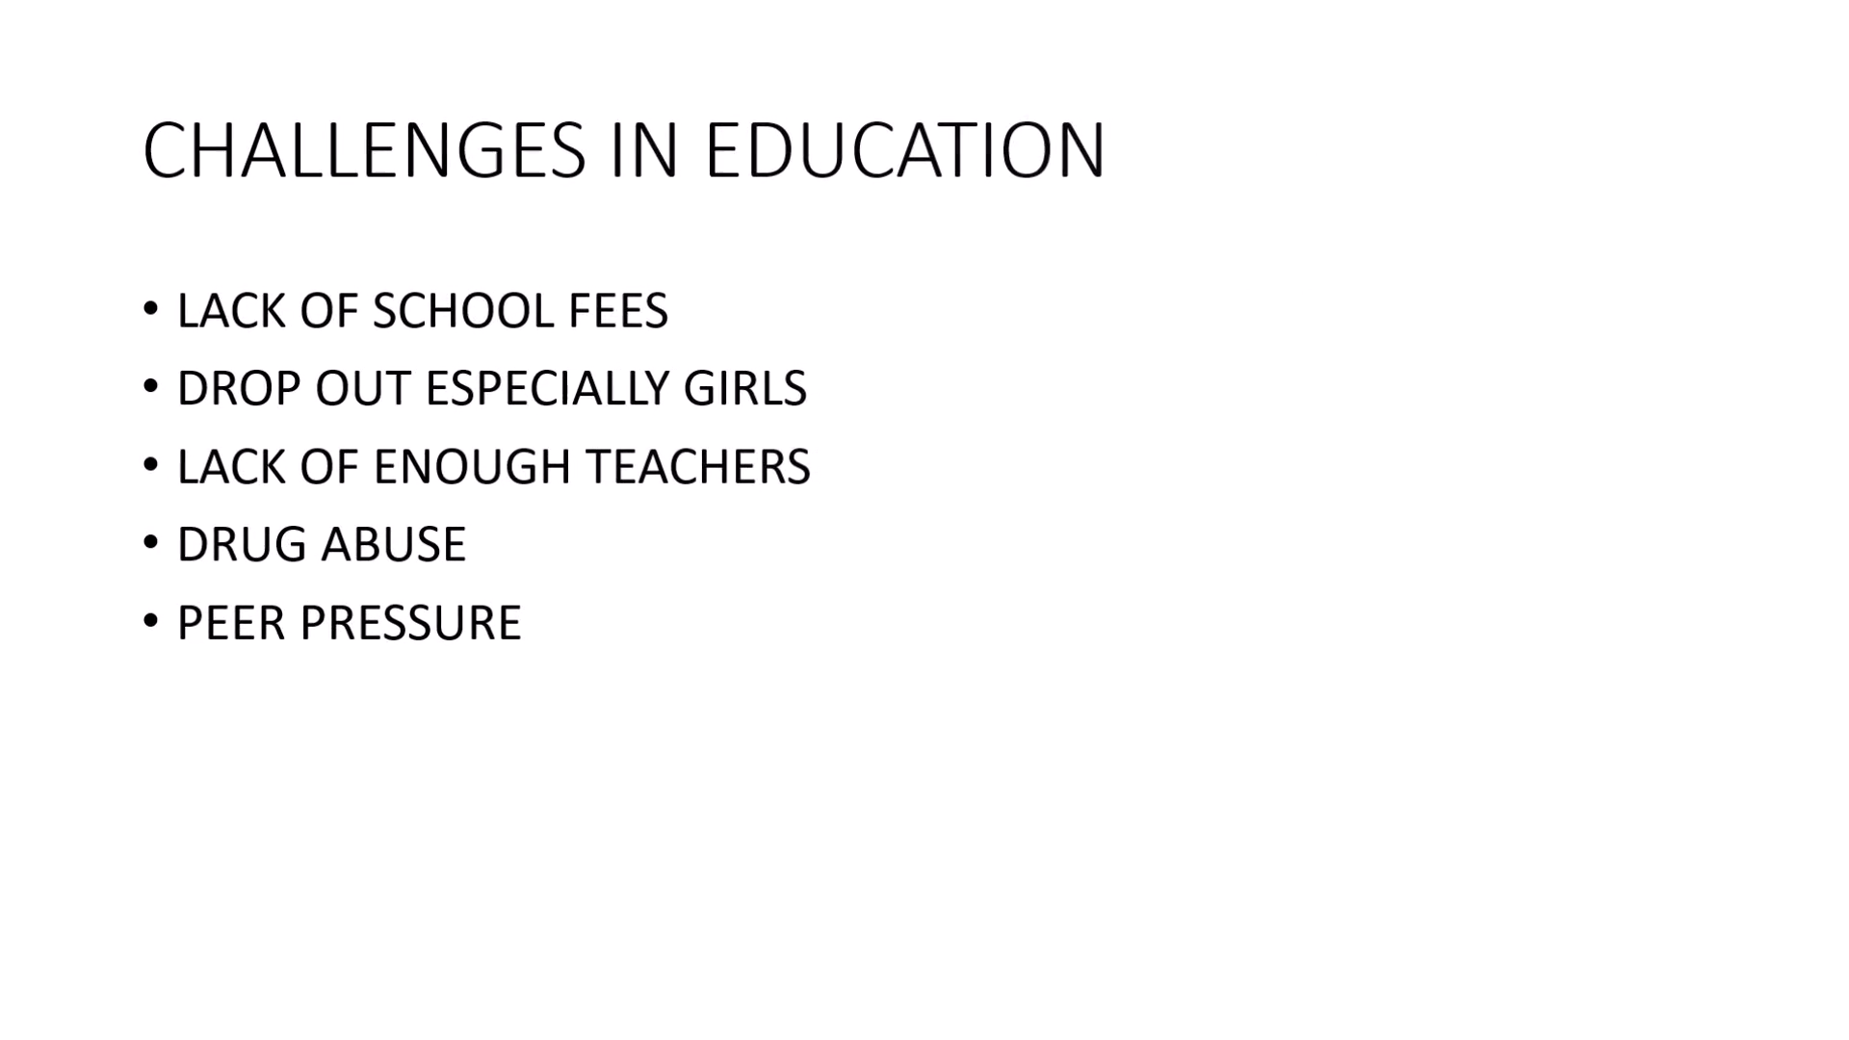
left_click(52, 125)
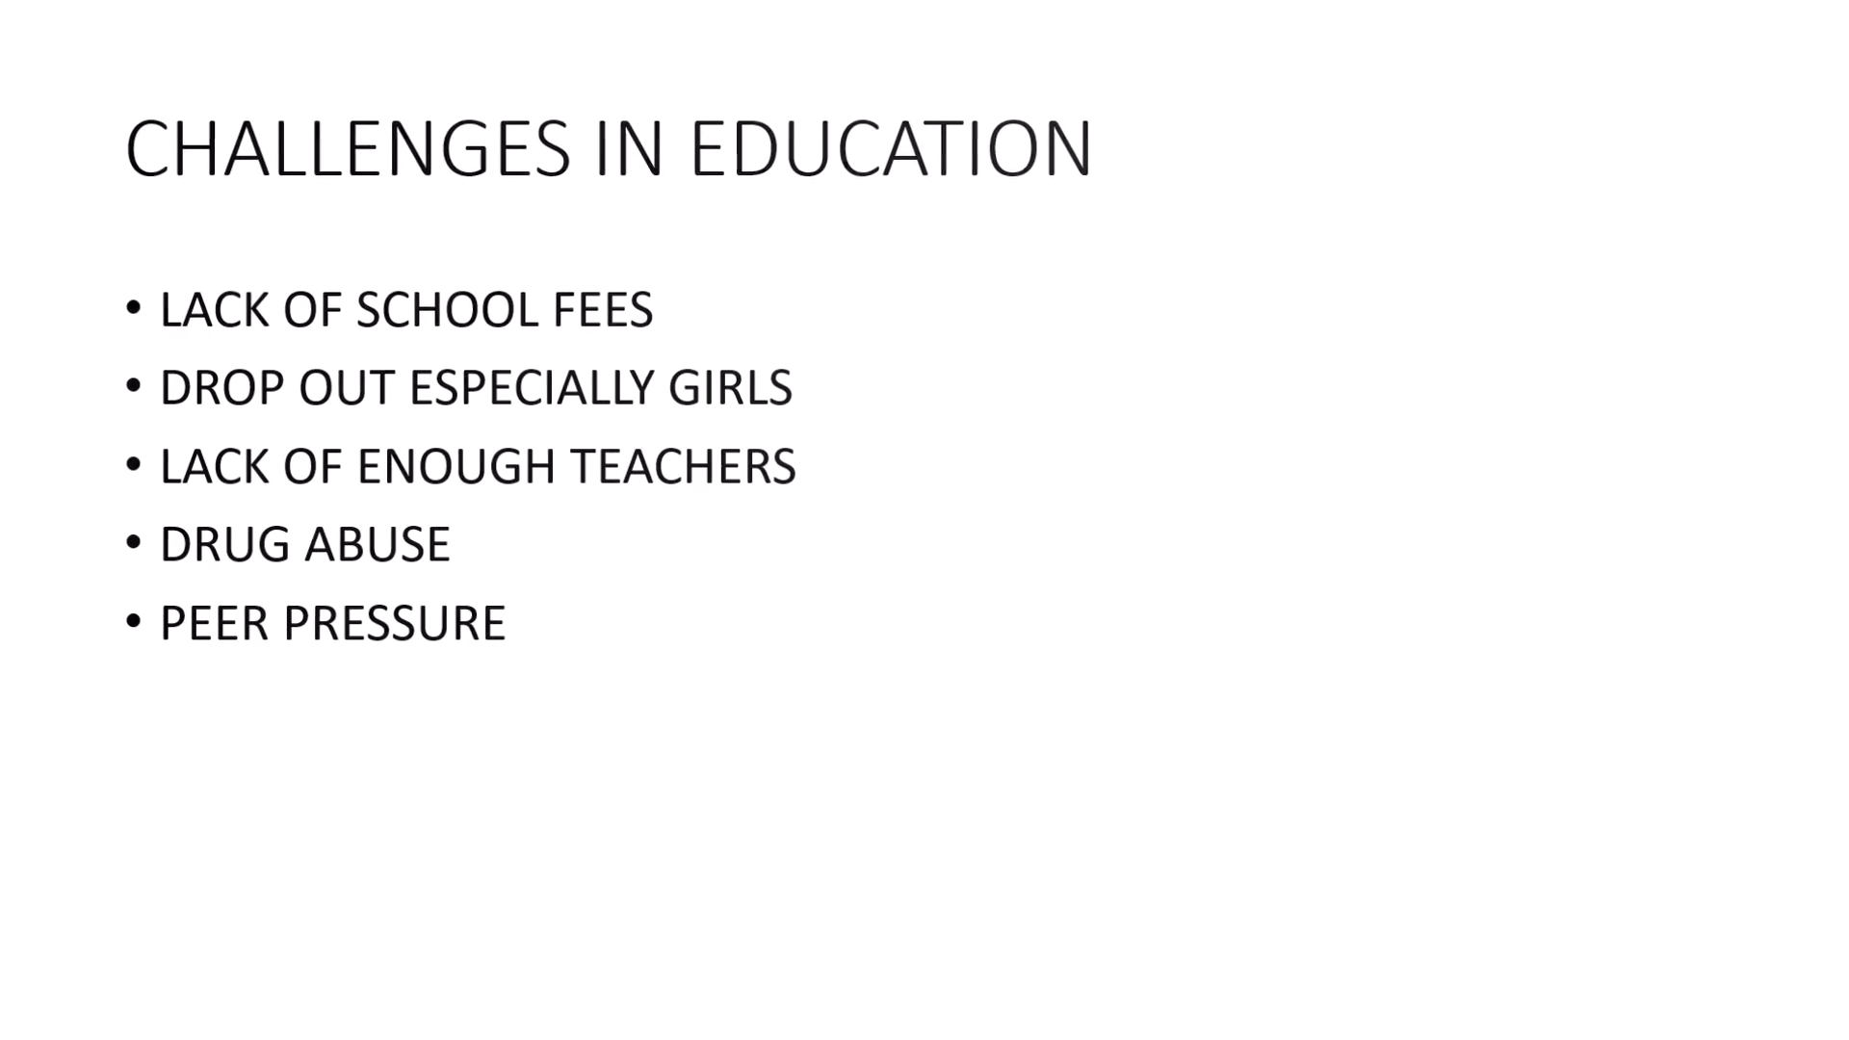
triple_click(52, 125)
triple_click(52, 125)
Replay the slide show from the title slide through to the end to review all slides and transitions, and exit it.
left_click(52, 125)
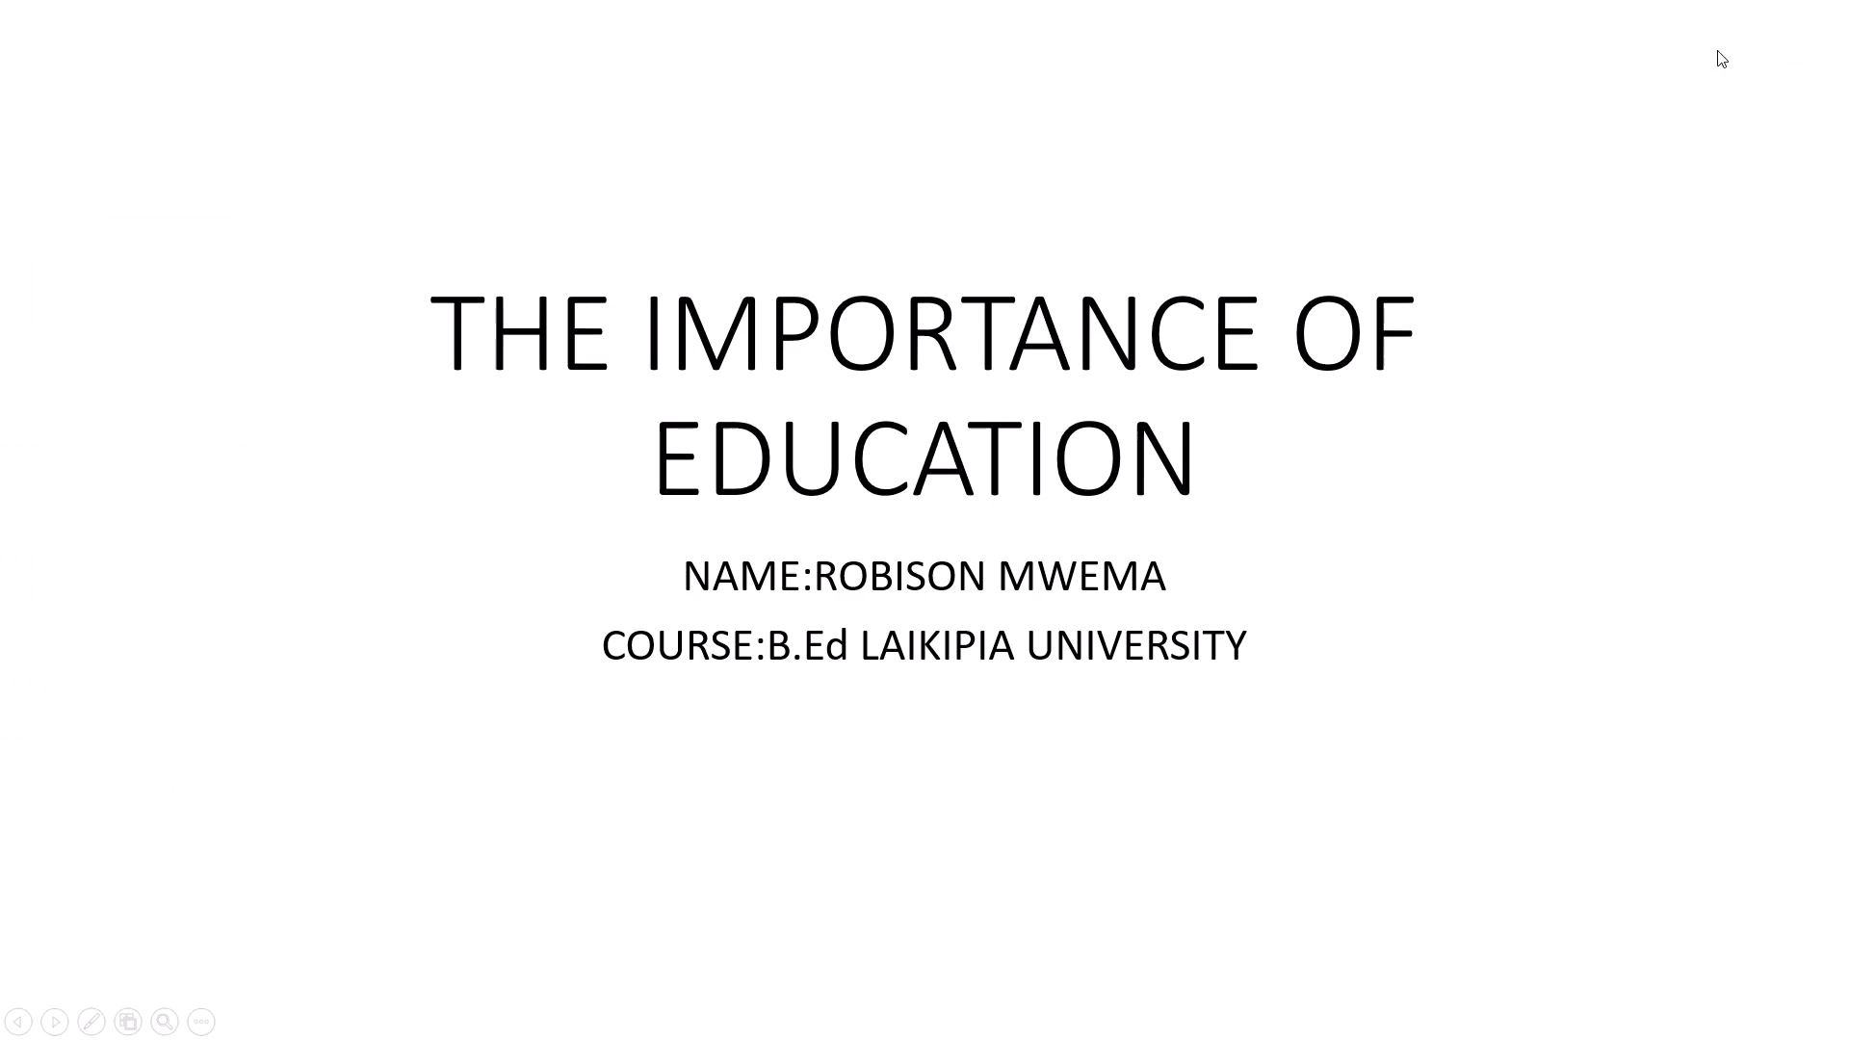
left_click(1668, 68)
triple_click(1662, 242)
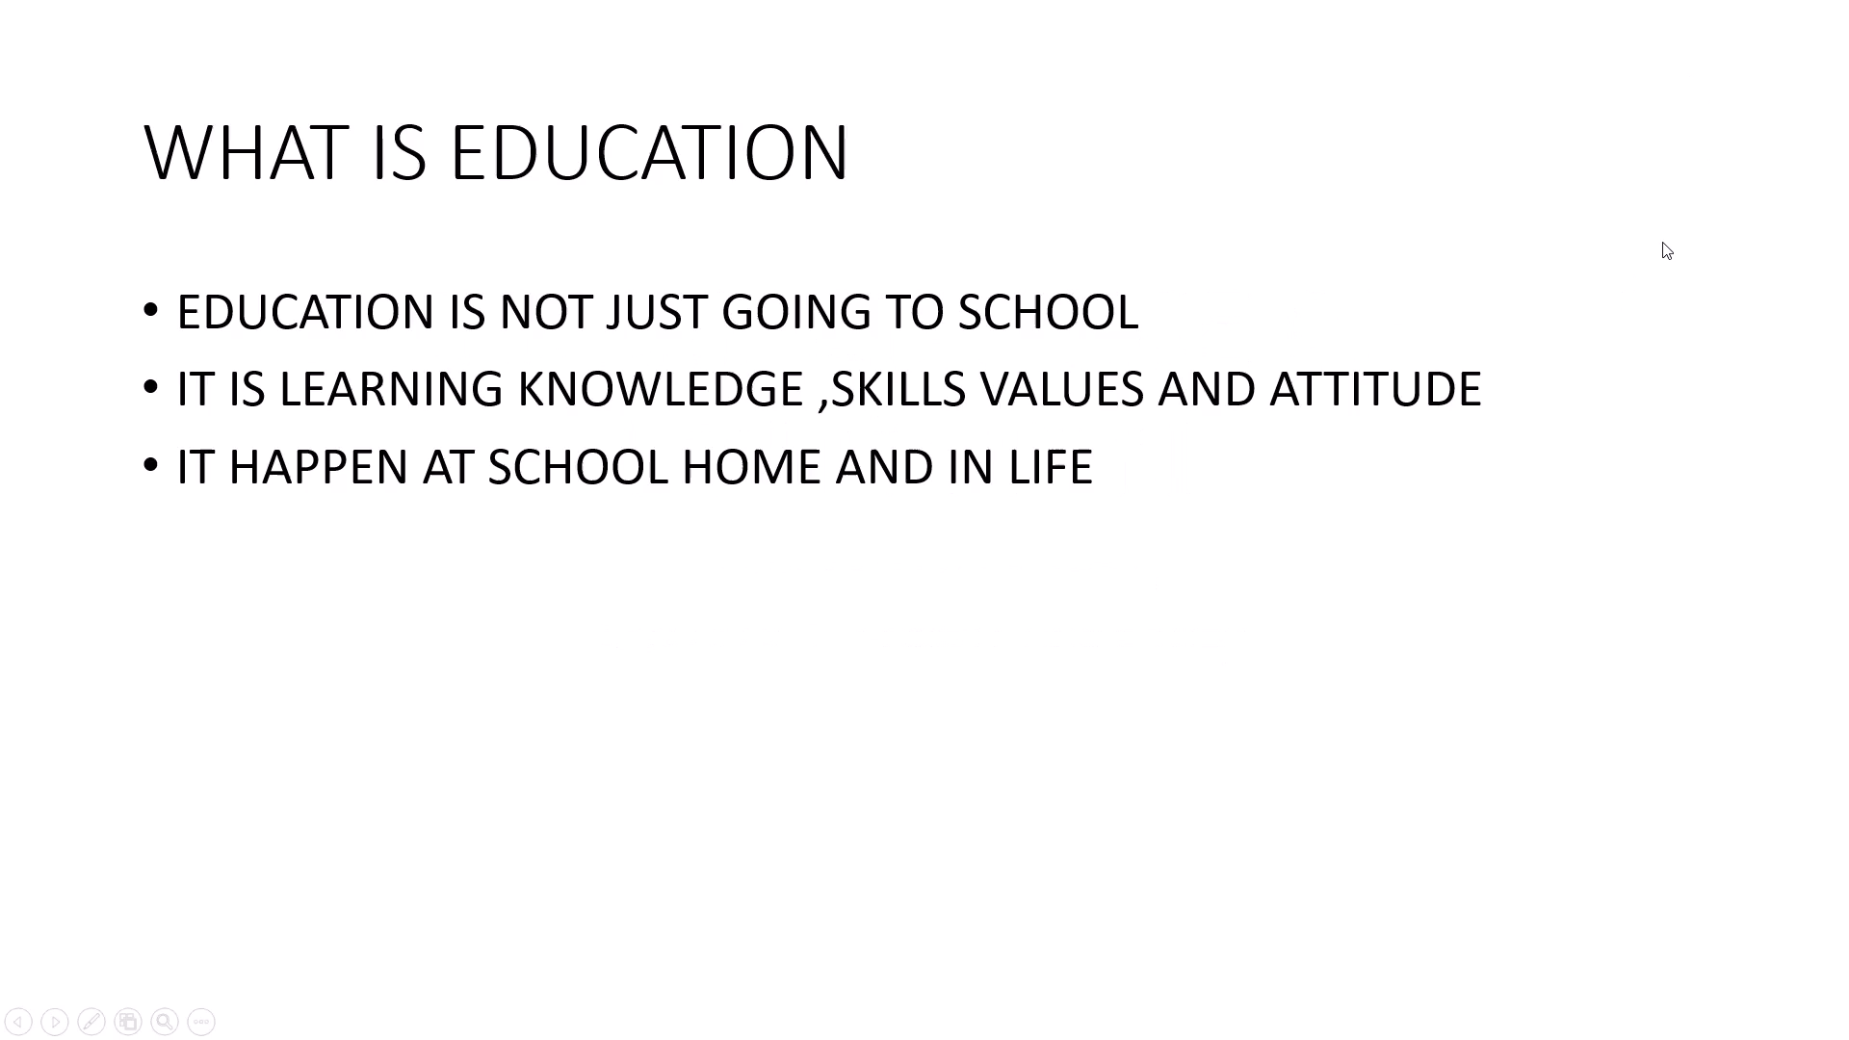
triple_click(1662, 242)
triple_click(1662, 242)
triple_click(1662, 242)
double_click(1662, 242)
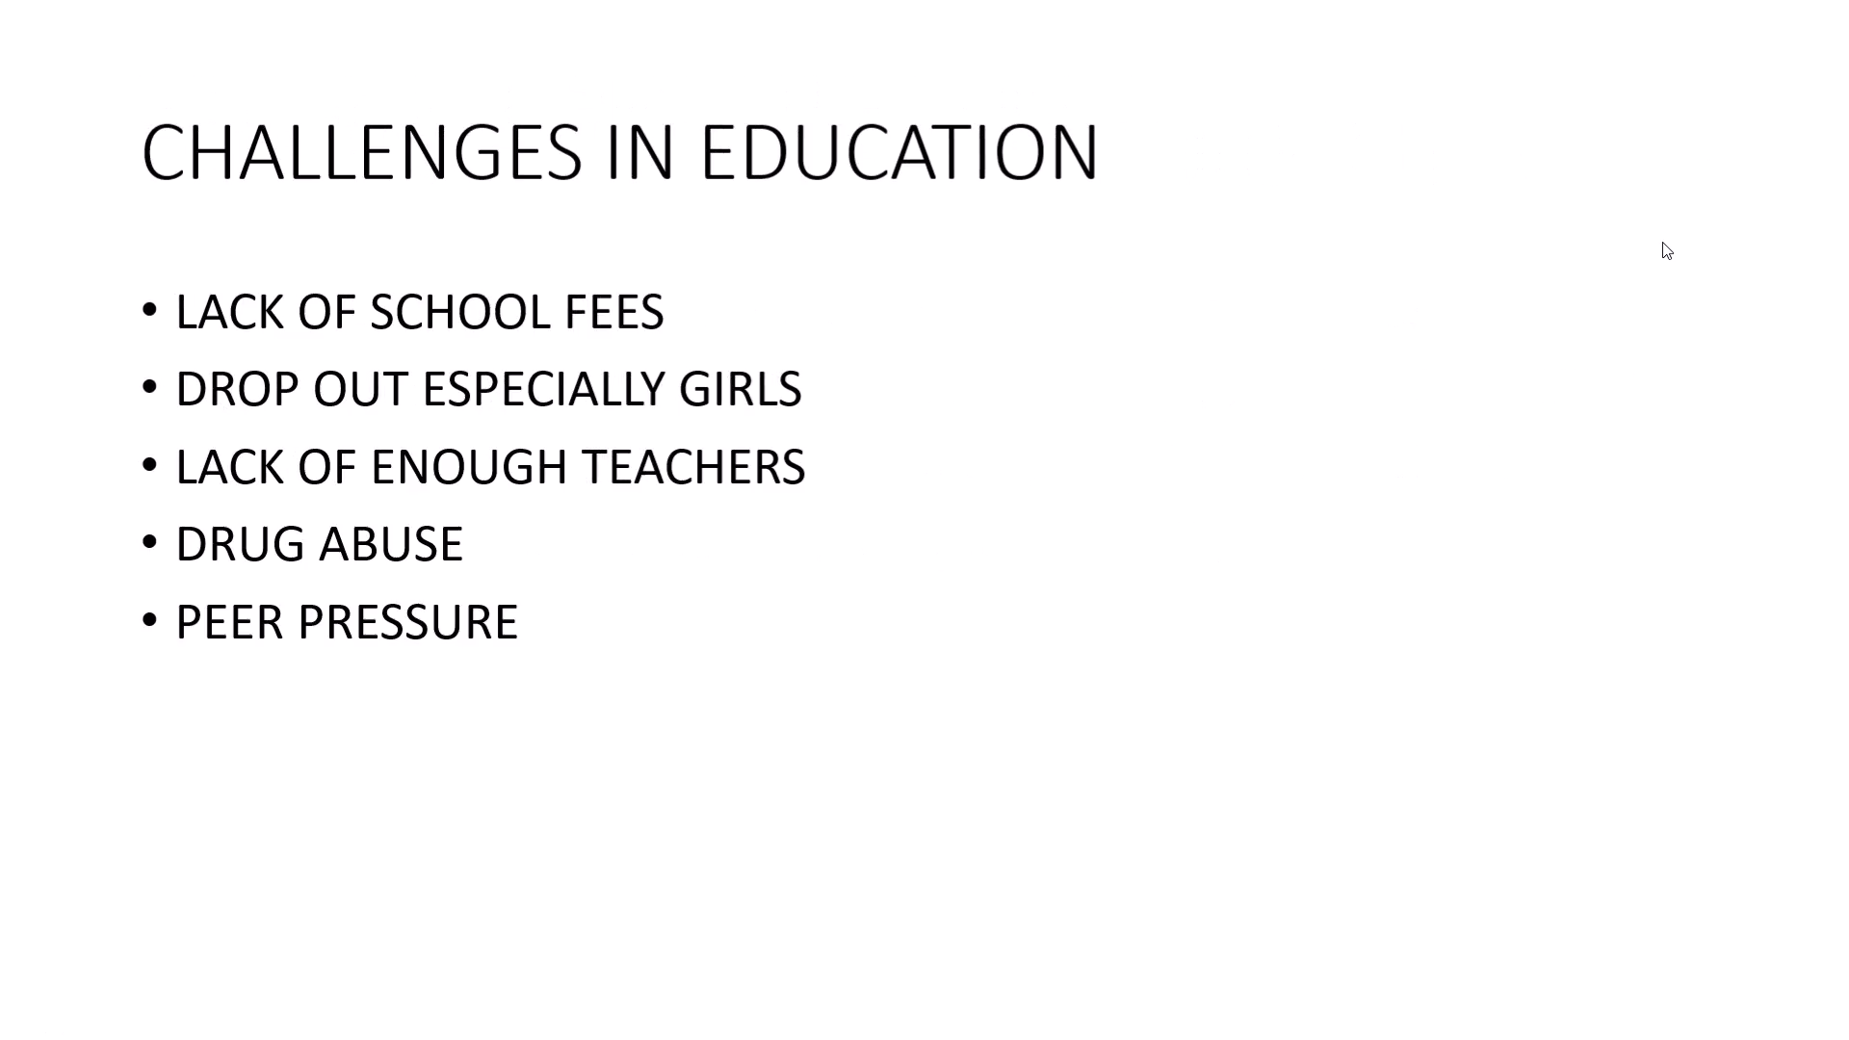
double_click(1662, 242)
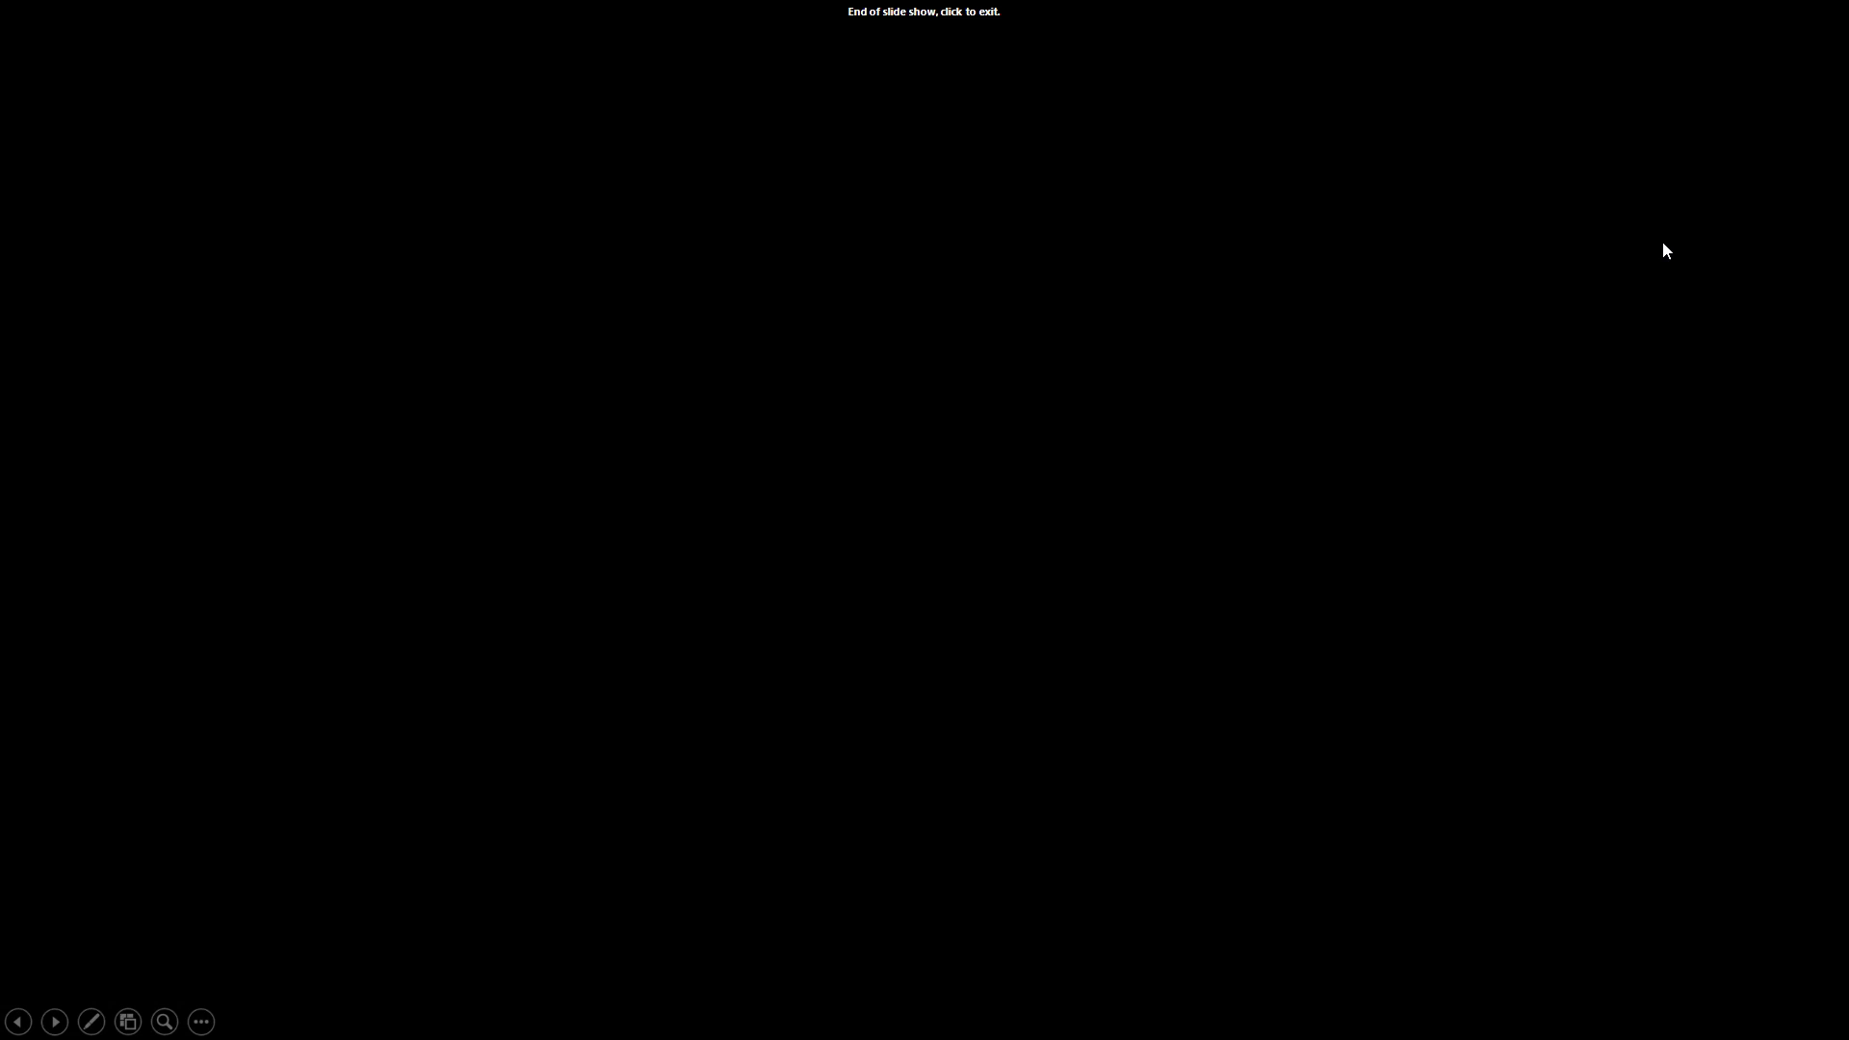
double_click(1662, 242)
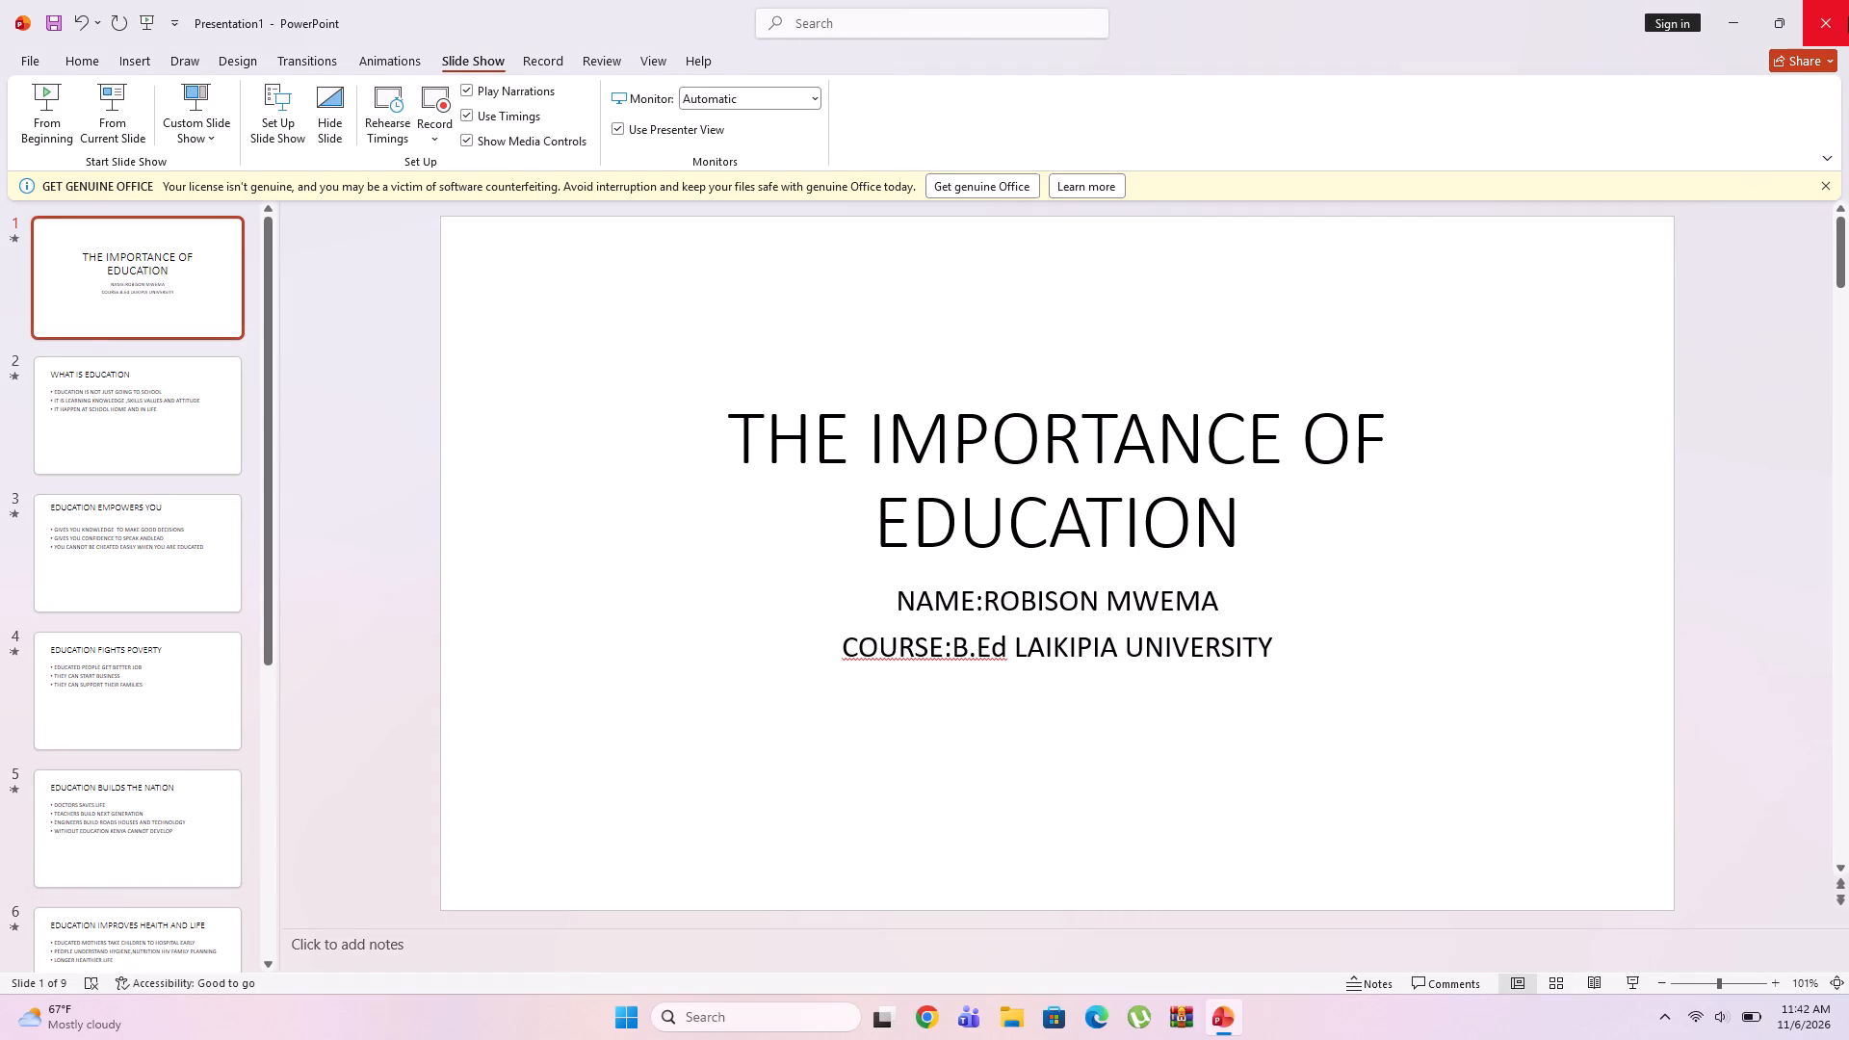
Close the presentation and choose to save its changes.
left_click(1831, 19)
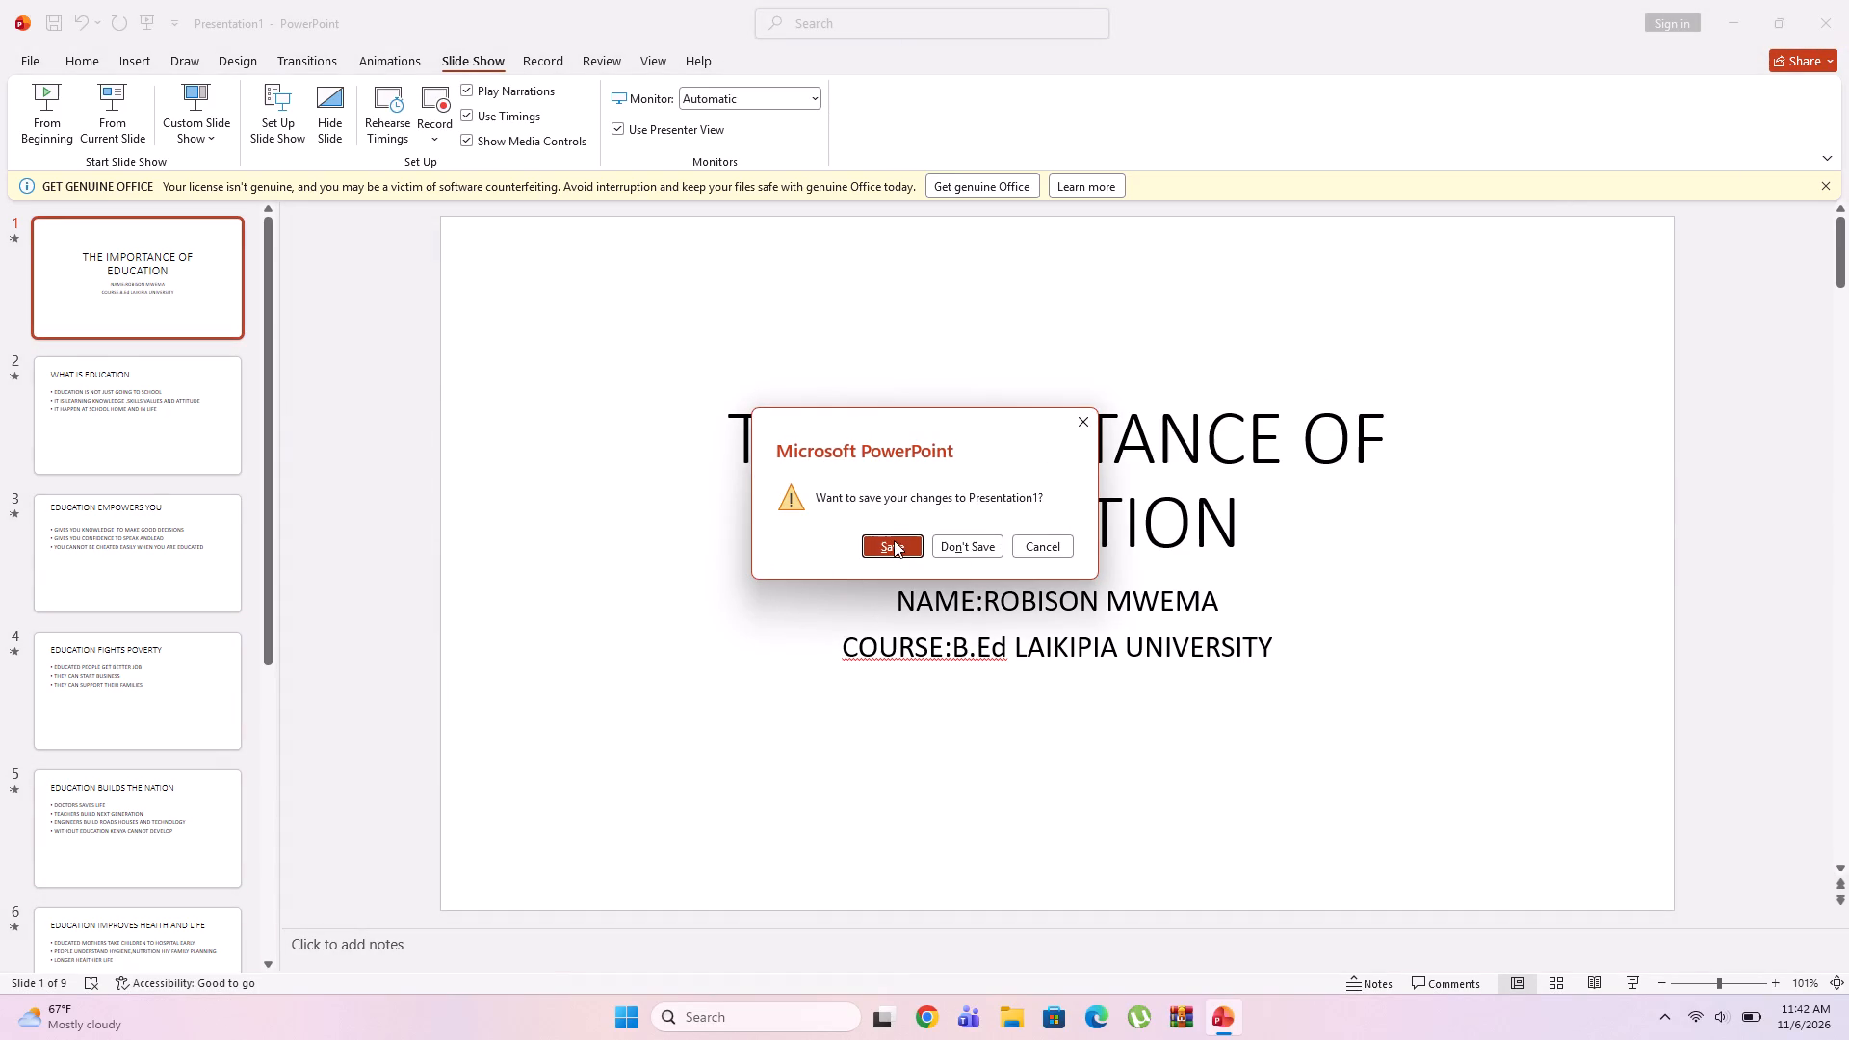
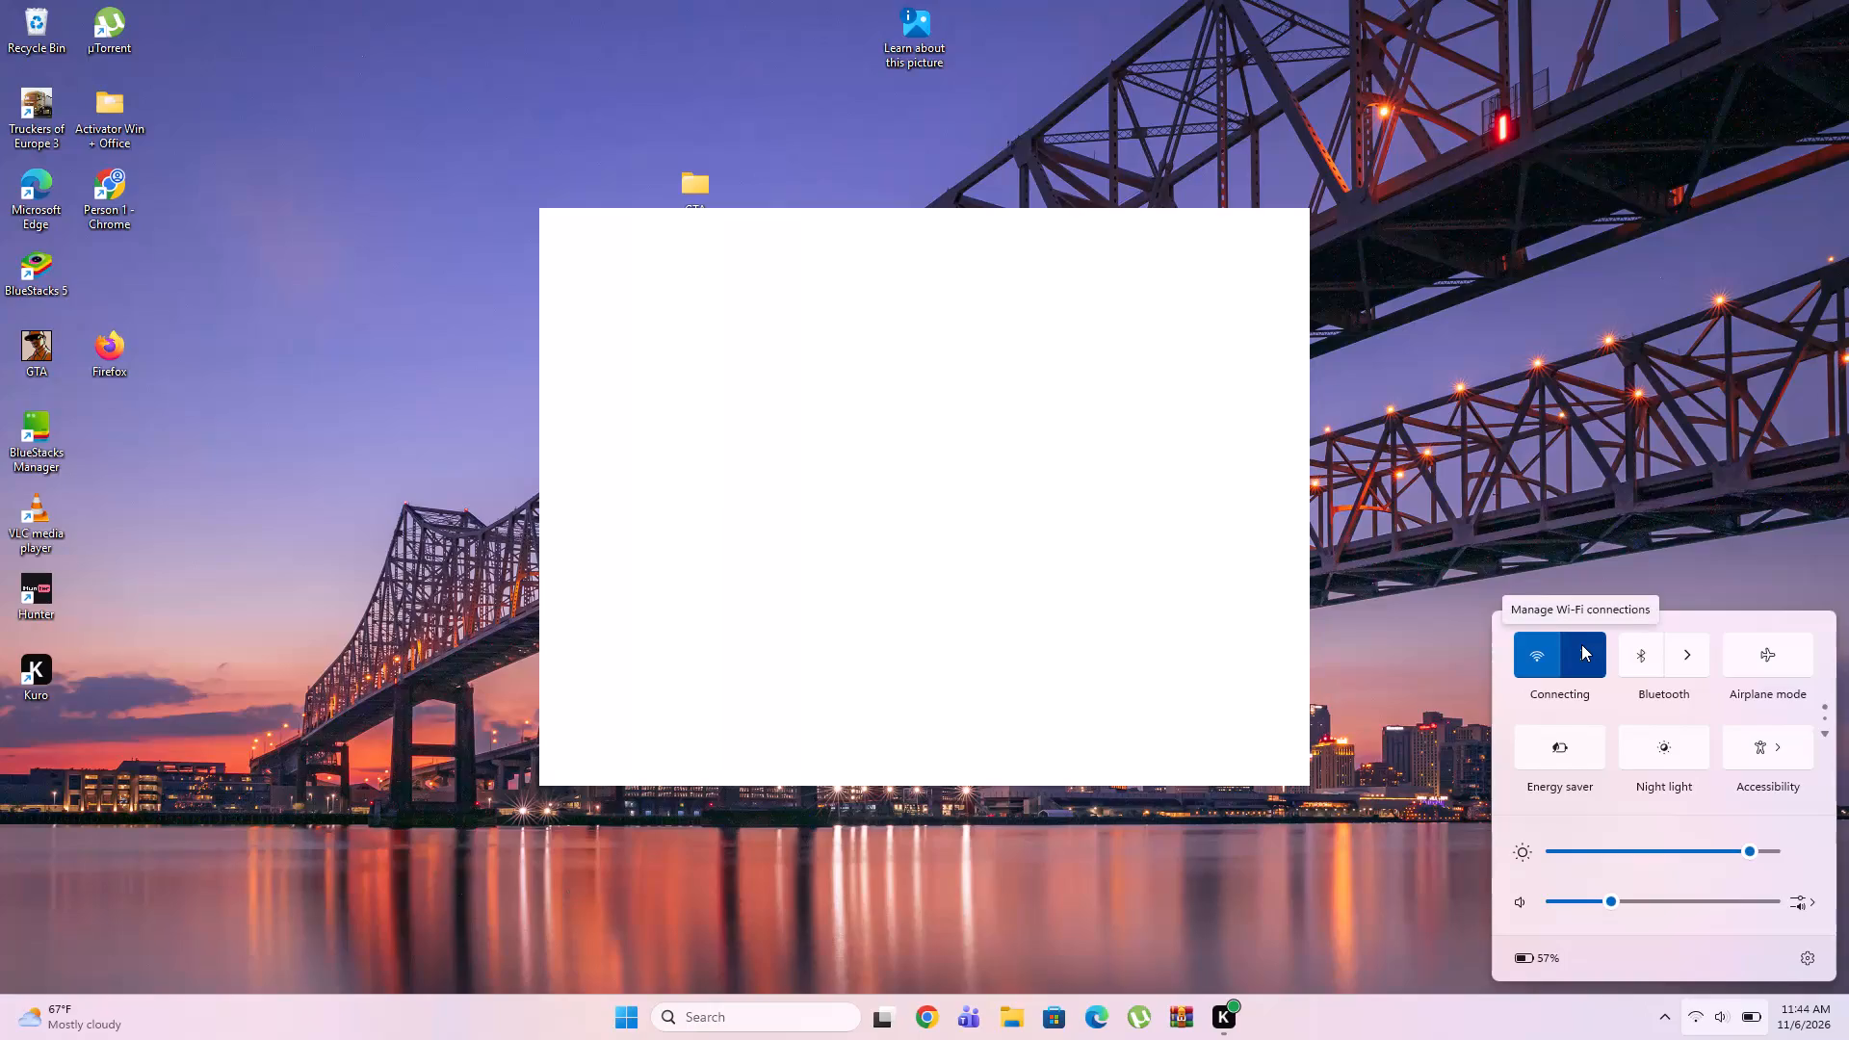
Disconnect from the NETGOPRO Wi-Fi network and reconnect to it with automatic connection enabled.
left_click(1581, 644)
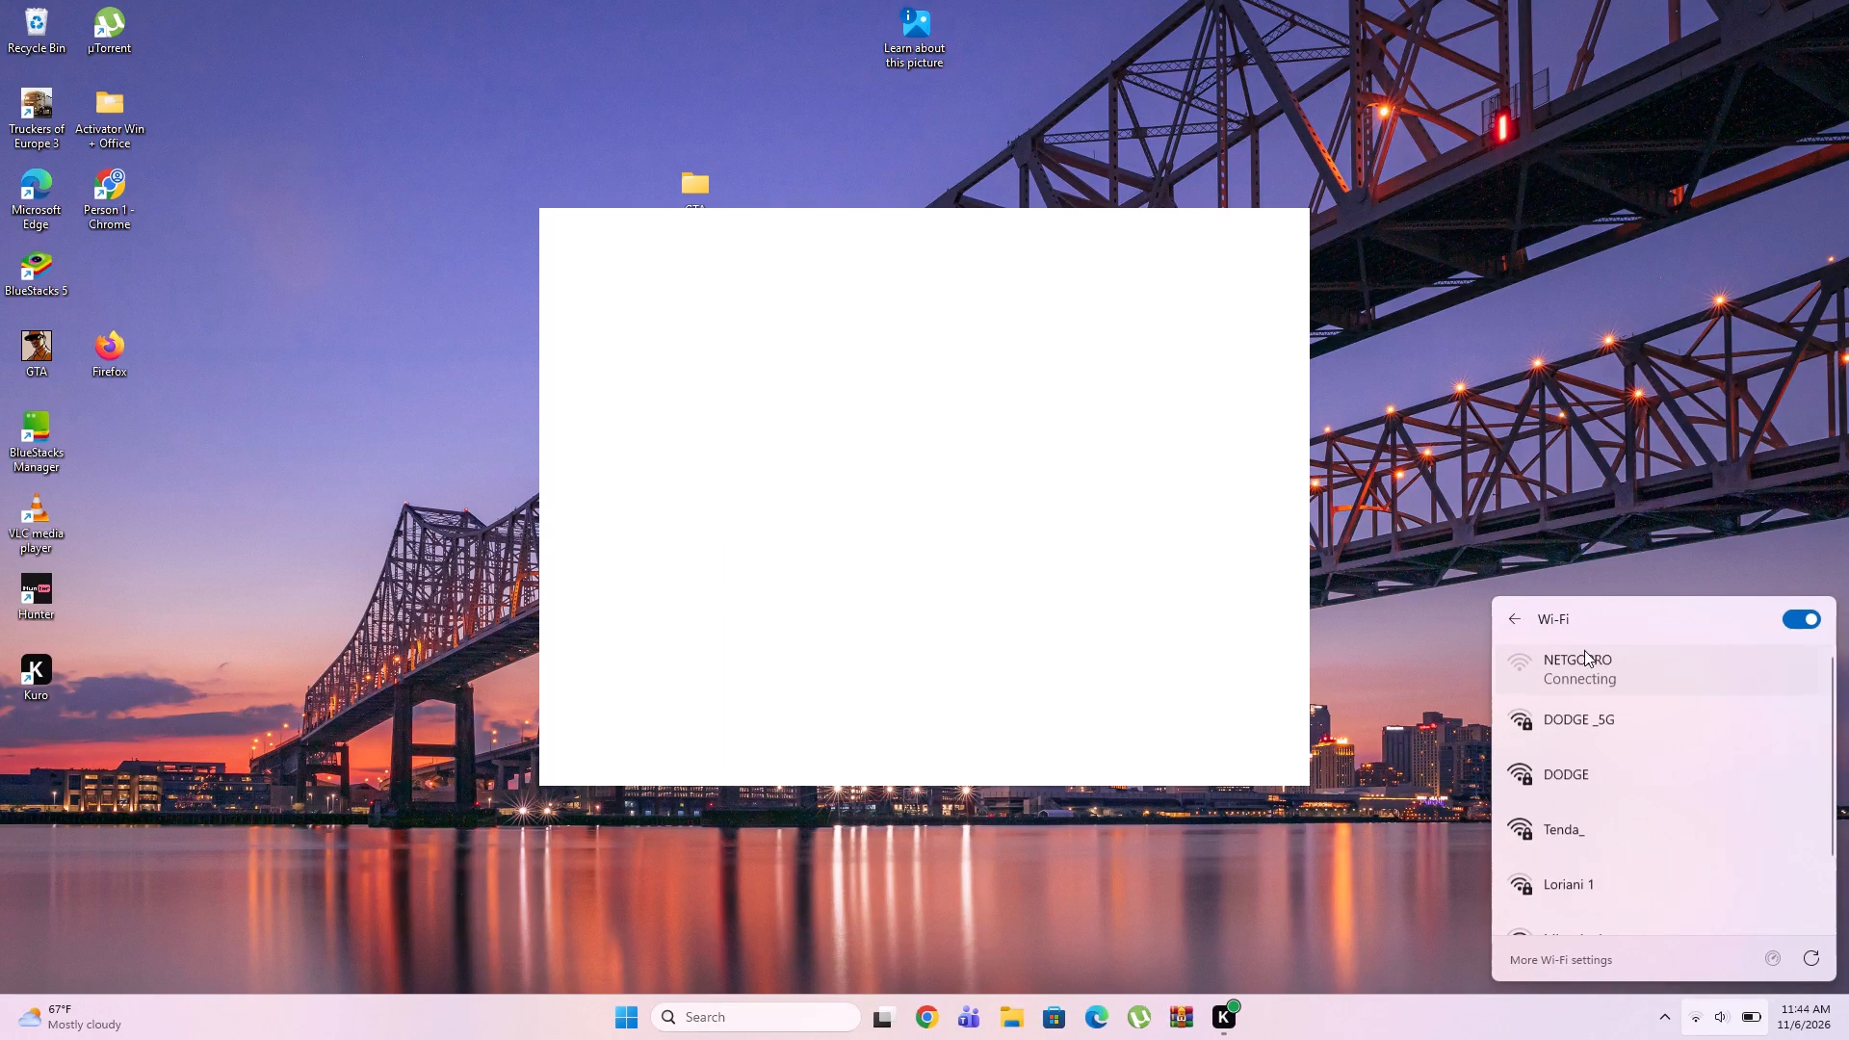
left_click(1593, 654)
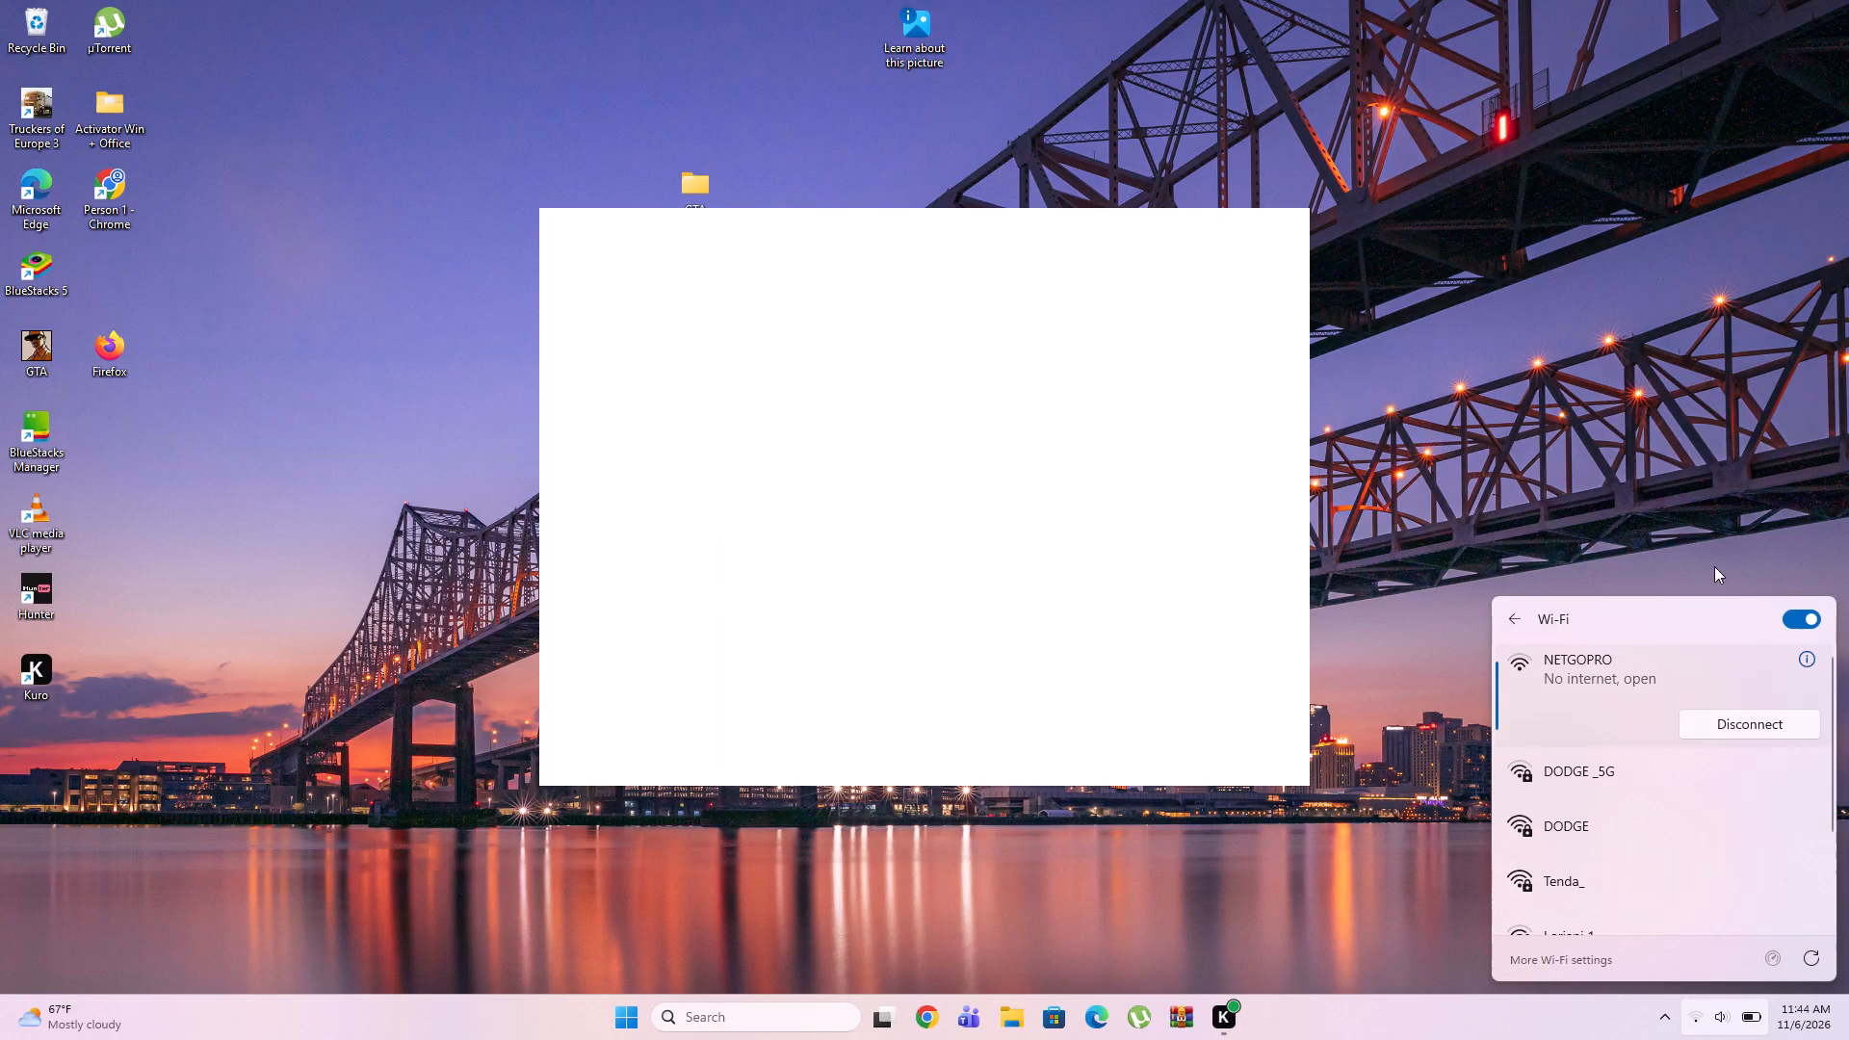
left_click(1635, 673)
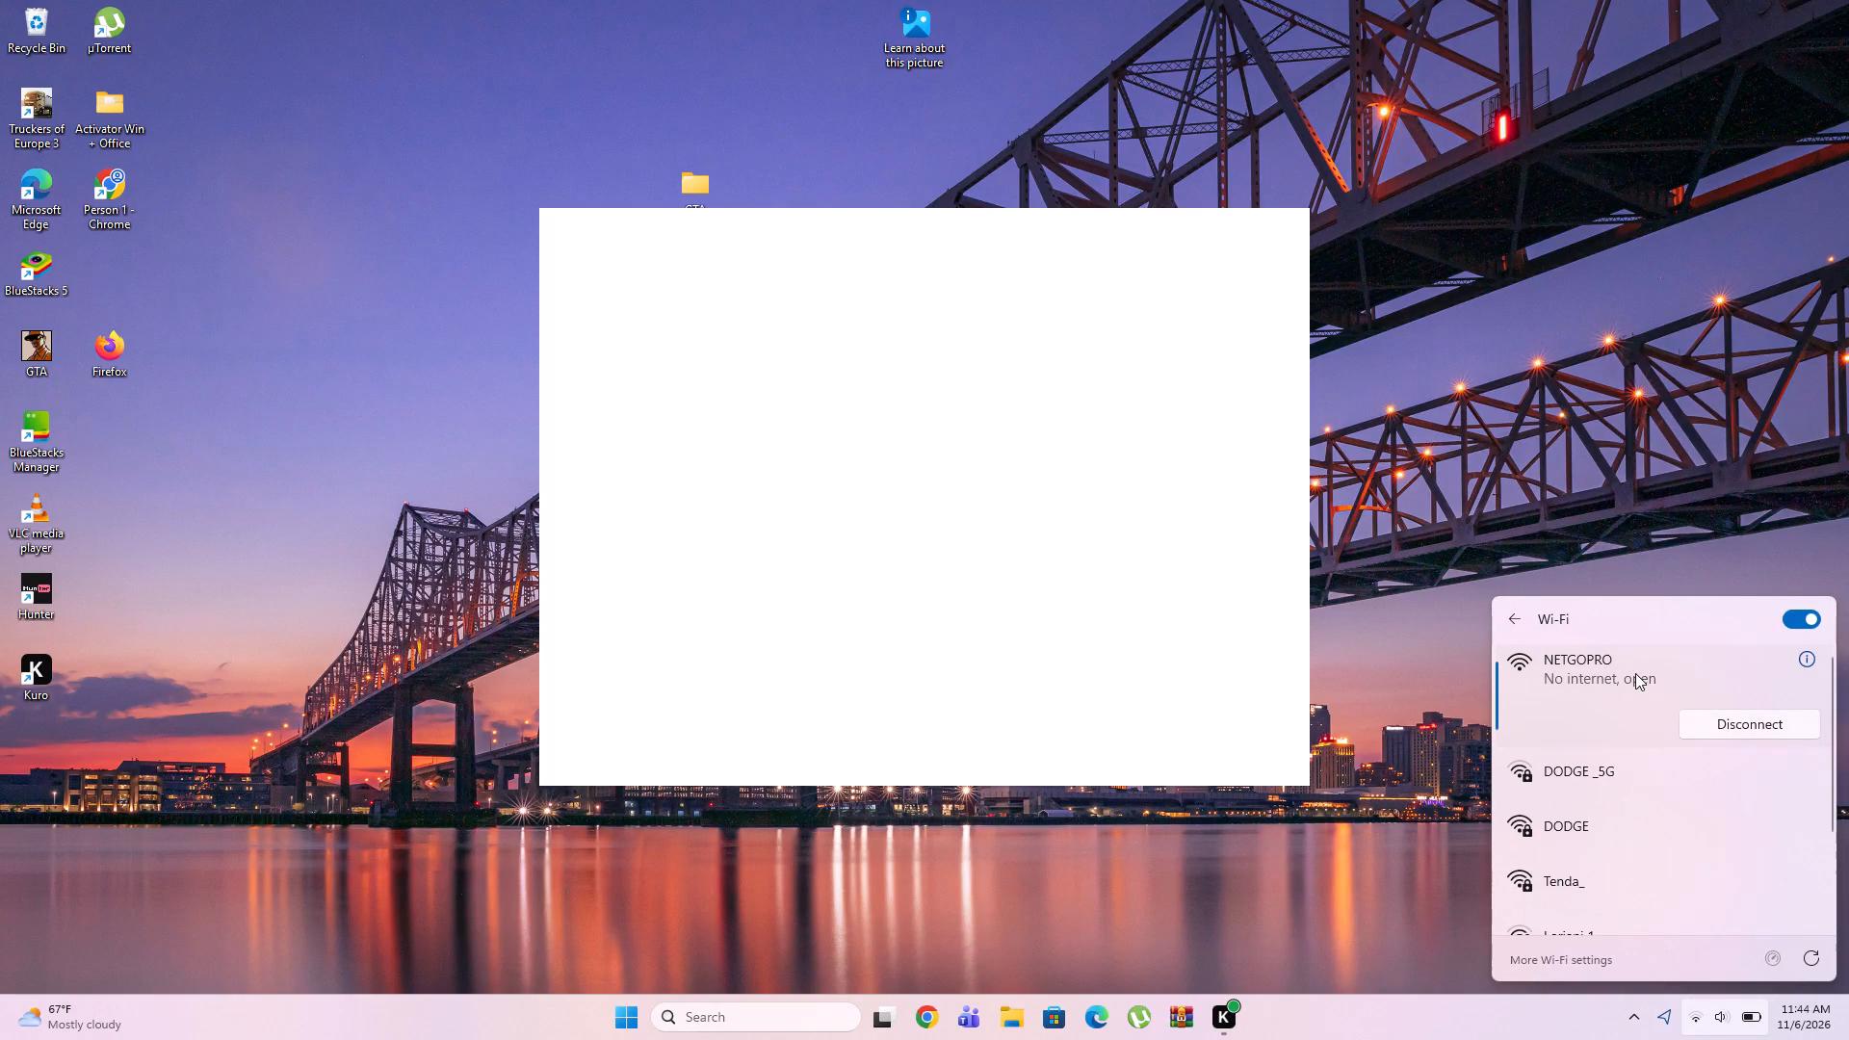
left_click(1635, 673)
left_click(1635, 673)
left_click(1738, 721)
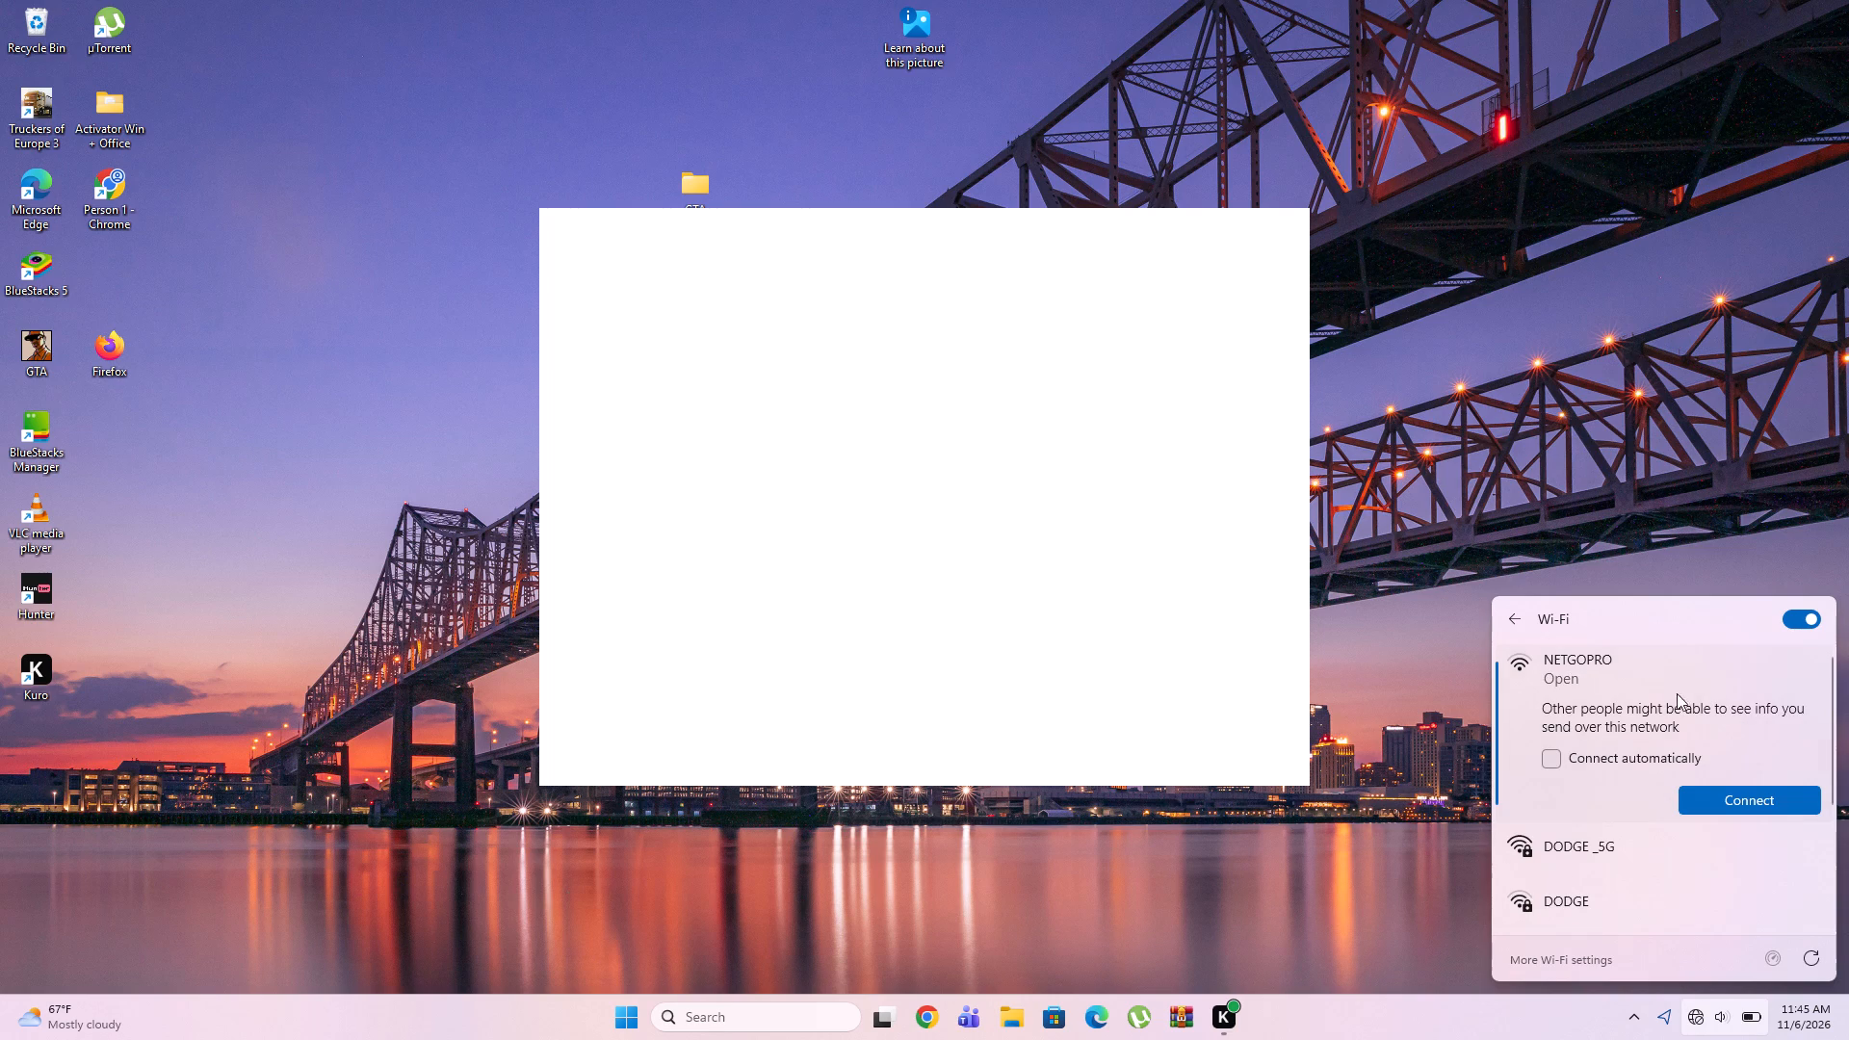
left_click(1551, 758)
left_click(1742, 795)
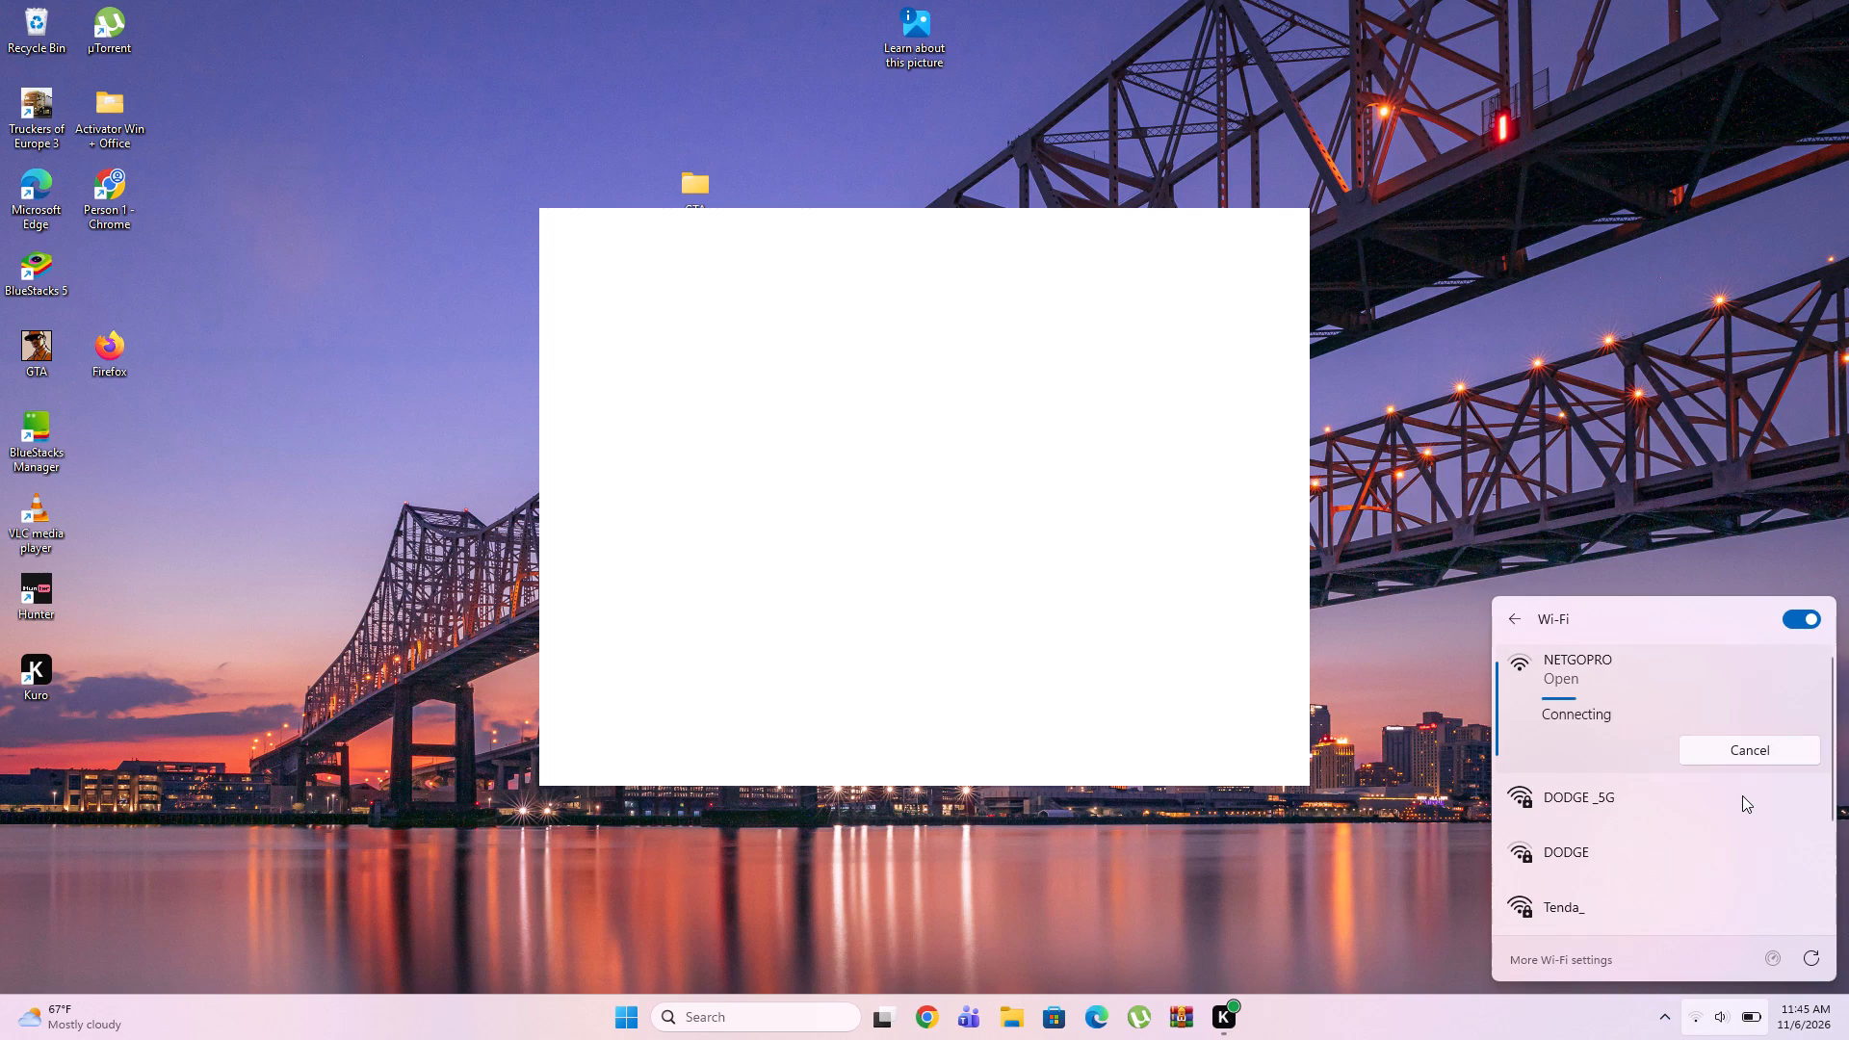
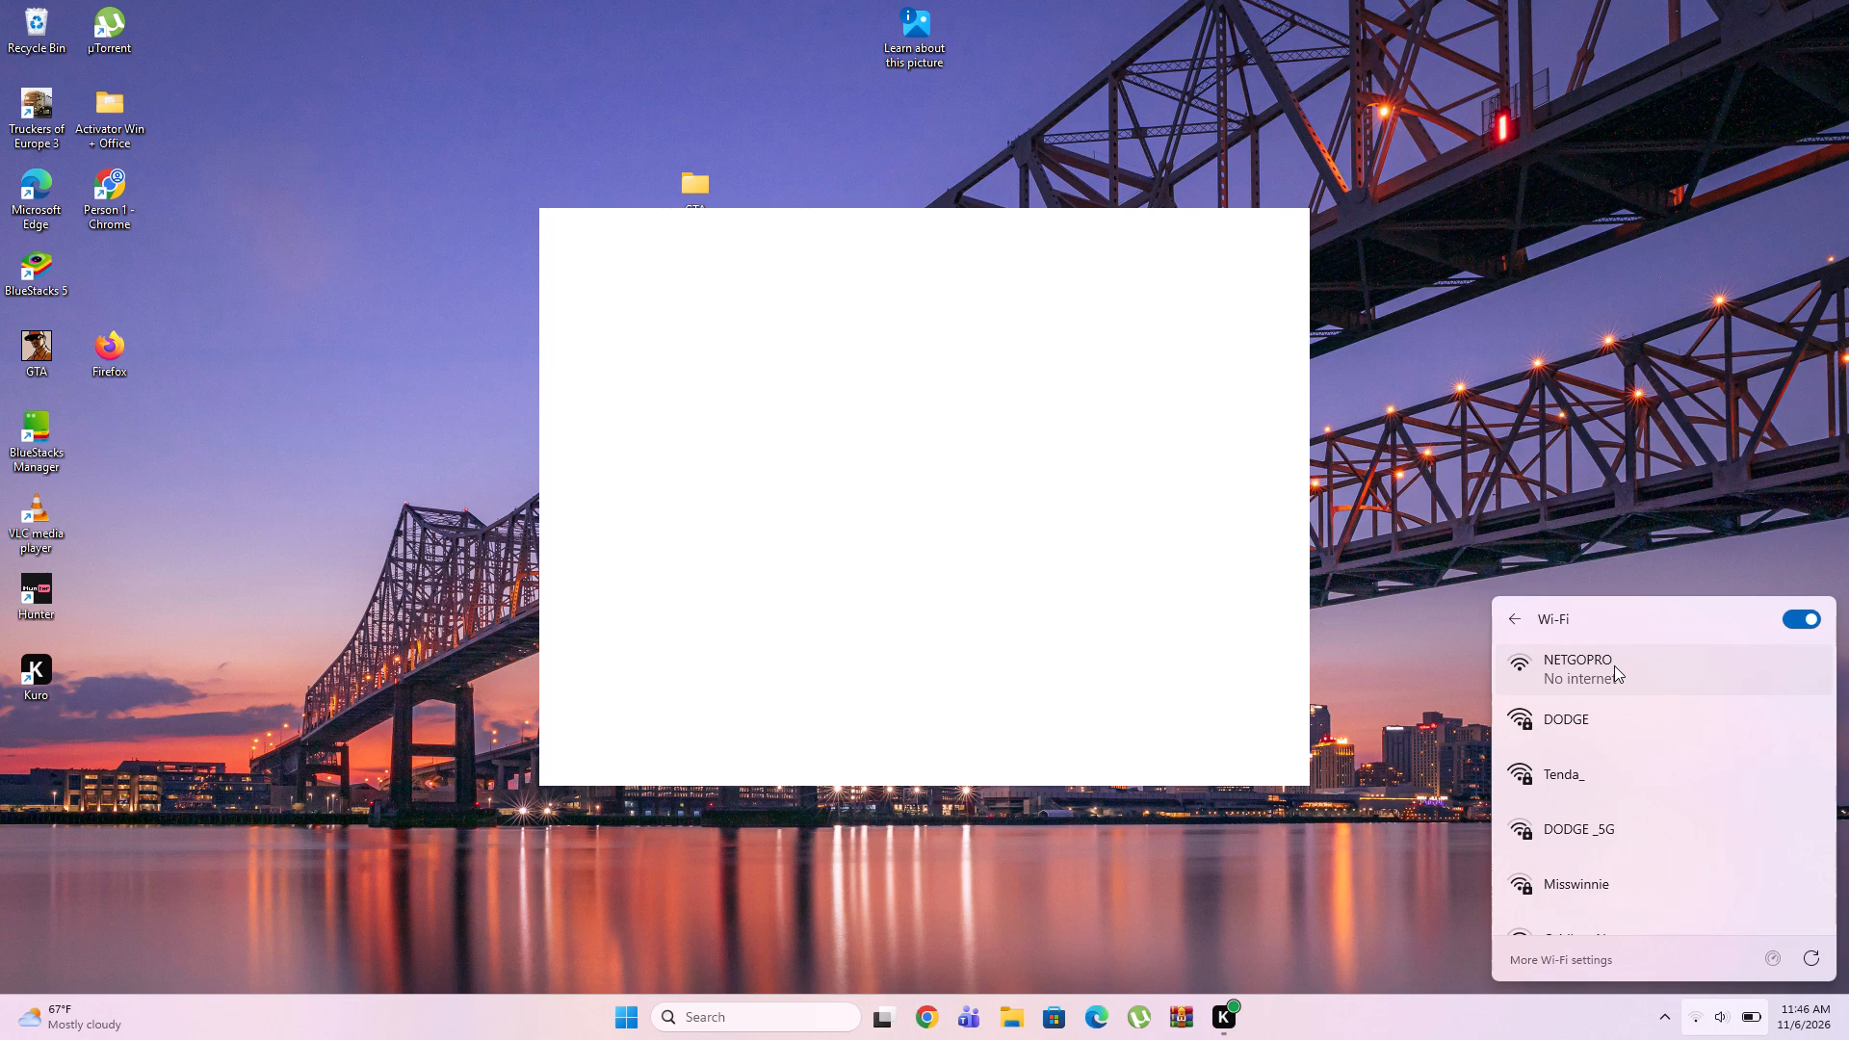
Turn Wi-Fi off and back on to restart the connection, and select the NETGOPRO network.
left_click(1808, 624)
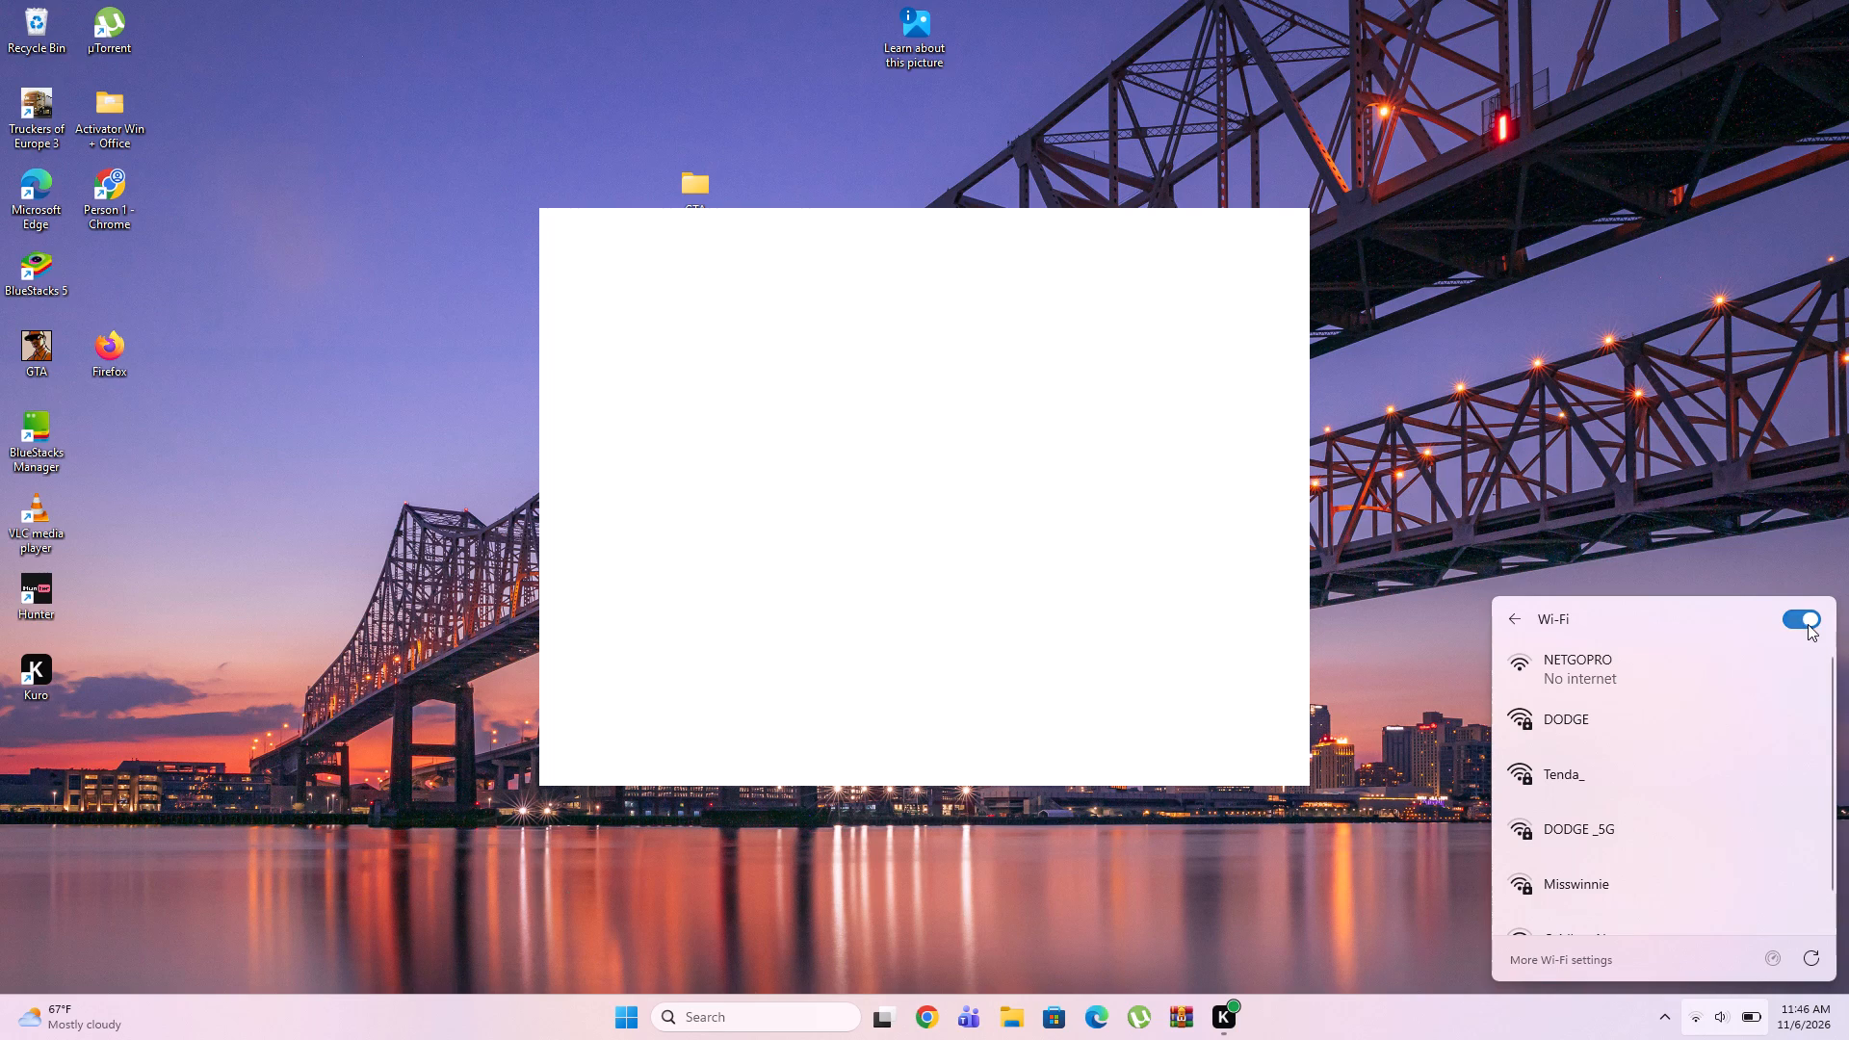
left_click(1808, 624)
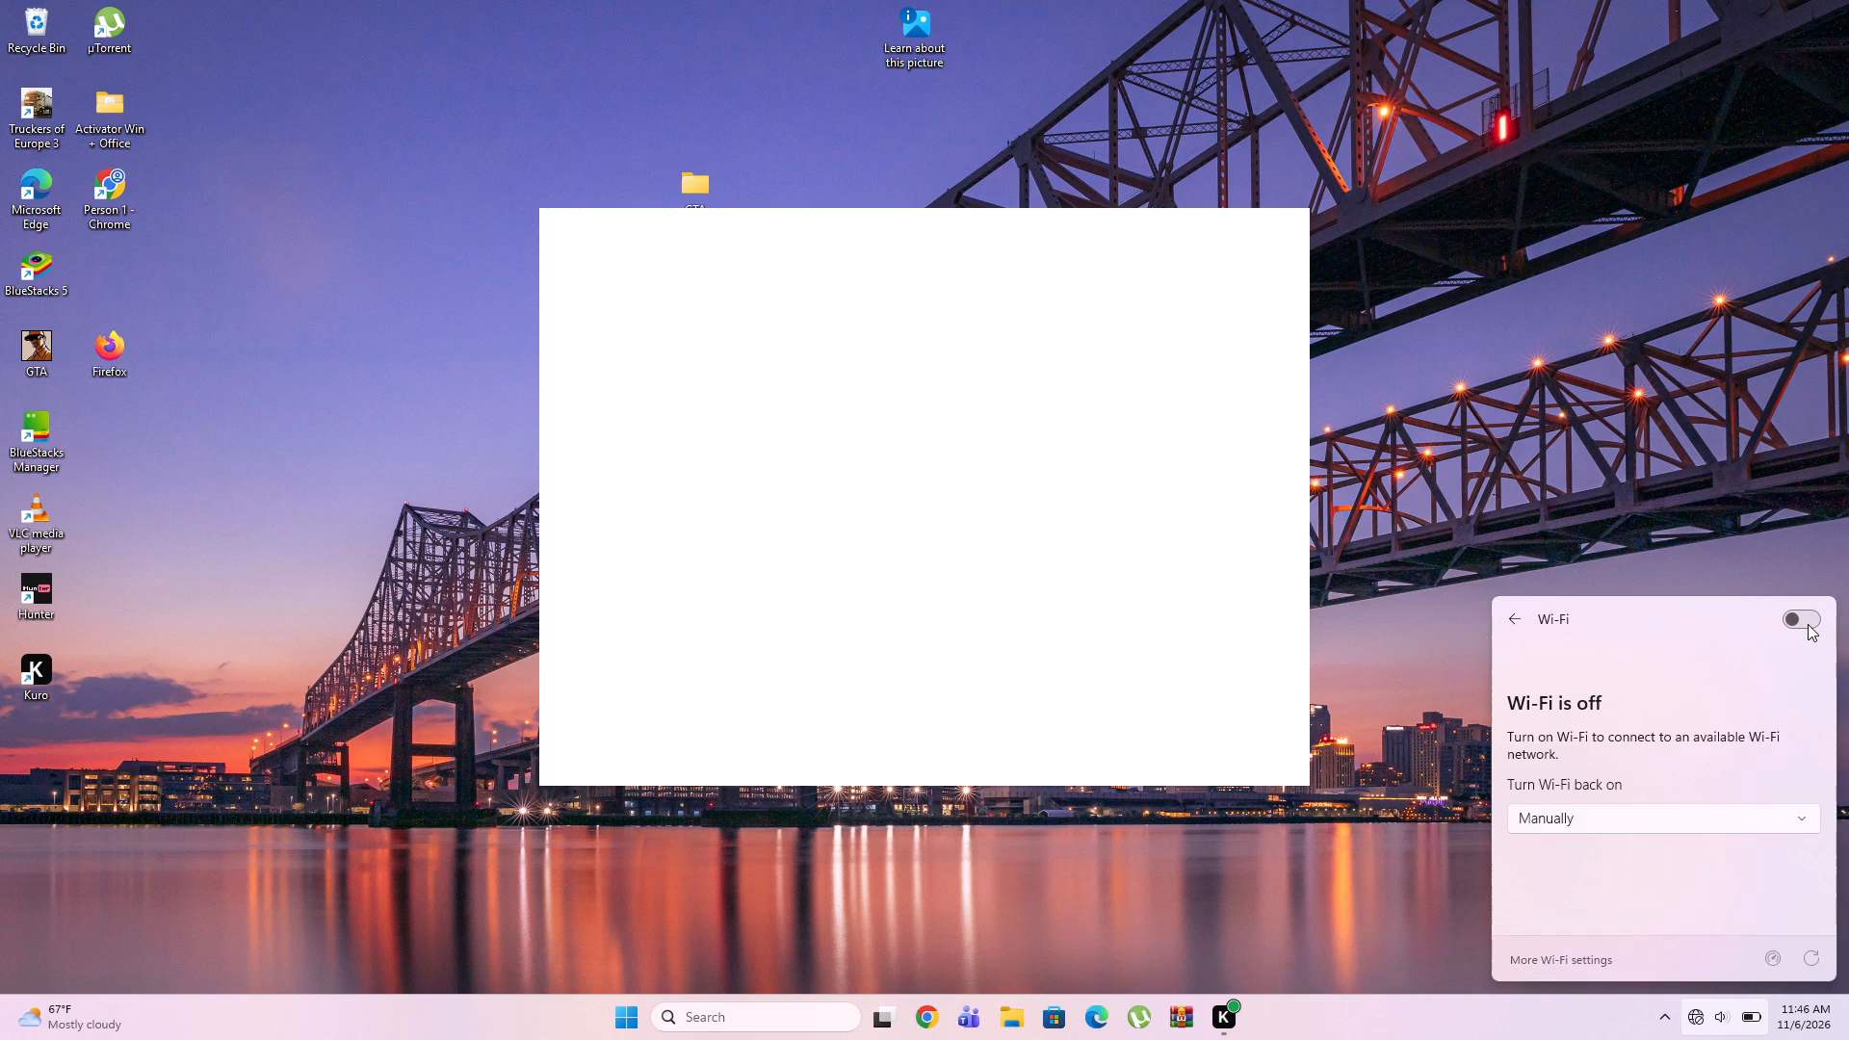
double_click(1808, 624)
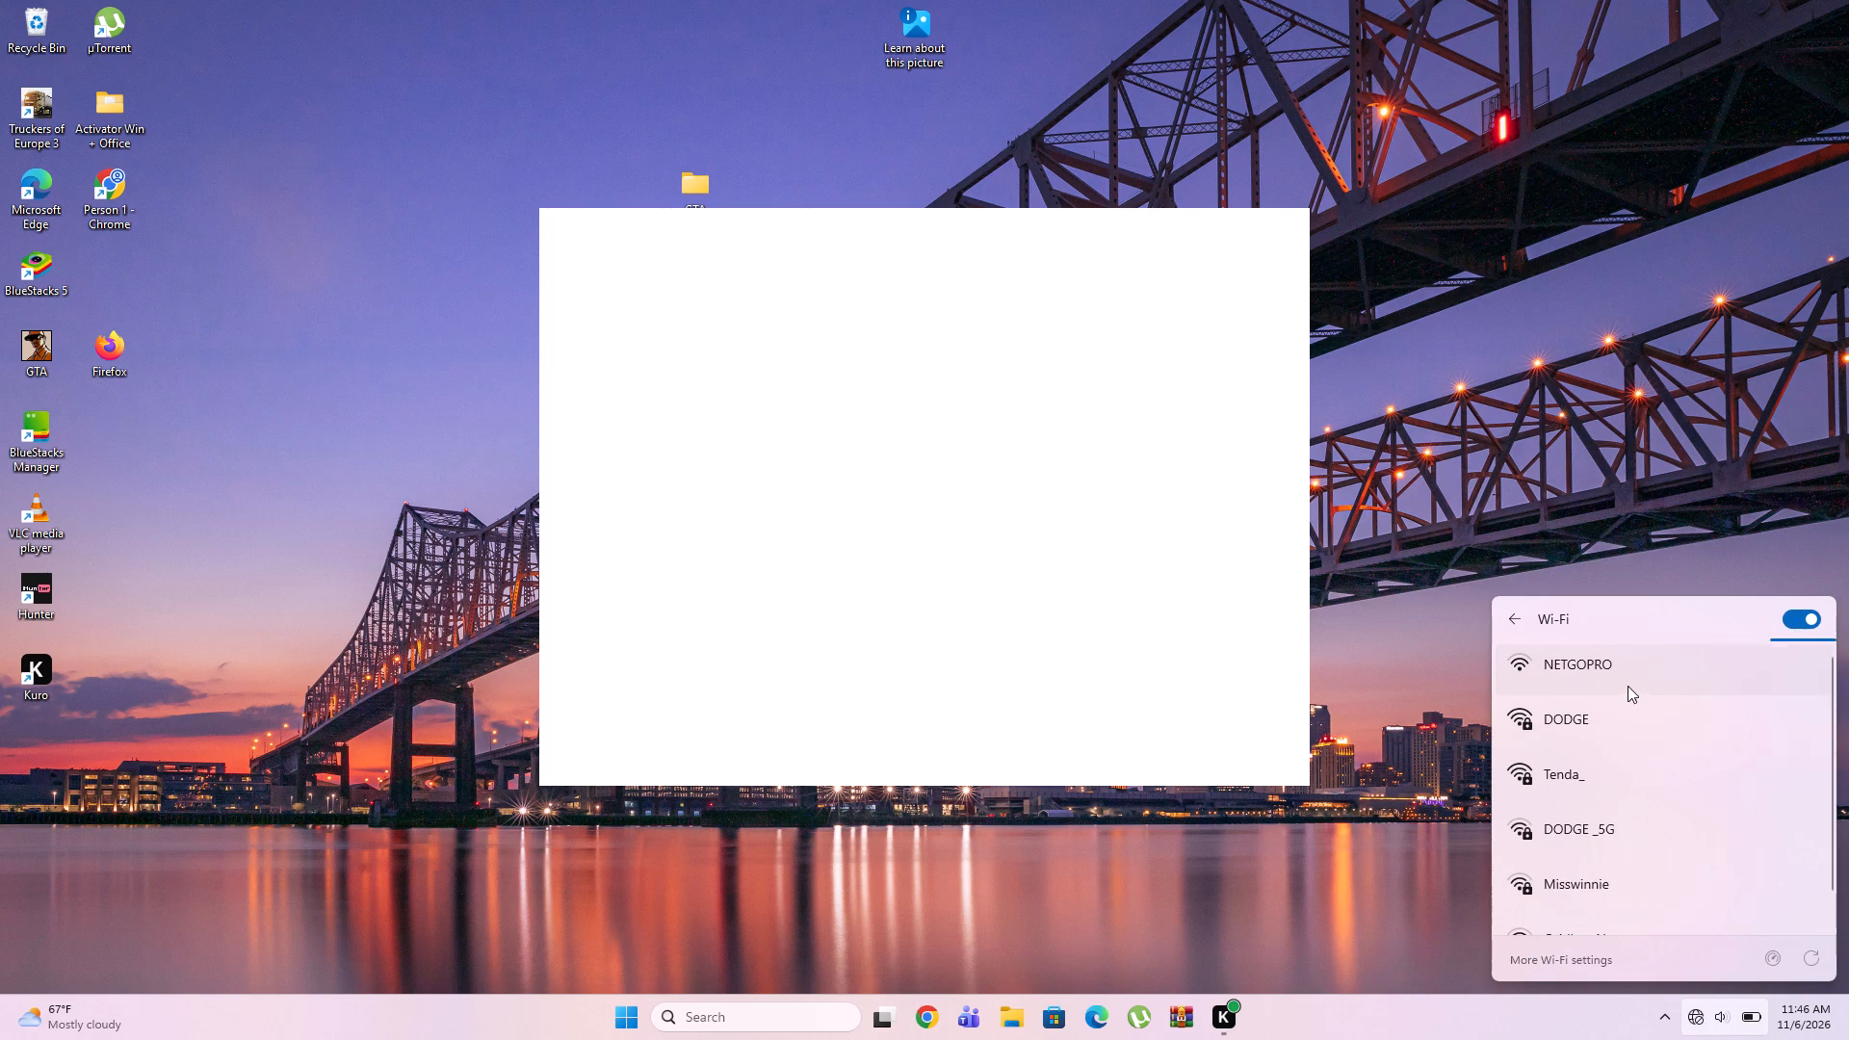
left_click(1639, 668)
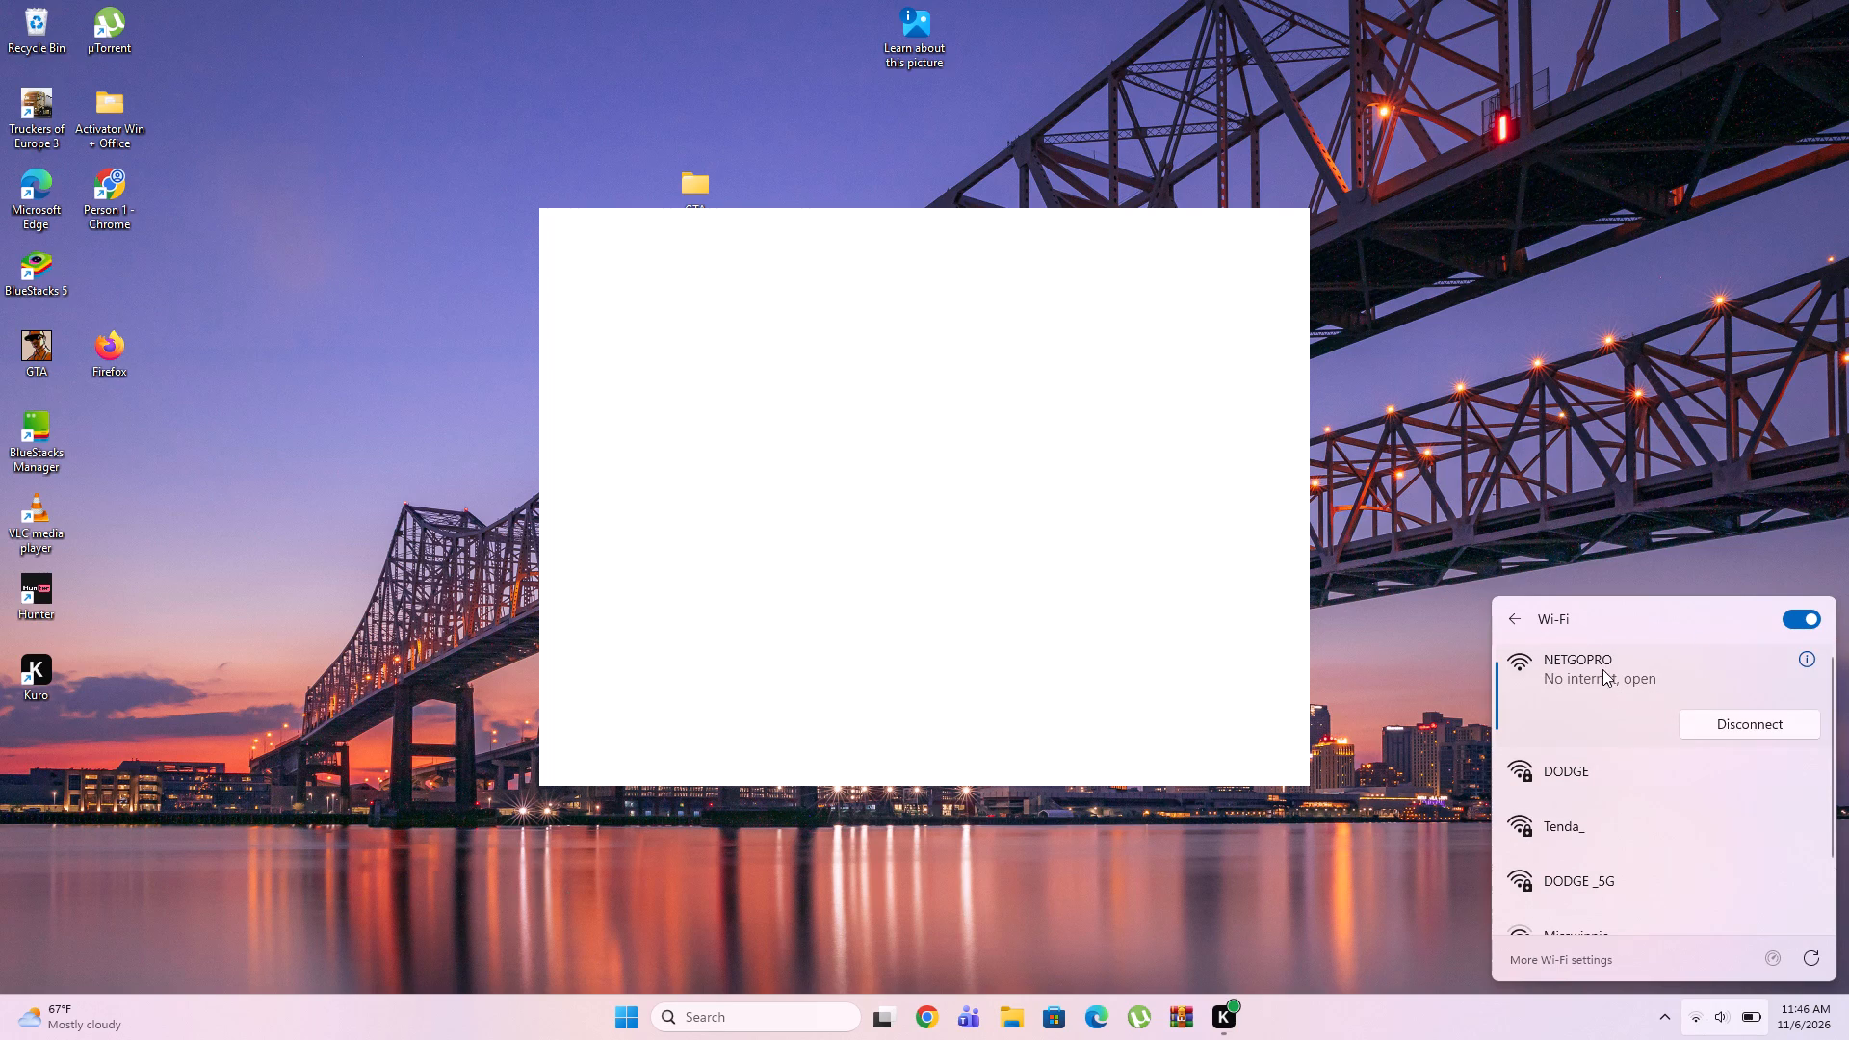
left_click(1644, 679)
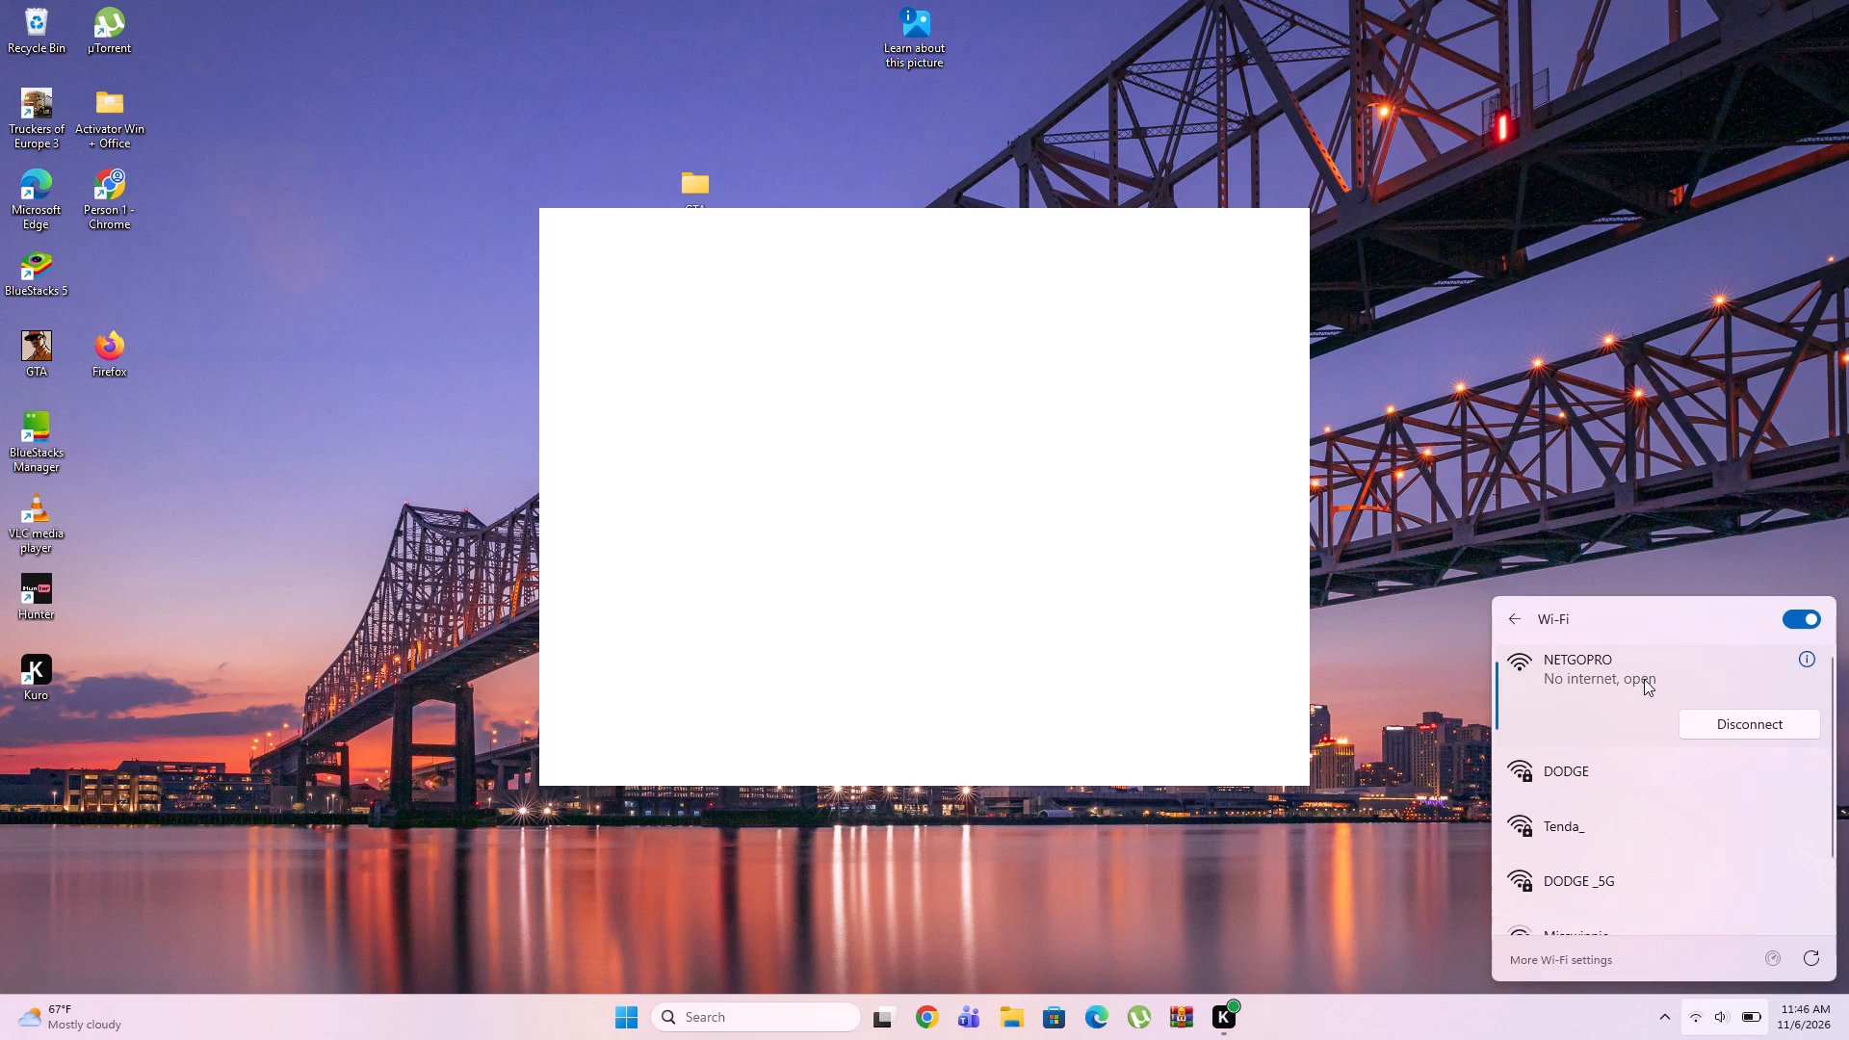
triple_click(1644, 679)
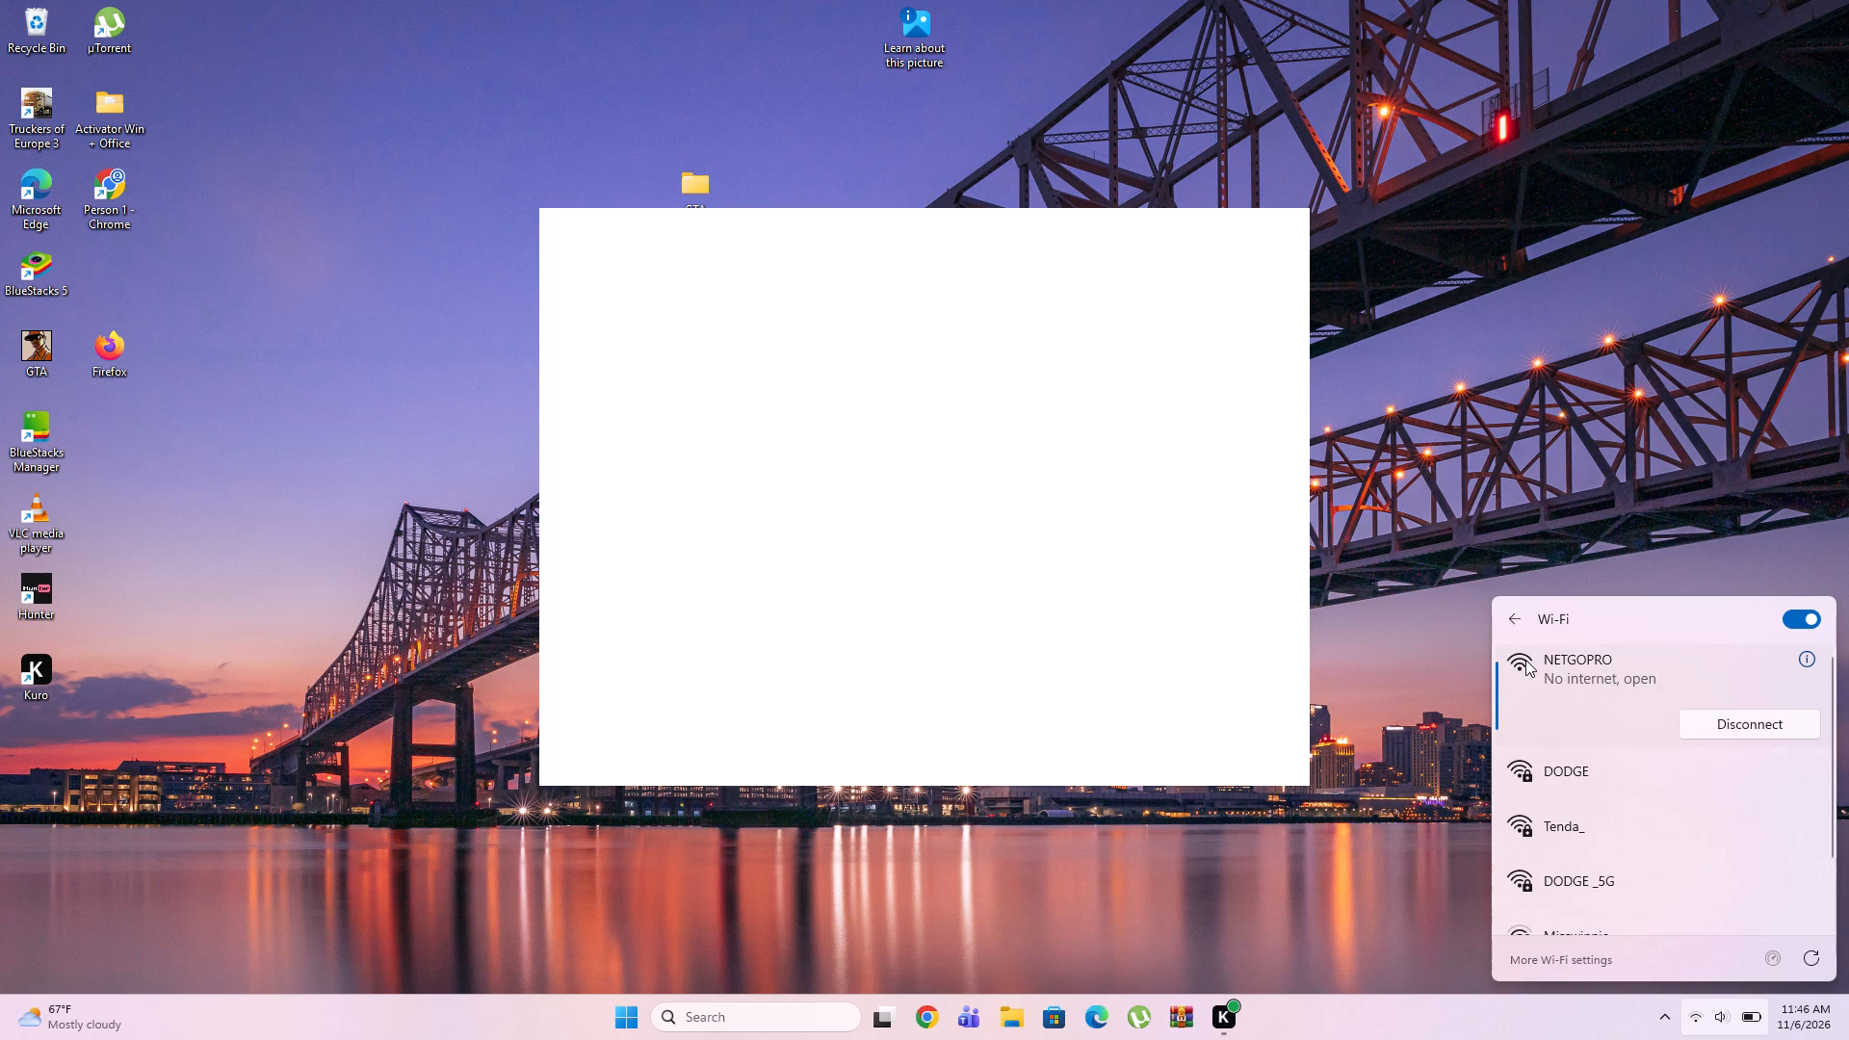
left_click(1525, 660)
Open the NETGOPRO network's properties and maximize the Settings window to view them.
left_click(1809, 662)
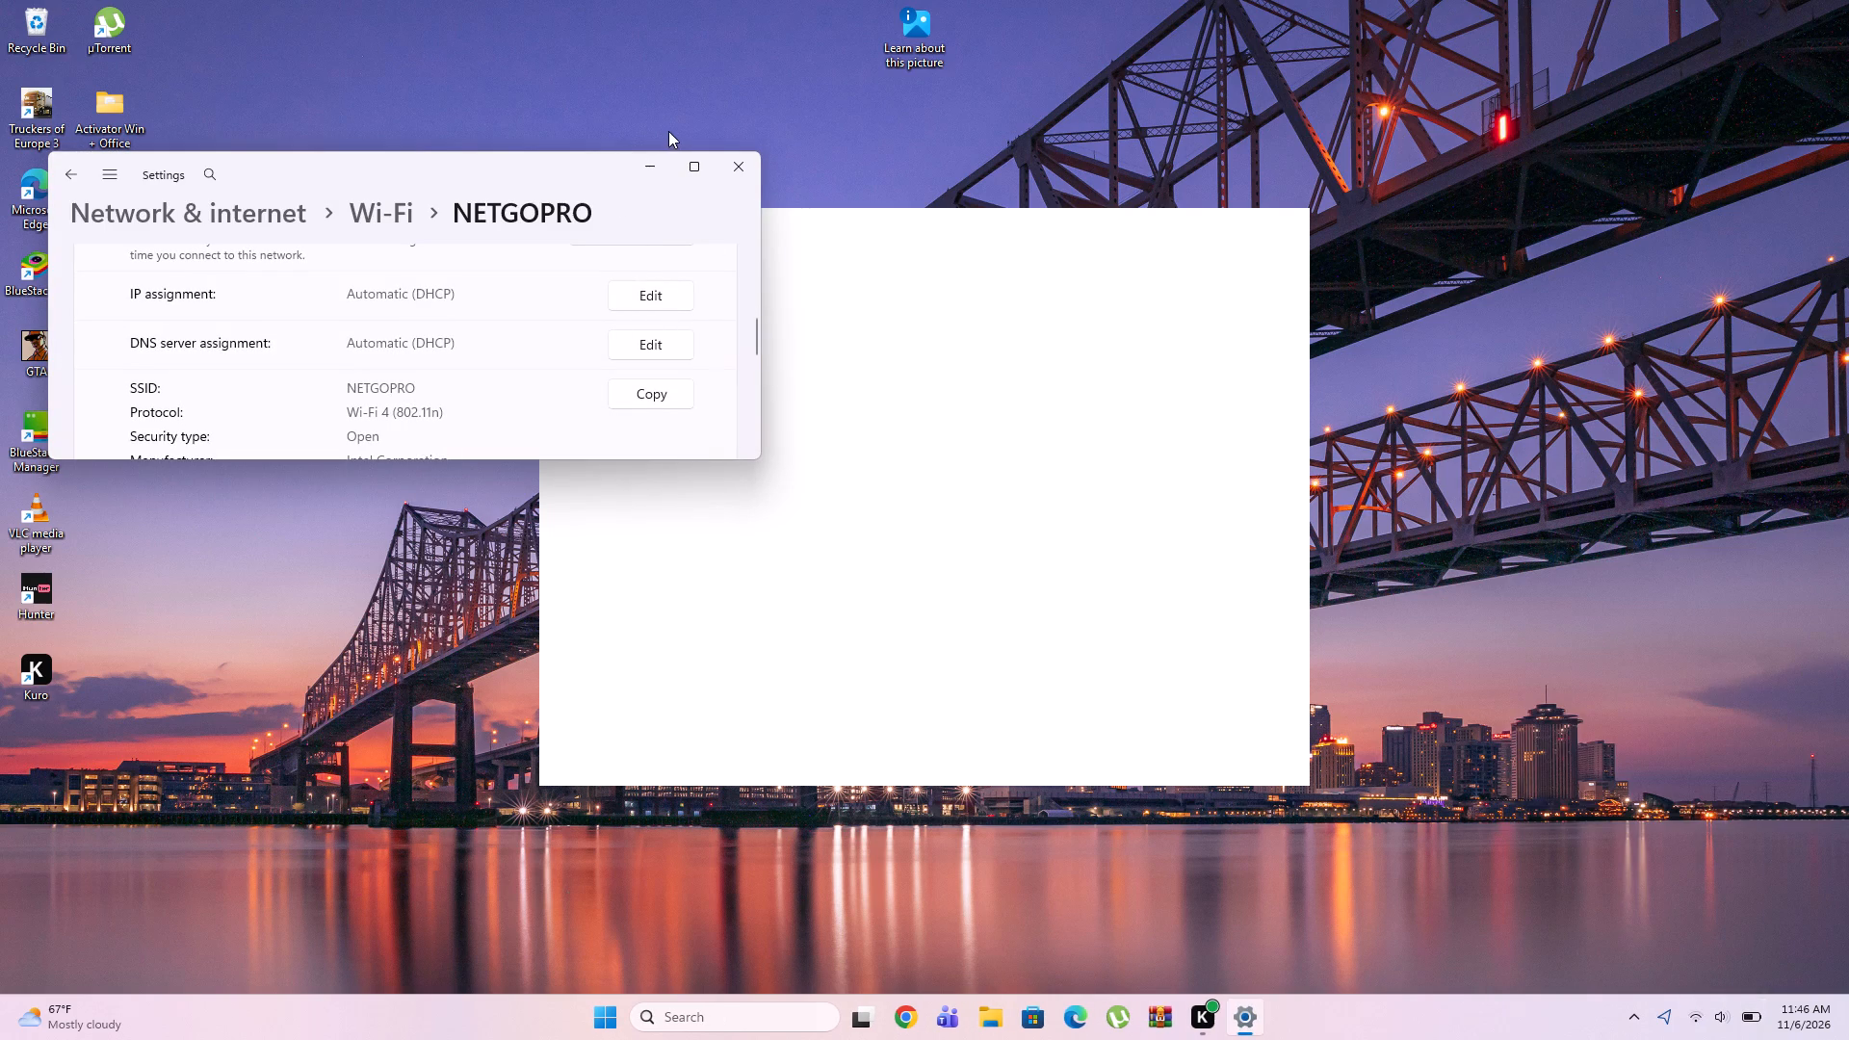
left_click(692, 169)
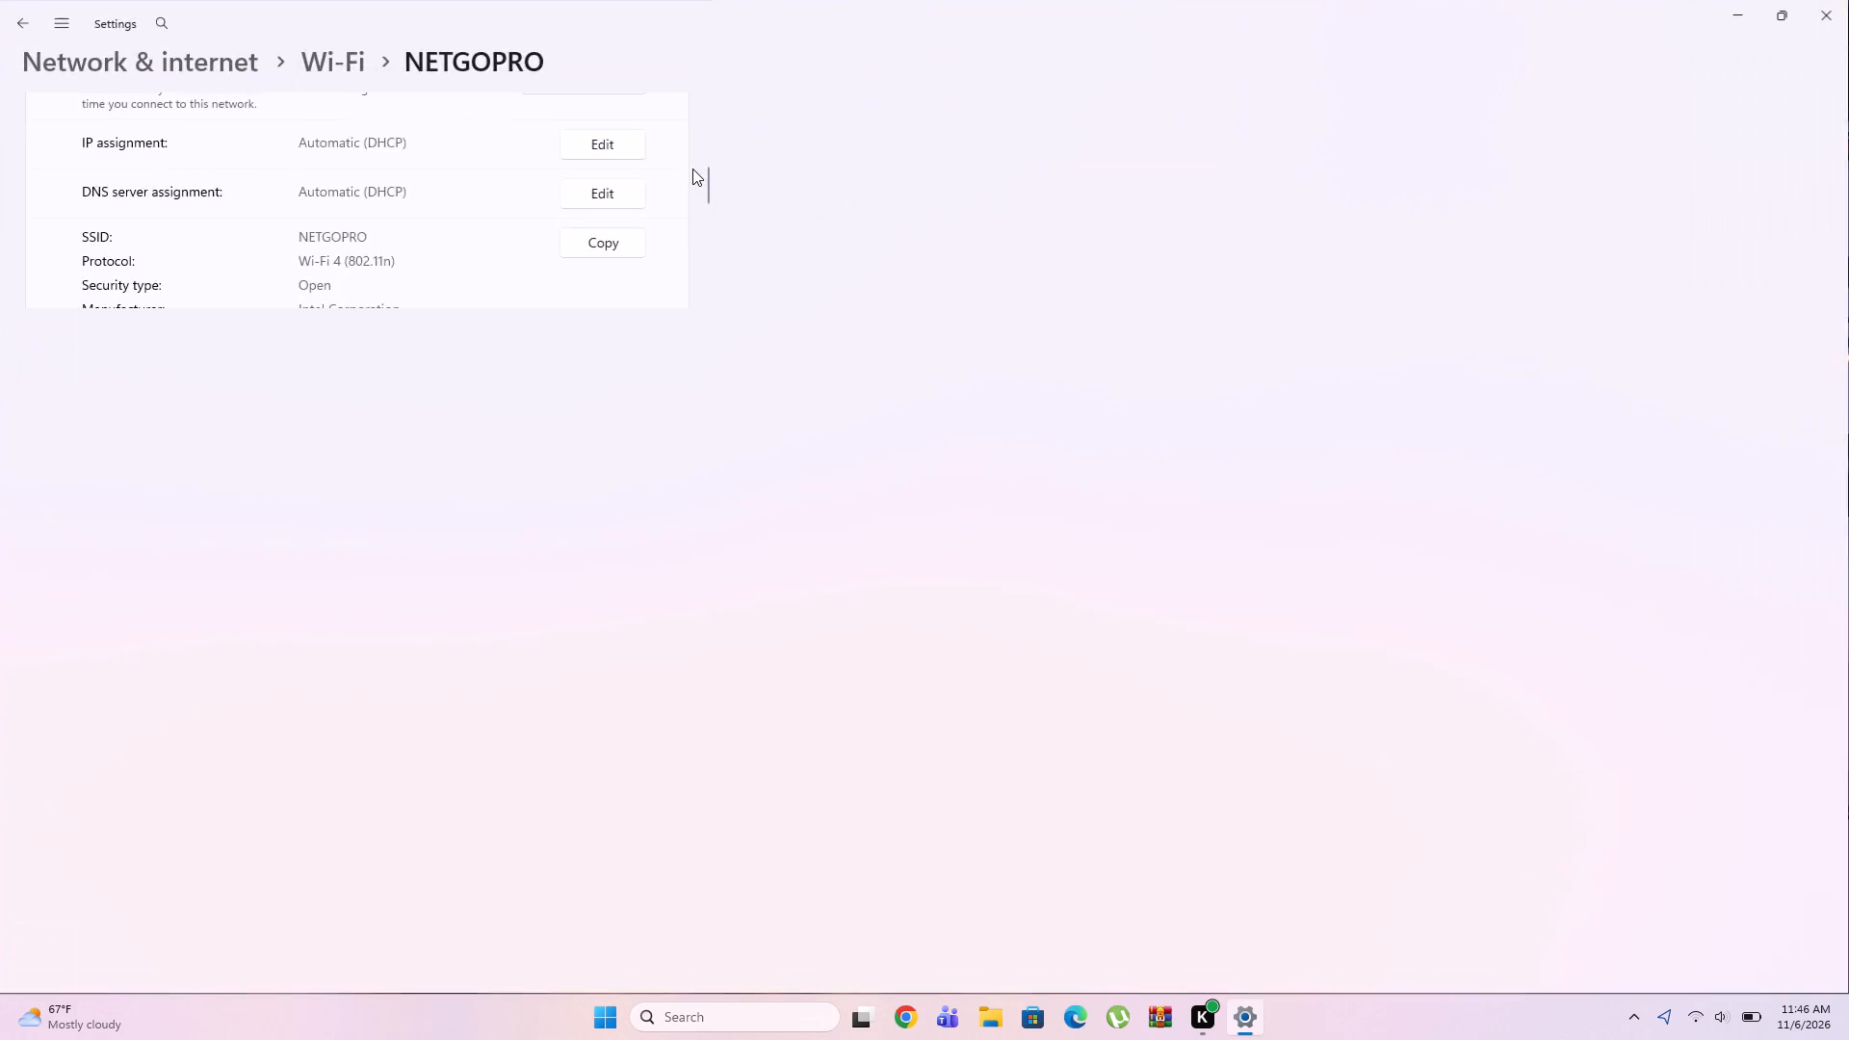
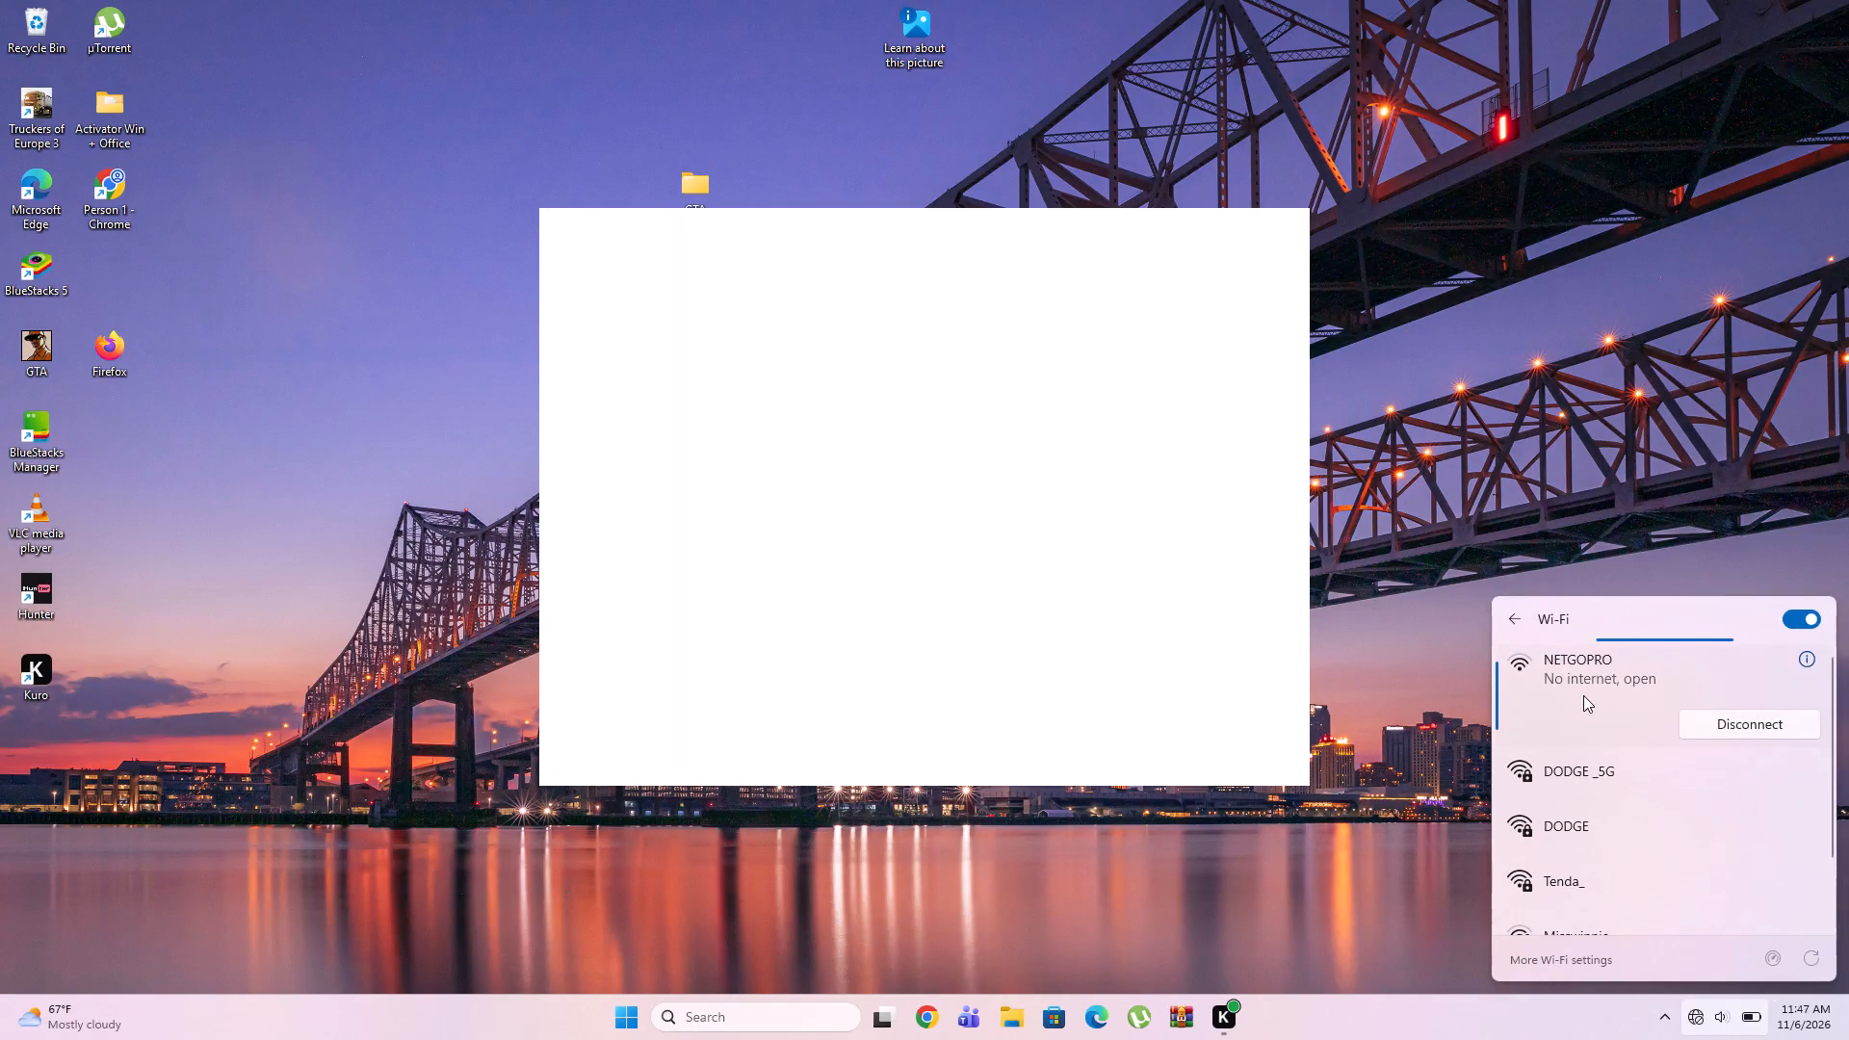
Disconnect from the NETGOPRO Wi-Fi network and set it to connect automatically.
left_click(1594, 673)
left_click(1738, 730)
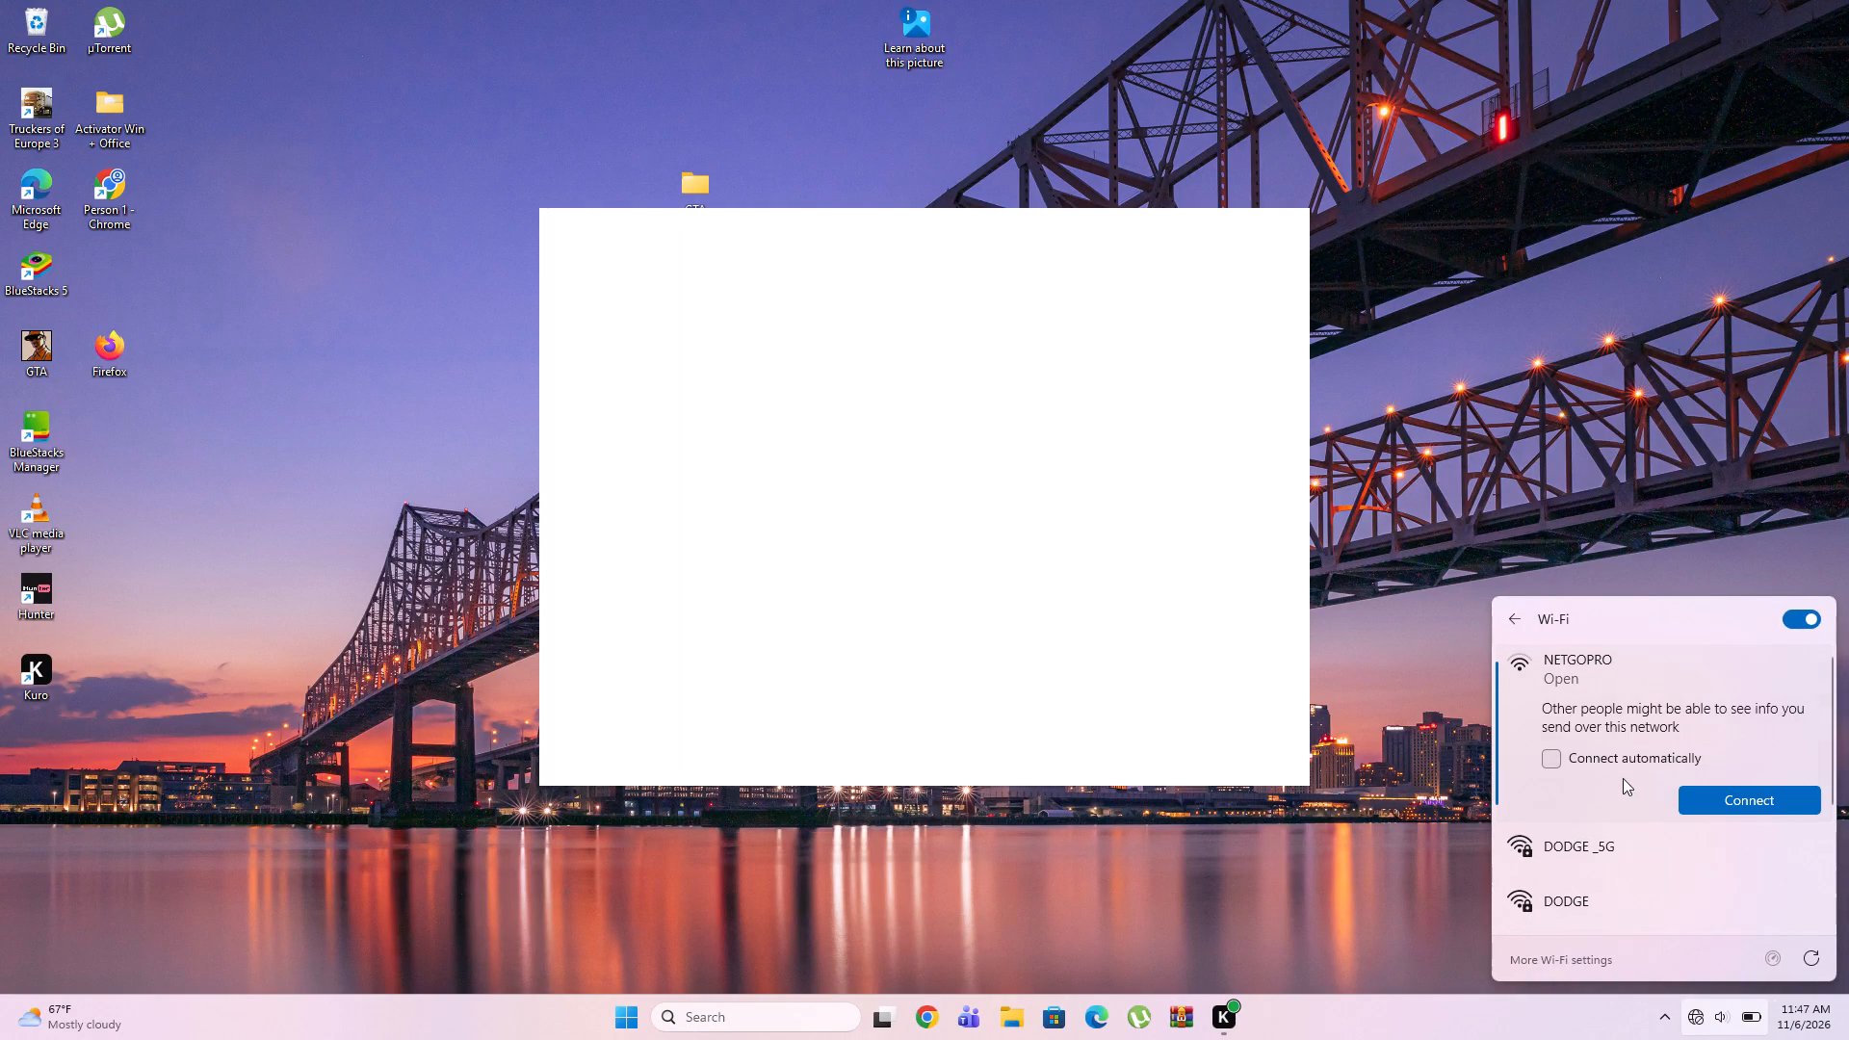
left_click(1555, 761)
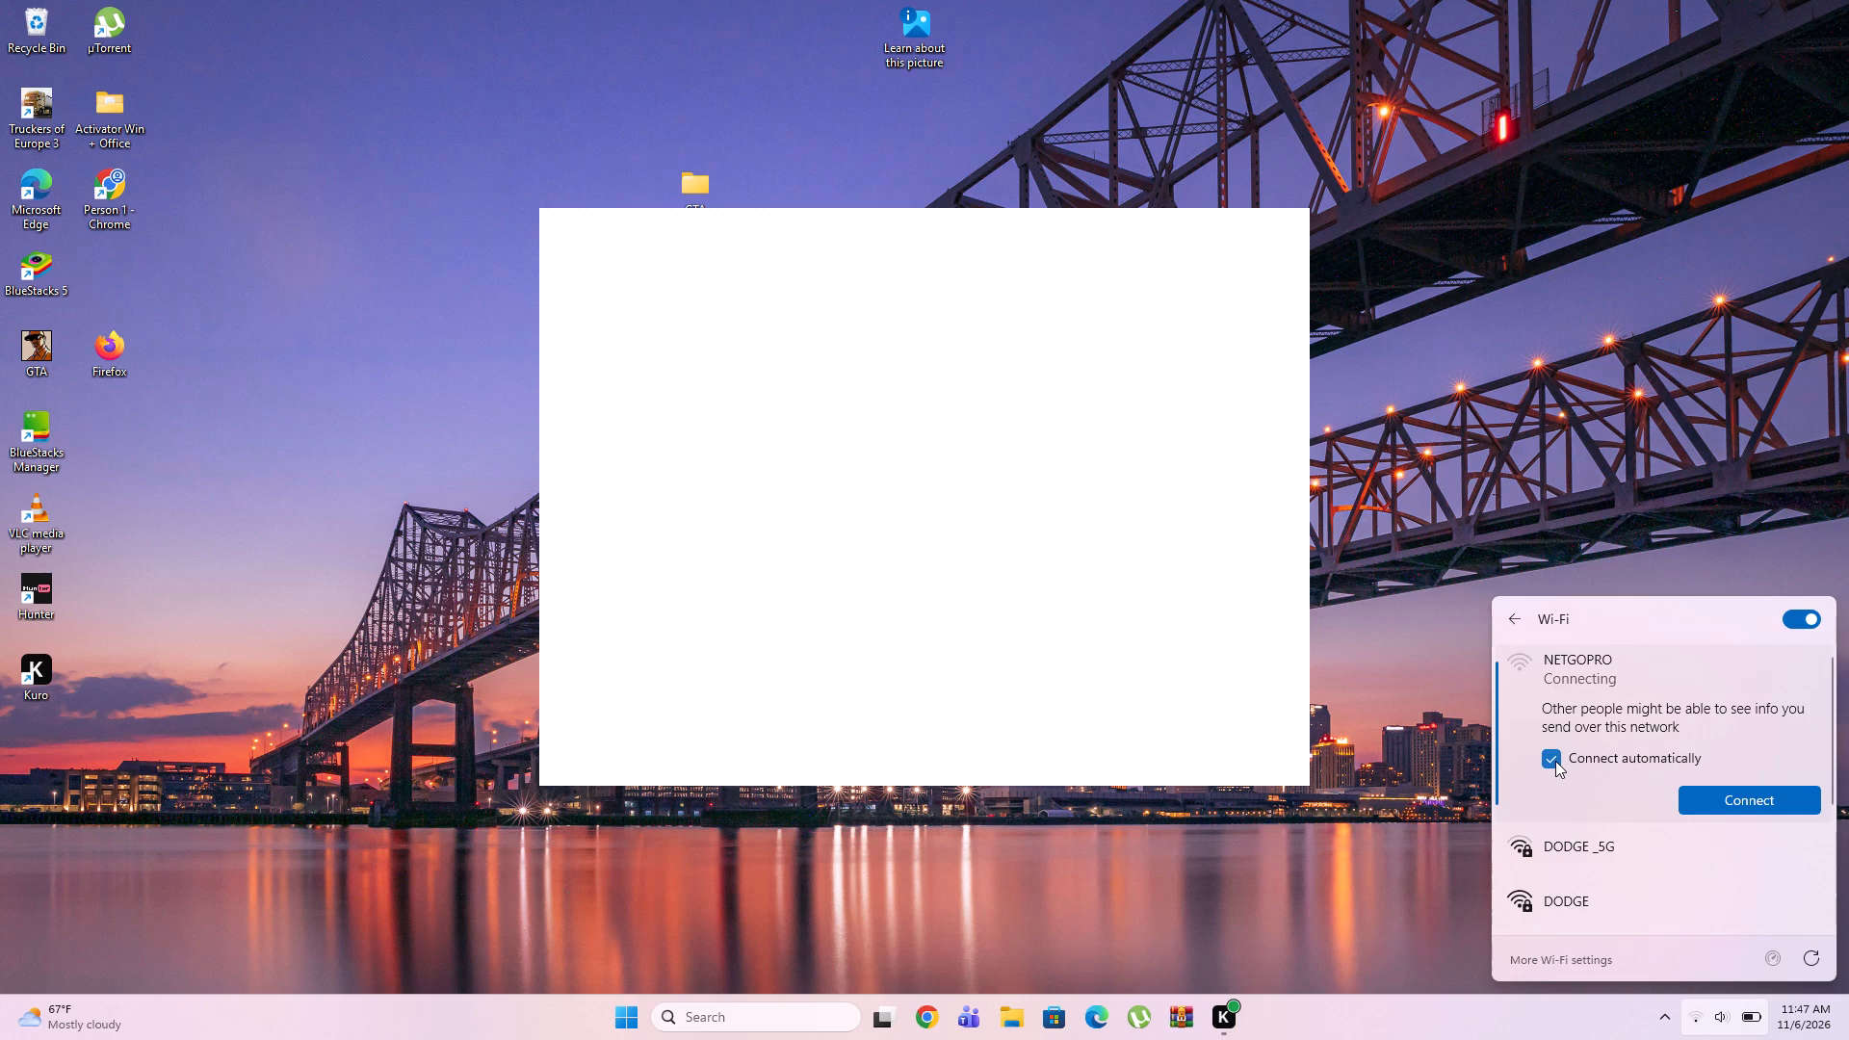
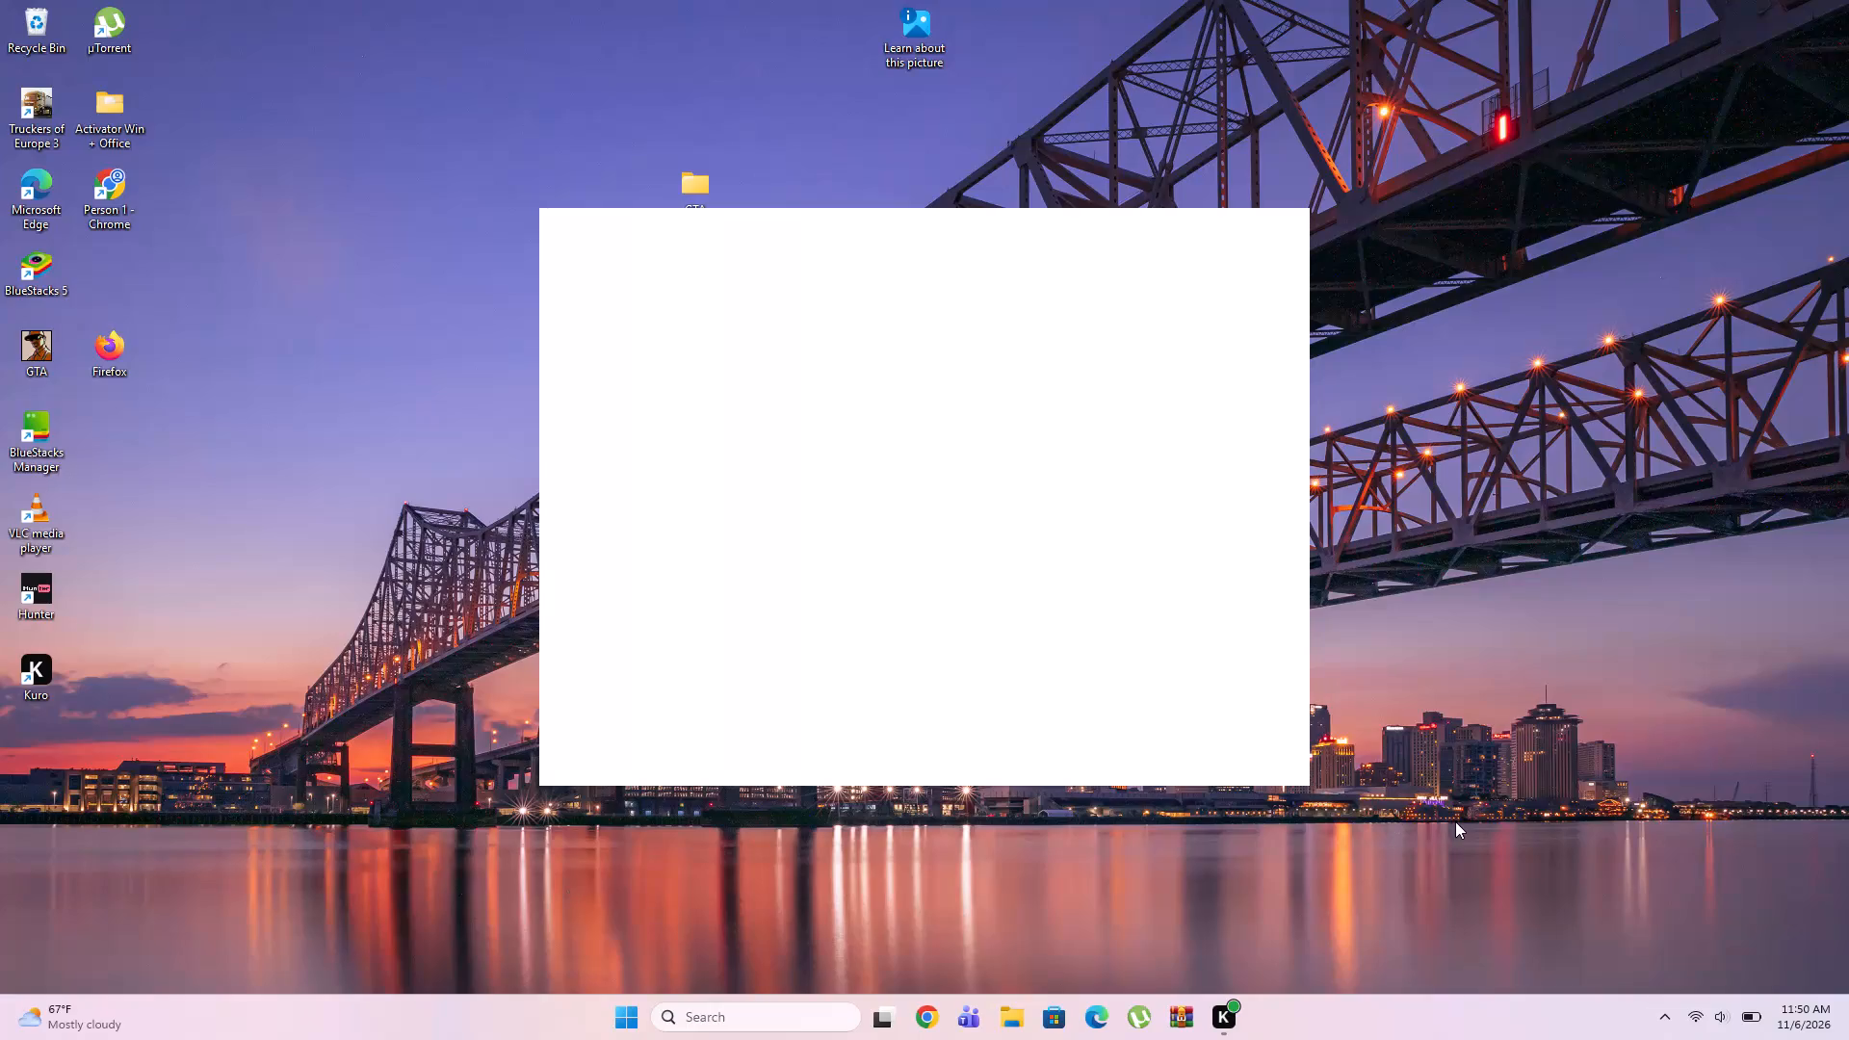
Open the Windows quick settings to access the computer's Wi-Fi connection.
left_click(1694, 1013)
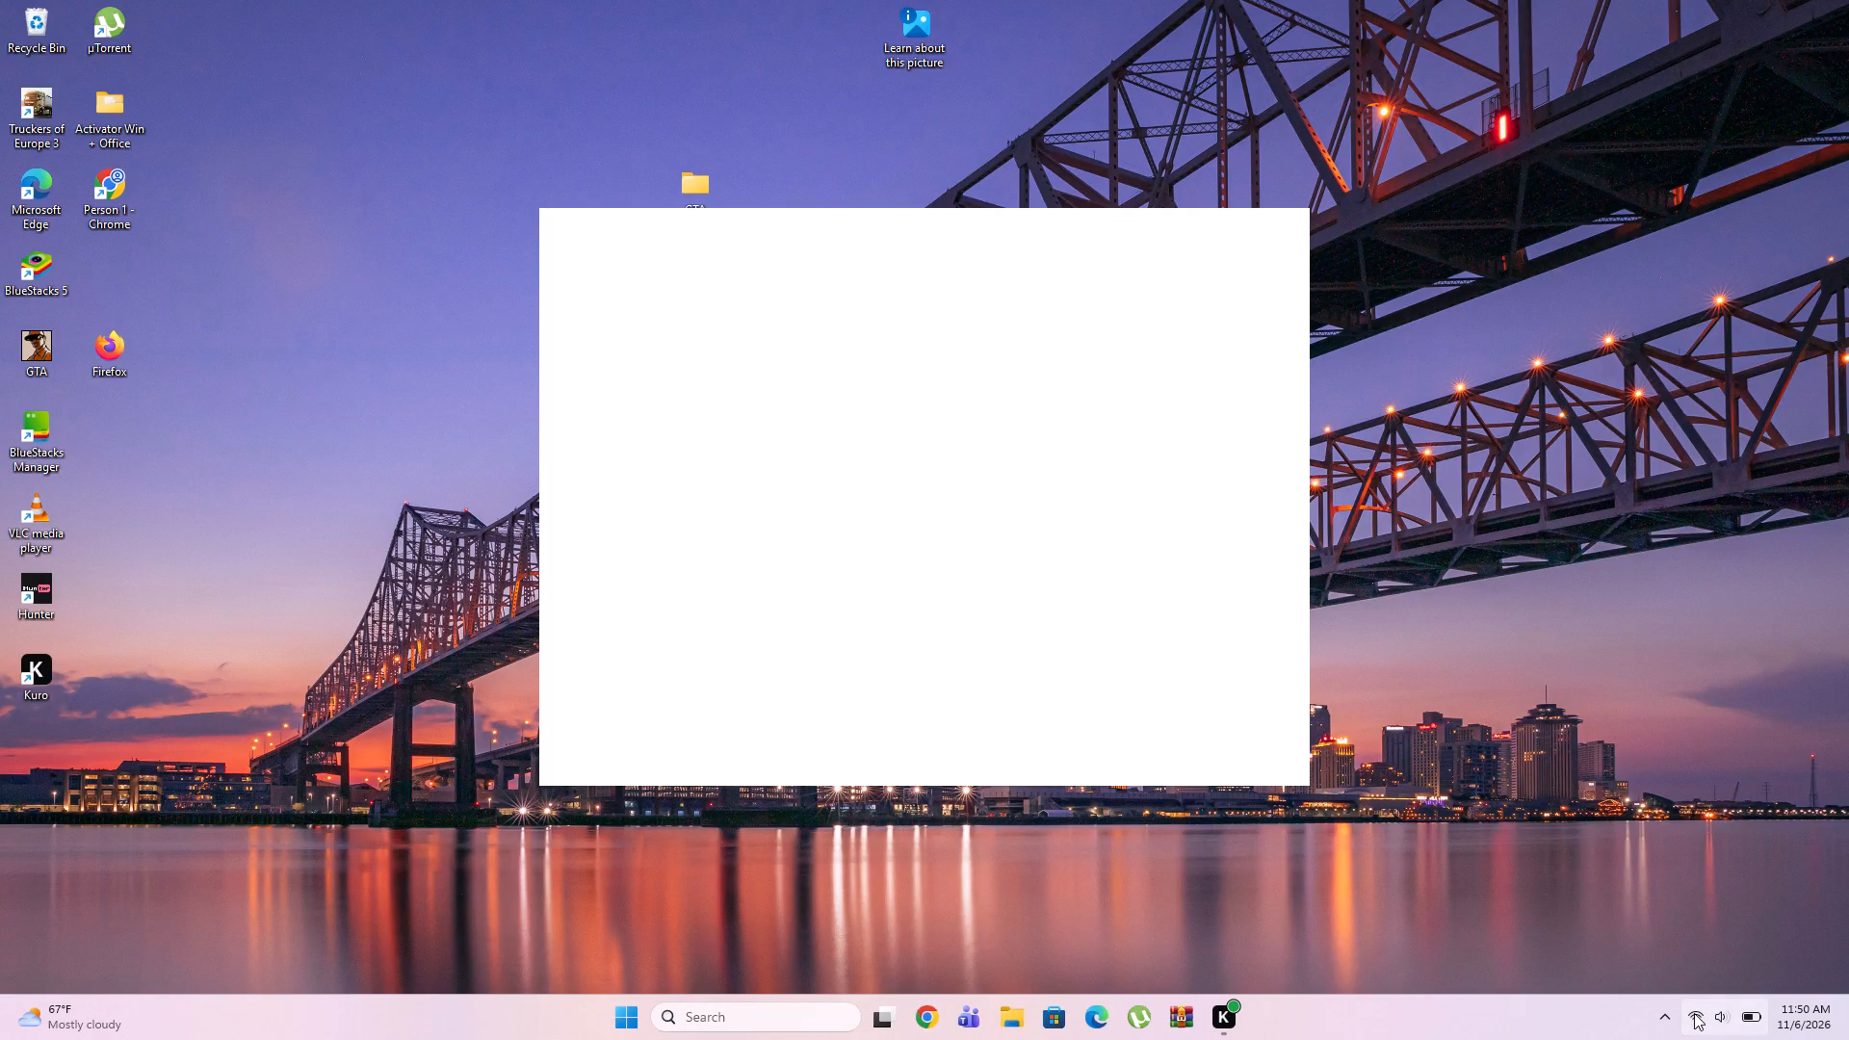